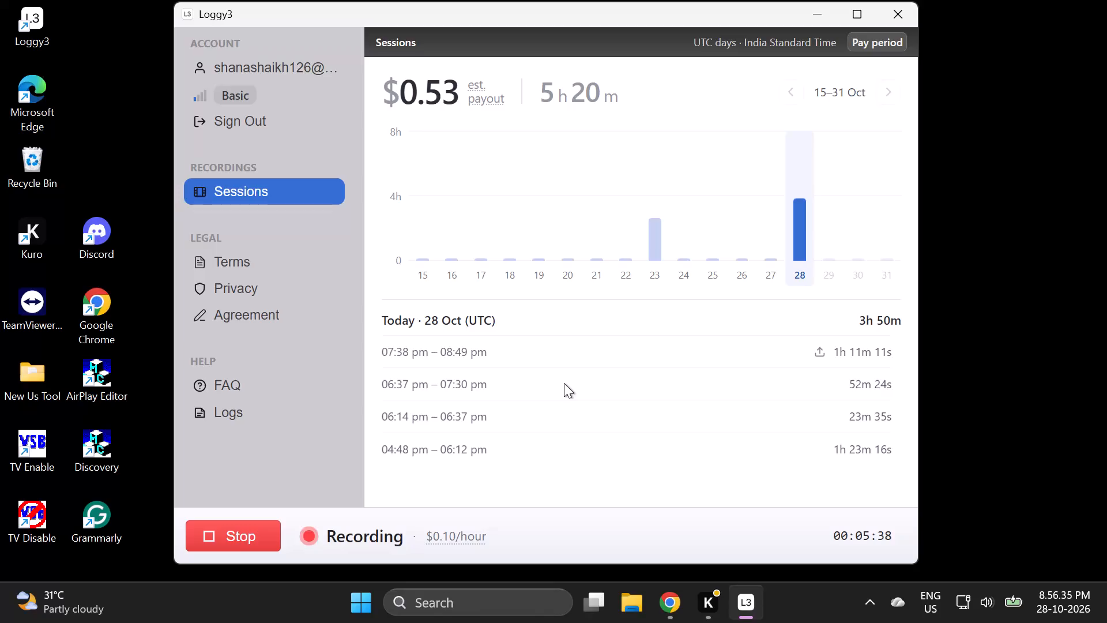
Review the upload status and the sessions recorded on 23 and 28 October in Loggy3.
left_click_drag(822, 356, 837, 391)
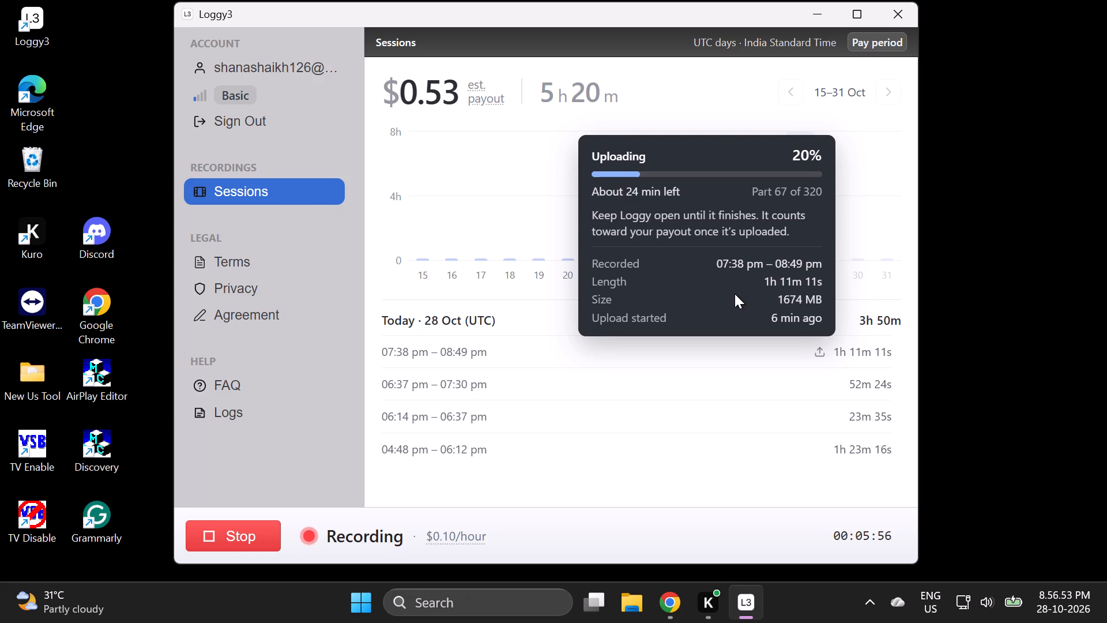
left_click(1025, 354)
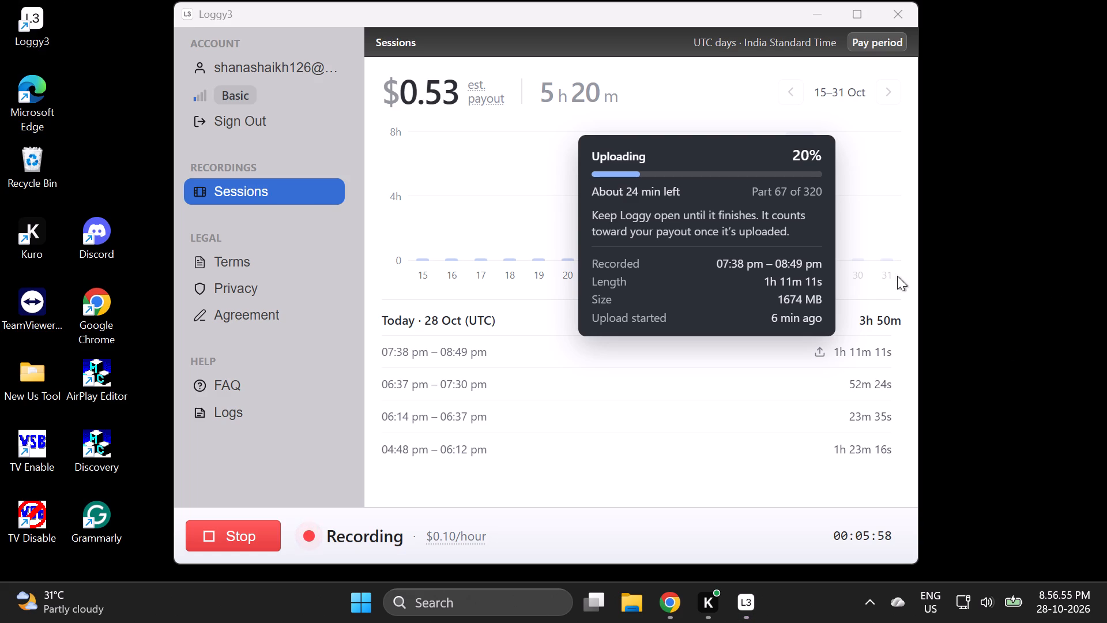
left_click(778, 192)
left_click(801, 243)
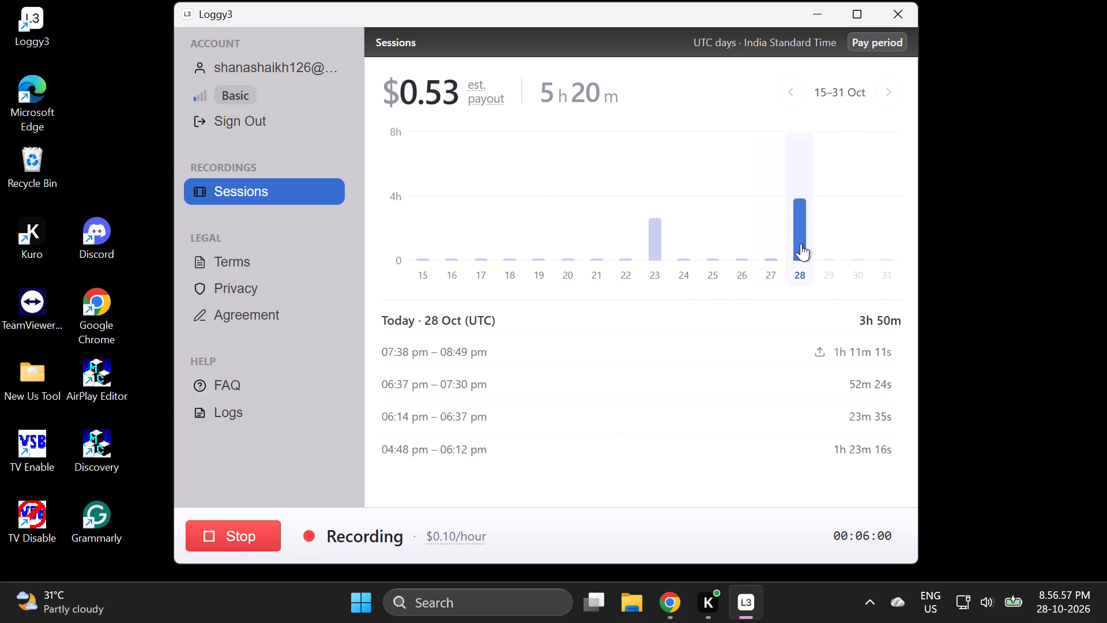
left_click(660, 241)
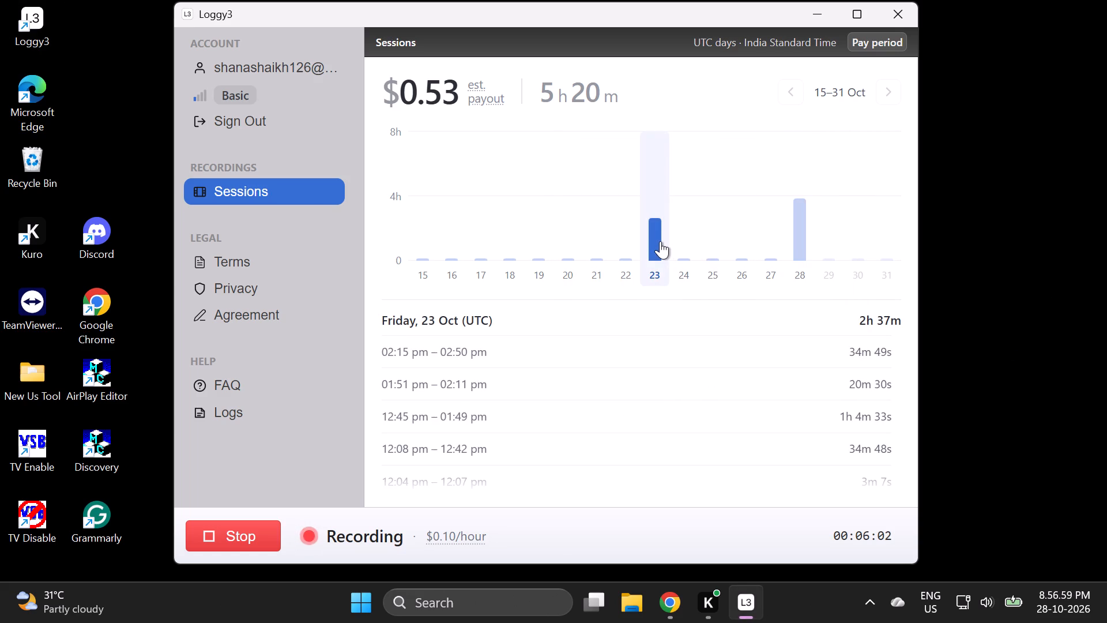
left_click(796, 245)
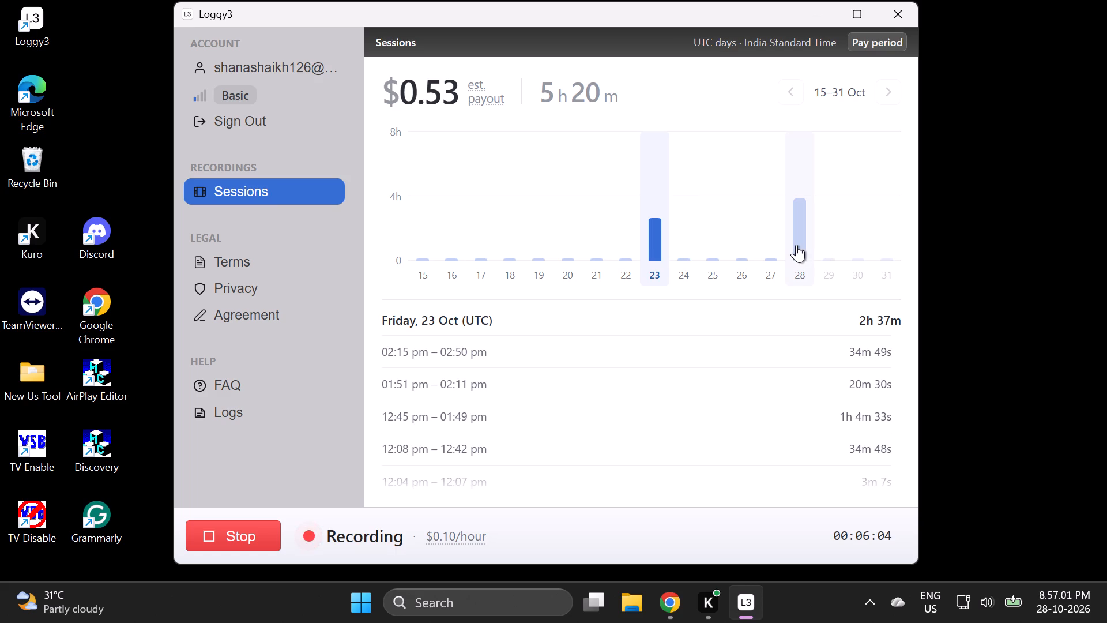
scroll(901, 446, "down", 3)
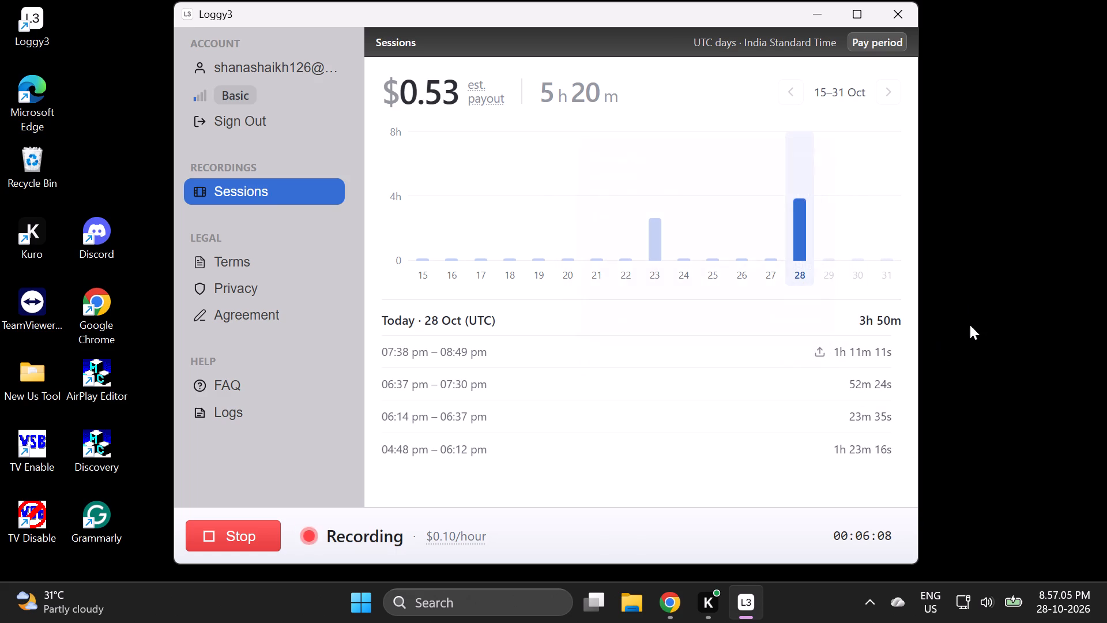
left_click(994, 314)
Switch to the Discovery titling page in Chrome and resume the paused tool.
left_click(668, 602)
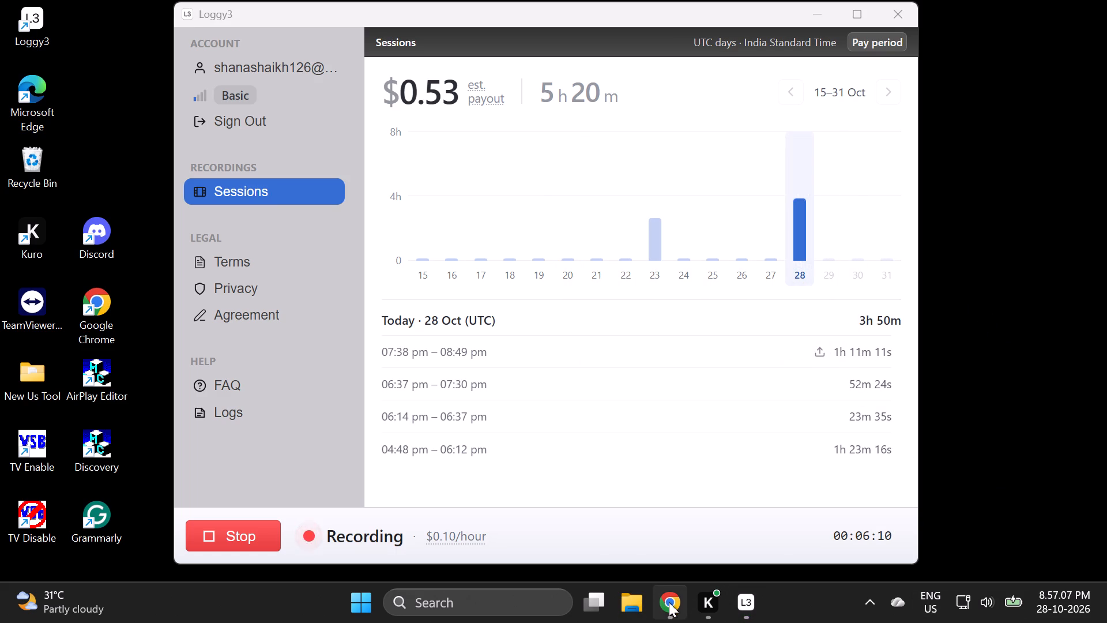
left_click(291, 14)
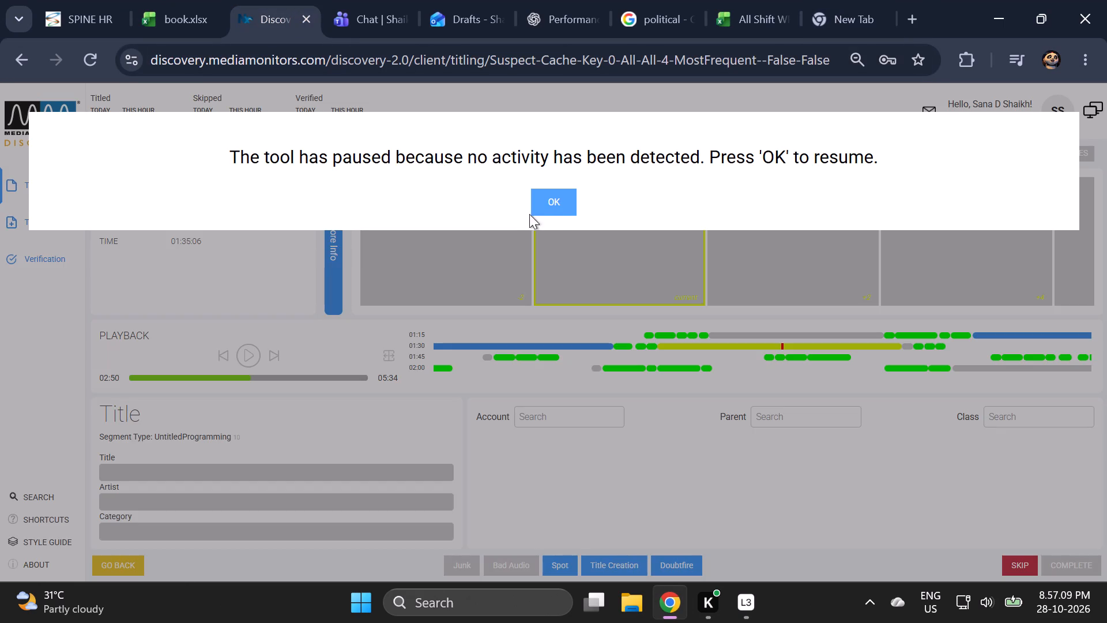
left_click(552, 215)
Preview the WTMJ-TV segment by playing it and jumping near its end, check the history, and skip the segment.
left_click(252, 356)
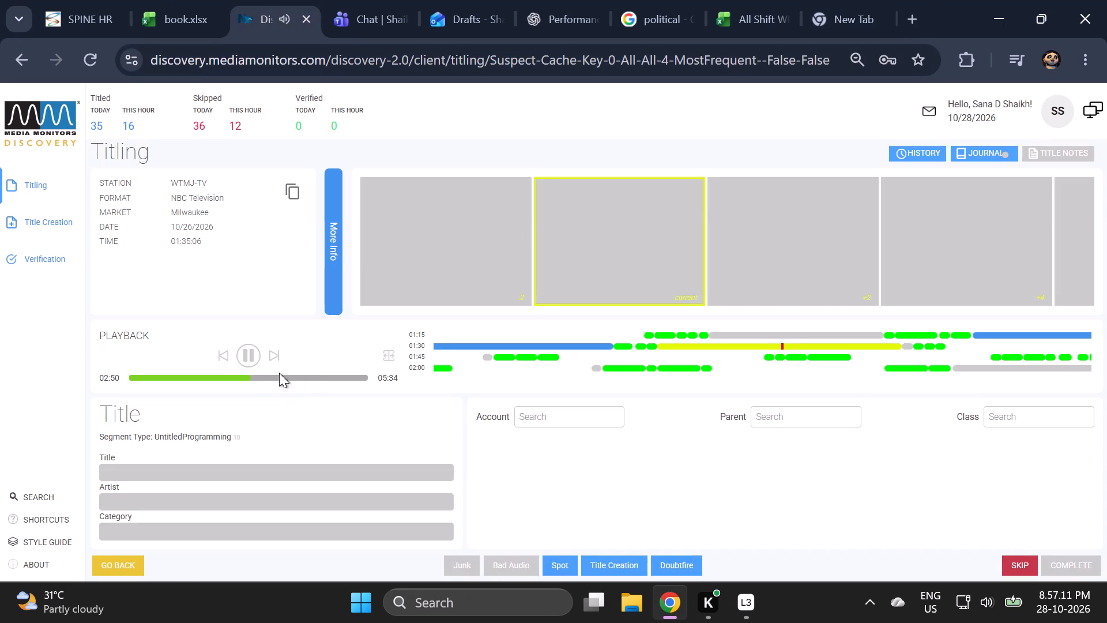
left_click(277, 352)
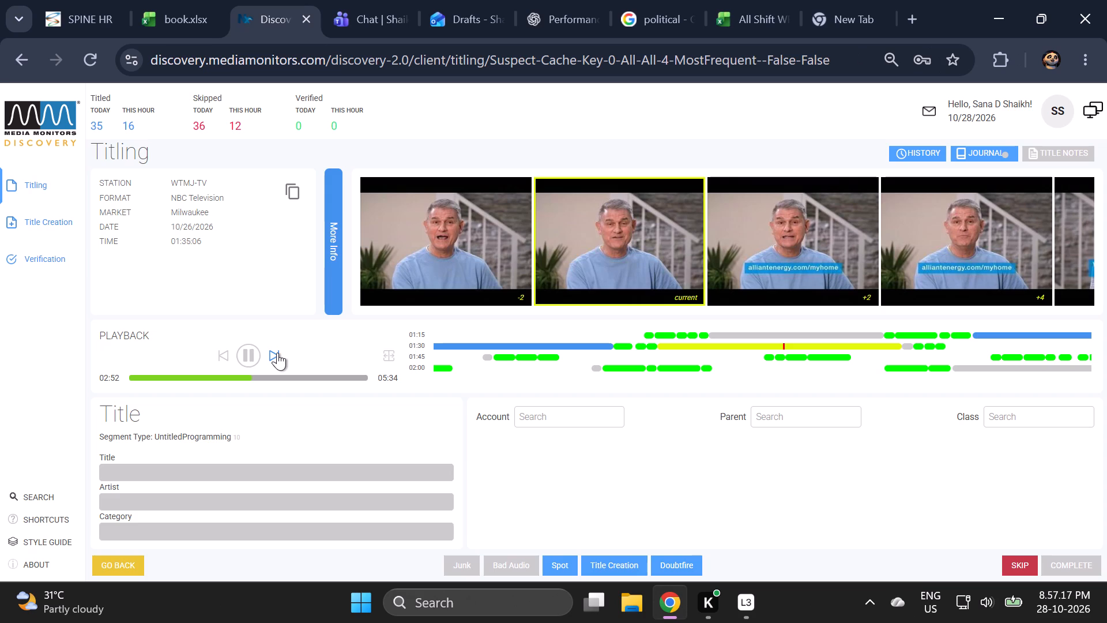
left_click(906, 163)
left_click(906, 158)
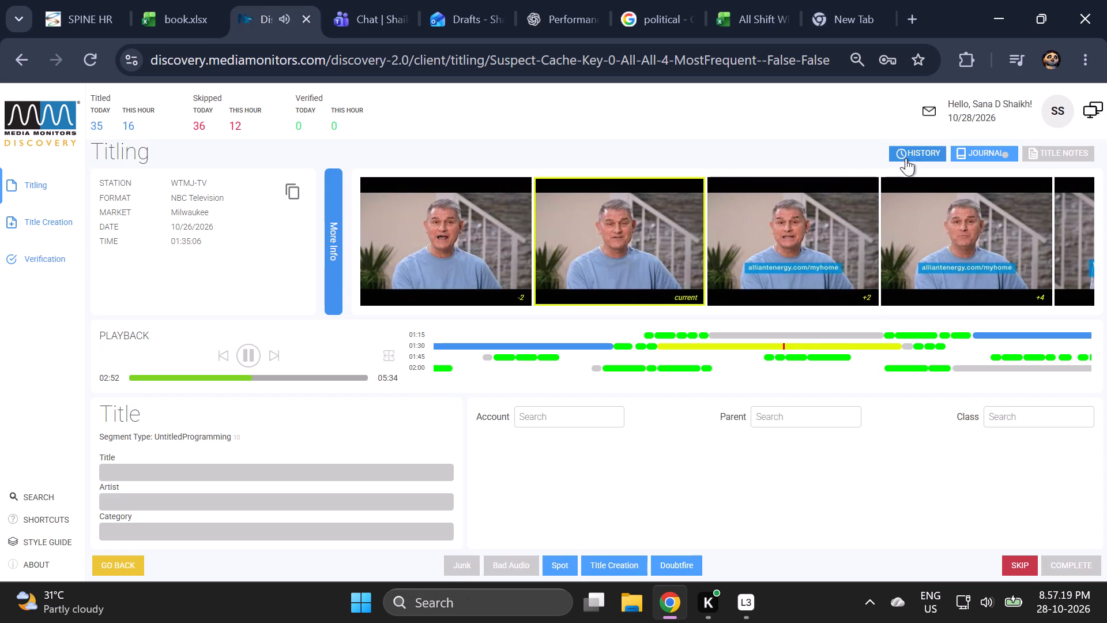
left_click(853, 426)
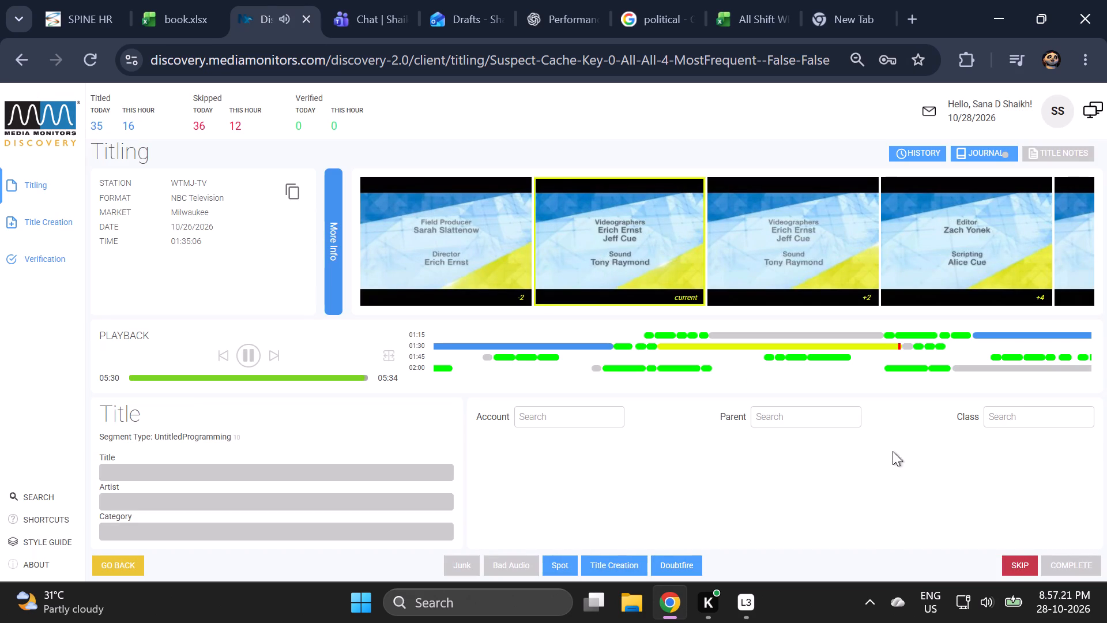
left_click(1014, 569)
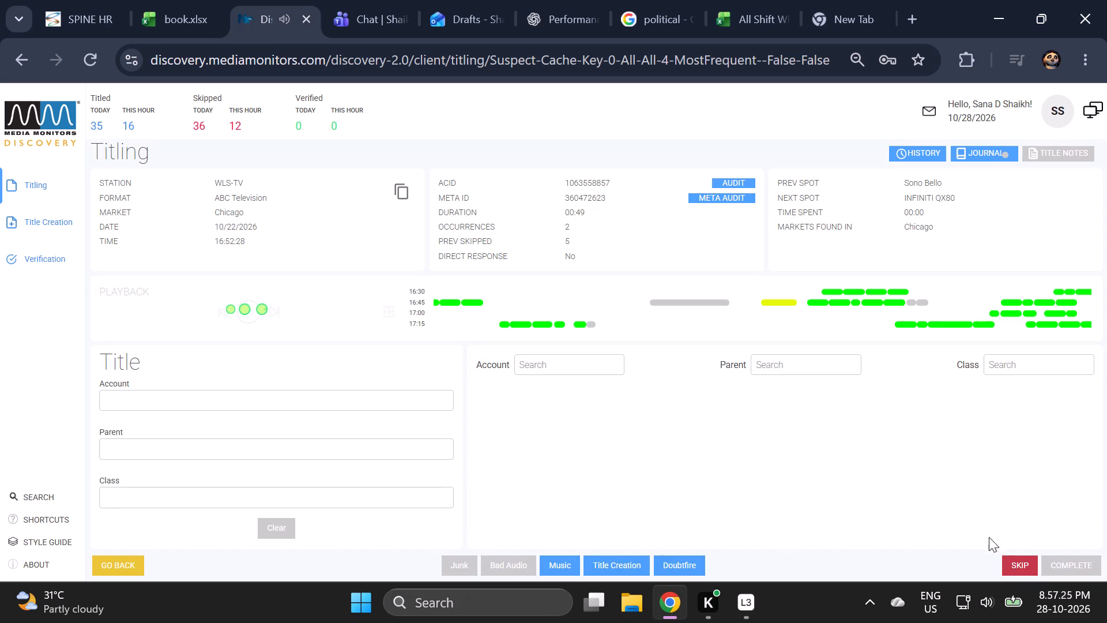
Check the Evening sheet of the All Shift WFH workbook and return to the Discovery titling page.
left_click(838, 0)
left_click(767, 0)
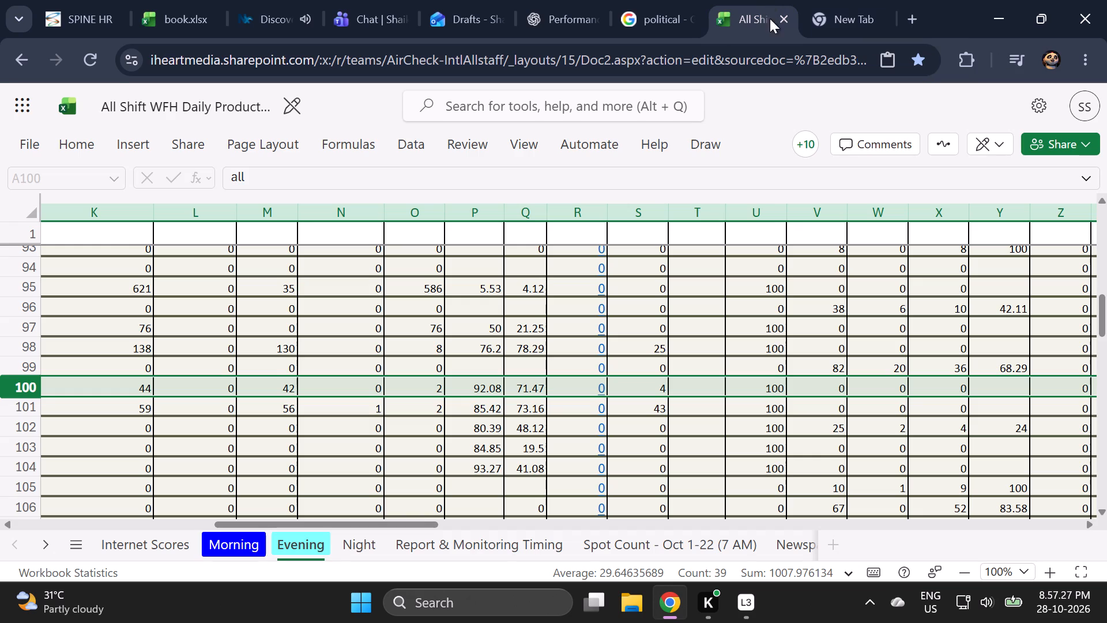
left_click(288, 0)
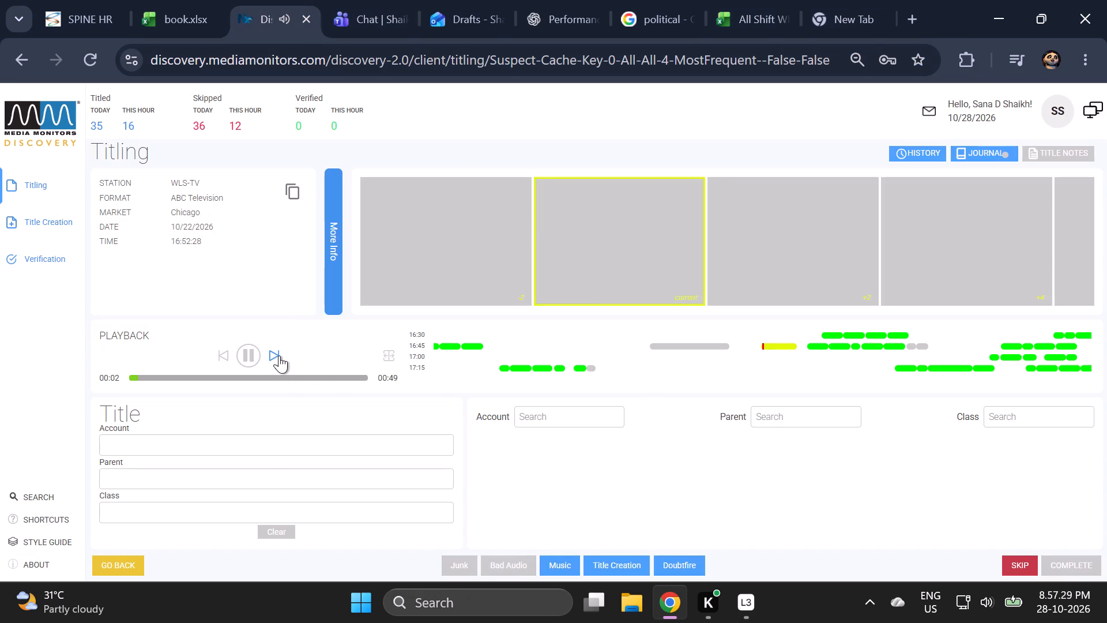
Preview the WLS-TV segment by jumping playback near its end, and check the history.
left_click(279, 355)
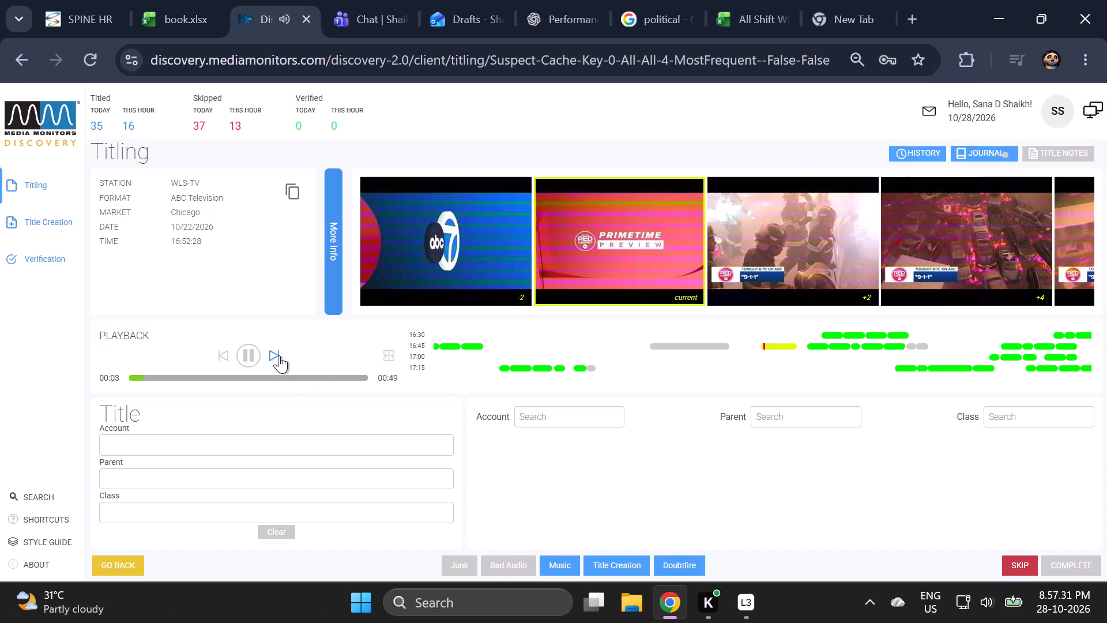
left_click(926, 151)
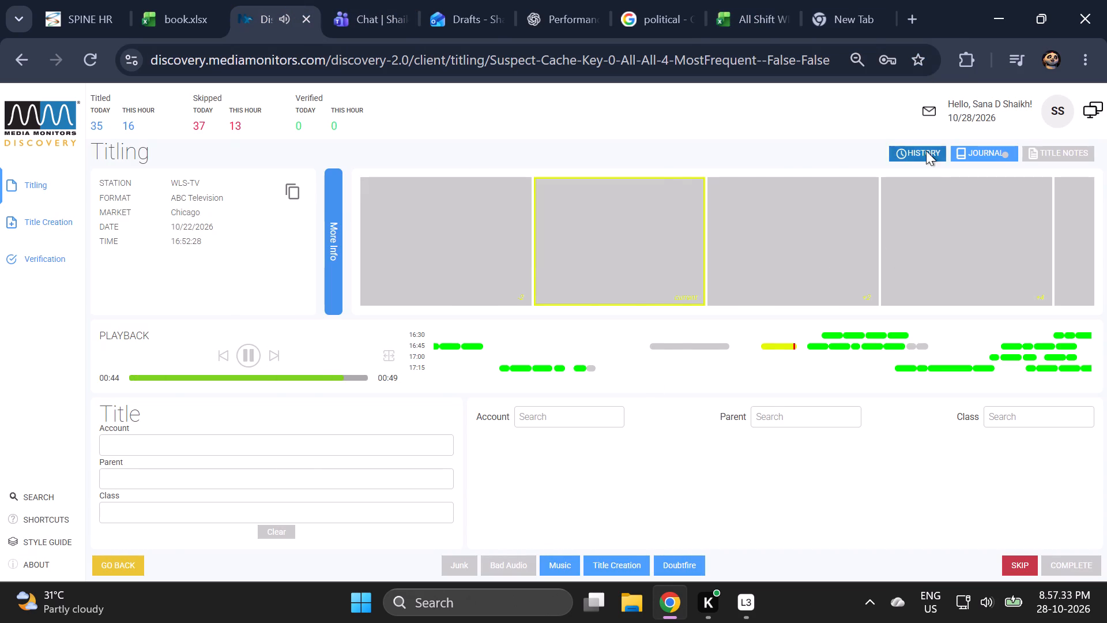
left_click(846, 449)
left_click(846, 438)
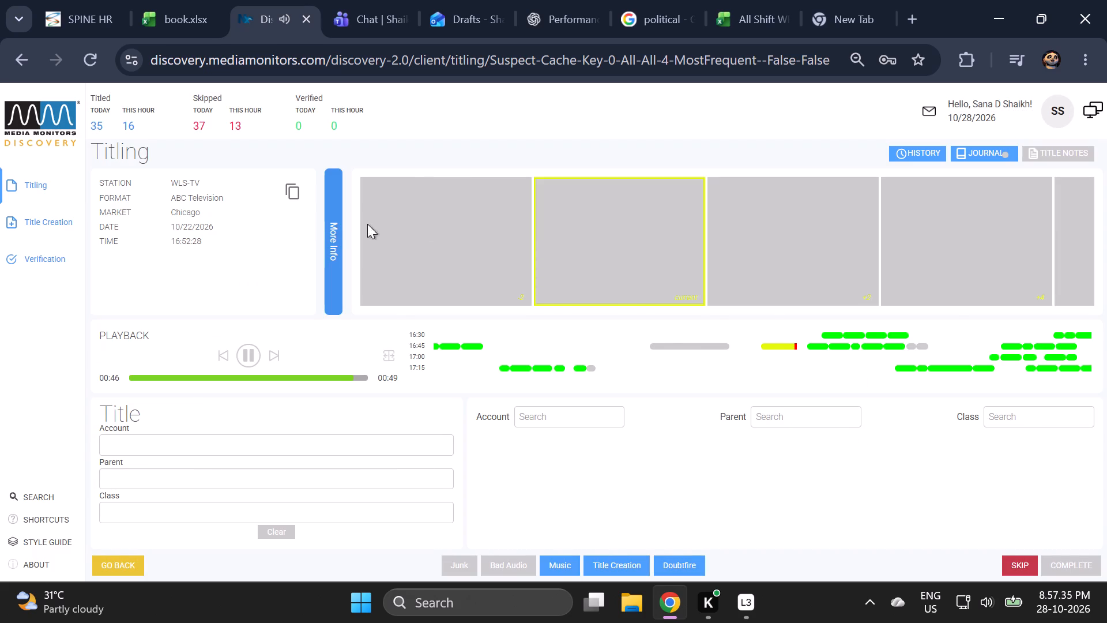
left_click(330, 219)
left_click_drag(451, 183, 376, 179)
key("ctrl+c")
key("ctrl+c")
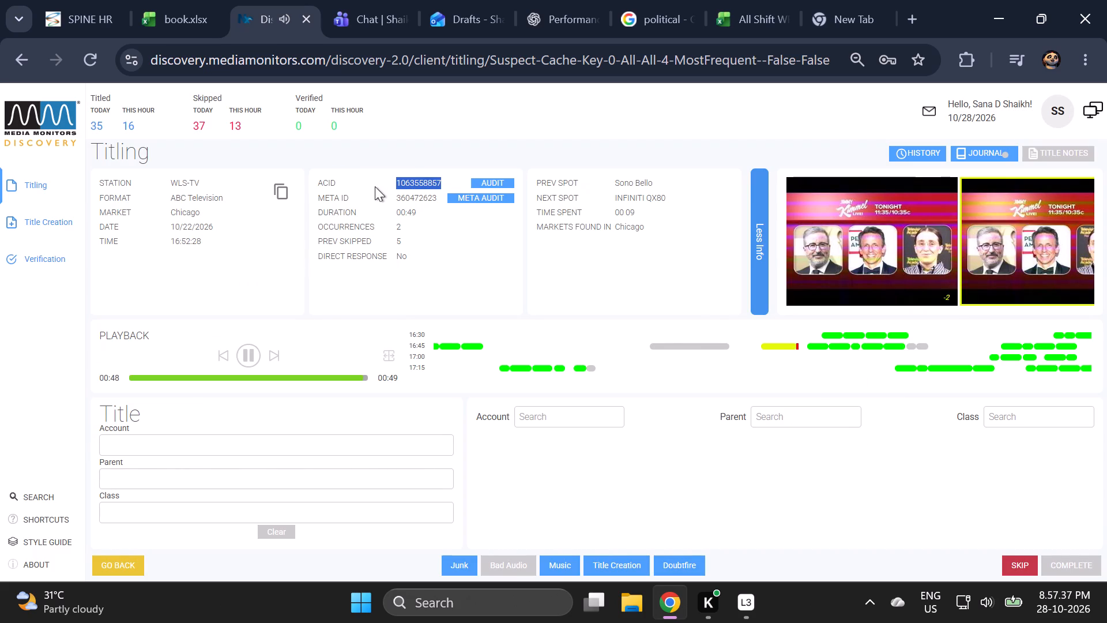
key("ctrl+c")
key("ctrl+c")
key("ctrl+c")
key("ctrl+c")
left_click(184, 2)
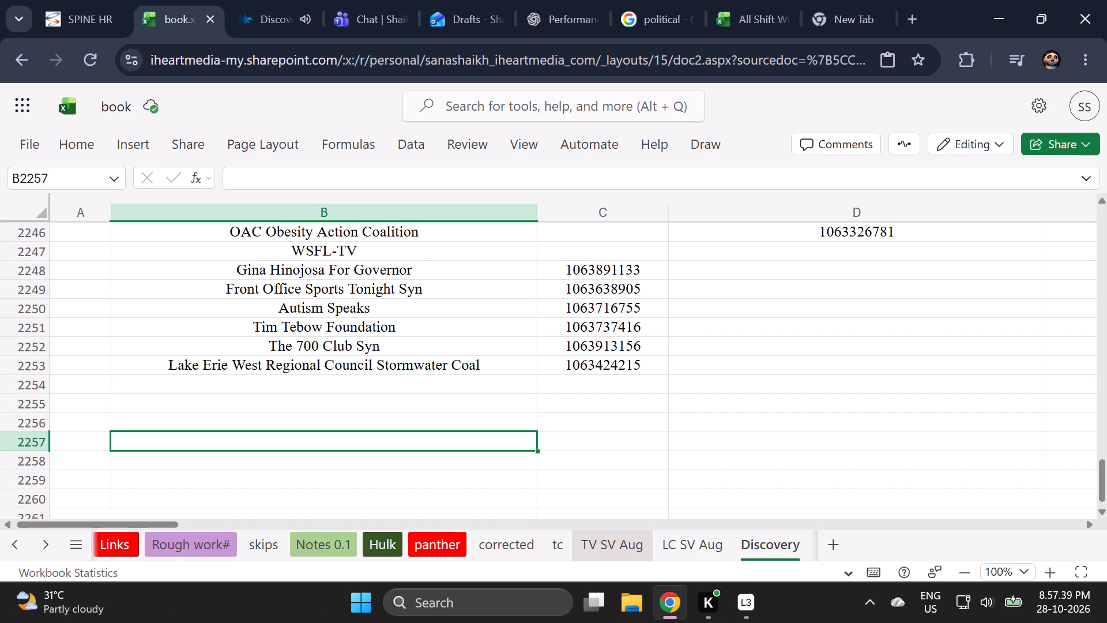
scroll(814, 382, "up", 2)
double_click(857, 443)
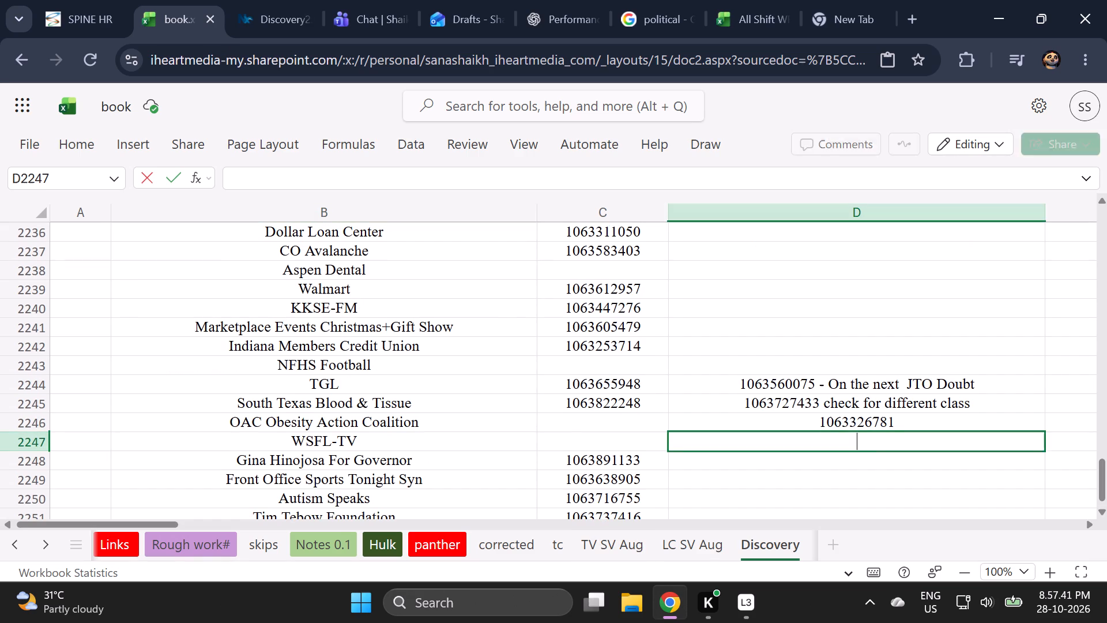
key("ctrl+v")
Return to Discovery titling, collapse the WLS-TV segment's extra details and skip the segment.
left_click(300, 0)
left_click(752, 274)
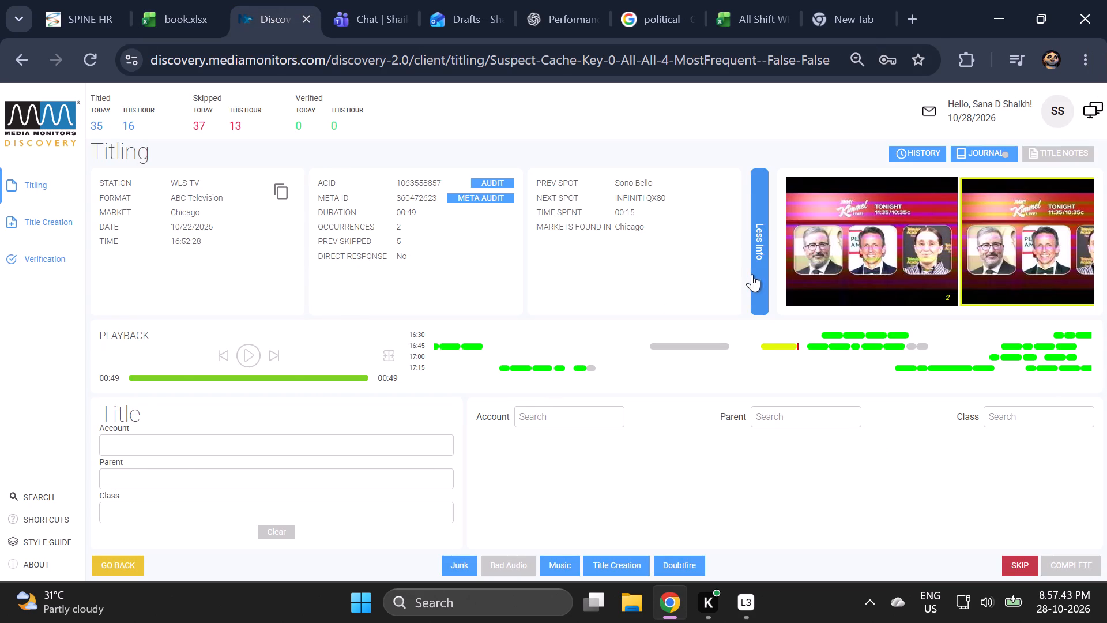
left_click(1016, 575)
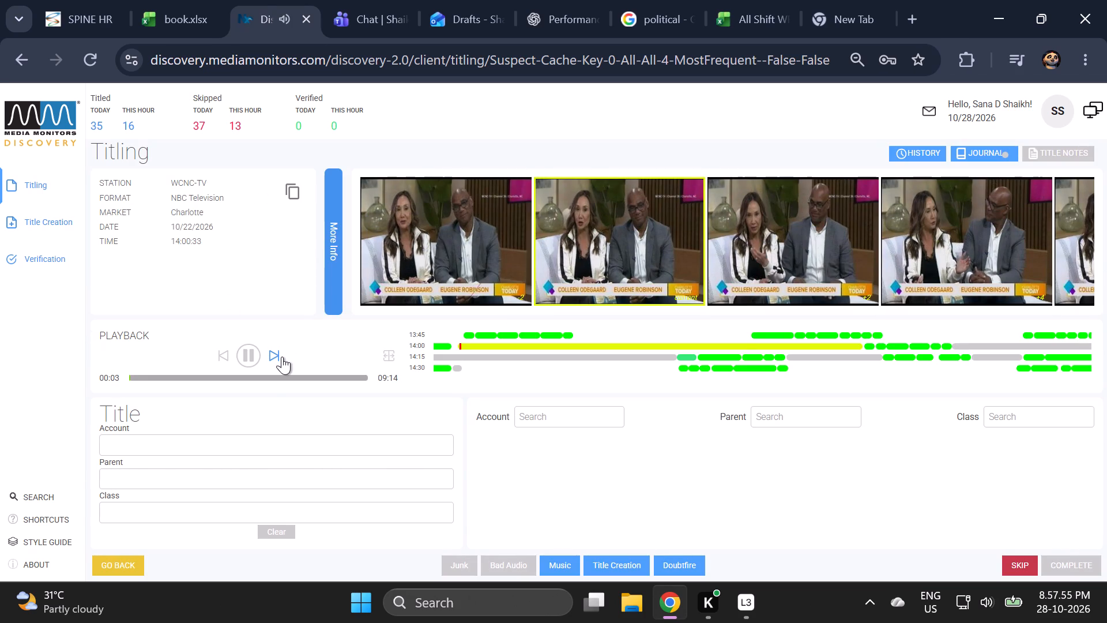
Preview the WCNC-TV segment around its midpoint and at its end, and check its extra details.
left_click(282, 356)
left_click(330, 302)
left_click(330, 302)
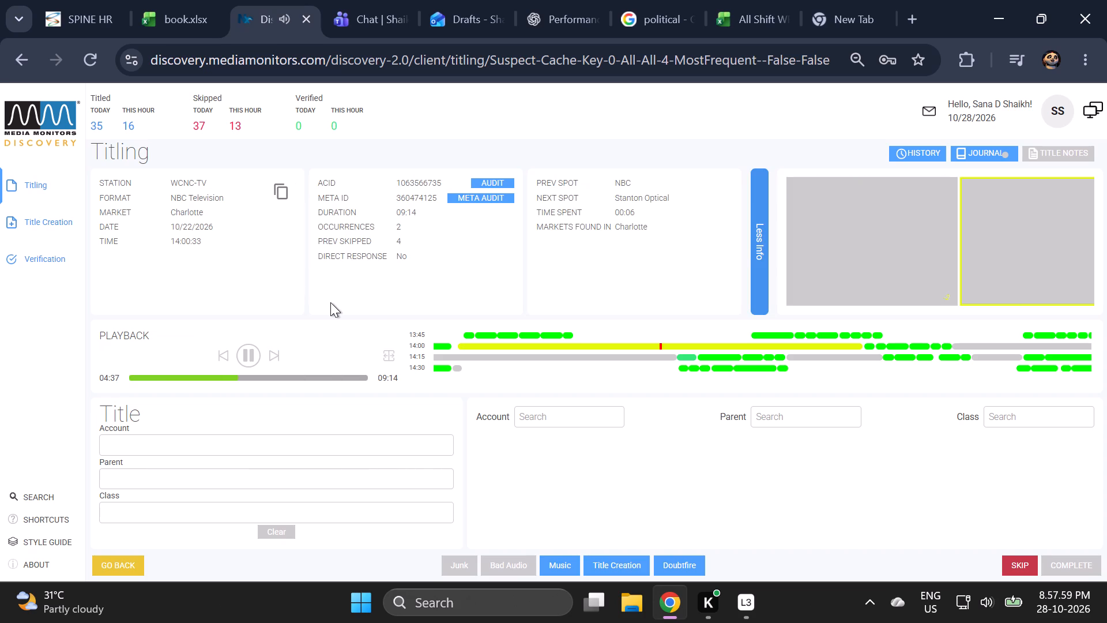
left_click(754, 239)
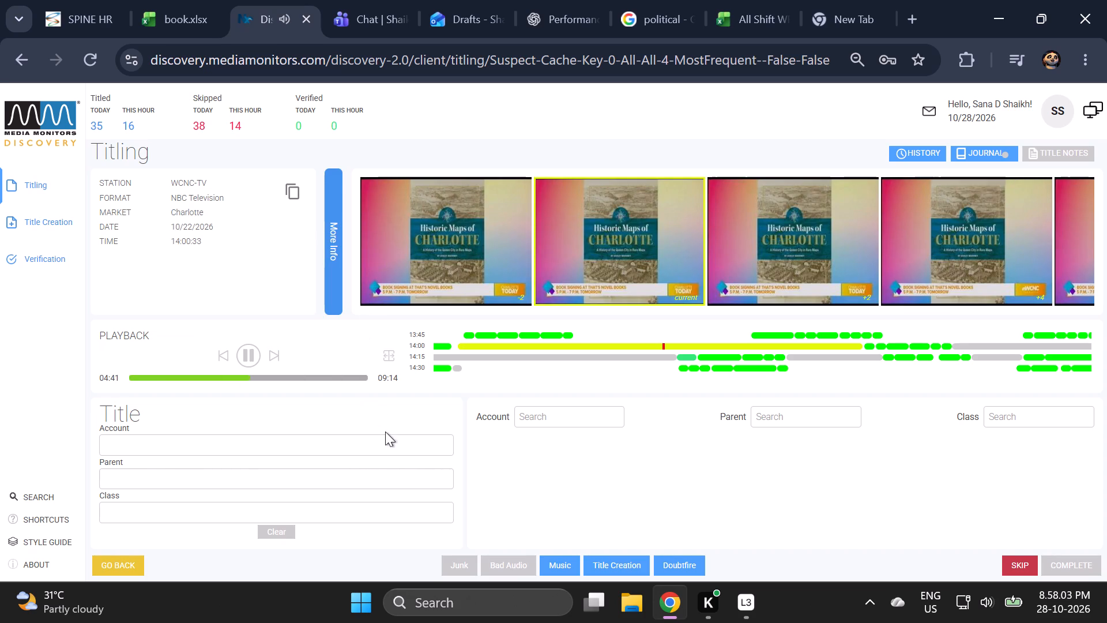
scroll(385, 431, "up", 7, "ctrl")
scroll(386, 435, "down", 3, "ctrl")
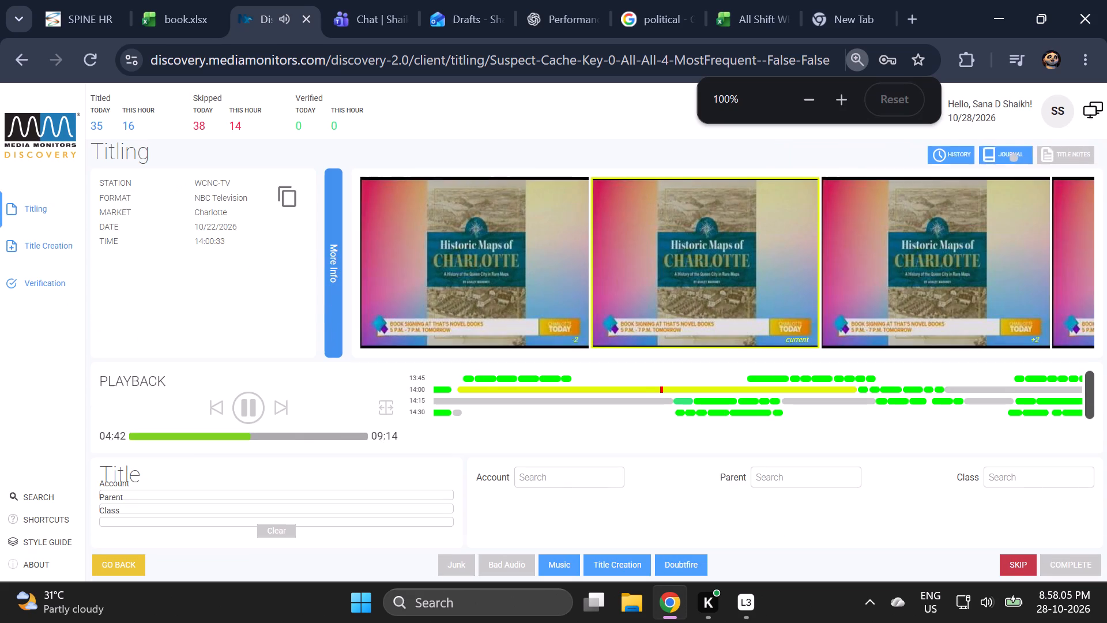
left_click(280, 410)
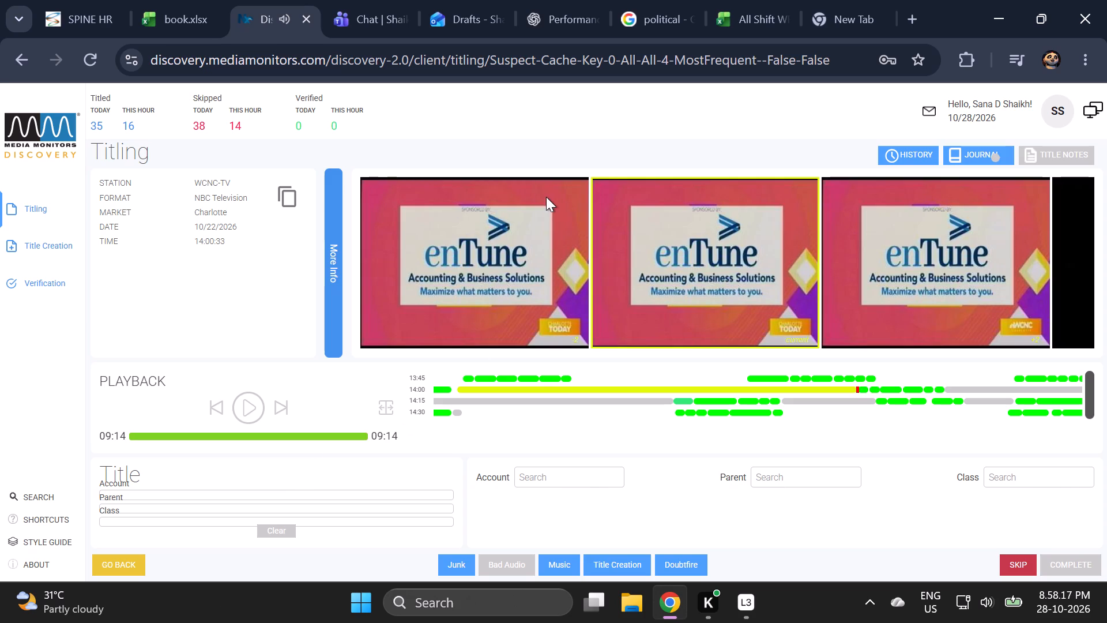
Skip the WCNC-TV segment.
left_click(1008, 568)
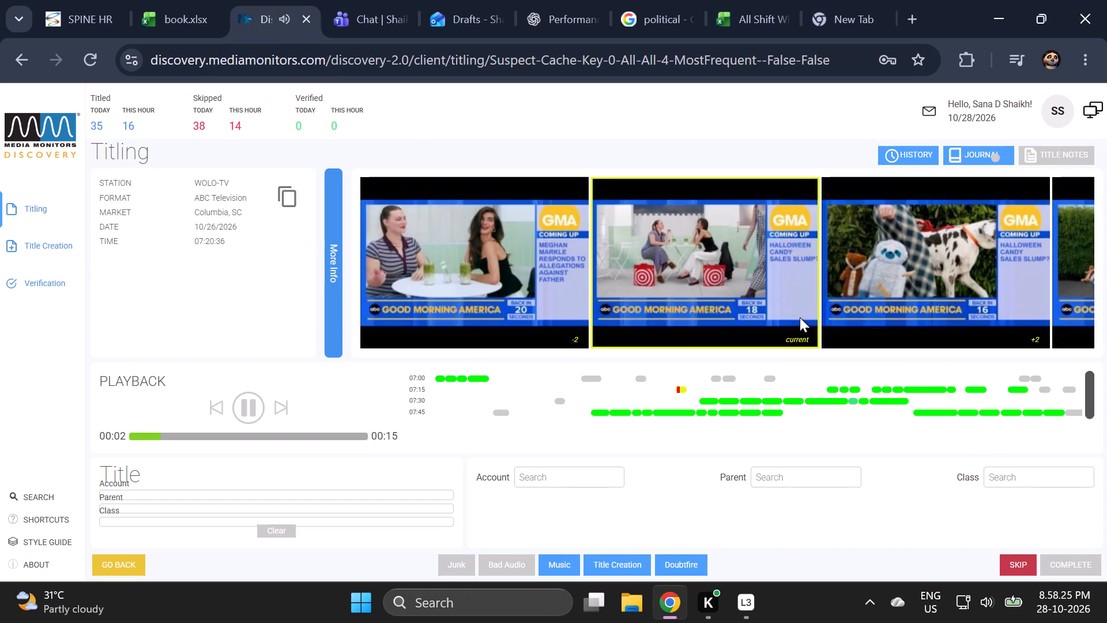
Check the WOLO-TV segment's change history, close it, and expand the segment's extra details.
scroll(786, 310, "down", 1, "ctrl")
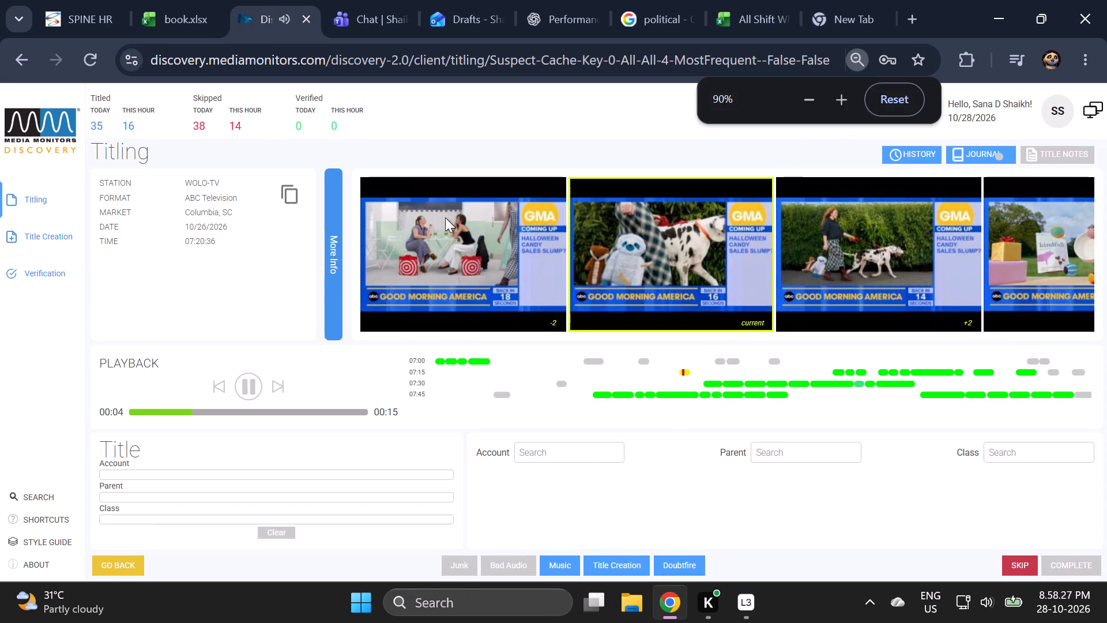
left_click(279, 382)
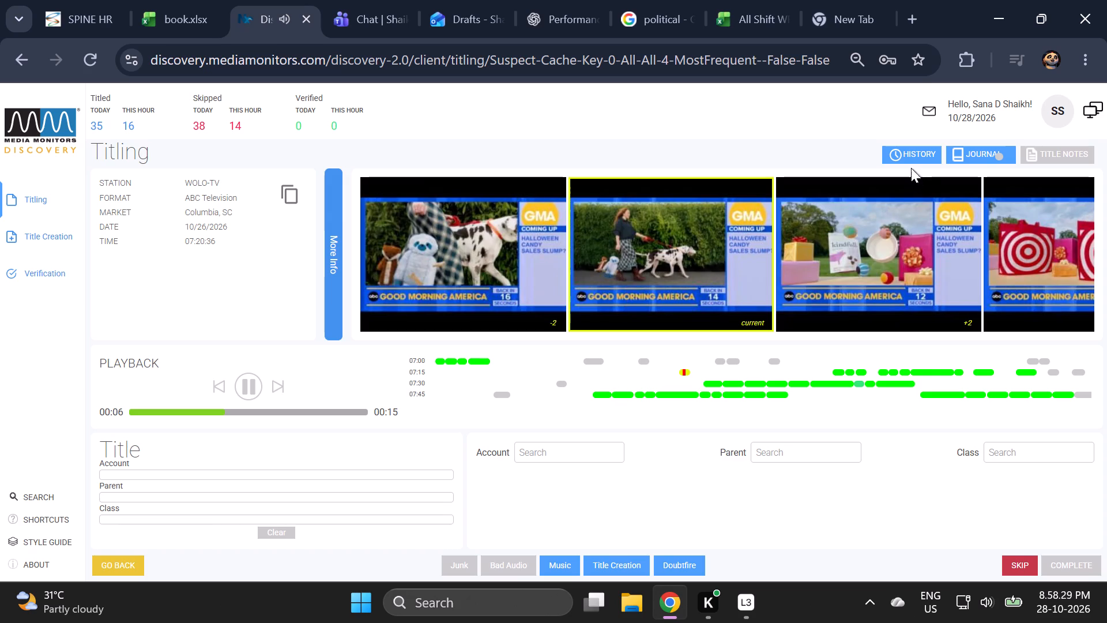
left_click(909, 162)
scroll(812, 375, "down", 9)
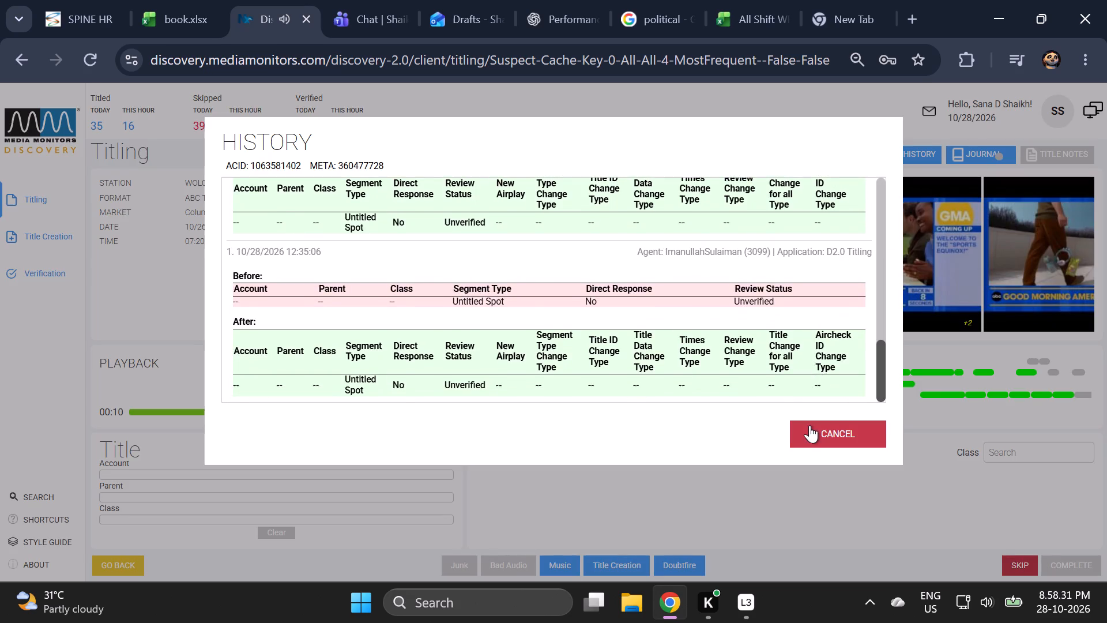
left_click(809, 425)
left_click(799, 454)
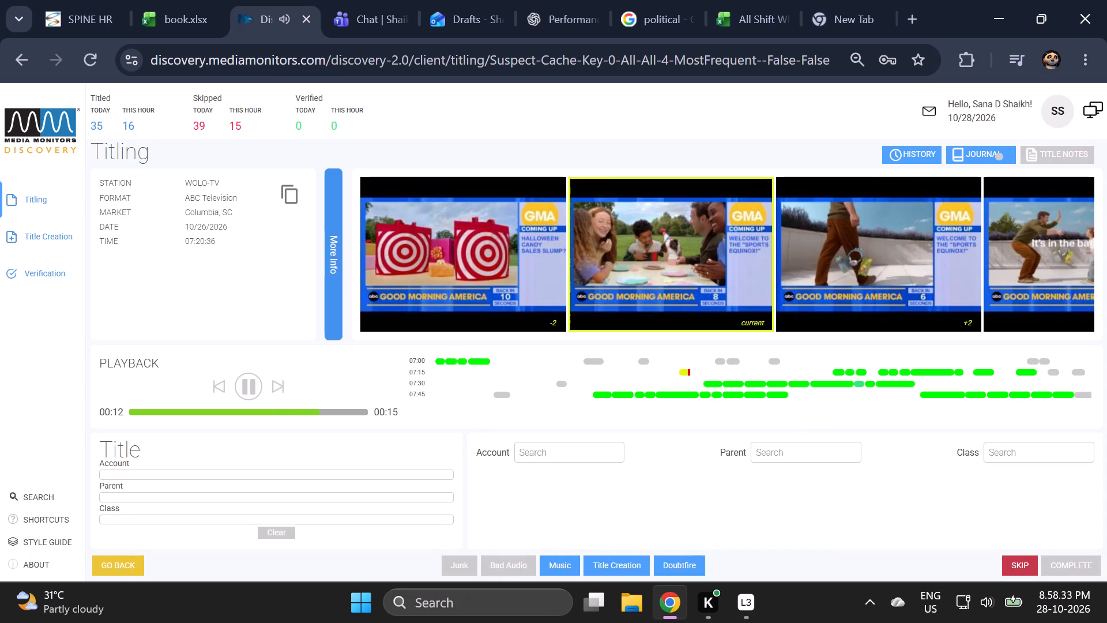
left_click(353, 253)
left_click(336, 259)
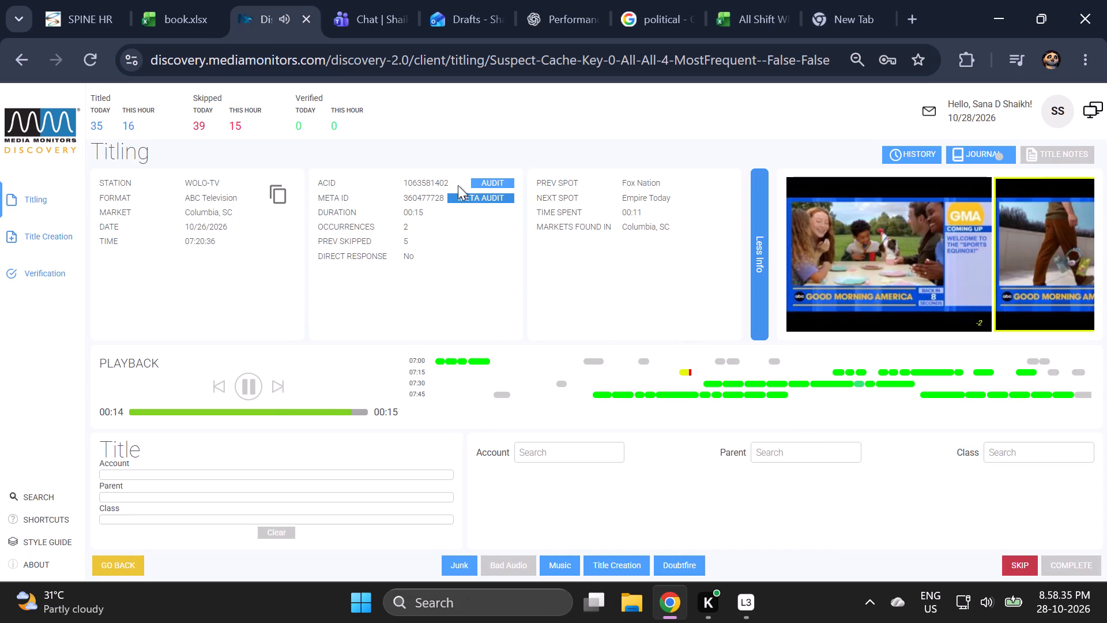
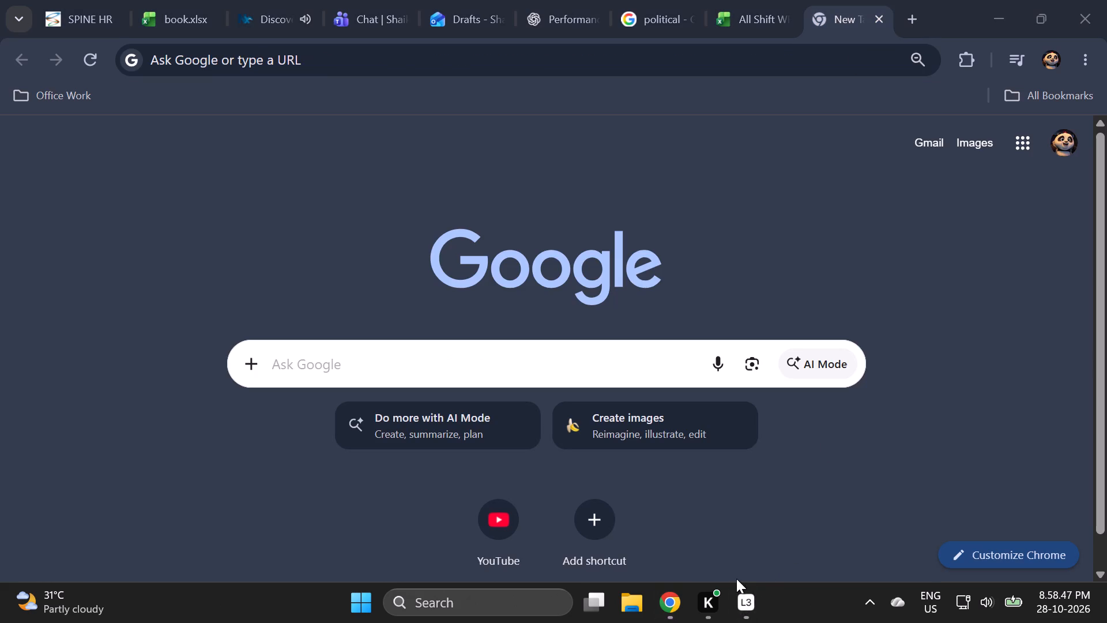
Switch to Loggy3, check today's recording sessions, and close its window.
left_click(736, 603)
scroll(686, 468, "down", 2)
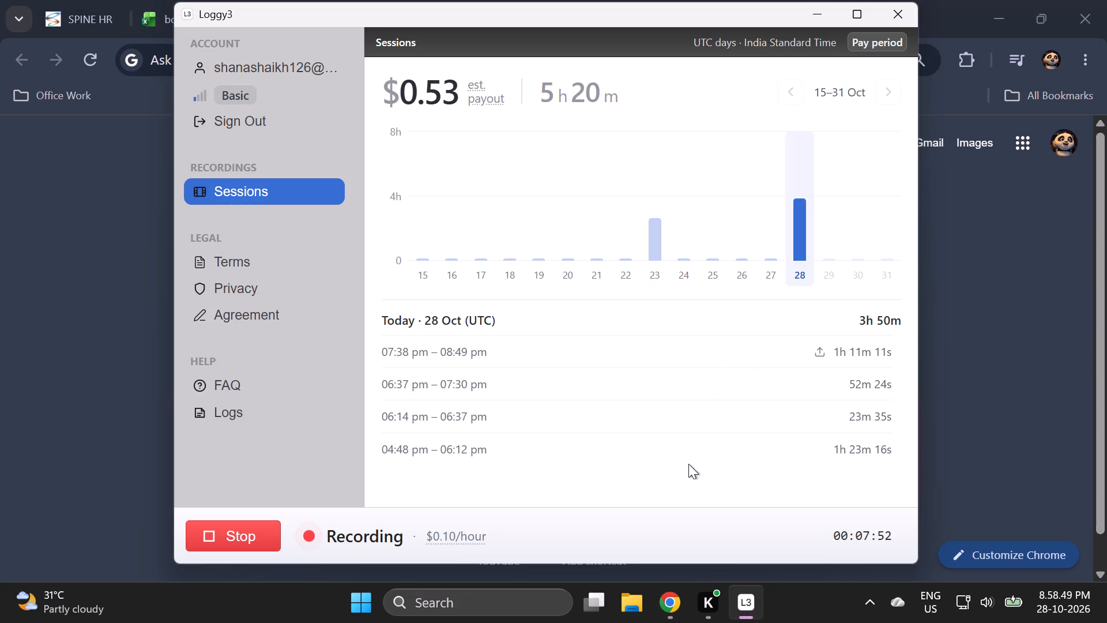
left_click(892, 6)
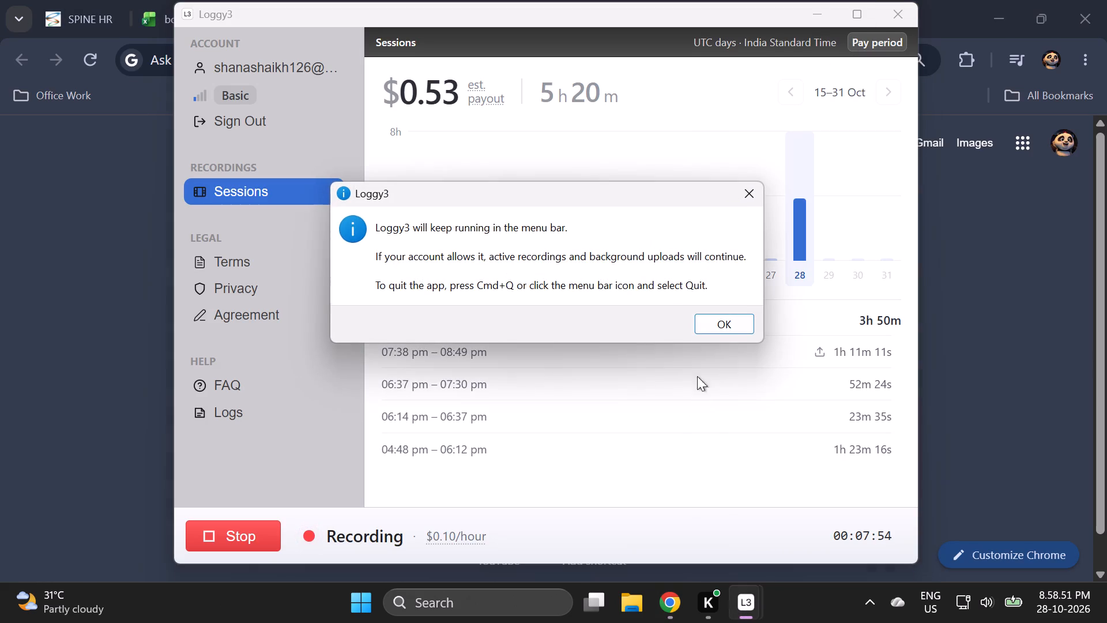
Return to Discovery and split the WVTV-TV segment at 00:12, with the opening as Trash and the rest as Spot.
left_click(711, 325)
left_click(240, 0)
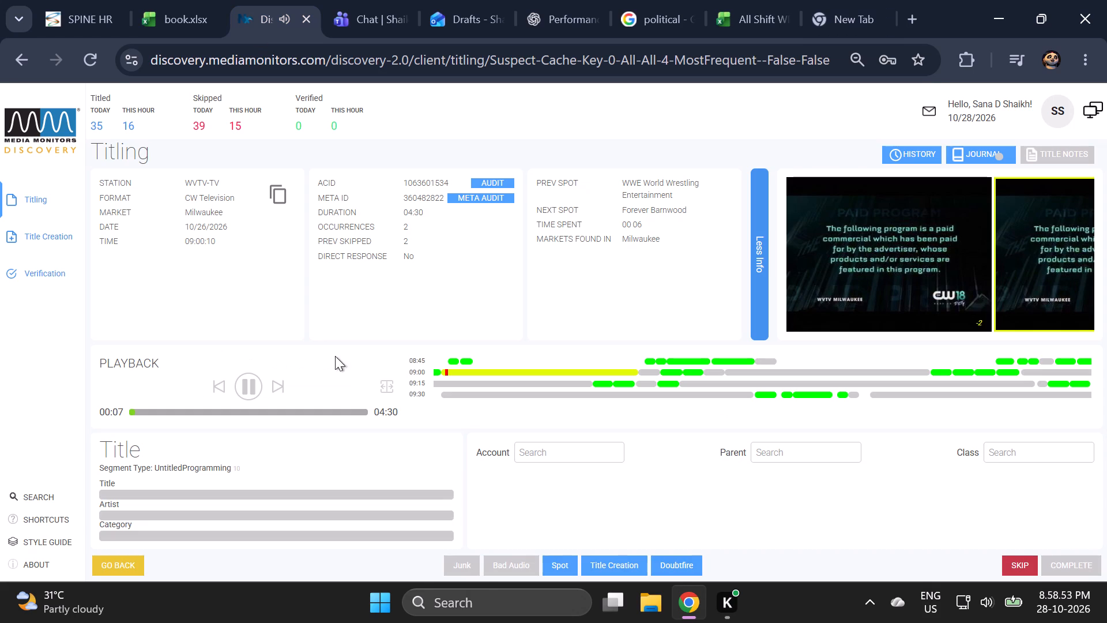
left_click(755, 253)
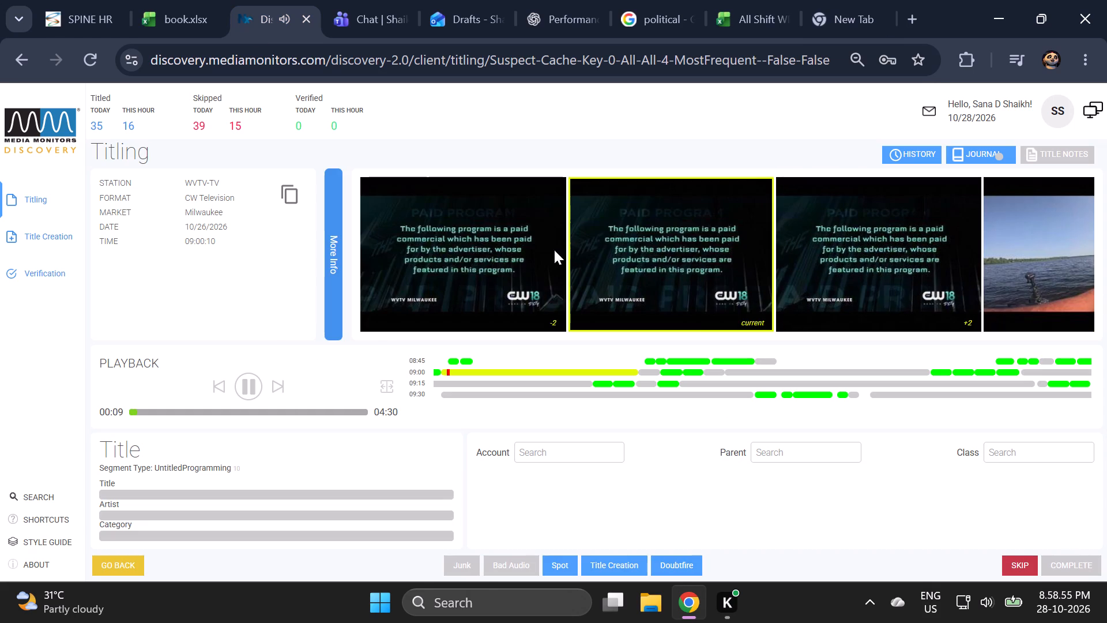
left_click(251, 386)
left_click(386, 385)
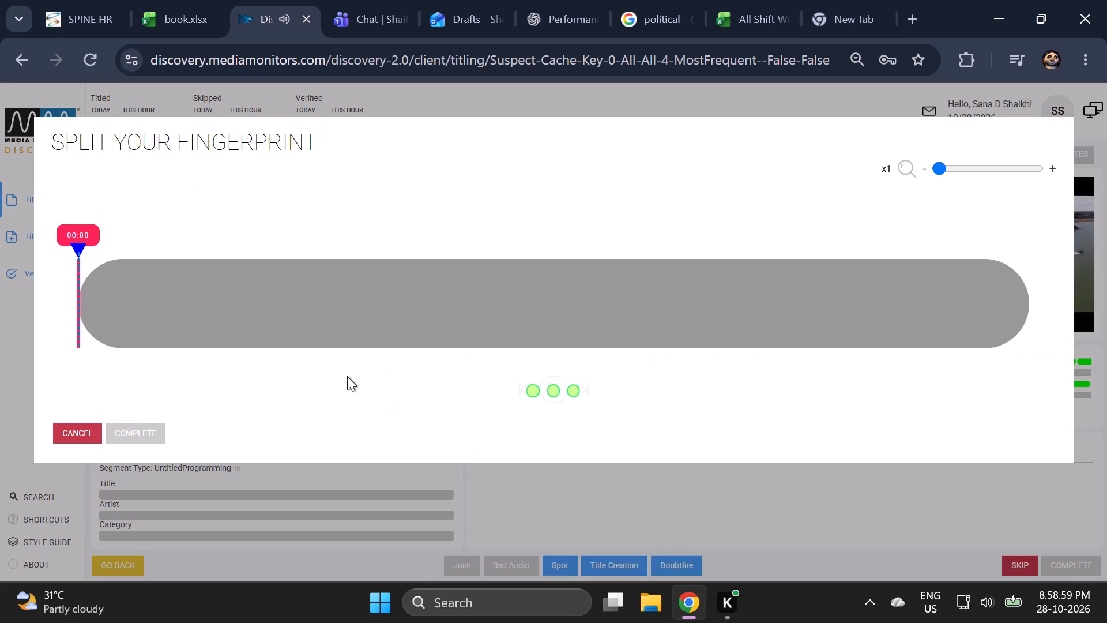
left_click_drag(85, 248, 125, 246)
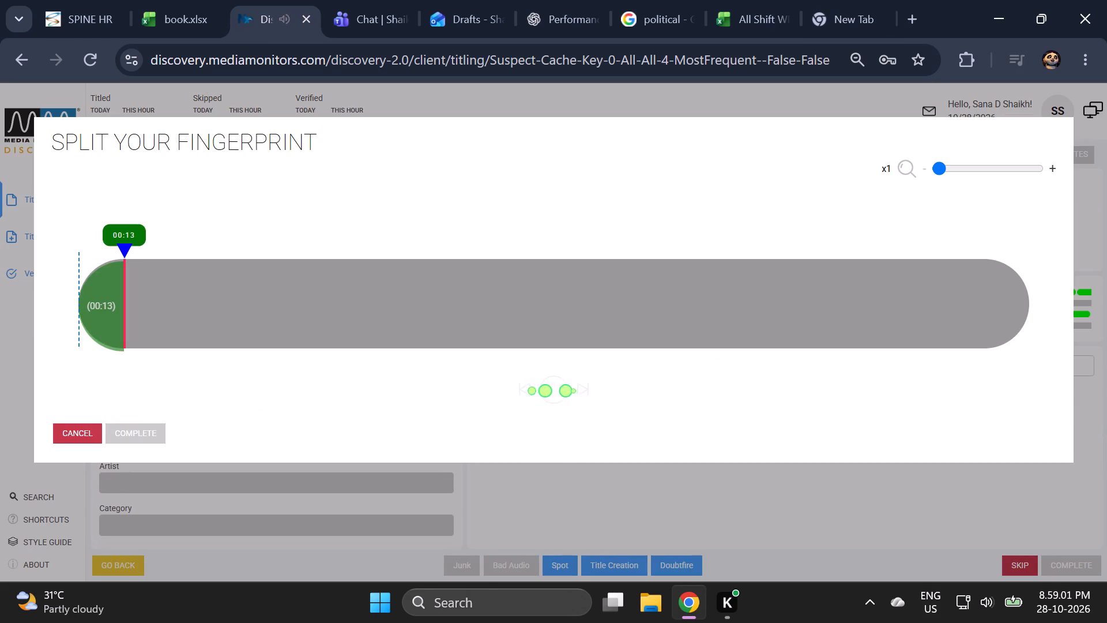
left_click_drag(125, 246, 119, 246)
left_click_drag(119, 246, 121, 252)
double_click(121, 252)
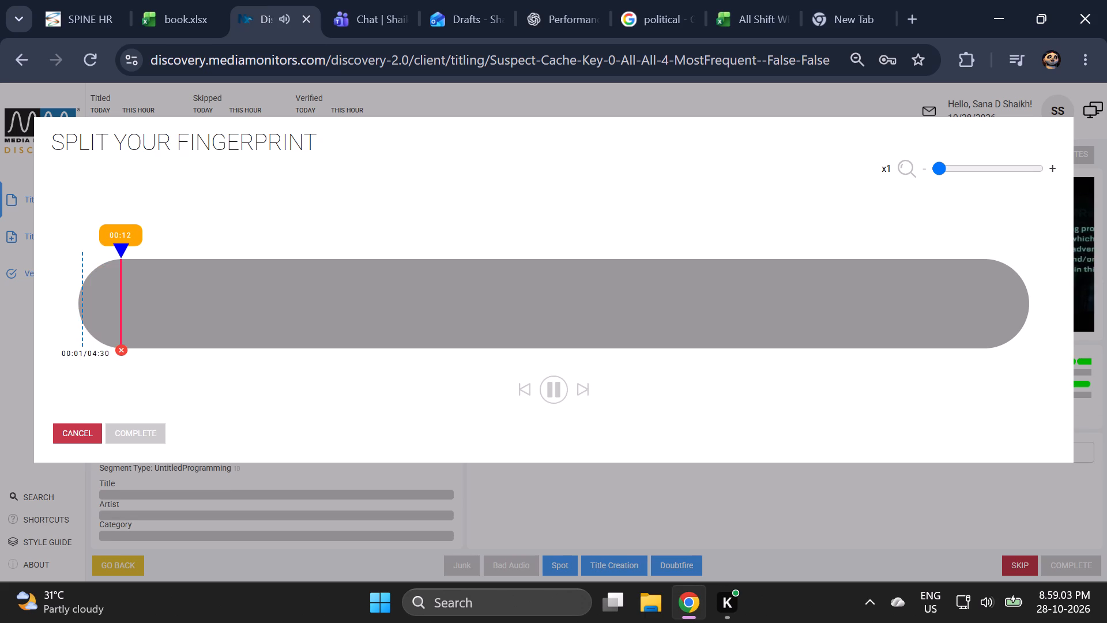
left_click(573, 290)
left_click(570, 193)
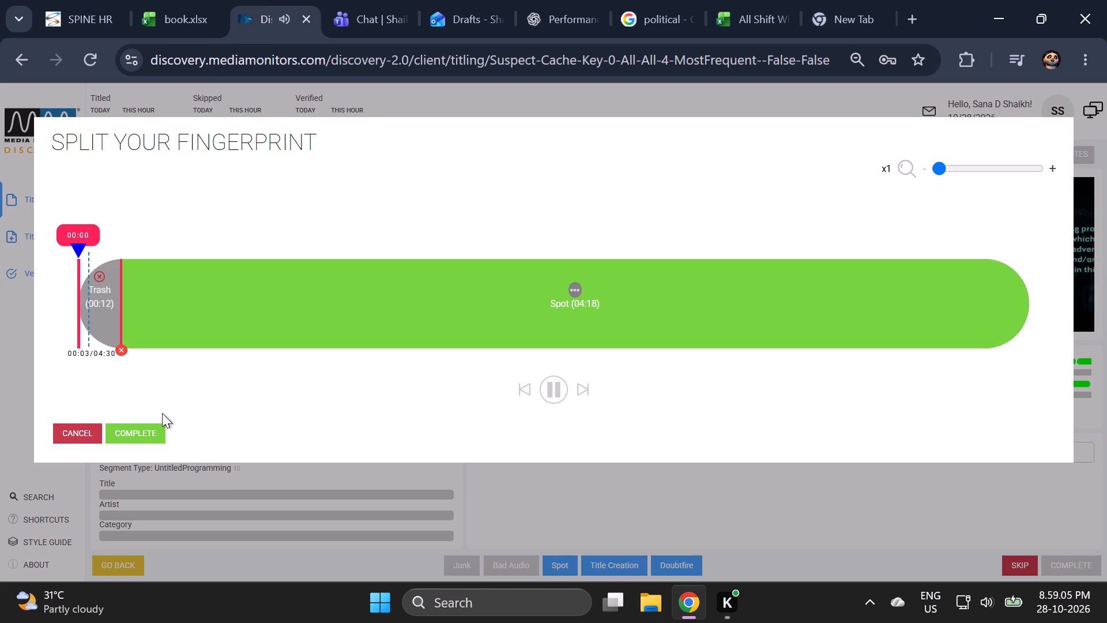
left_click(148, 438)
Preview the KMOV-TV segment's opening and split it at 00:10, choosing a segment type for the remainder after the trashed opening.
scroll(185, 425, "down", 1, "ctrl")
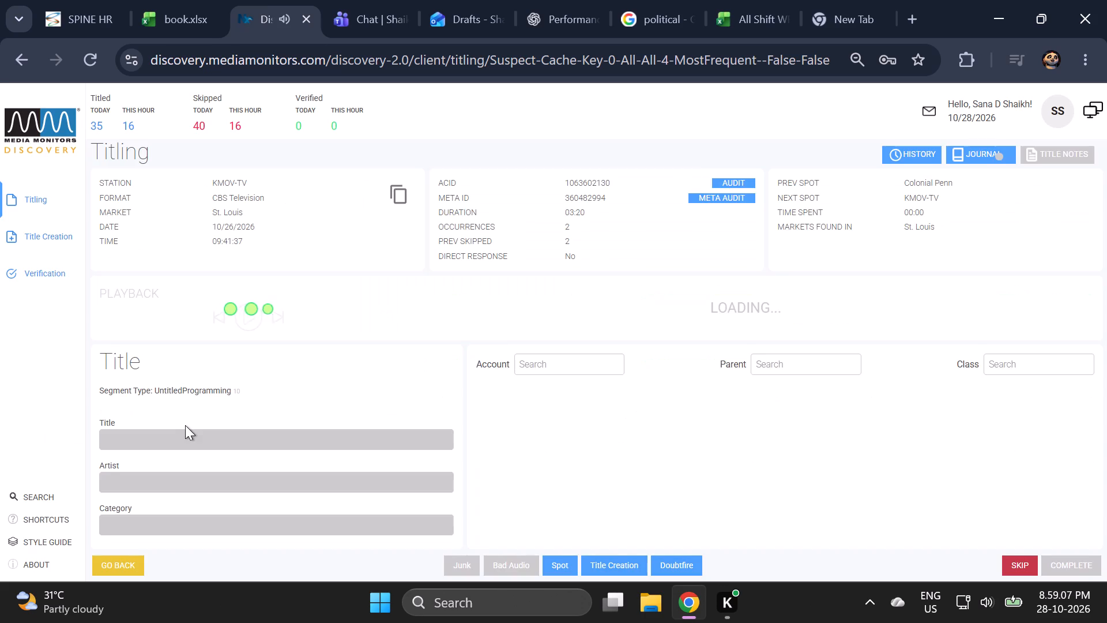
scroll(185, 425, "down", 1, "ctrl")
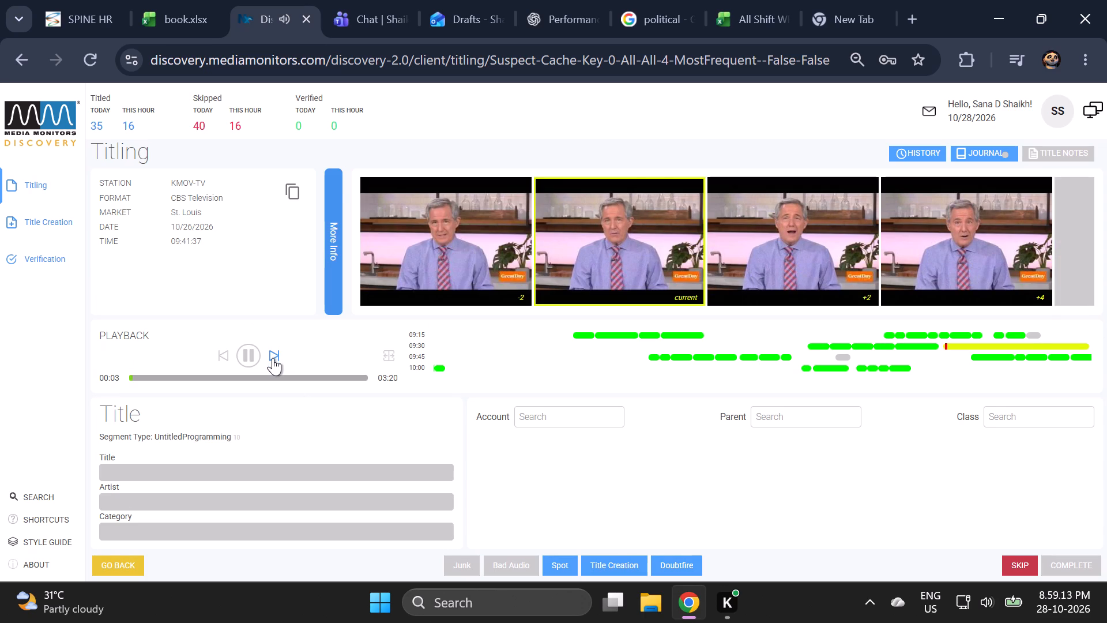
left_click_drag(273, 358, 303, 322)
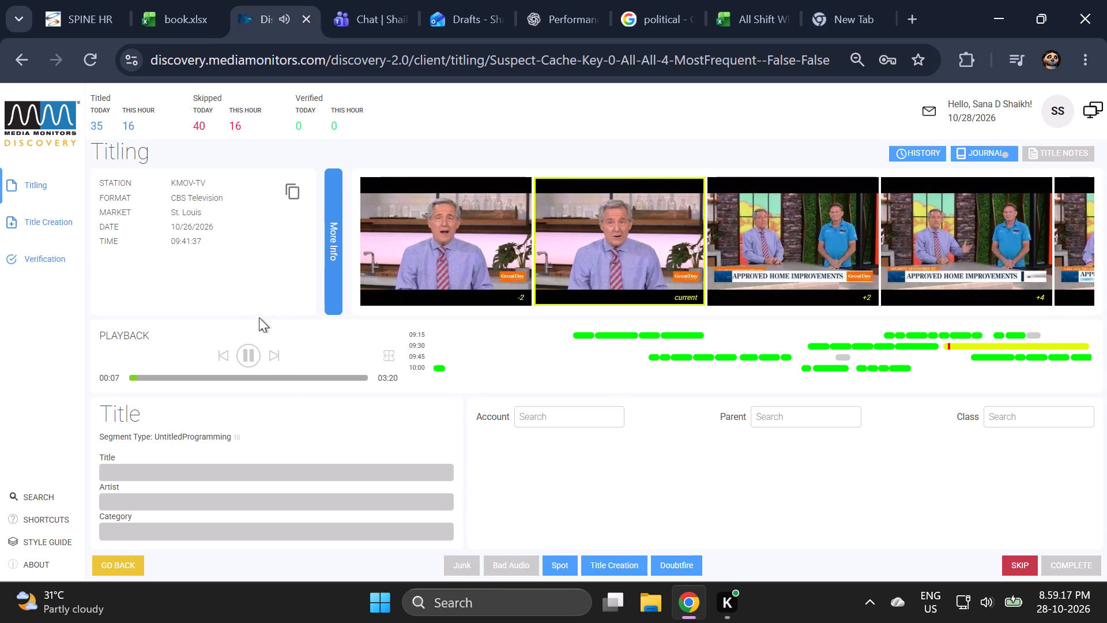
left_click(248, 356)
scroll(477, 288, "up", 3, "ctrl")
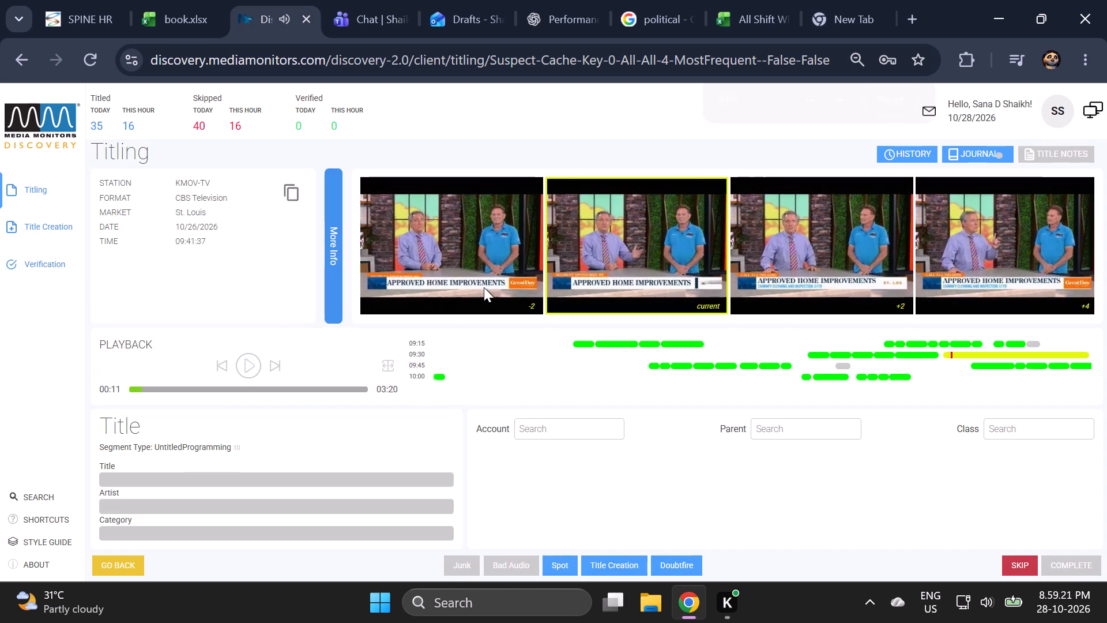
scroll(551, 346, "up", 3, "ctrl")
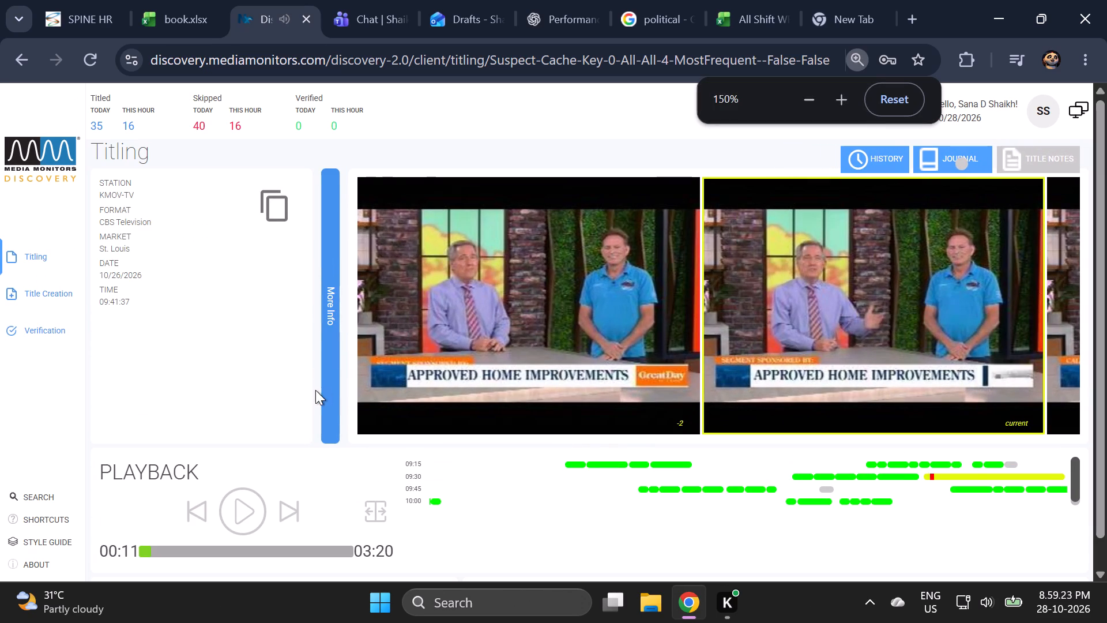
scroll(315, 390, "down", 4, "ctrl")
left_click(386, 388)
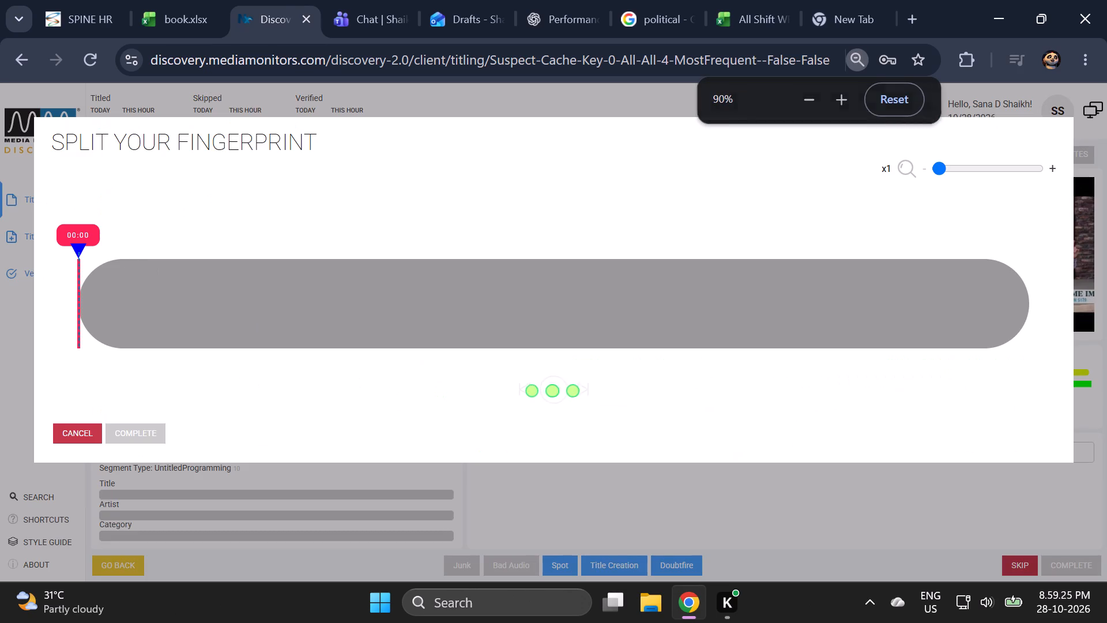
left_click_drag(77, 246, 115, 253)
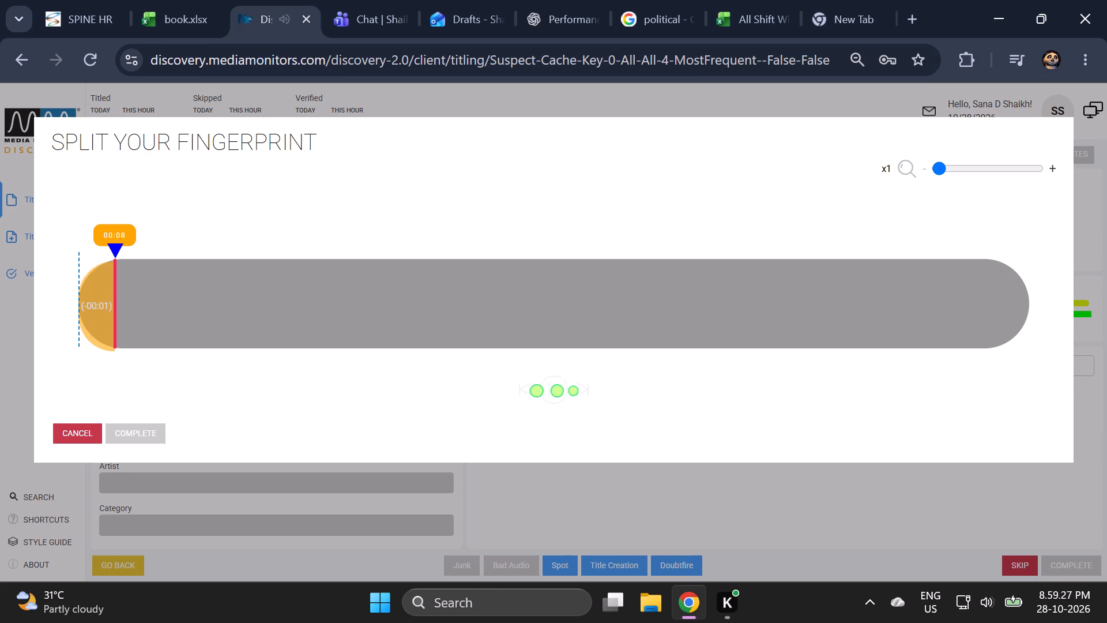
left_click_drag(115, 253, 125, 250)
double_click(125, 250)
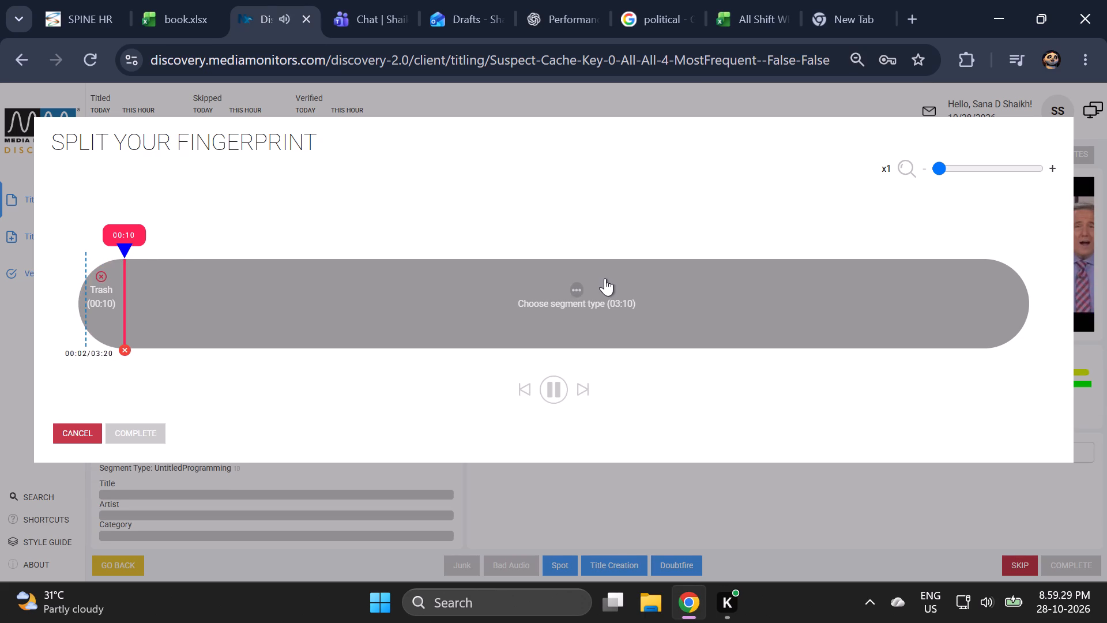
left_click(579, 292)
left_click(578, 187)
left_click(150, 432)
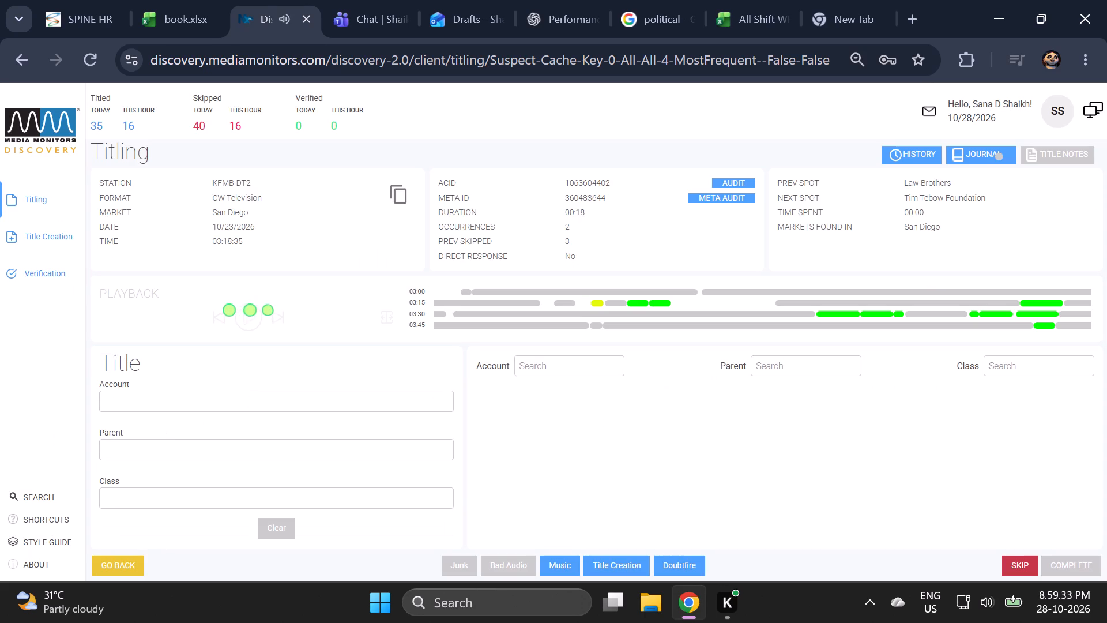
Split the KFMB-DT2 segment at 00:08 and complete the split.
left_click(344, 408)
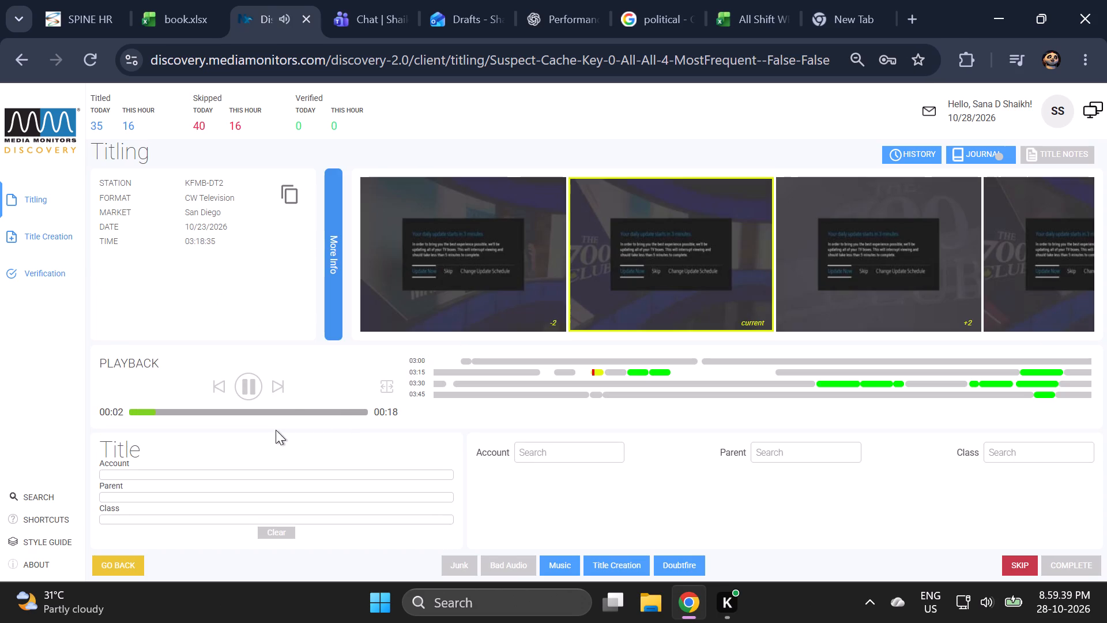
left_click(389, 386)
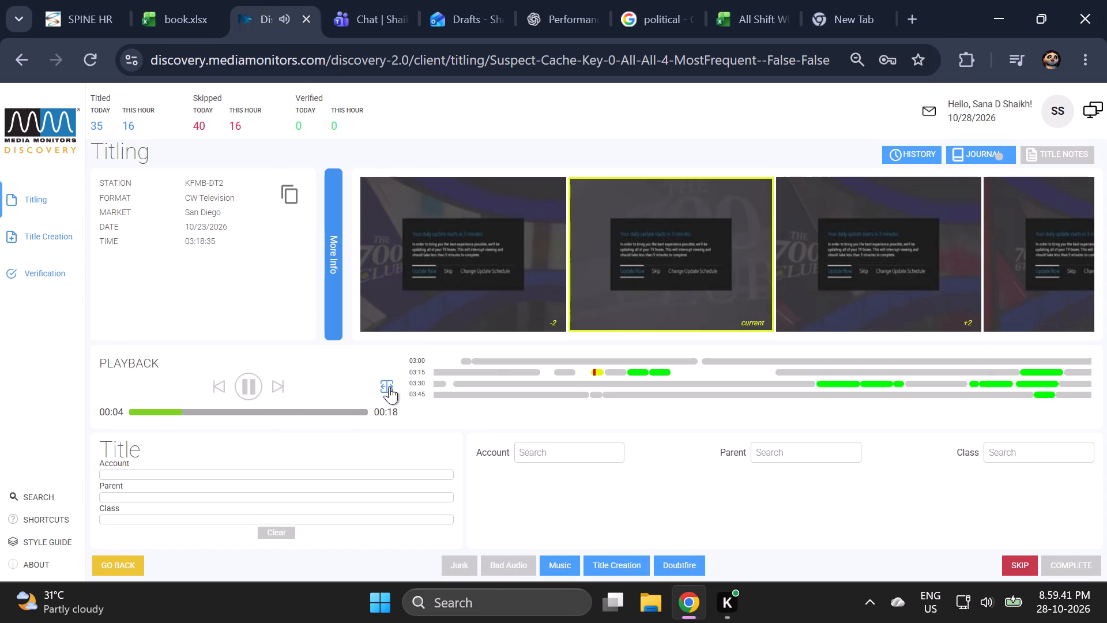
left_click_drag(79, 248, 522, 260)
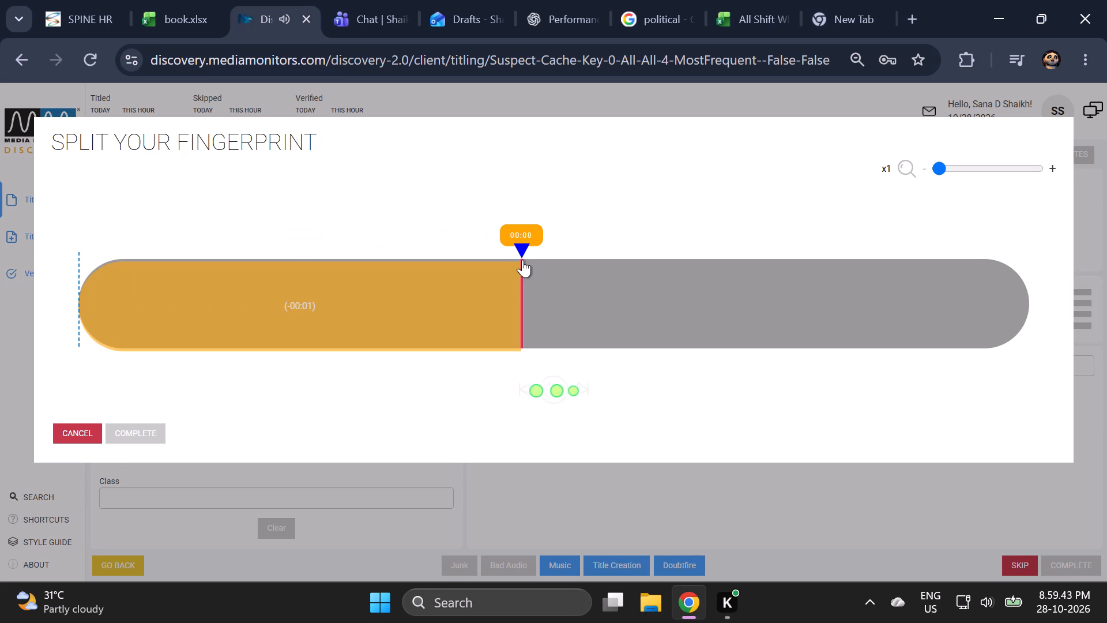
left_click(521, 251)
left_click(521, 251)
left_click(153, 438)
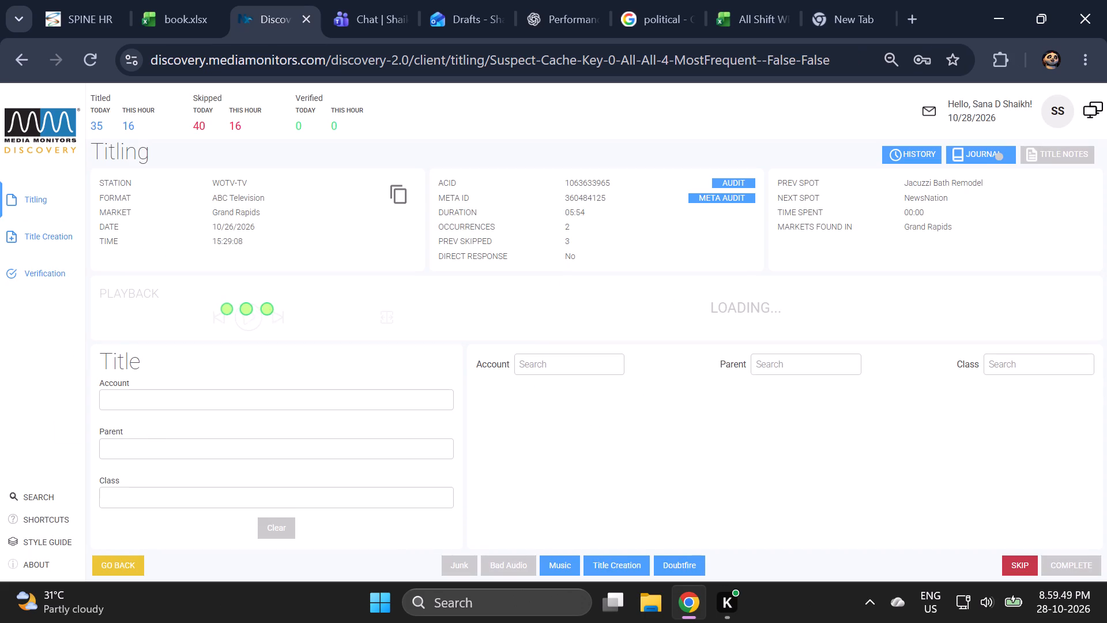
Preview the WOTV-TV segment and check its extra details and history.
left_click(155, 408)
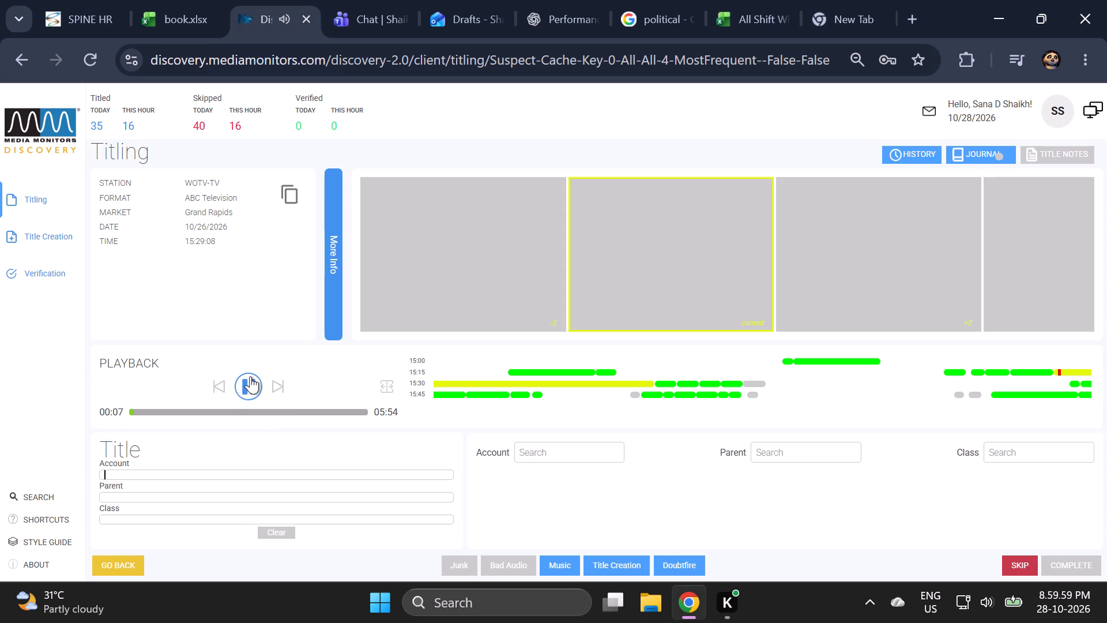
left_click(330, 310)
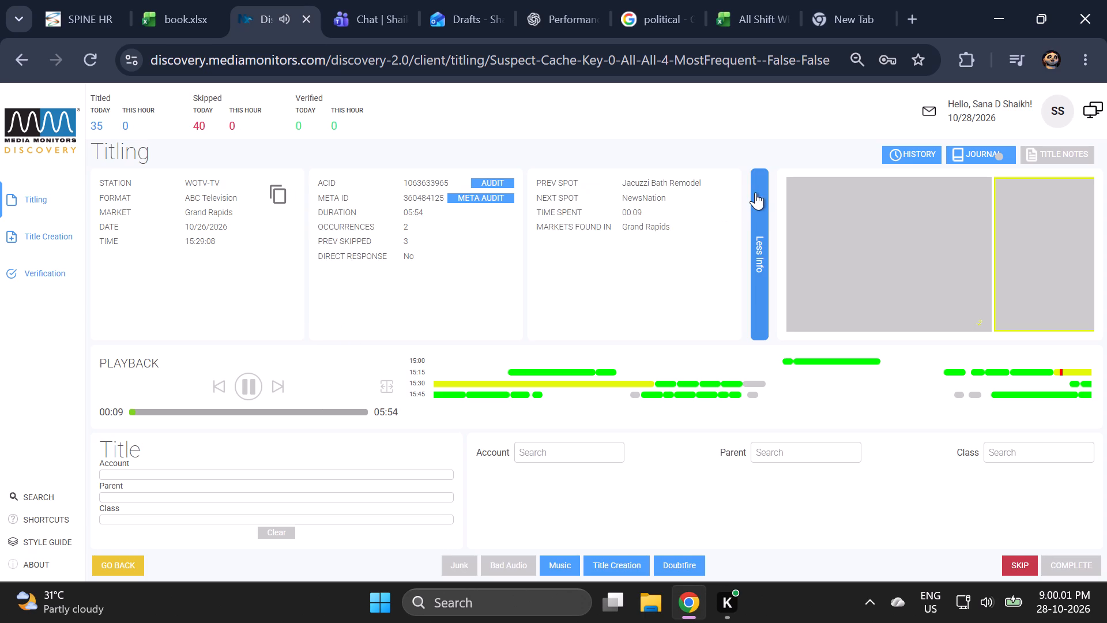
left_click(757, 192)
left_click(899, 158)
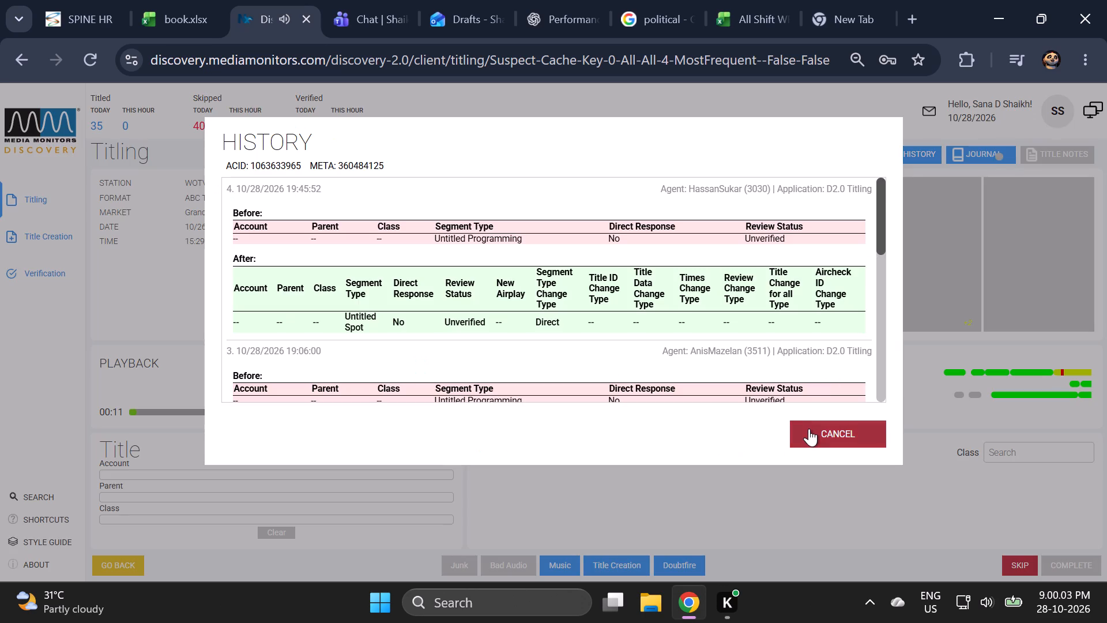
left_click(809, 429)
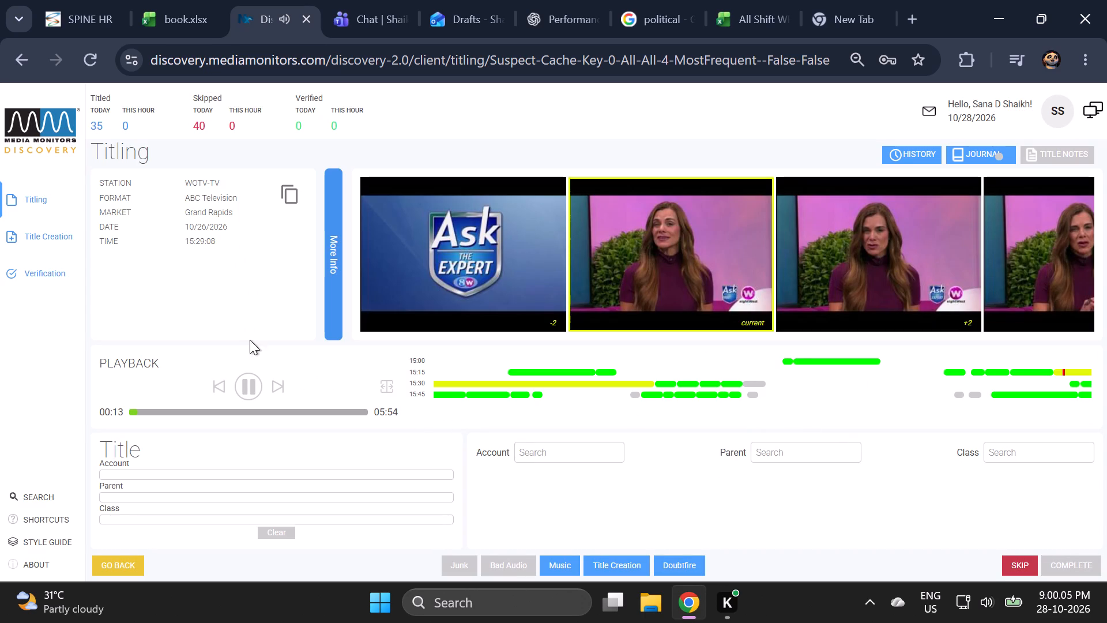
Start a new titling queue for US Local Cable covering All, Most Frequent suspects, with Music Sweeping as the suspect type.
left_click(39, 198)
left_click(581, 367)
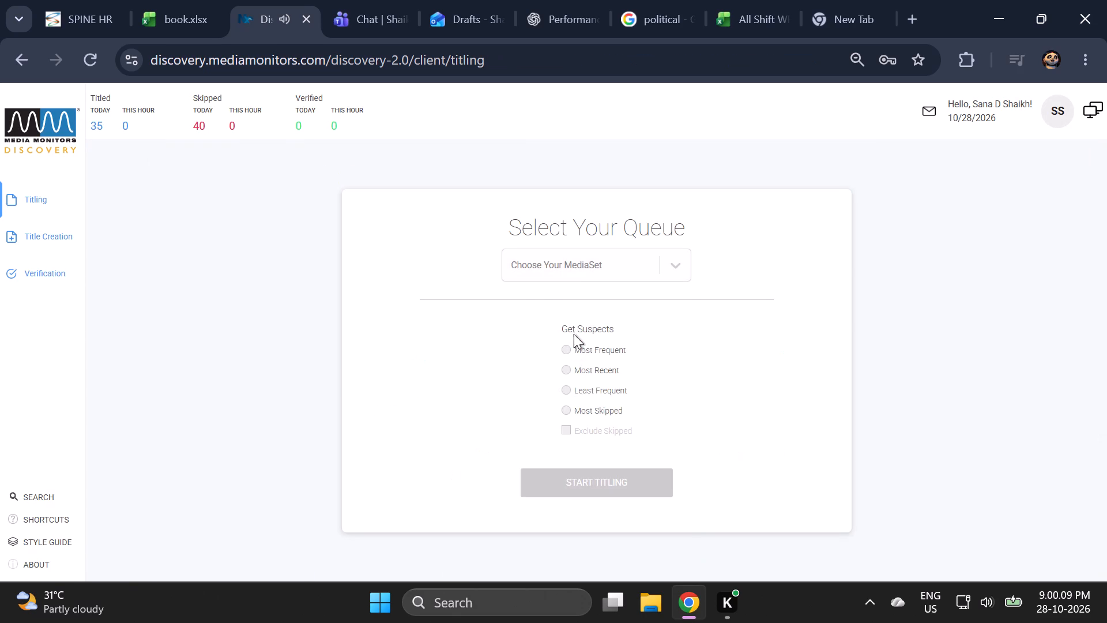
left_click(572, 262)
left_click(559, 498)
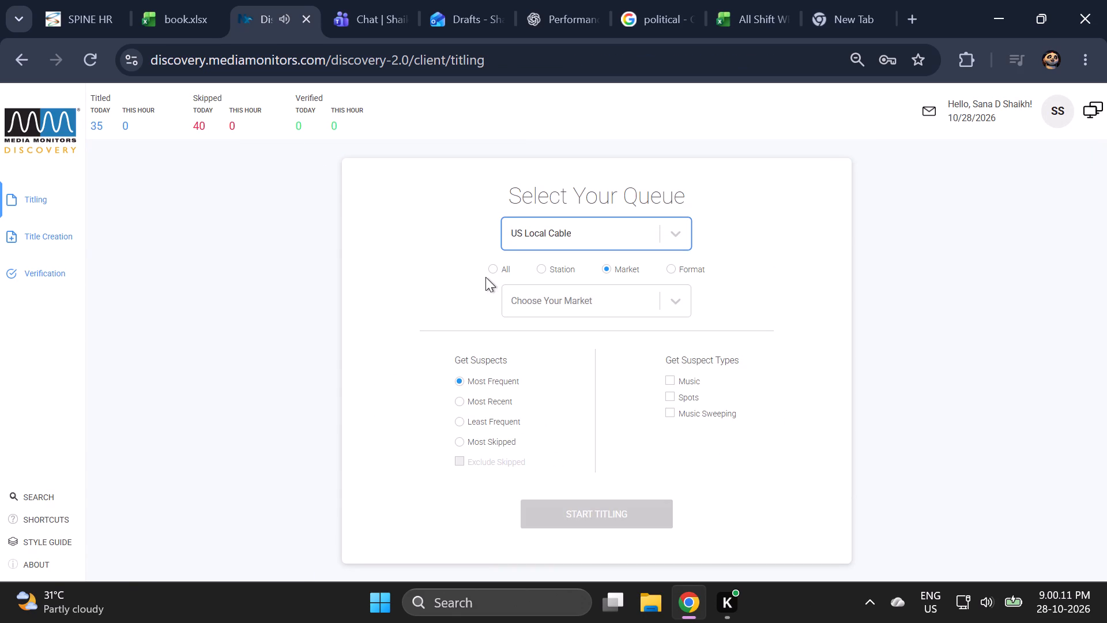
left_click(496, 277)
left_click(496, 272)
left_click(683, 393)
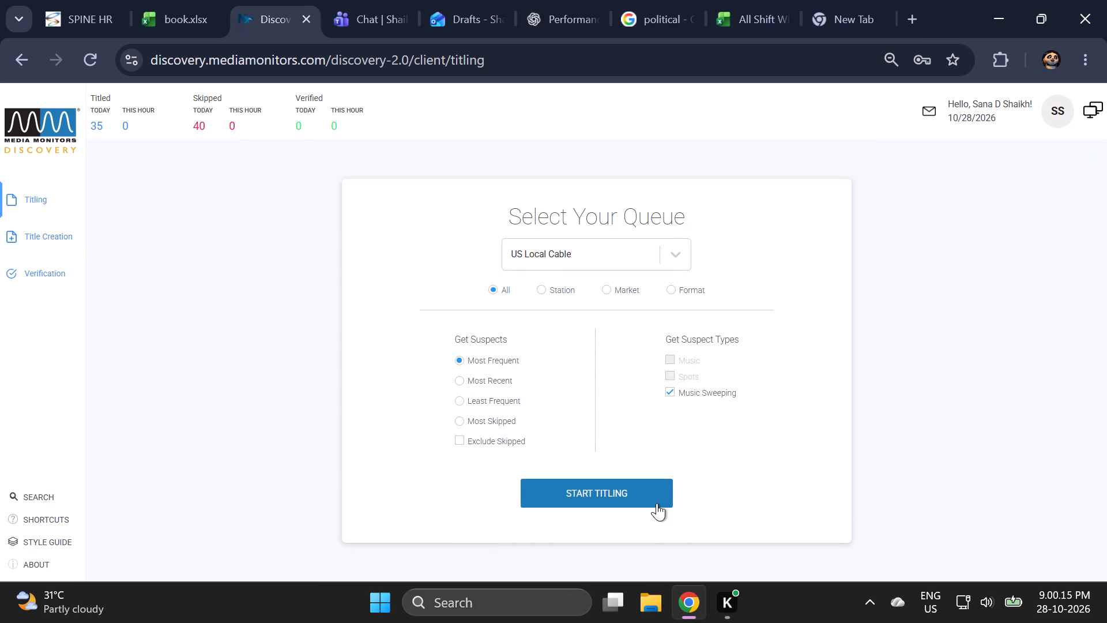
left_click(657, 503)
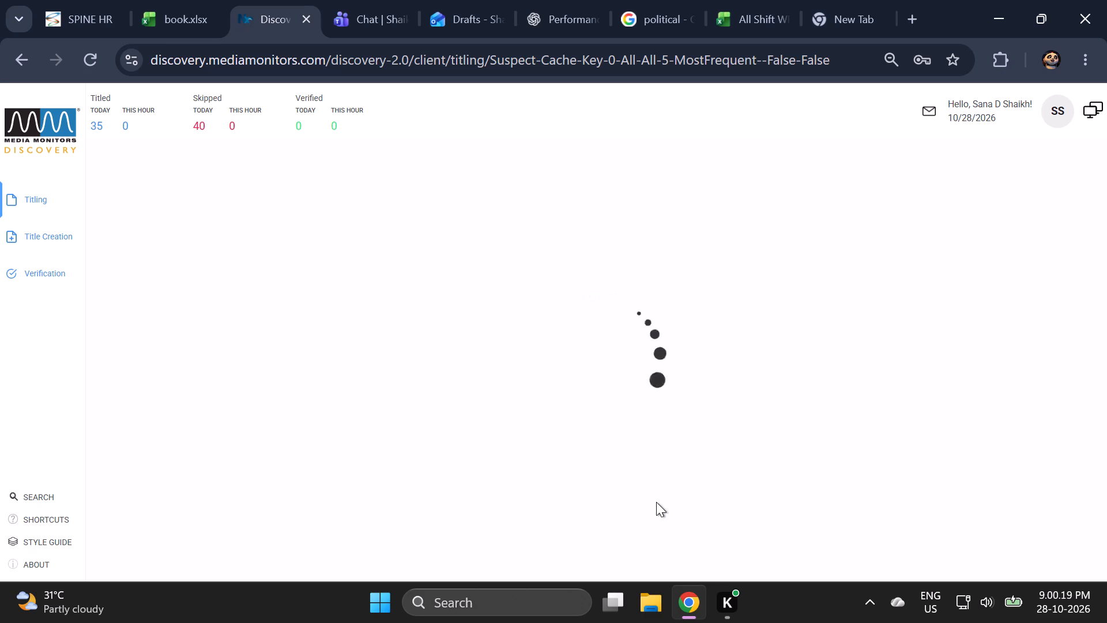
Switch to the All Shift WFH daily workbook and check who else has it open.
left_click(673, 0)
left_click(737, 0)
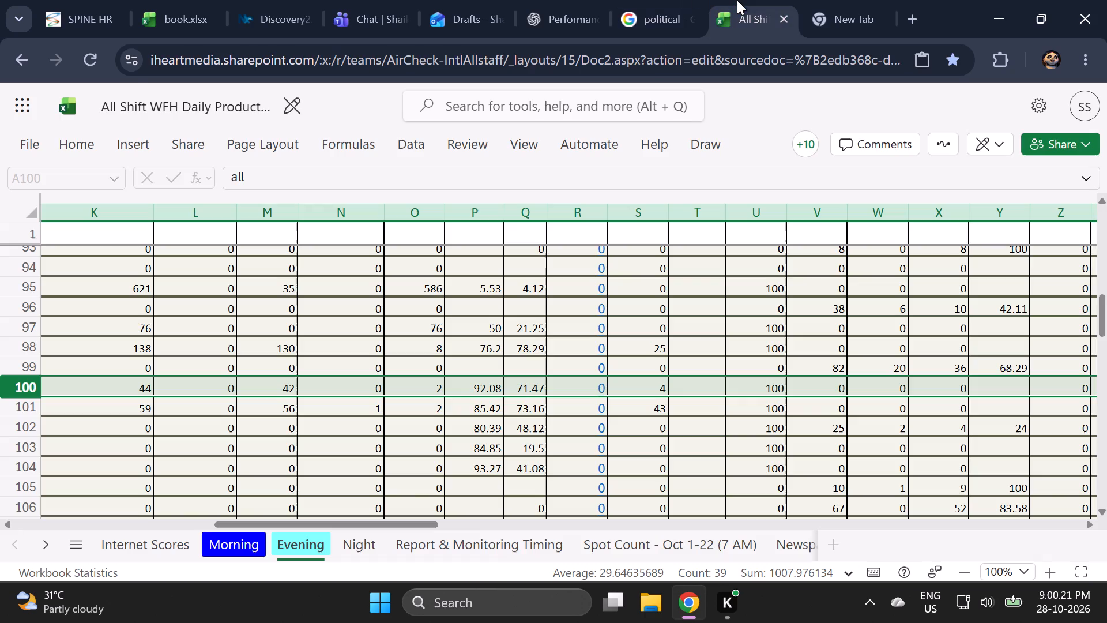
left_click(804, 141)
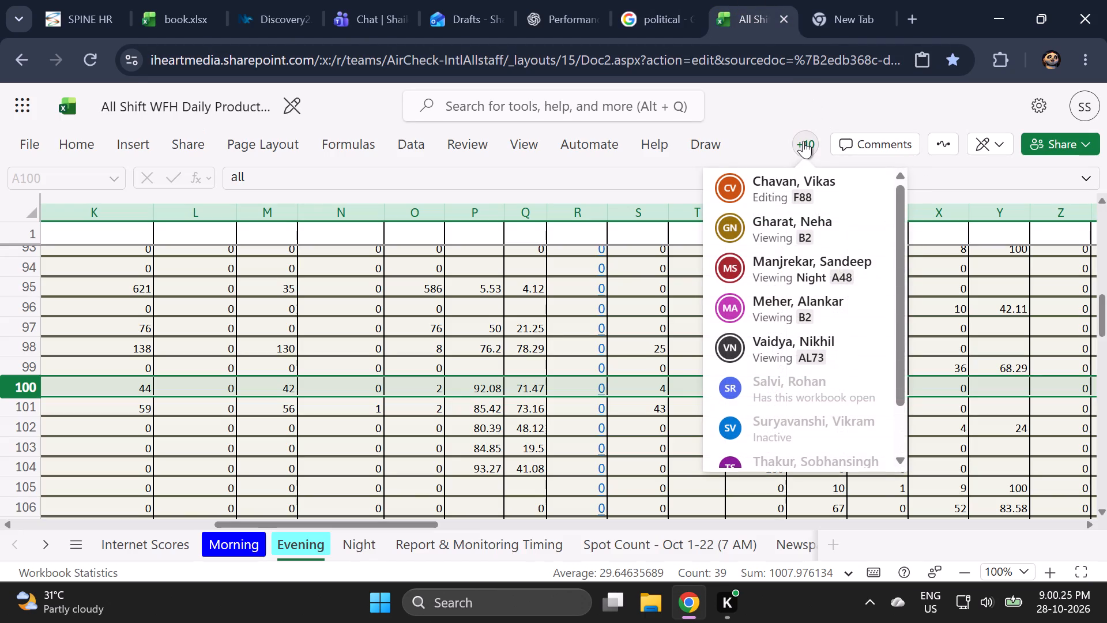
left_click_drag(803, 141, 814, 104)
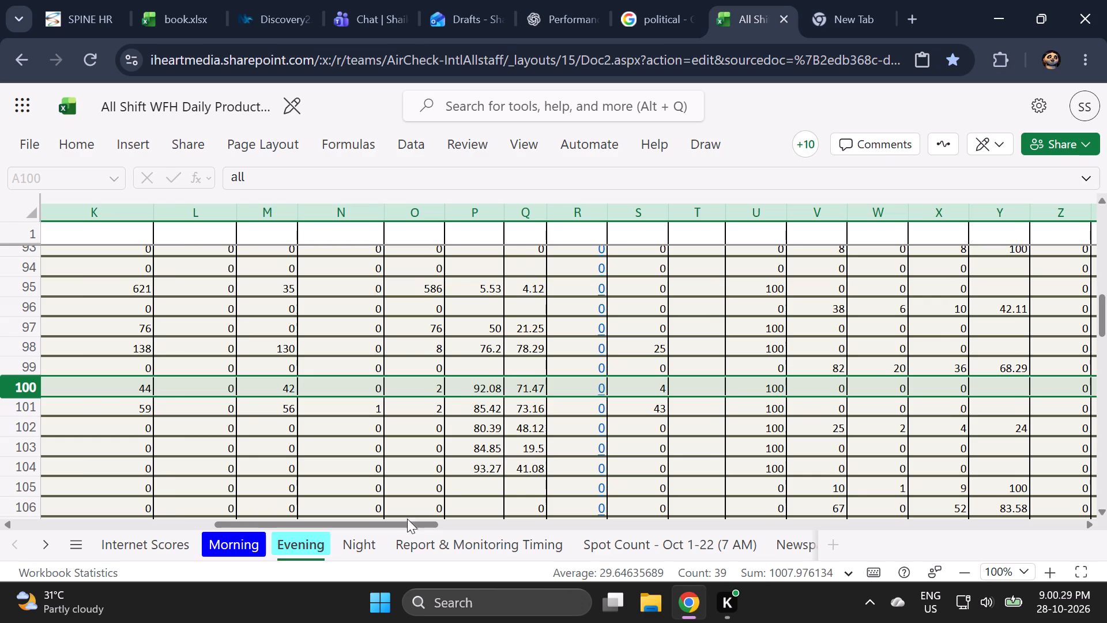
Review the productivity figures across all columns of row 100 in the Evening sheet.
left_click_drag(404, 523, 718, 524)
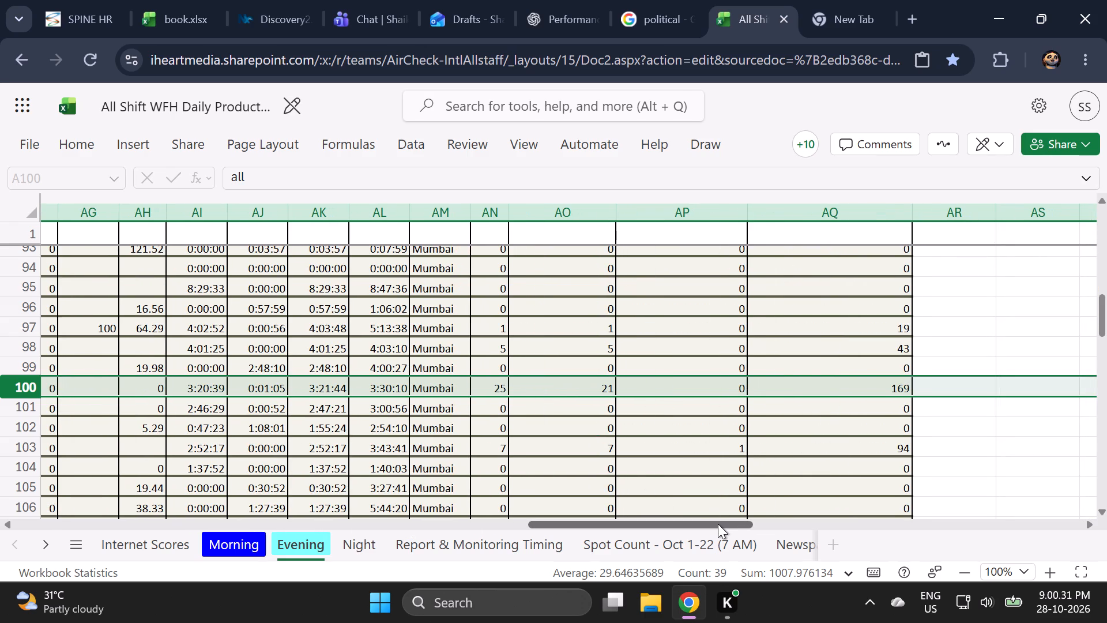
left_click_drag(718, 524, 198, 536)
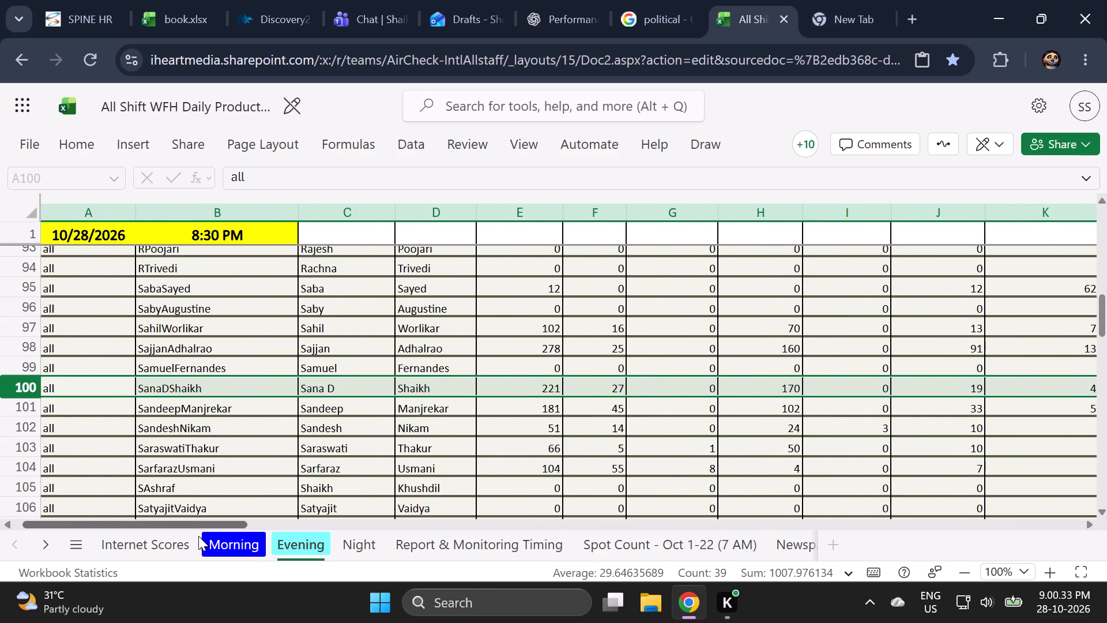
left_click_drag(198, 536, 281, 527)
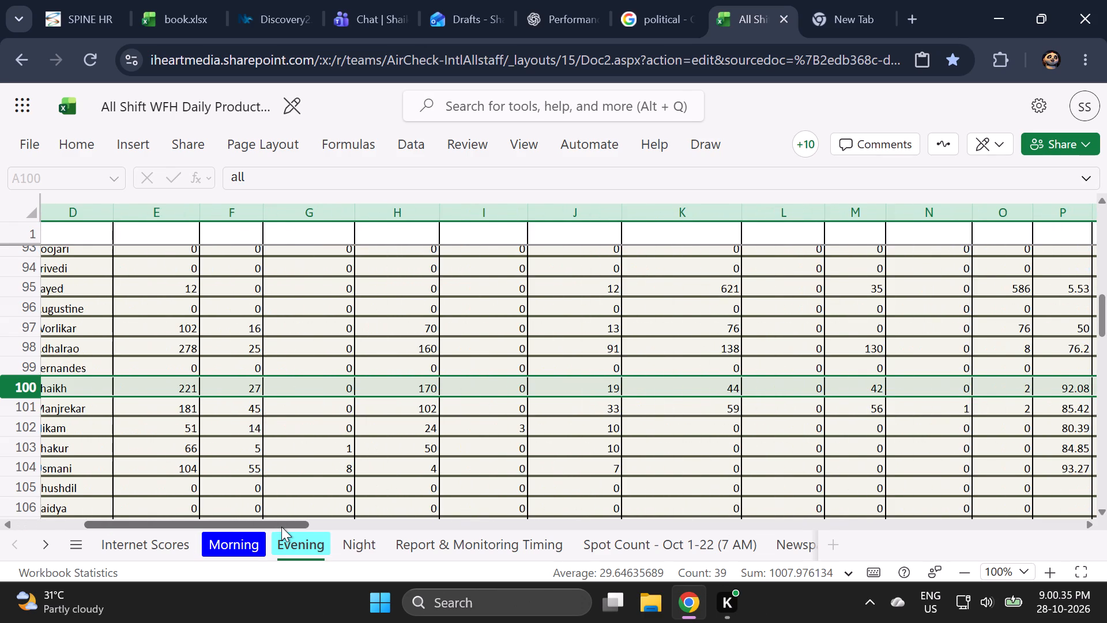
left_click_drag(281, 527, 318, 521)
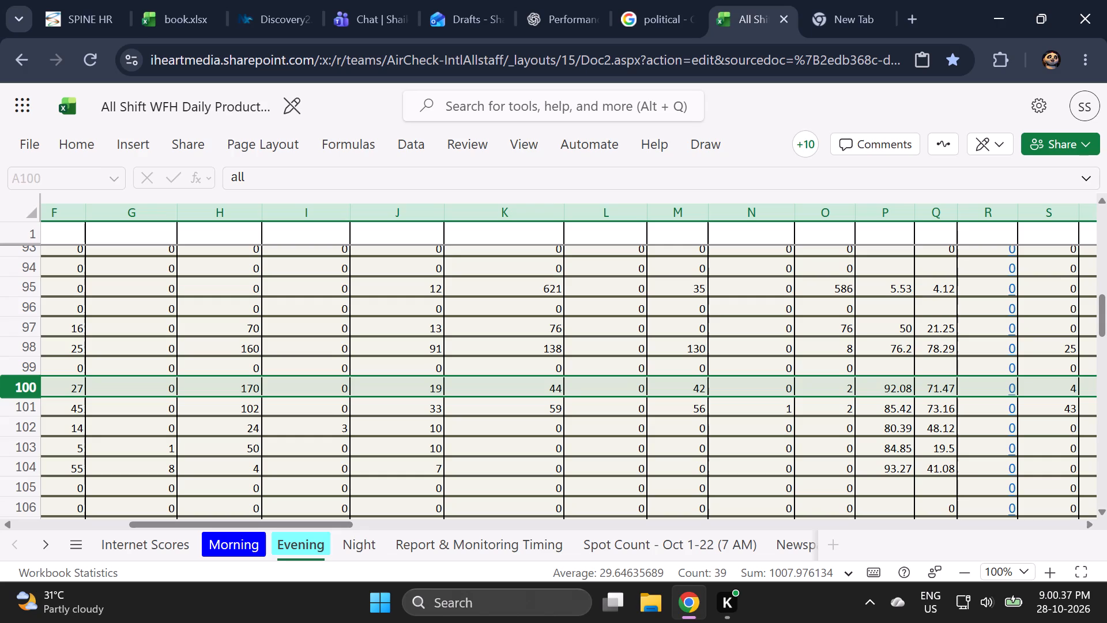
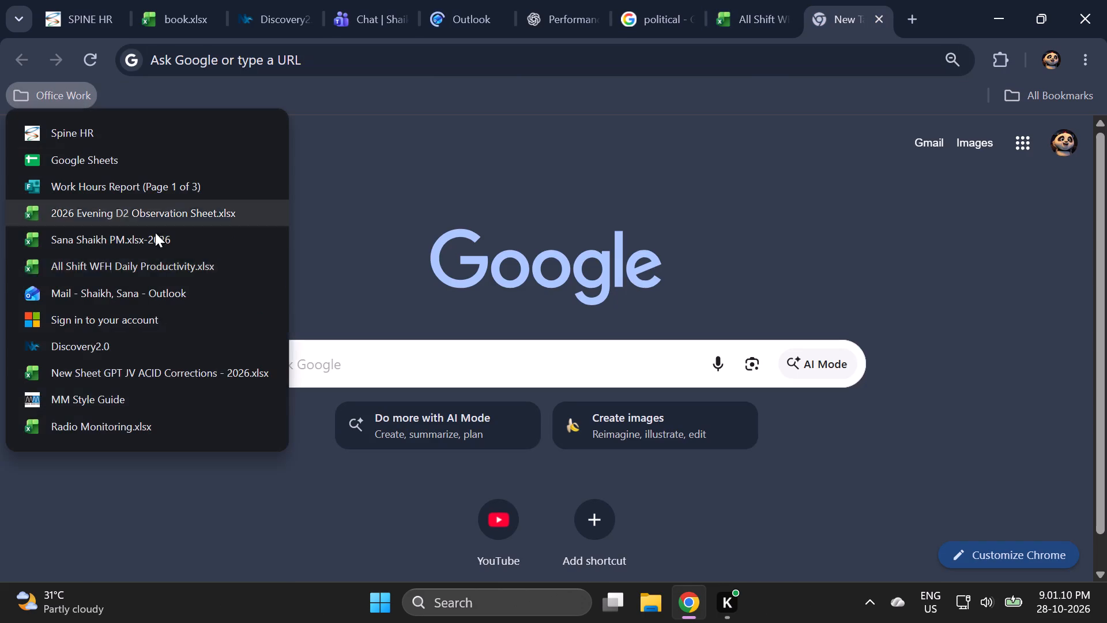
Open the bookmarked personal PM 2026 workbook and review the mentee responses and mentor feedback columns on the LEAP sheet.
left_click(185, 237)
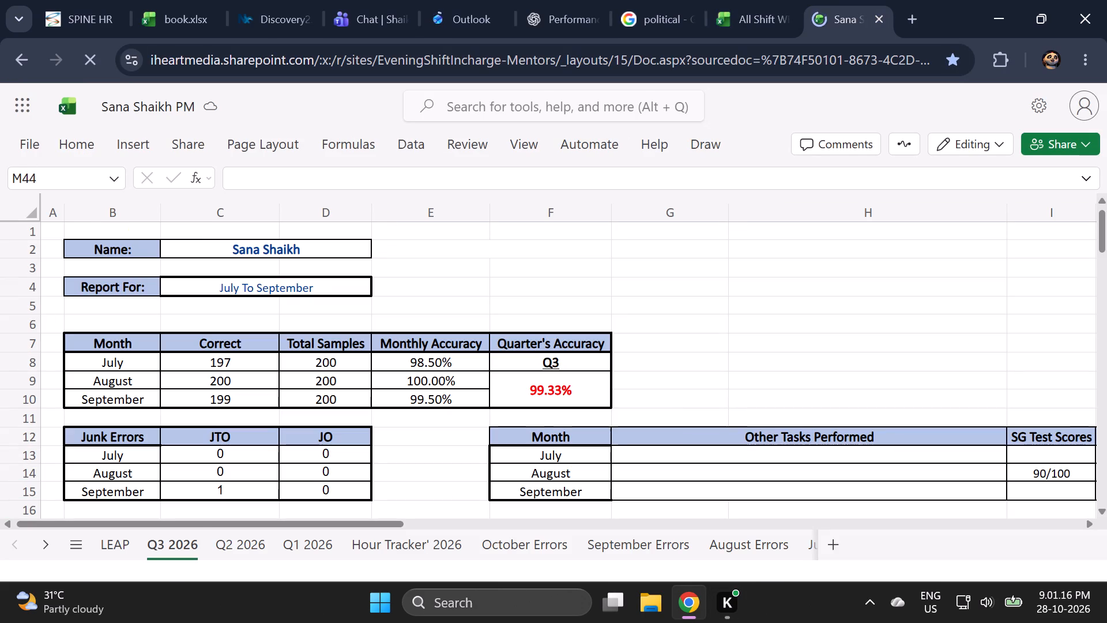
left_click(121, 546)
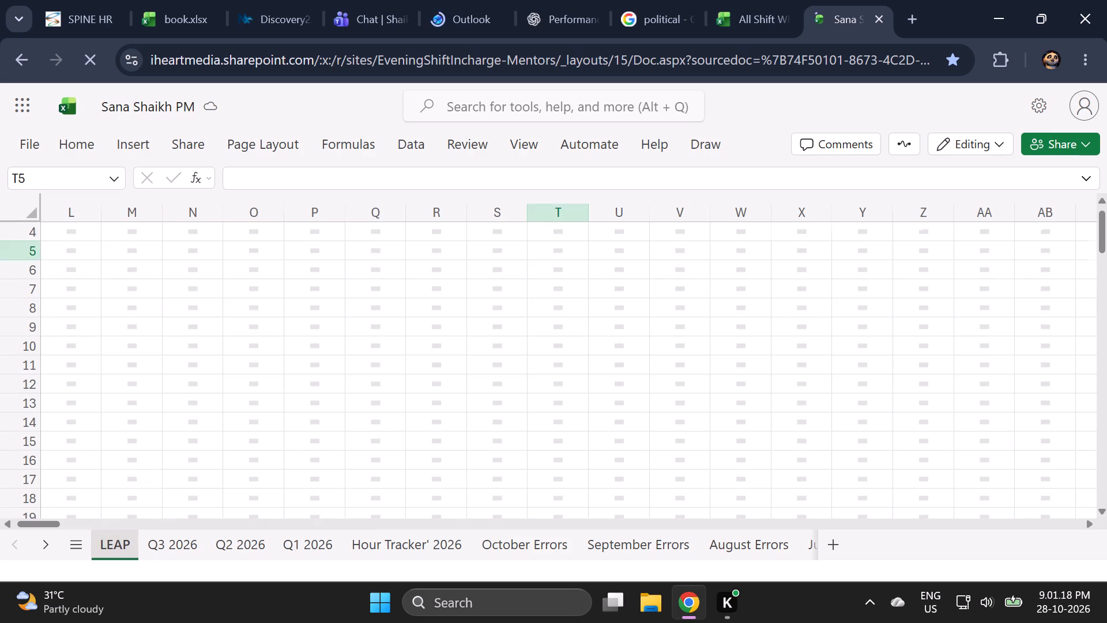
scroll(532, 426, "down", 1)
scroll(532, 426, "up", 2)
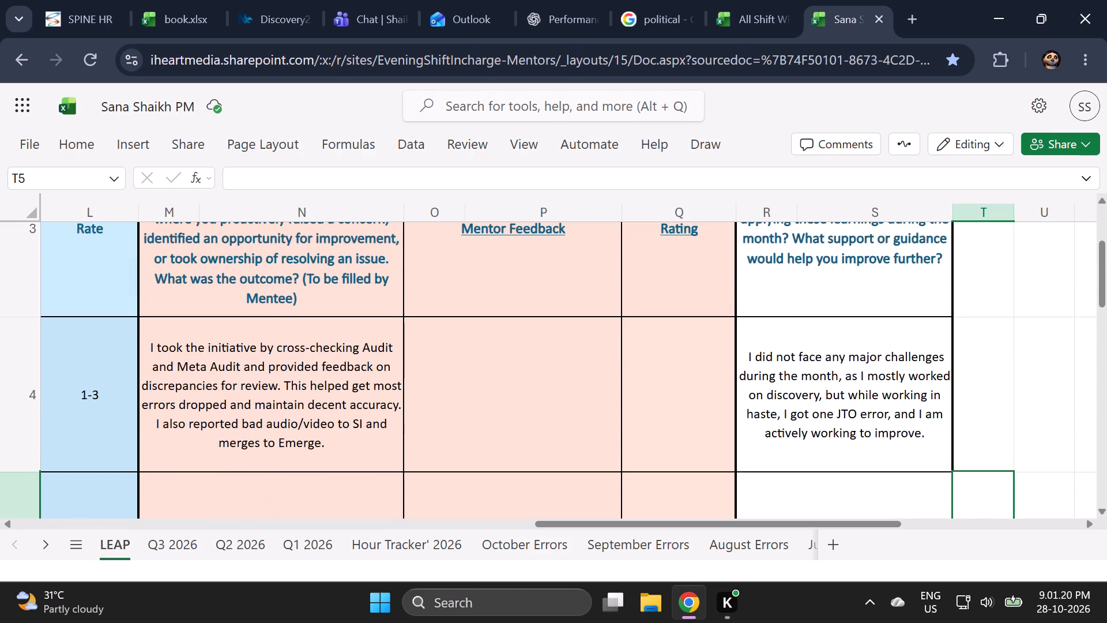
scroll(716, 414, "up", 1)
left_click(1008, 384)
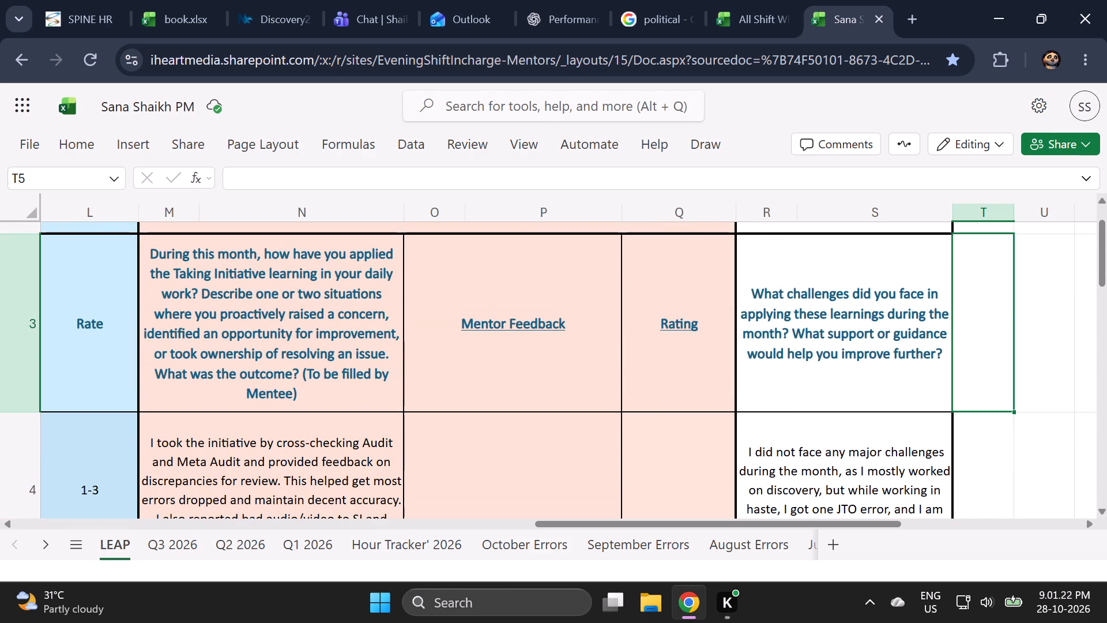
scroll(534, 410, "down", 2)
Open the Q3 2026 sheet to view the July to September accuracy report.
left_click(191, 546)
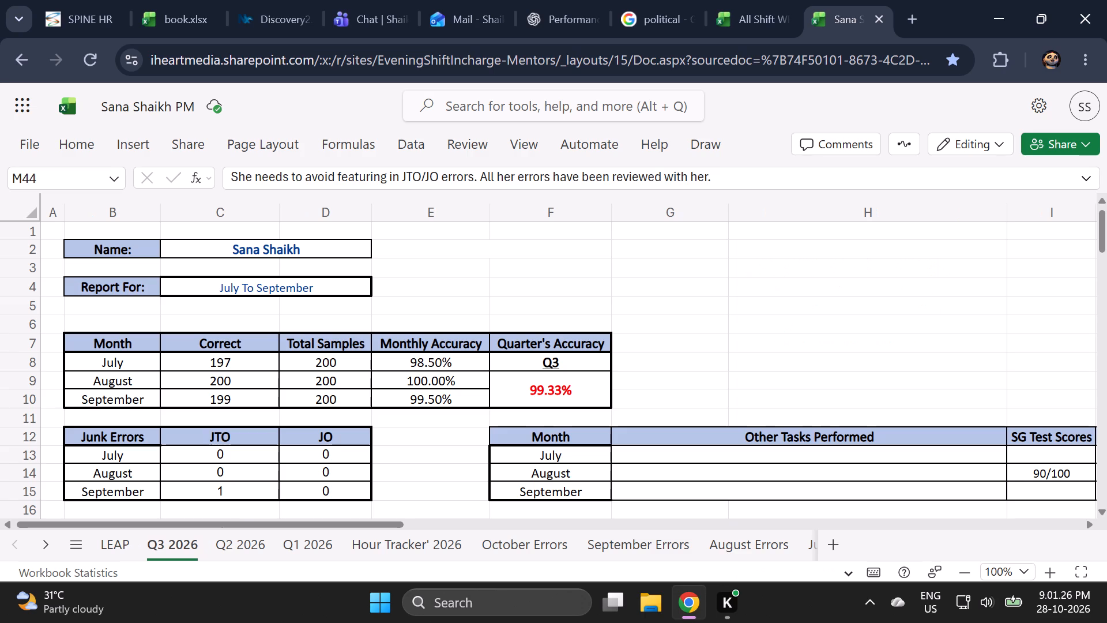
Switch to Discovery and resume the paused titling tool with its segment playback.
scroll(496, 392, "down", 2)
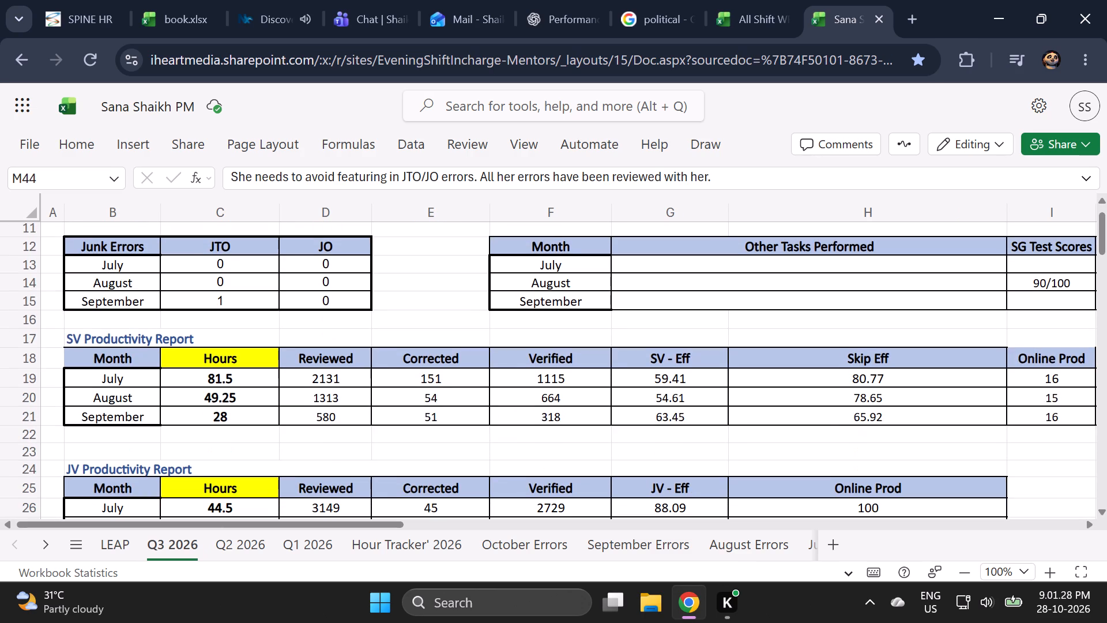
left_click(286, 0)
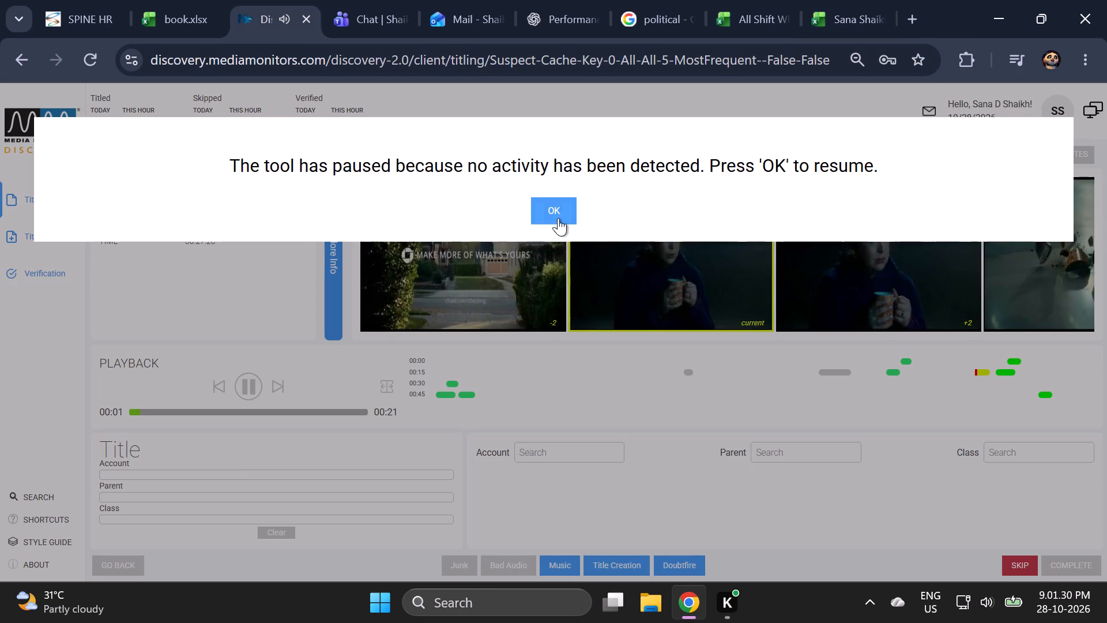
left_click(558, 216)
left_click(261, 385)
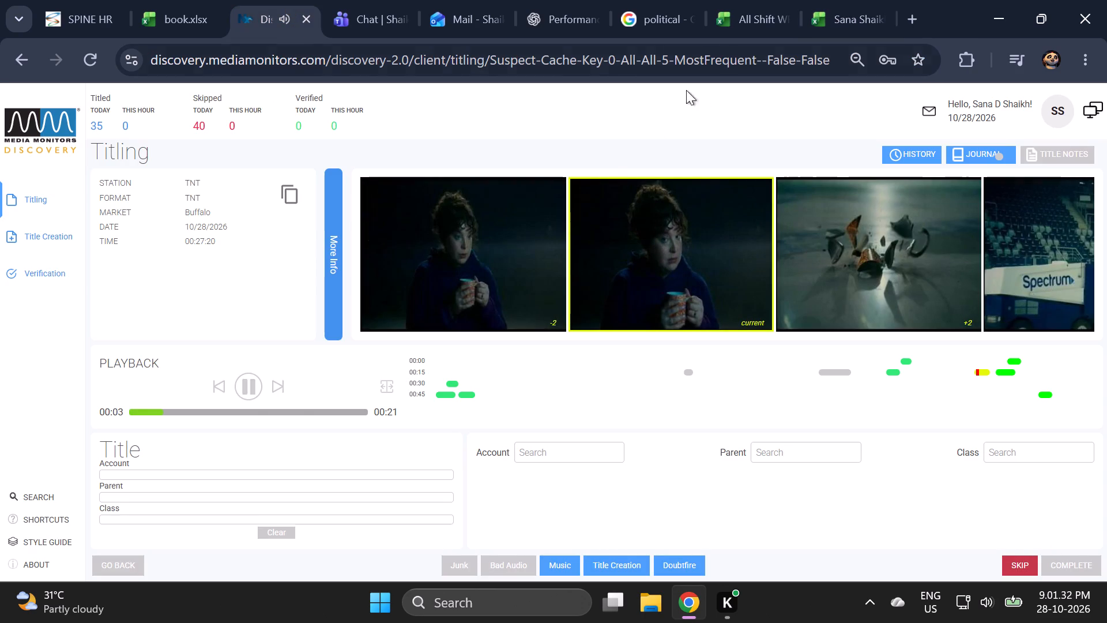
In the PM workbook's Q3 2026 sheet, correct the first name opening the September comment in K44 to "Sana".
left_click(738, 3)
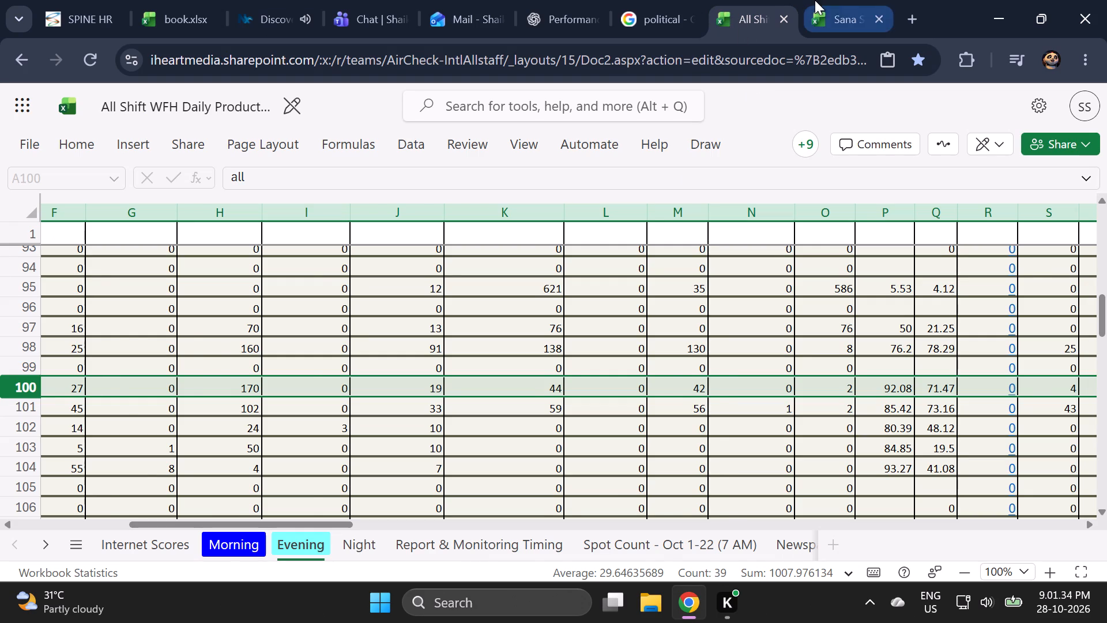
left_click(832, 0)
scroll(465, 390, "up", 1)
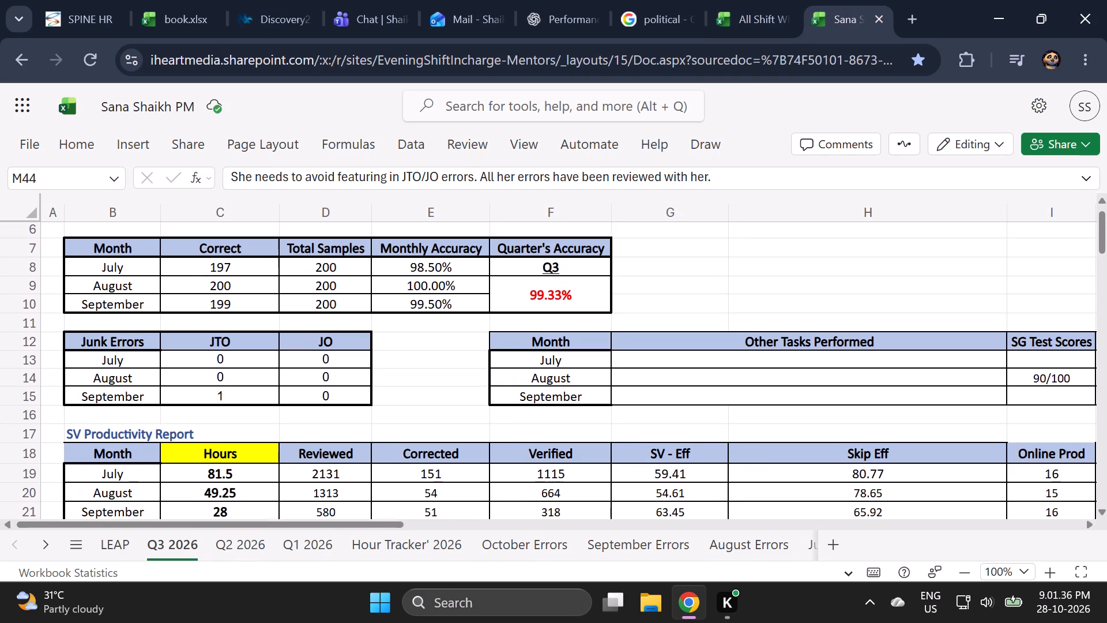
scroll(452, 497, "down", 10)
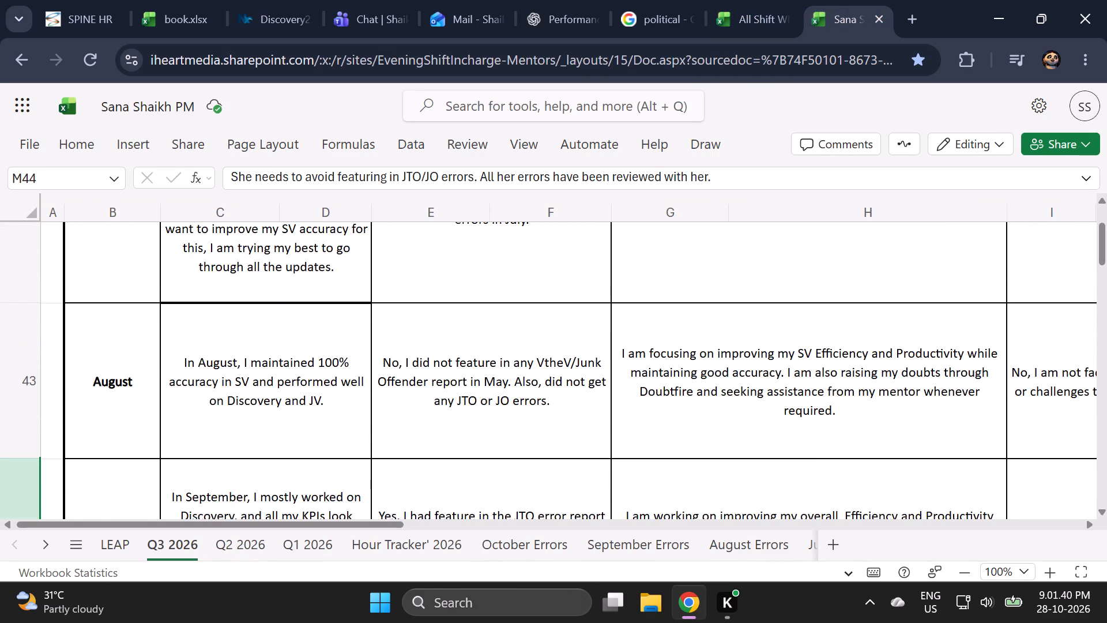
scroll(424, 474, "down", 2)
left_click_drag(382, 527, 690, 531)
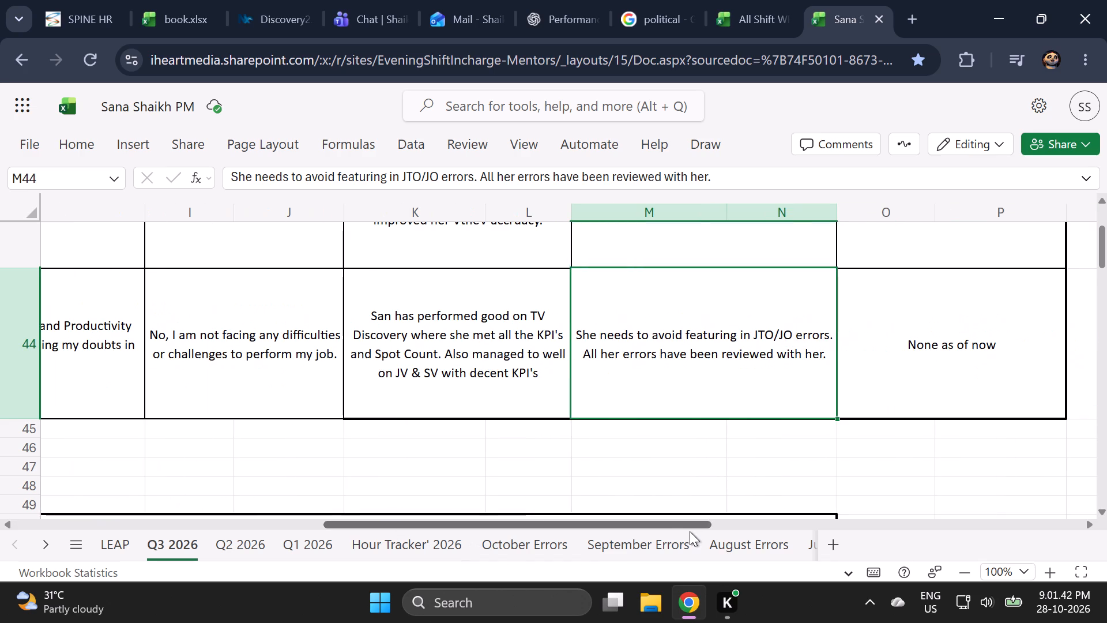
left_click_drag(690, 531, 690, 531)
double_click(385, 321)
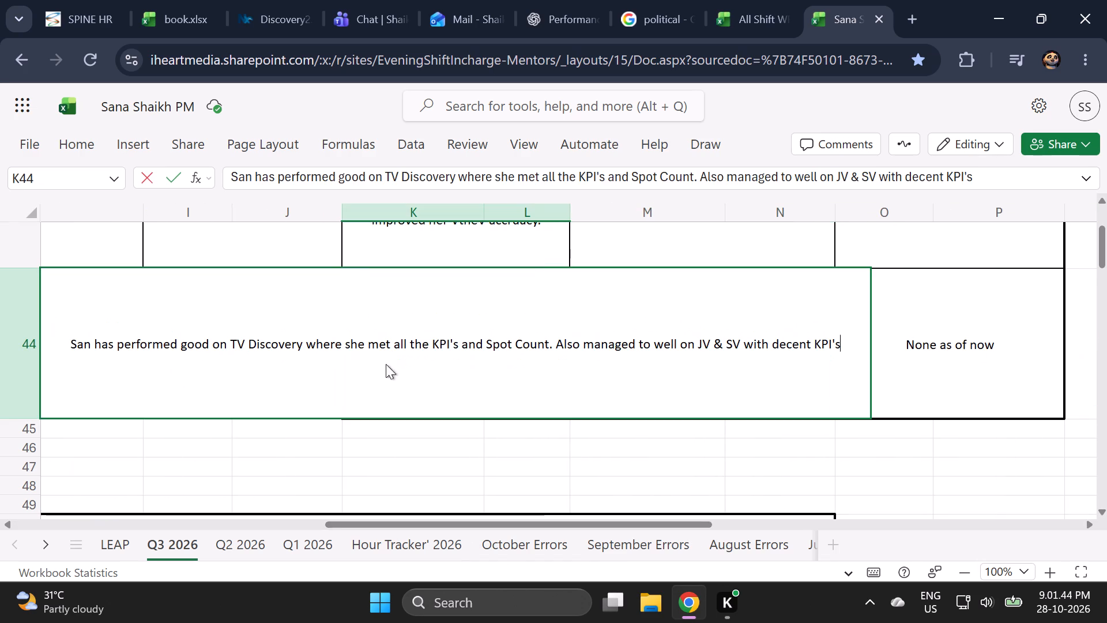
left_click(89, 343)
key("a")
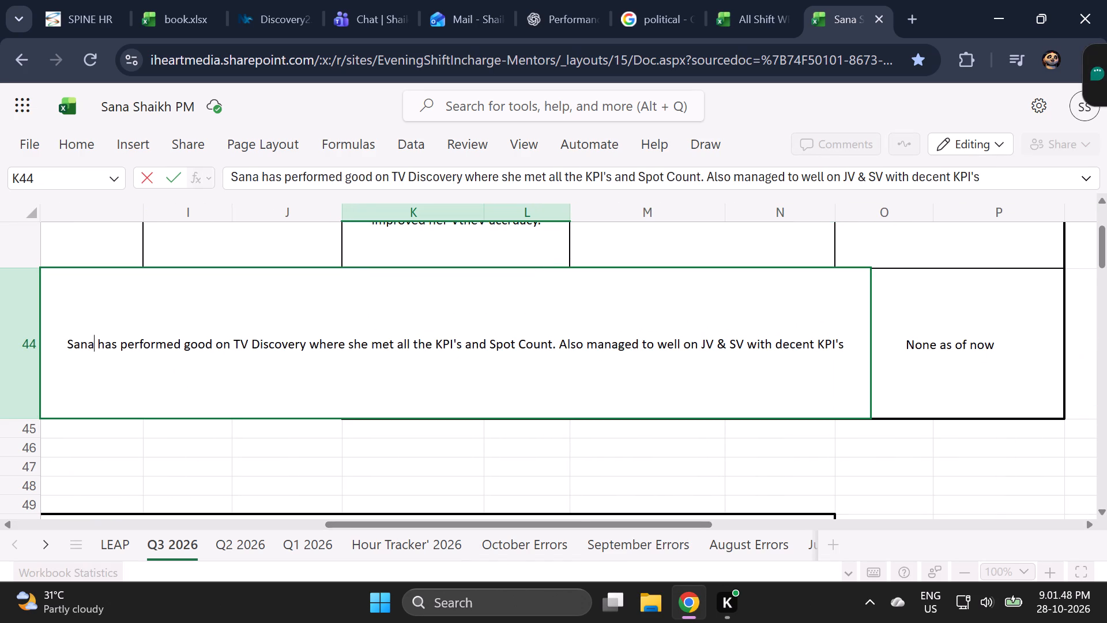
left_click(244, 462)
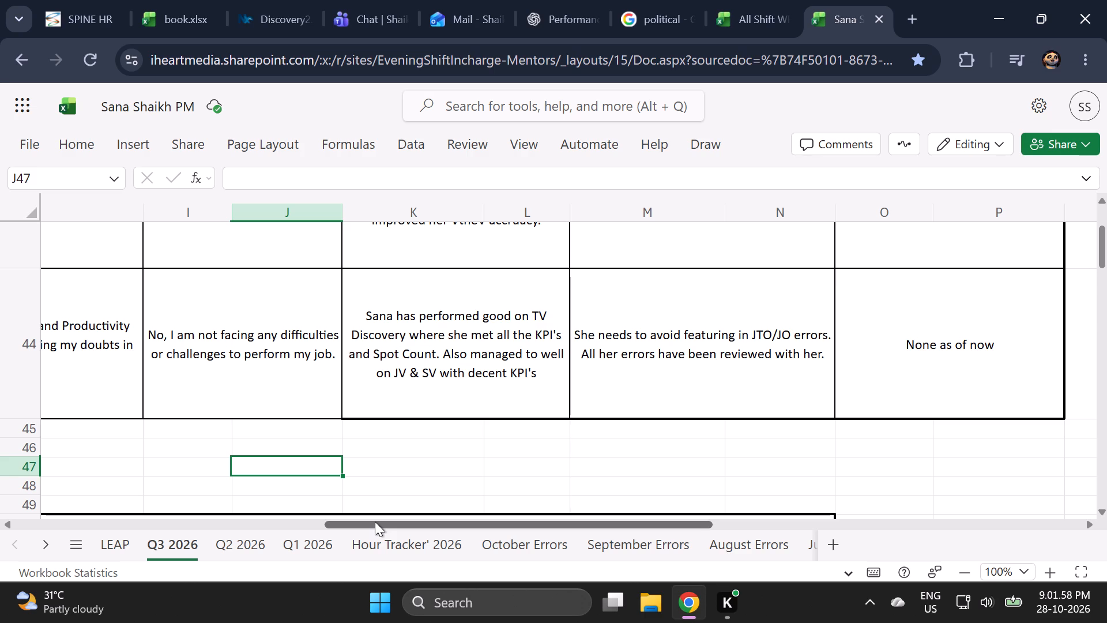
Examine the feedback, suggestion and additional notes sections below the monthly comments on the Q3 2026 sheet.
left_click_drag(374, 520, 0, 540)
scroll(232, 438, "down", 3)
scroll(283, 469, "down", 2)
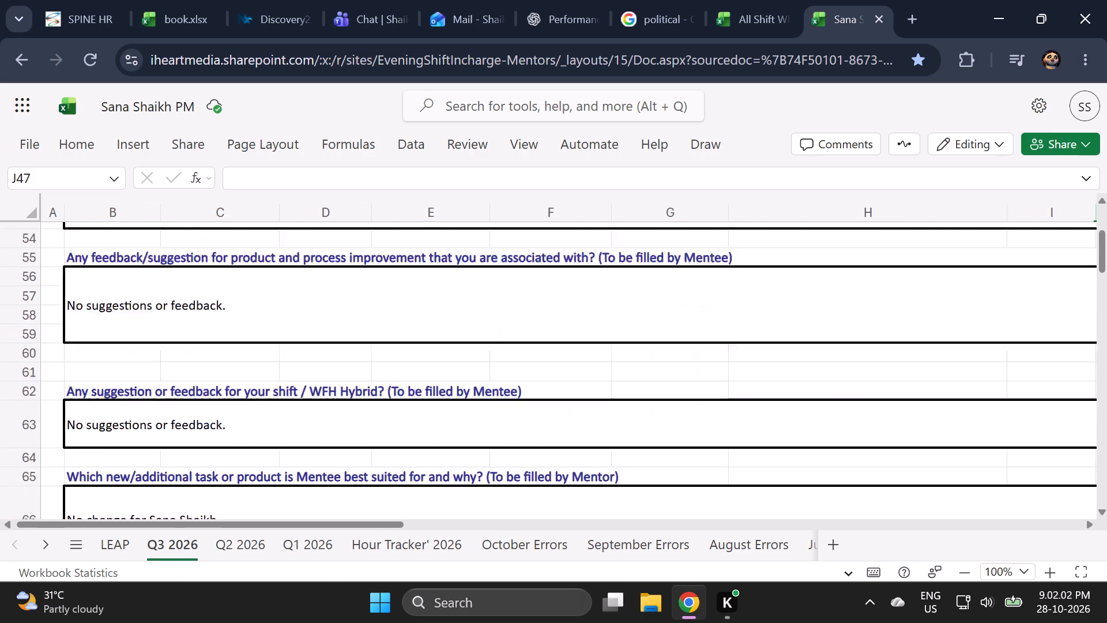
scroll(287, 470, "down", 1)
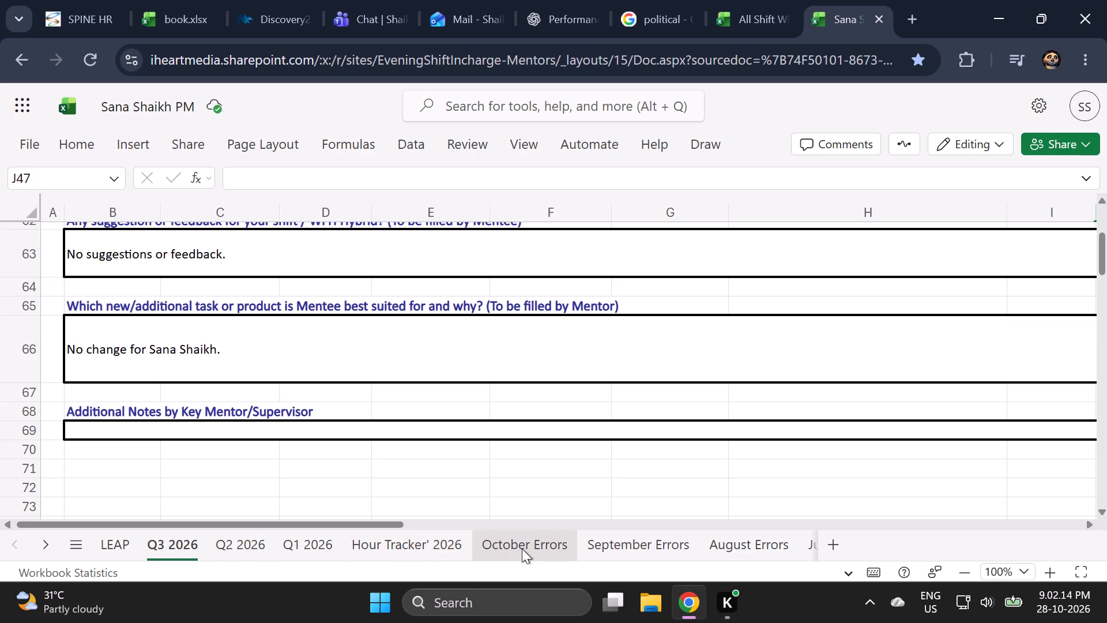
On the Hour Tracker' 2026 sheet, enter 6 in column D and 1 in column I for 27-Oct.
left_click(417, 550)
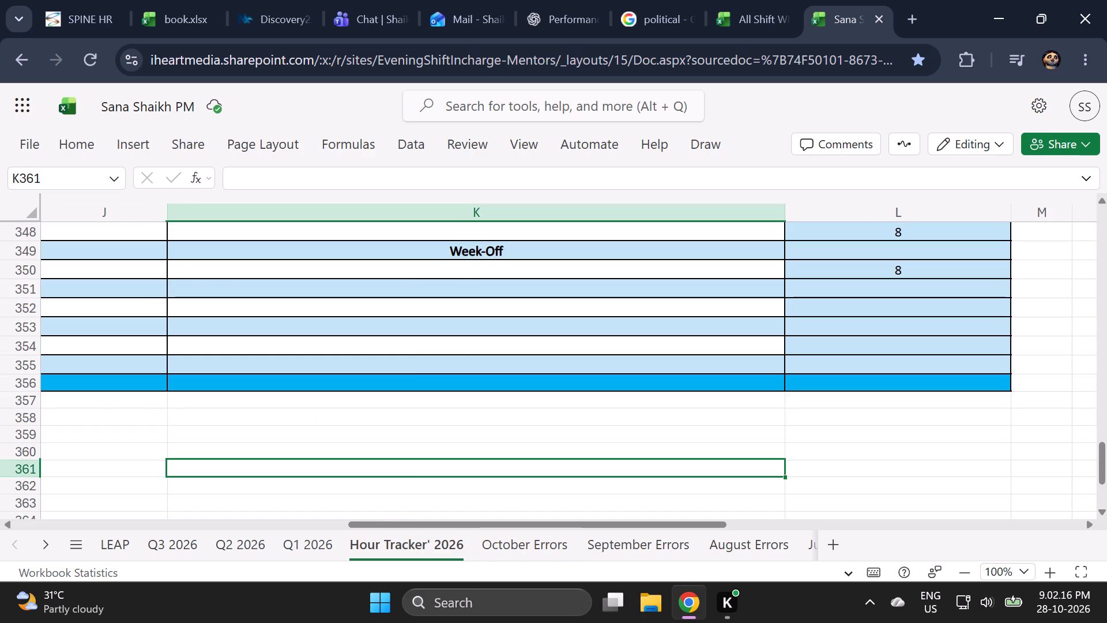
left_click(33, 273)
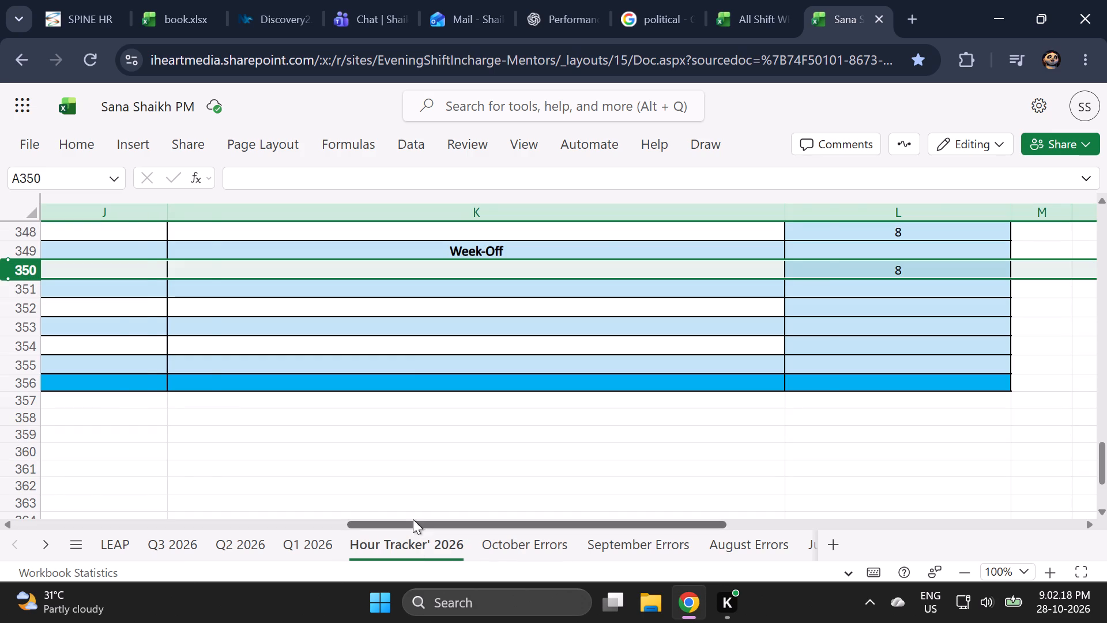
left_click_drag(413, 519, 30, 513)
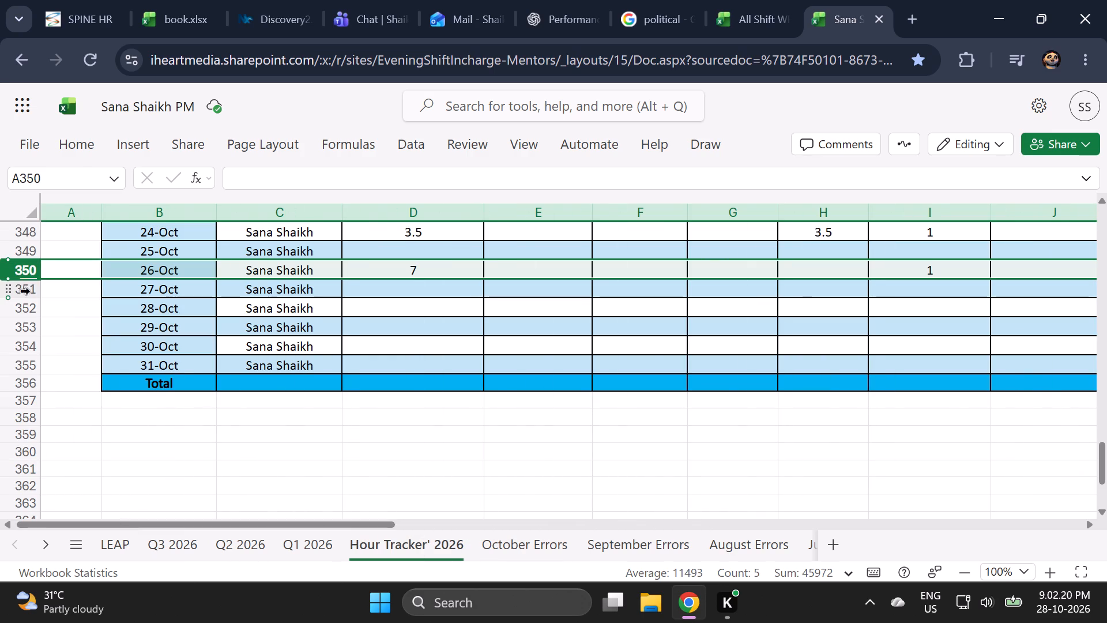
left_click(29, 291)
scroll(415, 488, "up", 1)
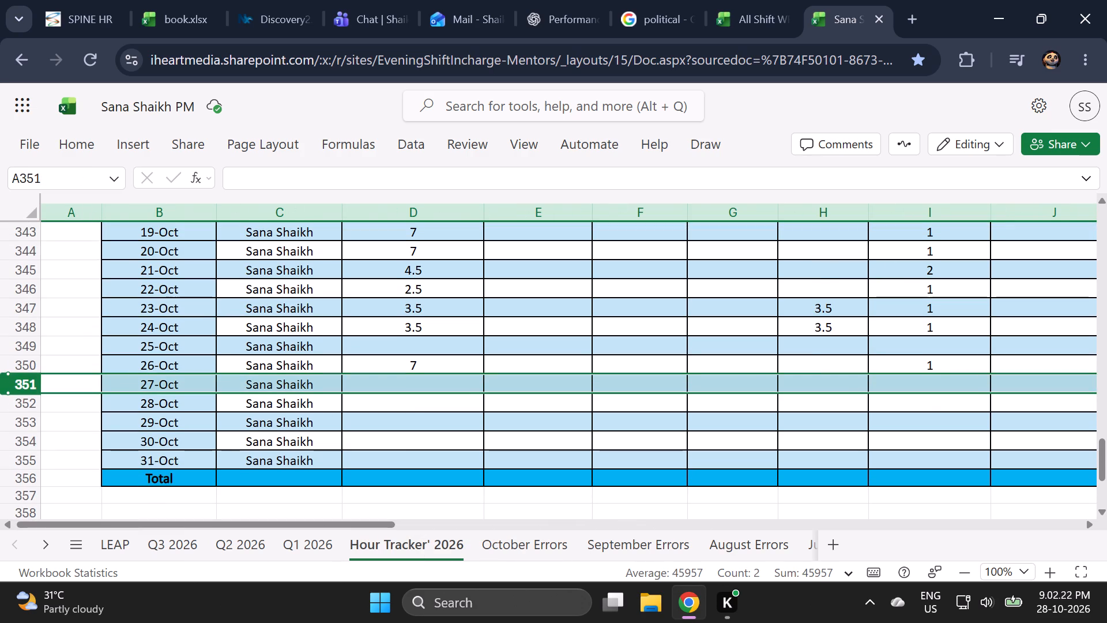
left_click_drag(452, 382, 450, 393)
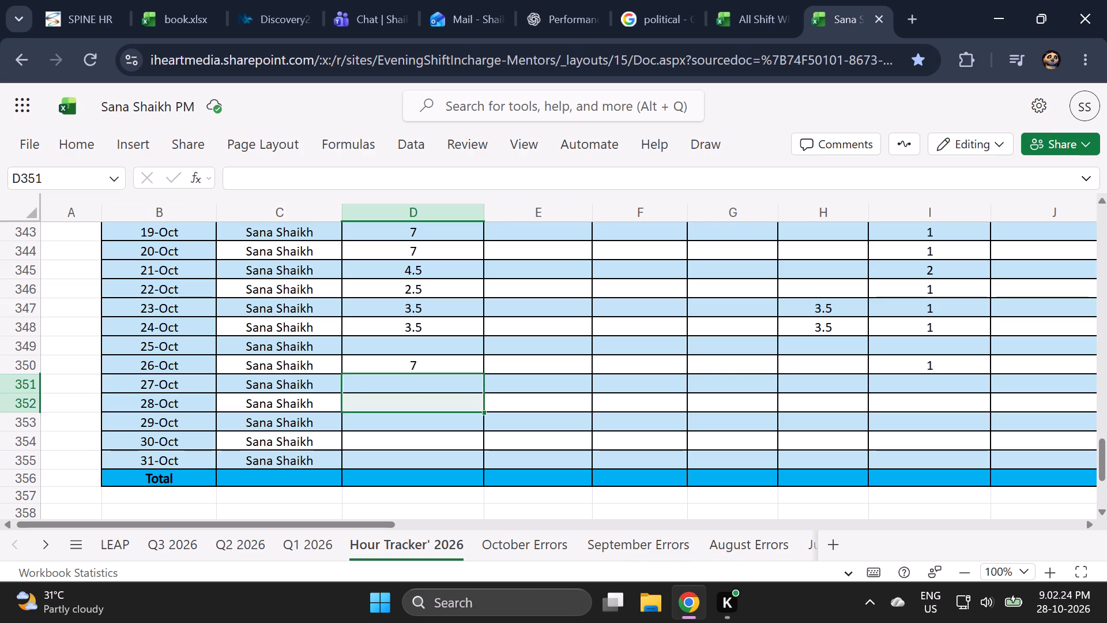
left_click(421, 377)
key("6")
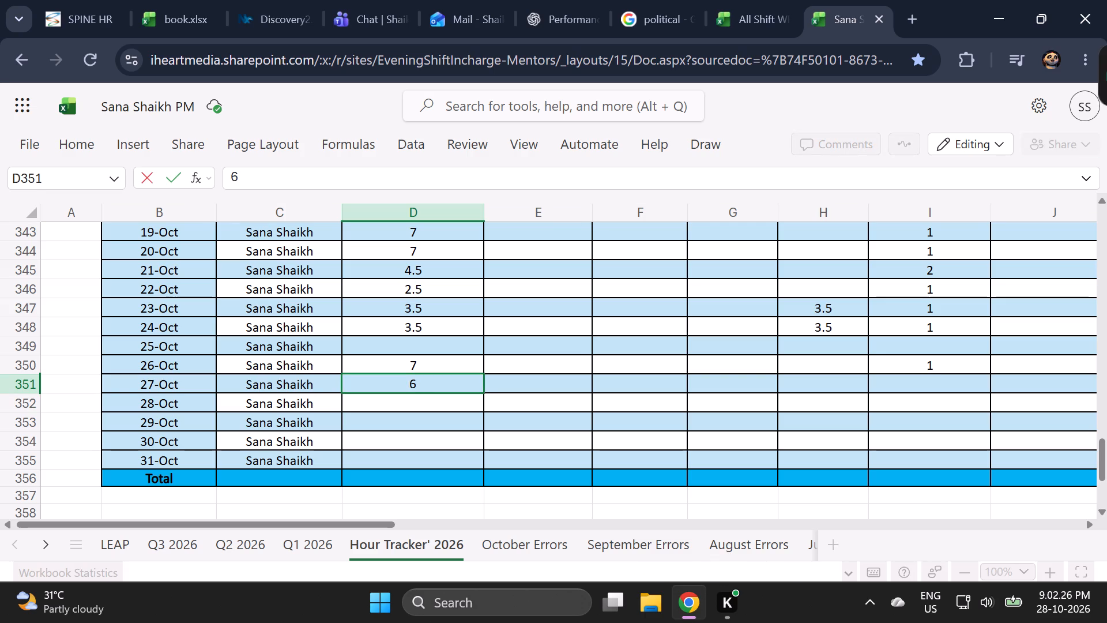
left_click(27, 380)
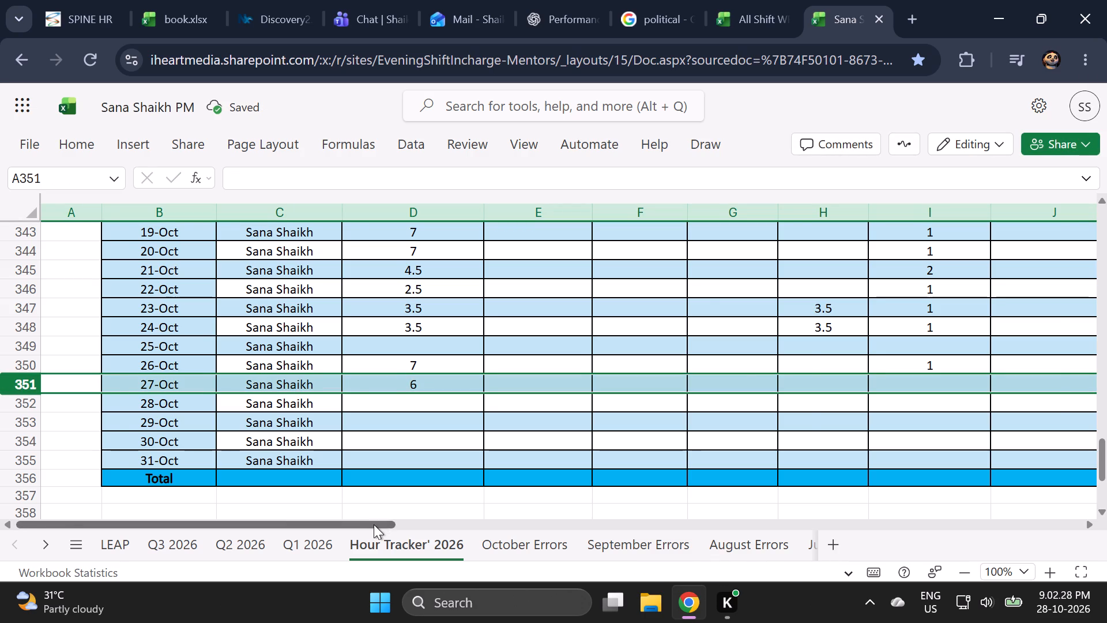
left_click_drag(374, 524, 529, 493)
left_click(515, 390)
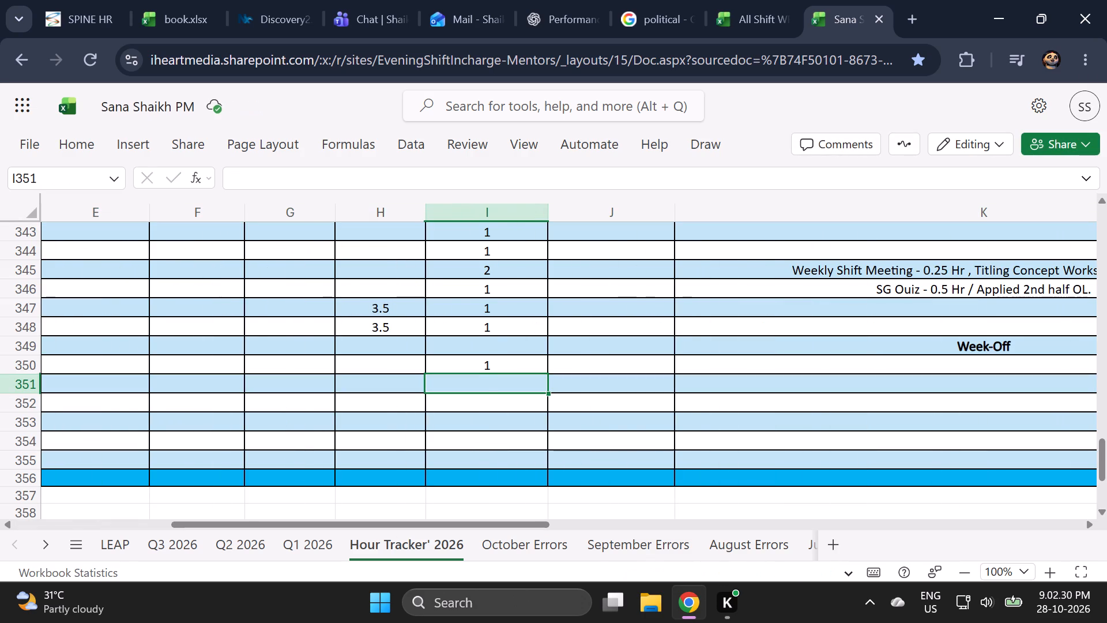
key("1")
left_click(33, 382)
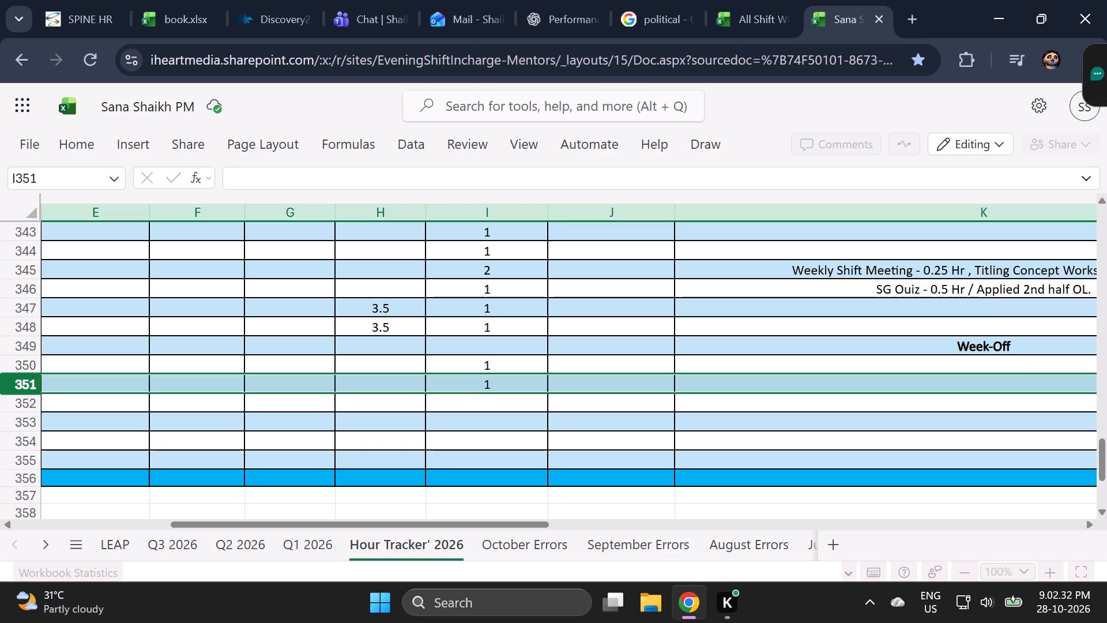
For the 27-Oct row, enter 7 in column L and the remark "WFO" in column K.
left_click_drag(409, 524, 347, 519)
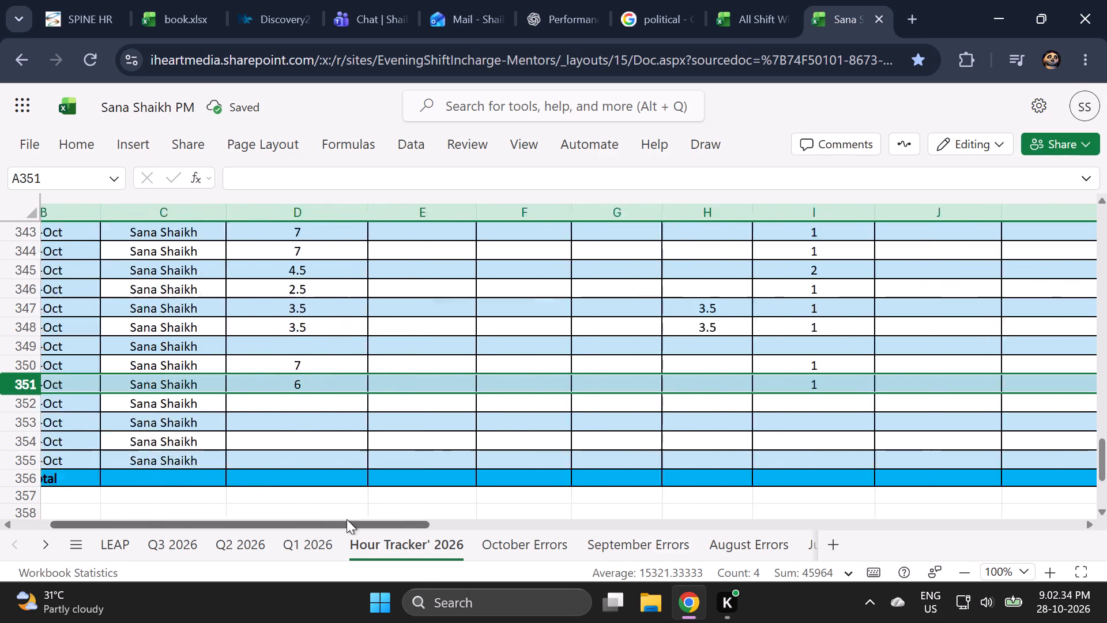
left_click_drag(347, 519, 675, 471)
left_click(628, 382)
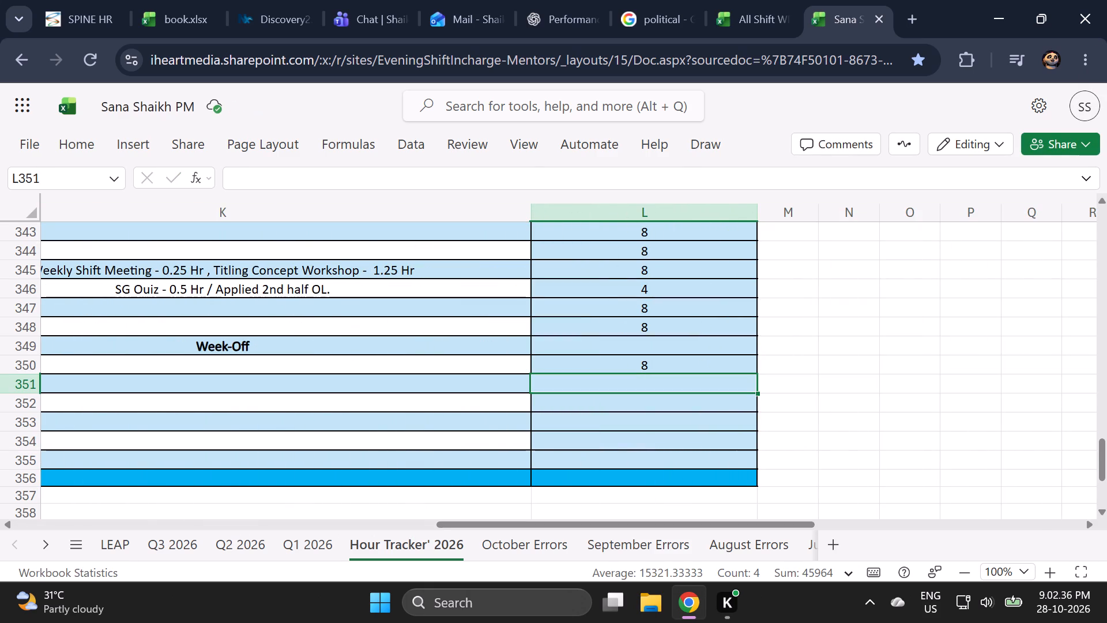
key("7")
double_click(411, 384)
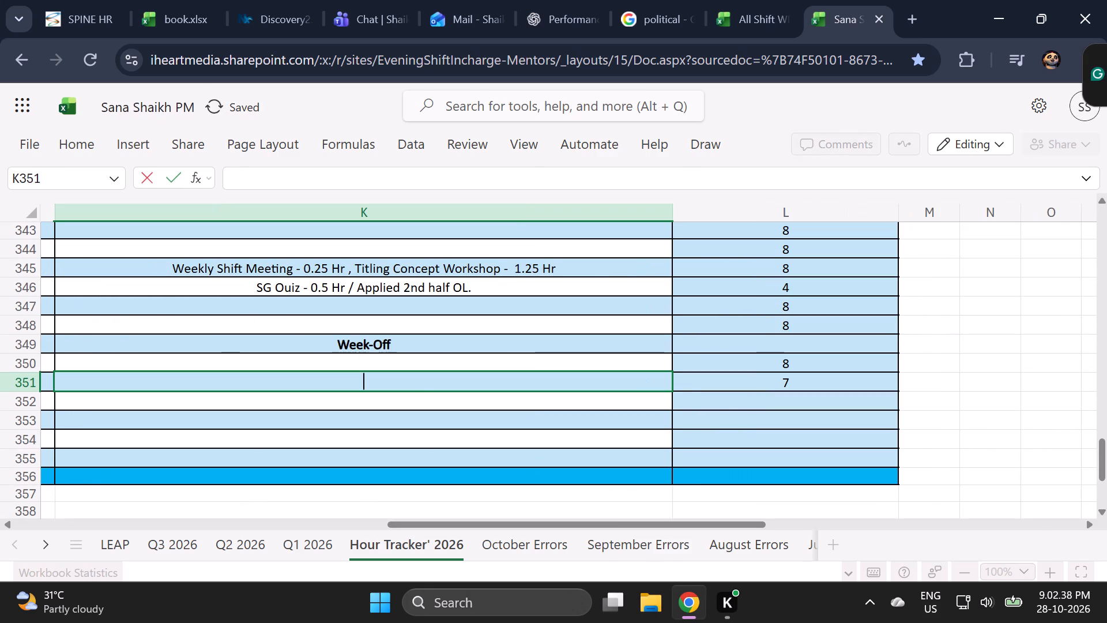
type("WFO")
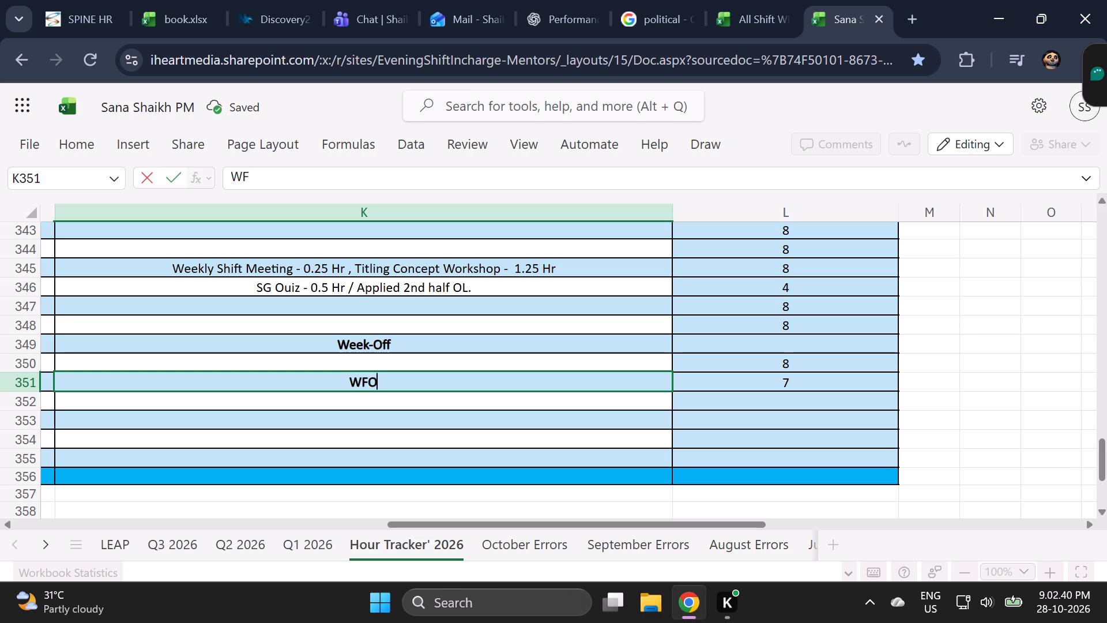
left_click(39, 379)
For 28-Oct, enter 2 in column I, "Weekly Shift Meeting - 0.5 Hr." in column K and 8 in column L.
left_click_drag(593, 526, 445, 530)
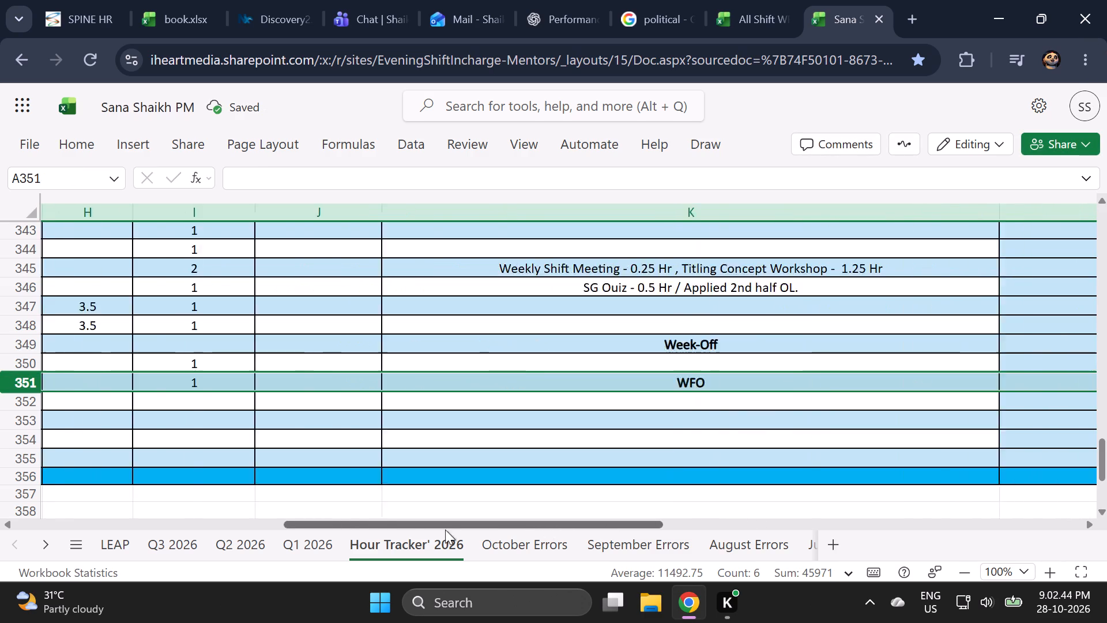
left_click_drag(445, 530, 213, 528)
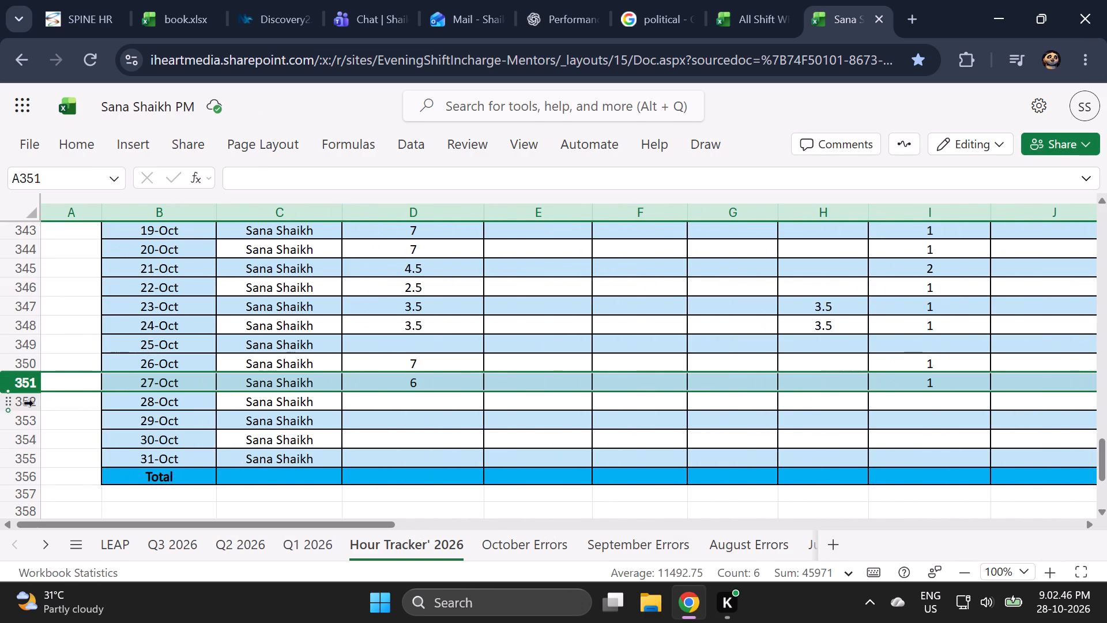
left_click(33, 403)
left_click(428, 404)
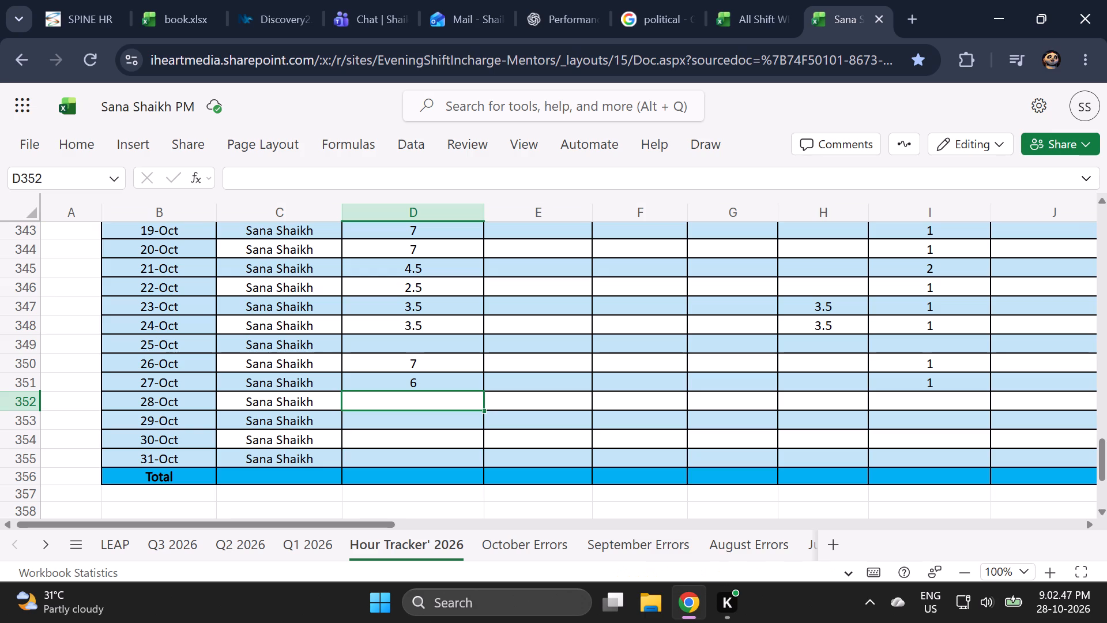
left_click(909, 398)
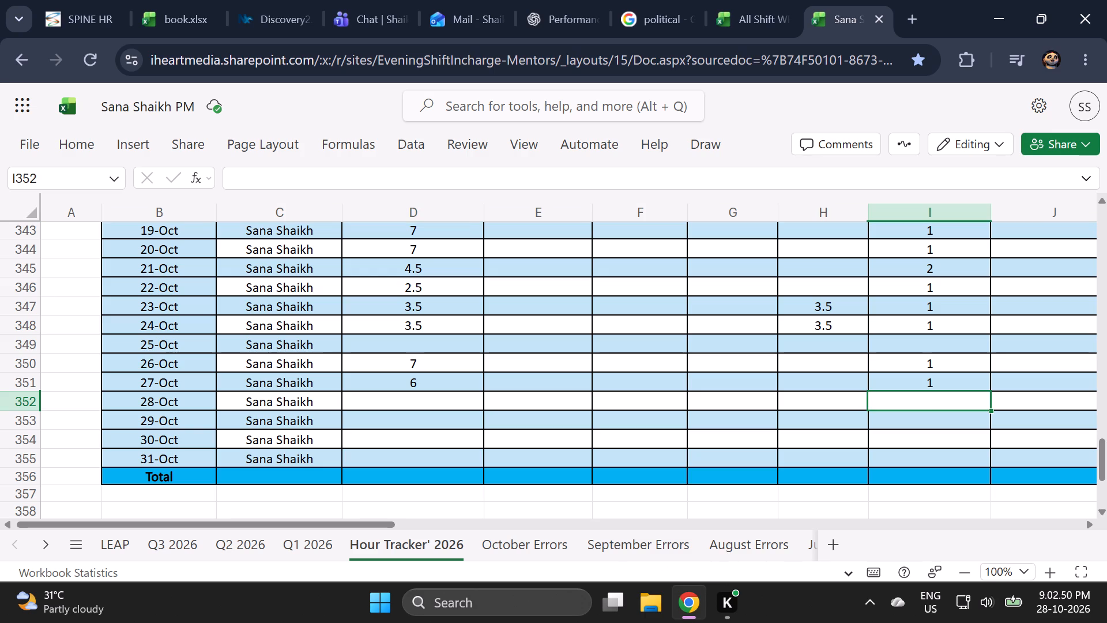
key("2")
left_click(33, 401)
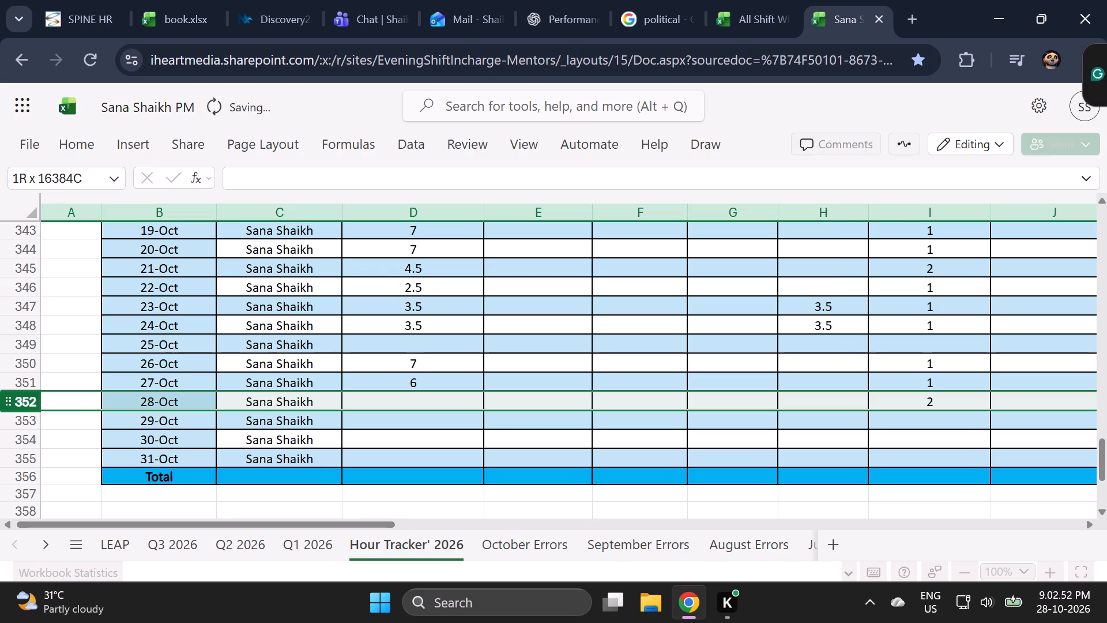
left_click_drag(388, 524, 697, 481)
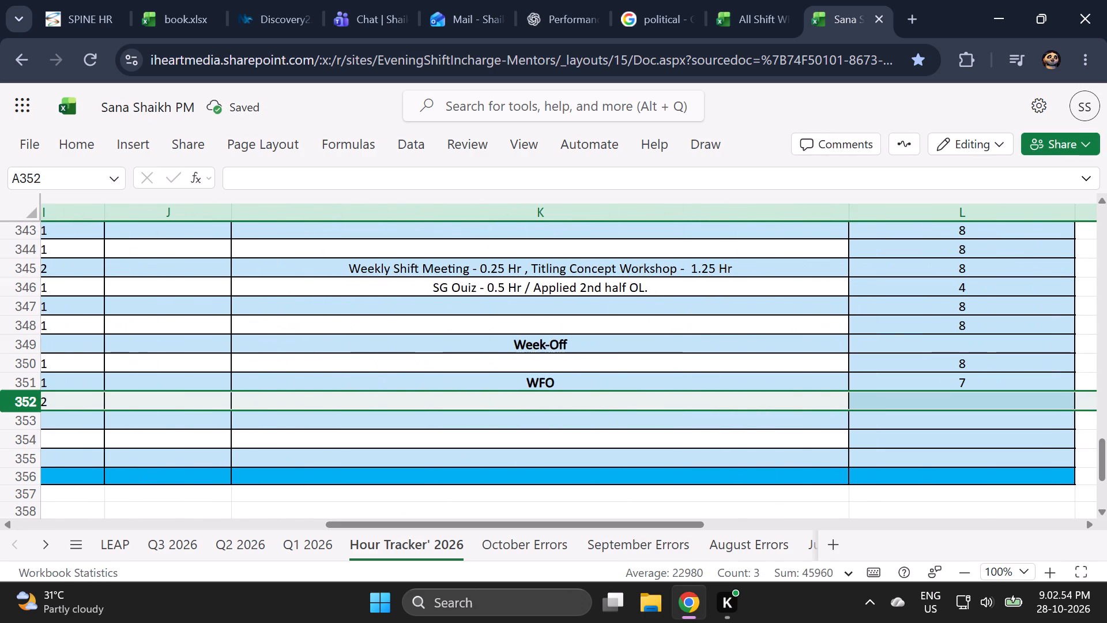
double_click(547, 403)
key("shift+w")
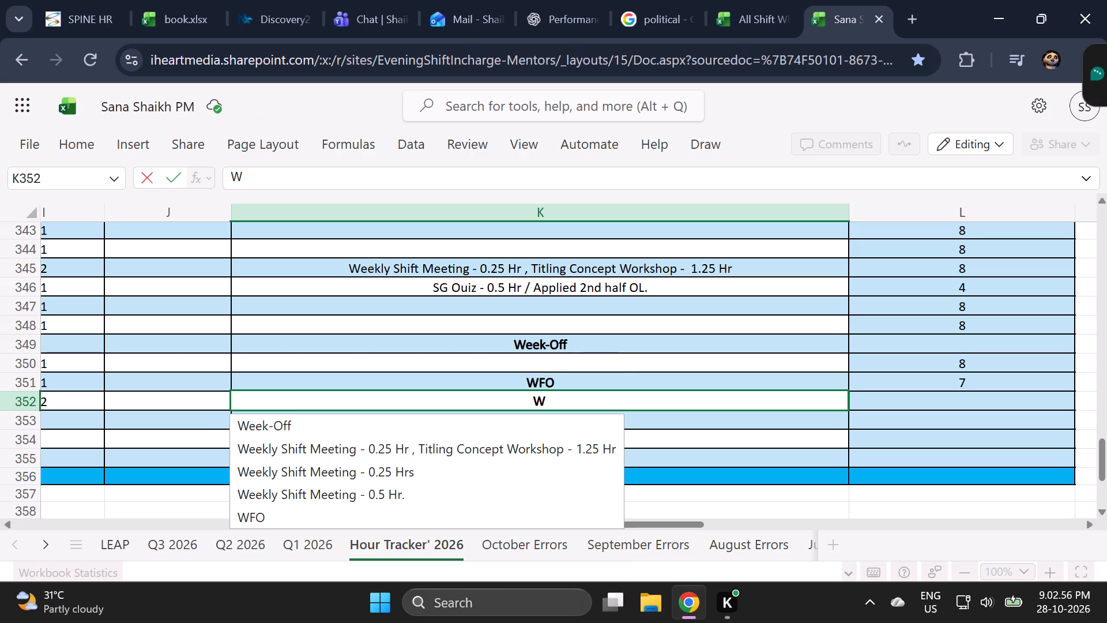
left_click(349, 493)
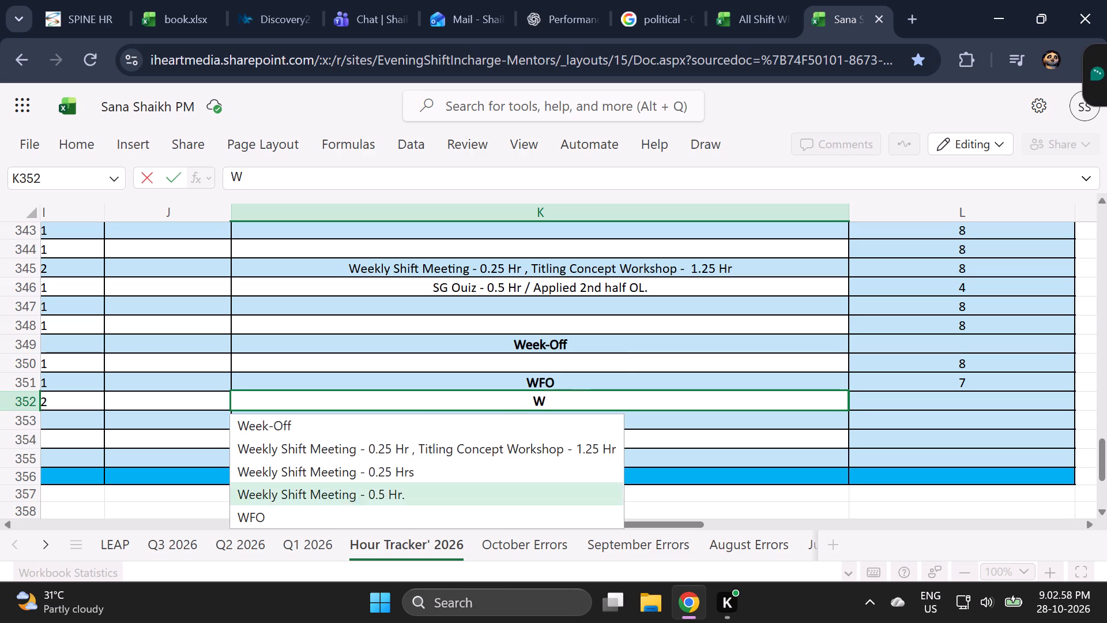
left_click(943, 401)
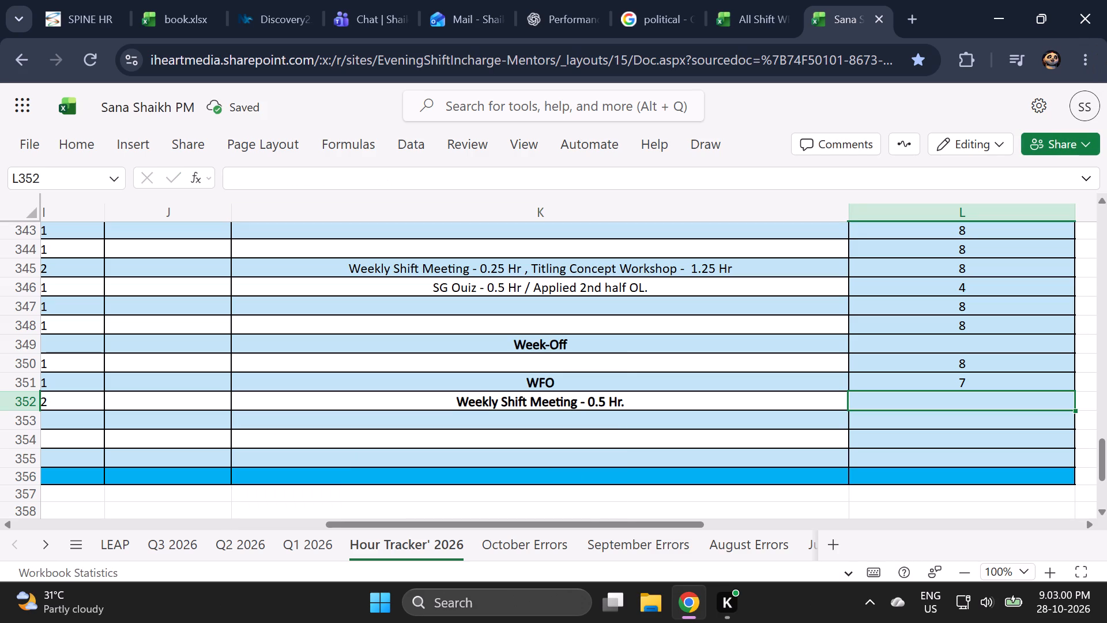
key("8")
left_click(643, 397)
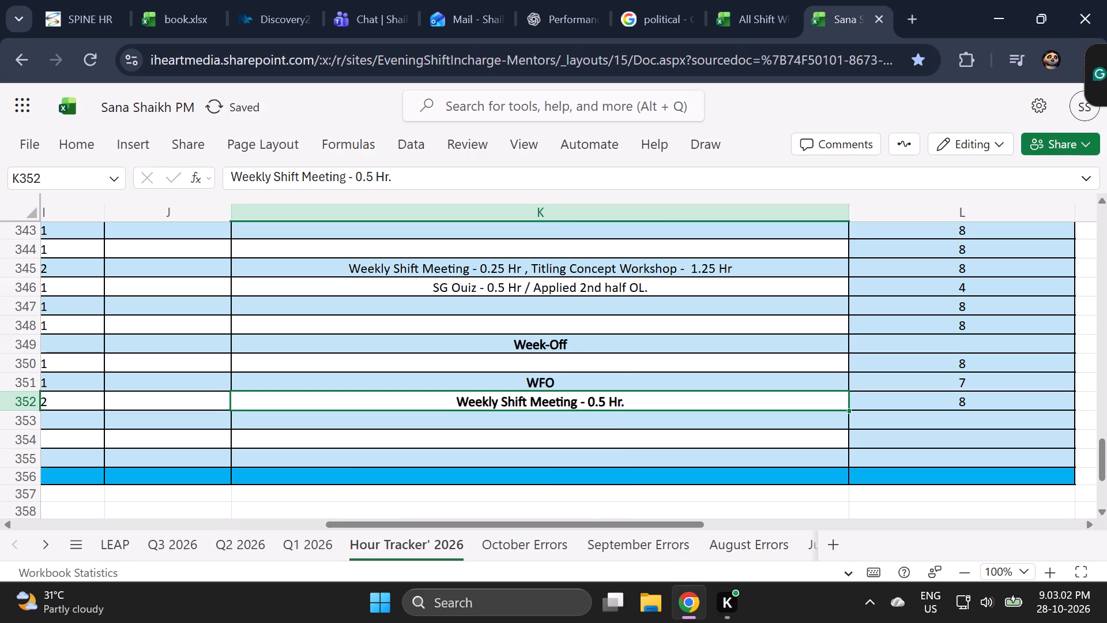
Remove the bold formatting from the 28-Oct remark in column K.
key("ctrl+b")
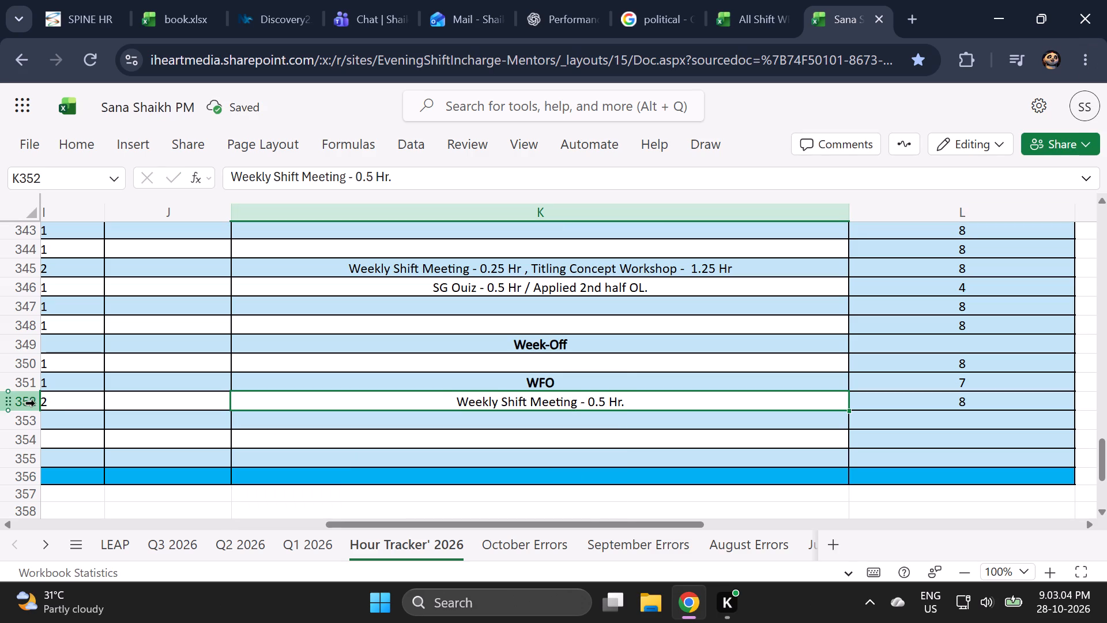
Calculate 8-2-0.5 with a Google search in a new browser tab.
left_click(33, 401)
left_click_drag(689, 524, 600, 523)
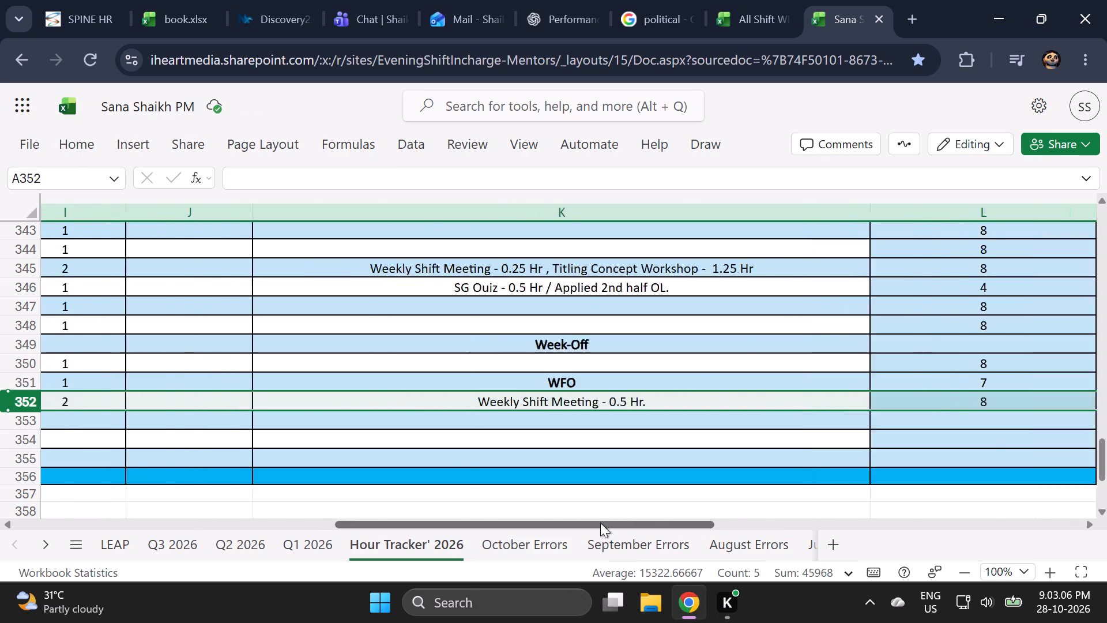
left_click_drag(600, 523, 632, 514)
left_click(916, 22)
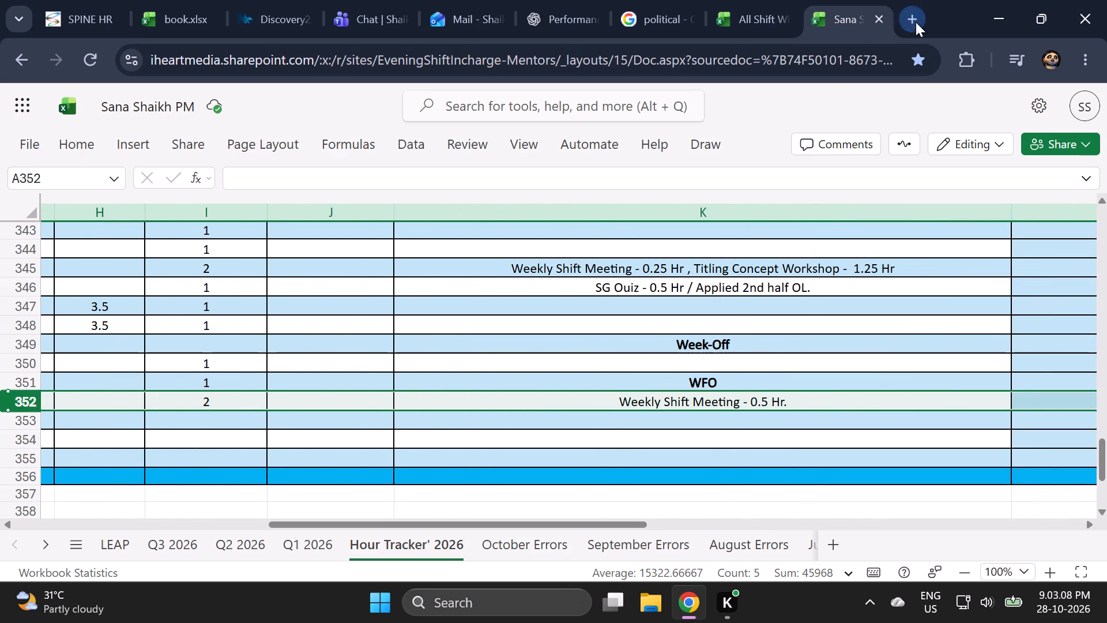
left_click(566, 369)
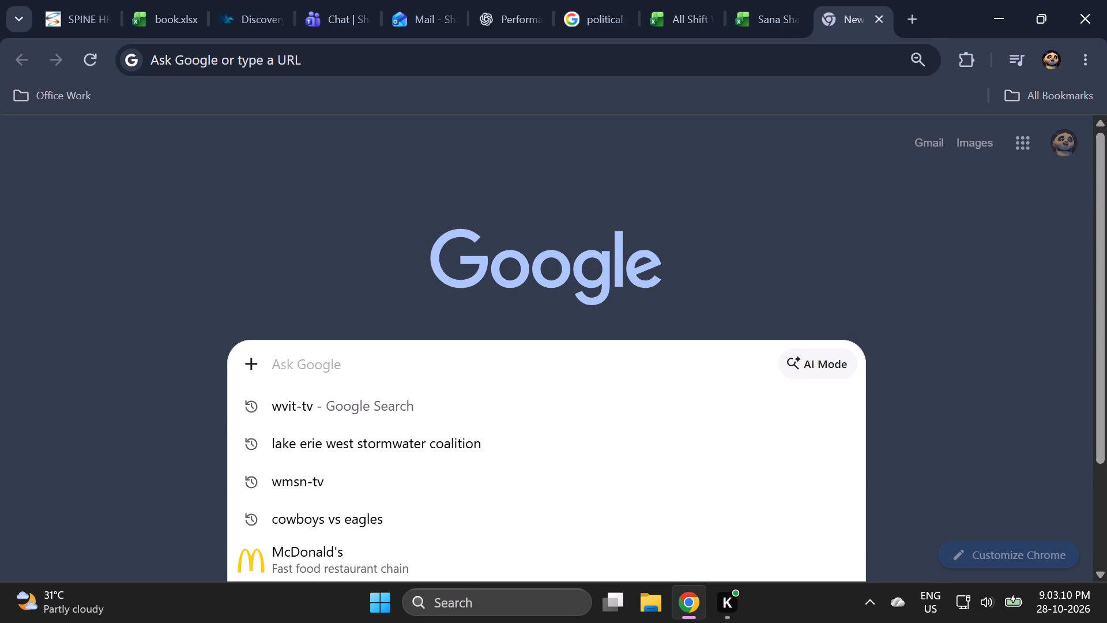
key("8")
key("minus")
key("2")
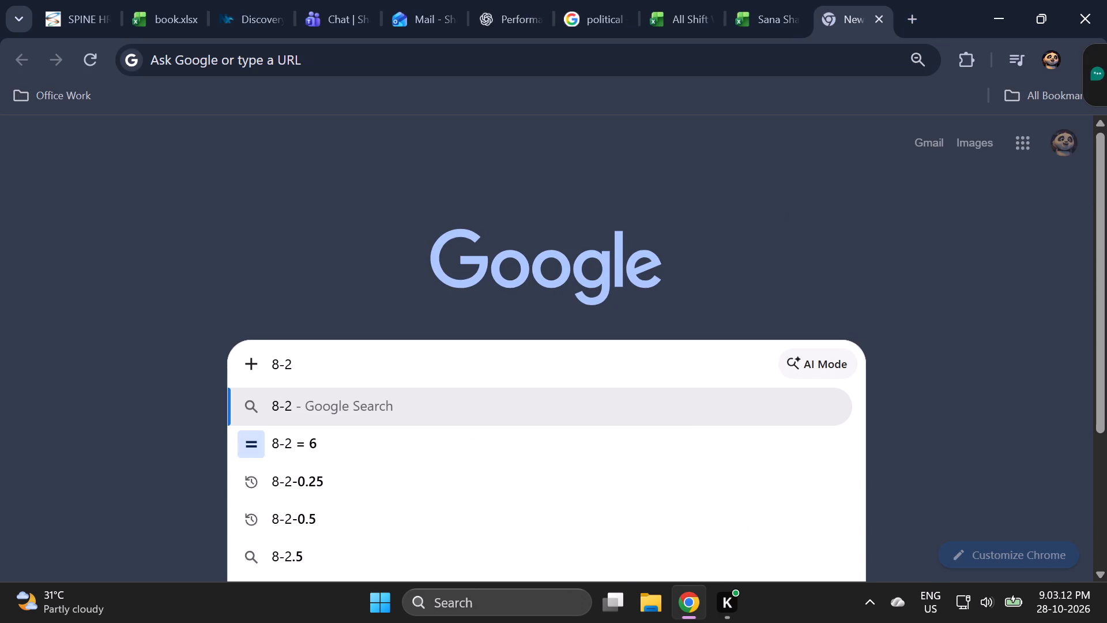
type("-0.5")
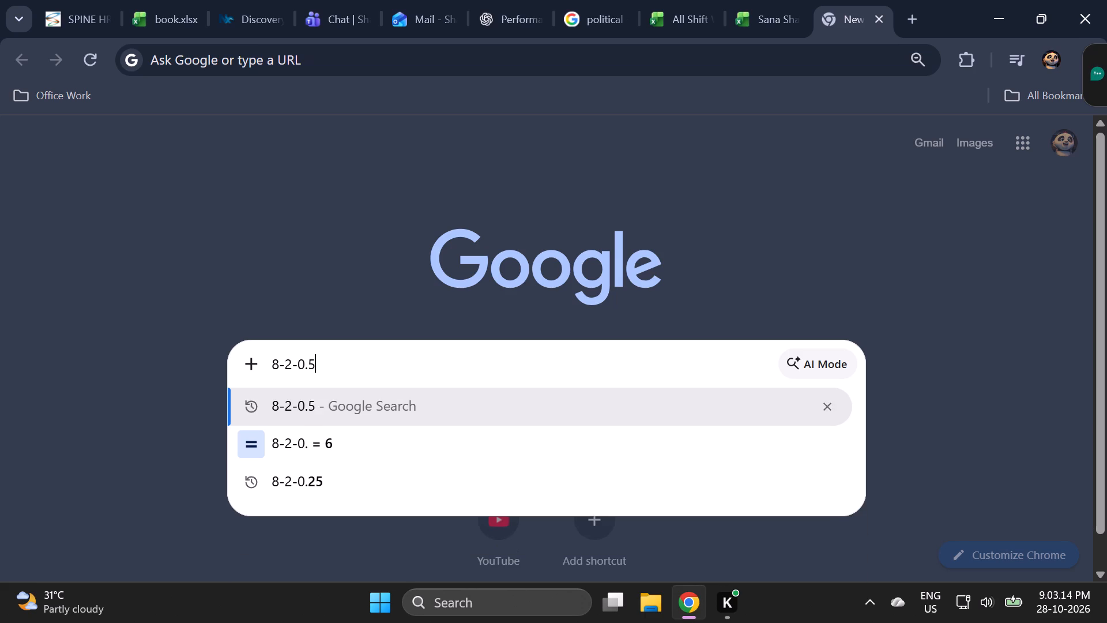
key("Return")
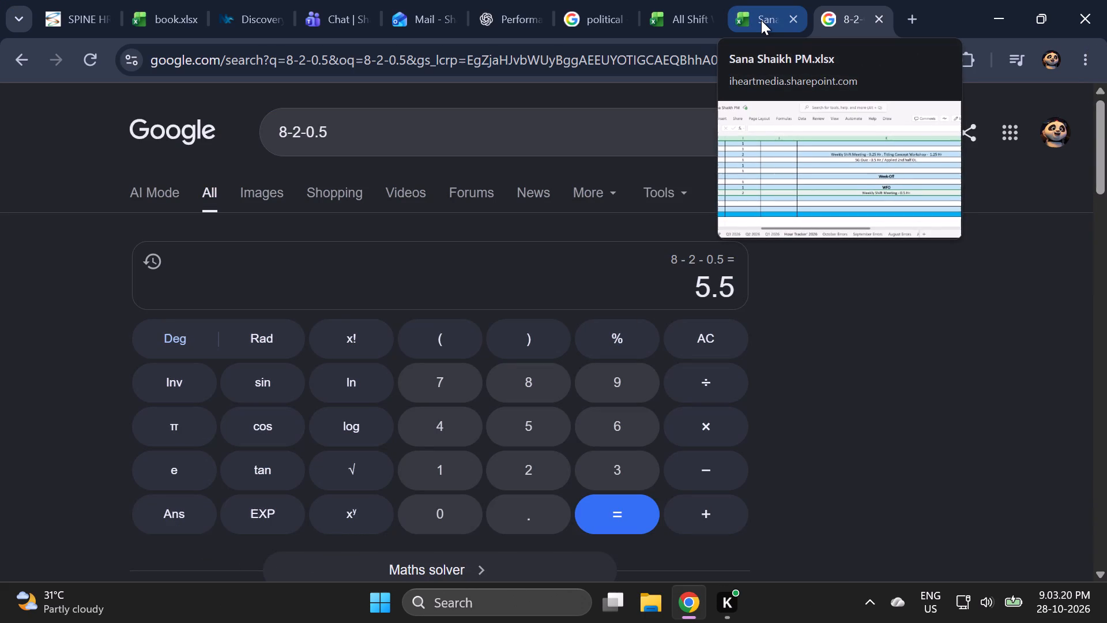
On the Hour Tracker' 2026 sheet, enter 5.5 in column D for 28-Oct.
left_click(761, 20)
left_click_drag(370, 523, 38, 526)
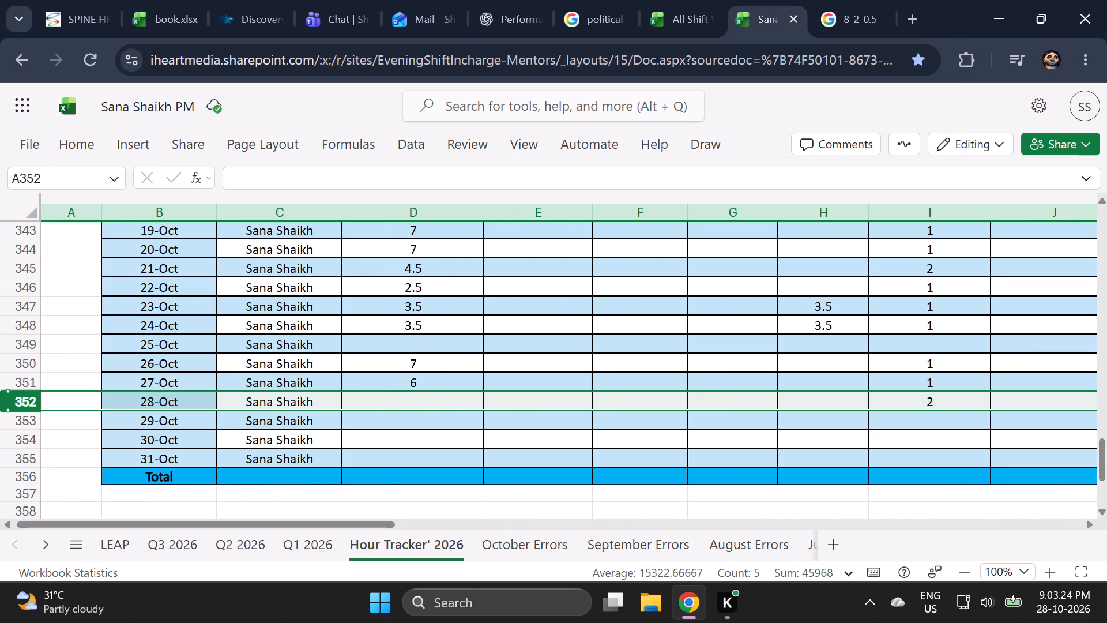
left_click(402, 403)
type("5.5")
left_click(37, 401)
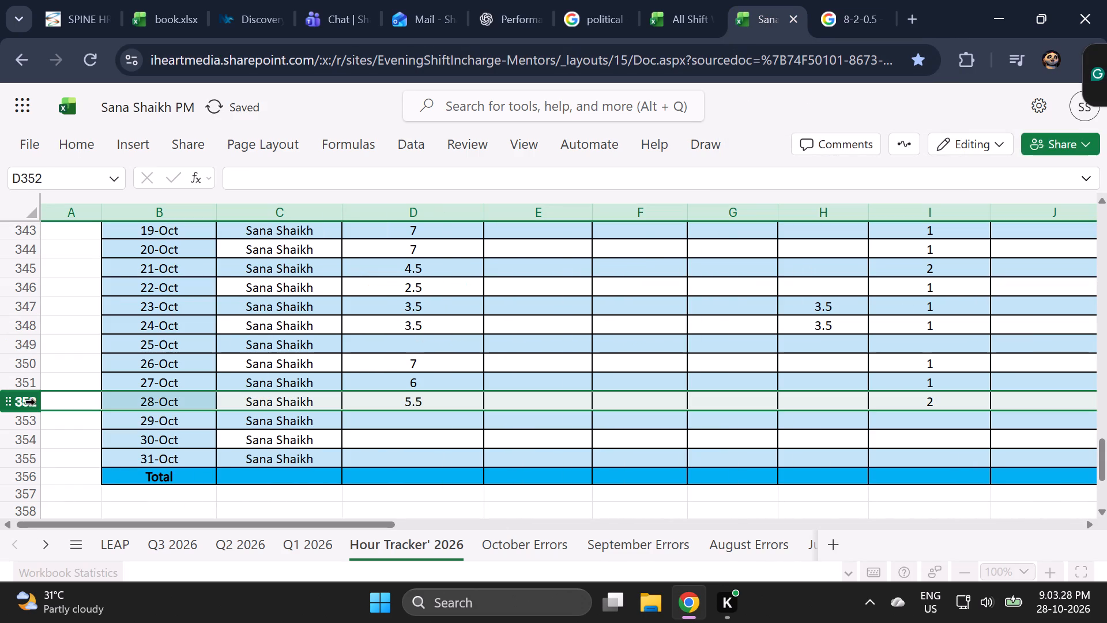
Check the 28-Oct row across all columns against the calculation and the October column headings.
left_click_drag(371, 524, 416, 523)
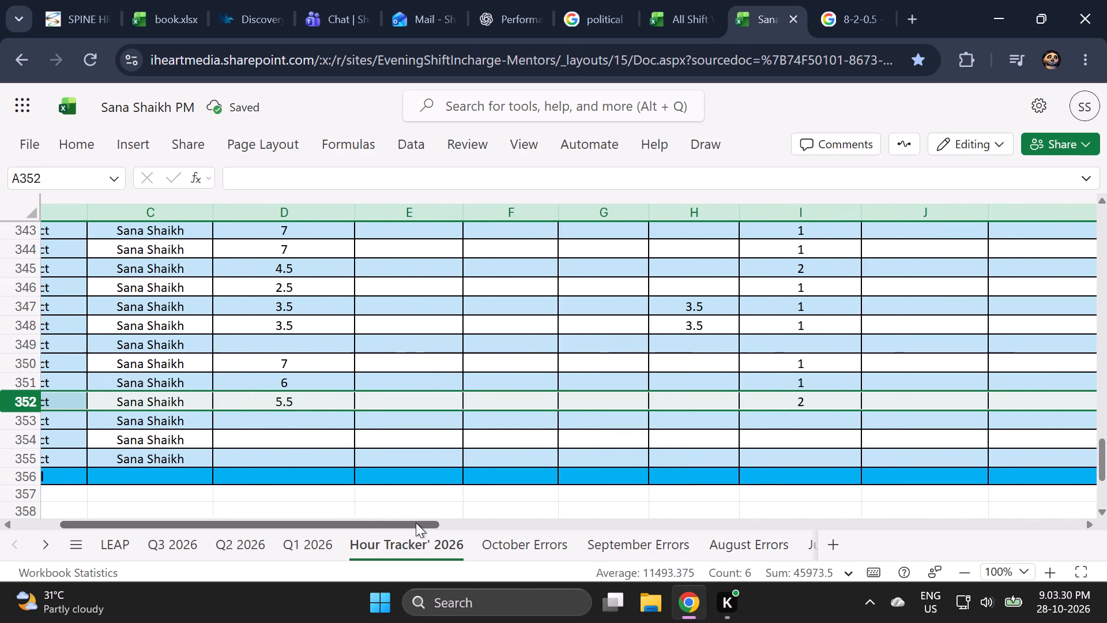
left_click_drag(416, 523, 418, 523)
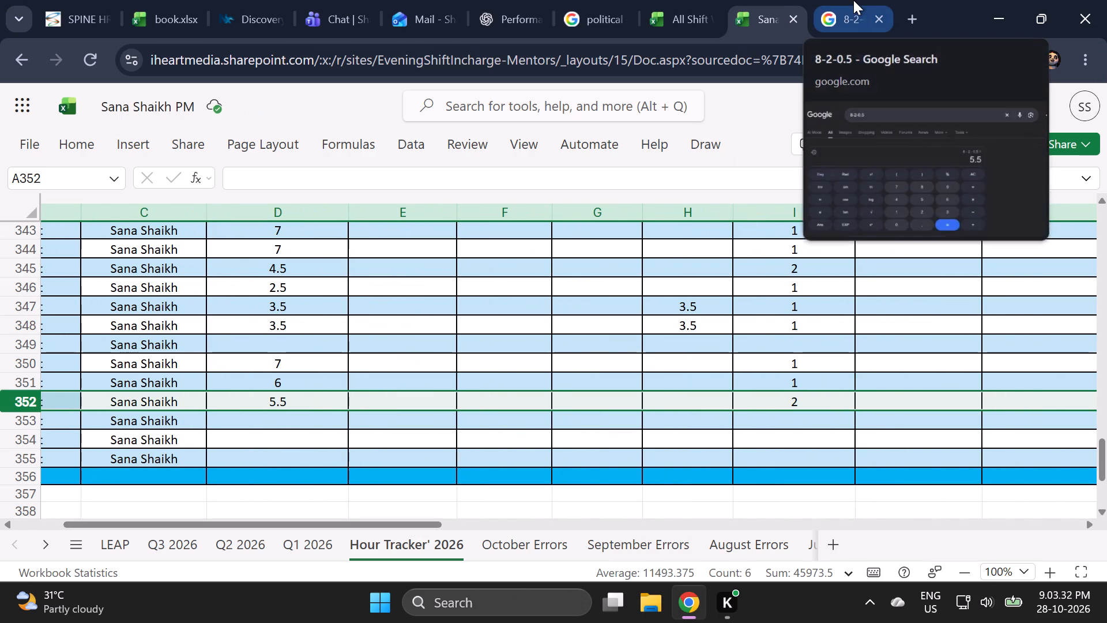
left_click(853, 0)
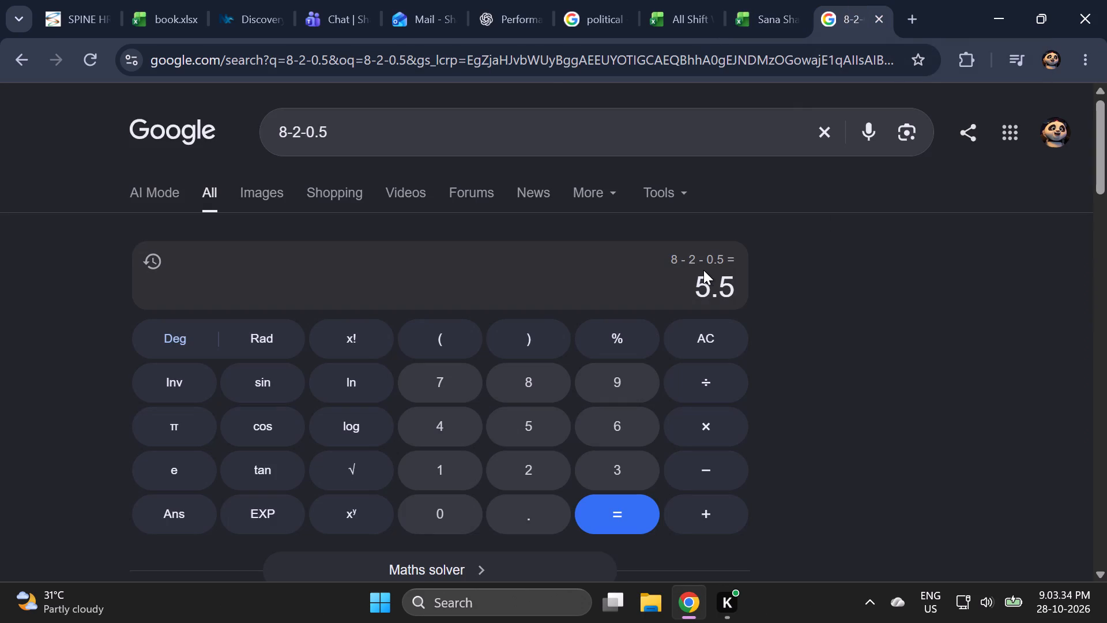
left_click(763, 0)
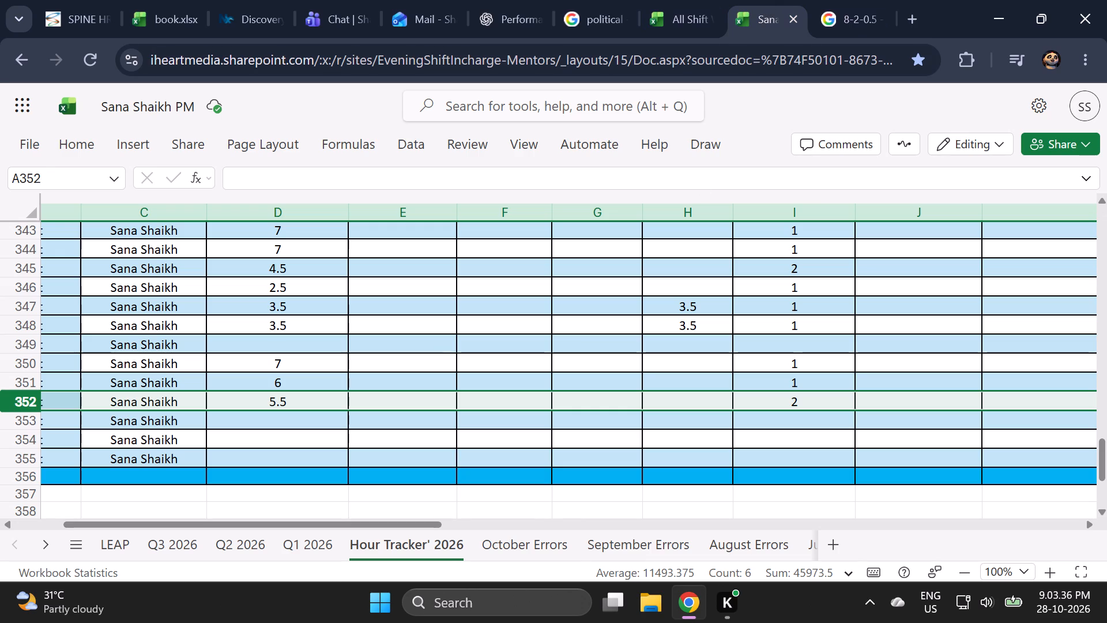
scroll(598, 459, "up", 5)
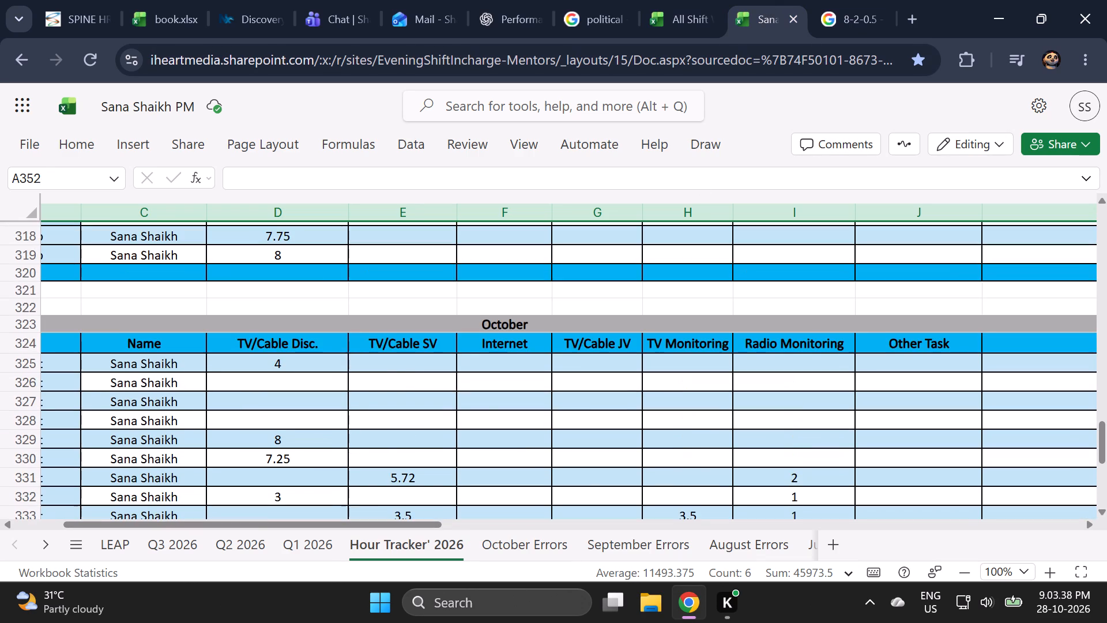
scroll(599, 459, "down", 5)
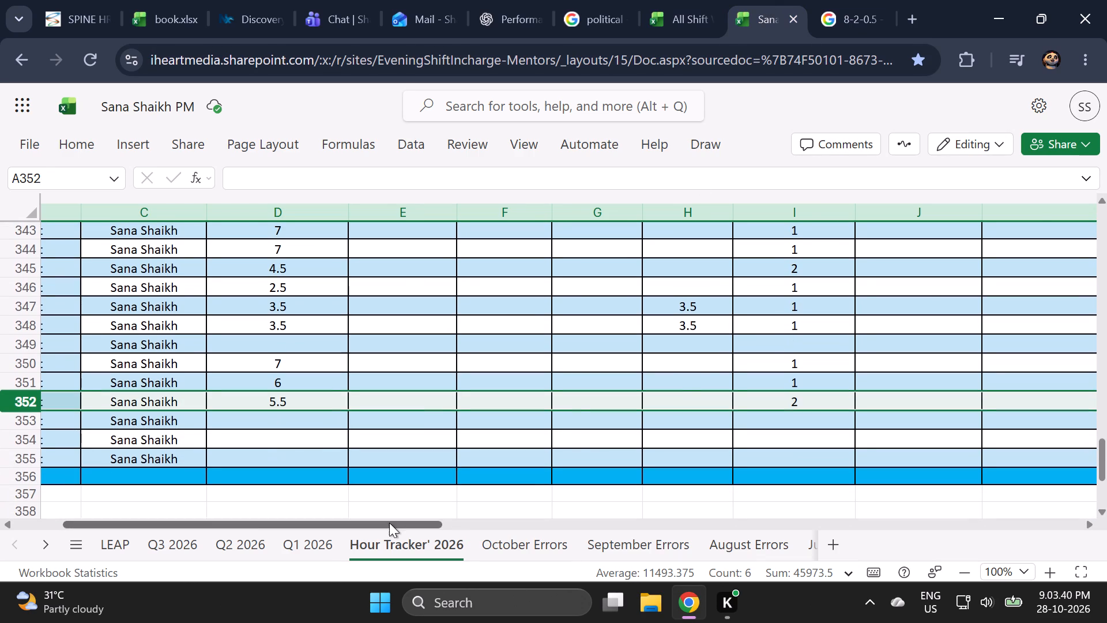
left_click_drag(389, 523, 258, 525)
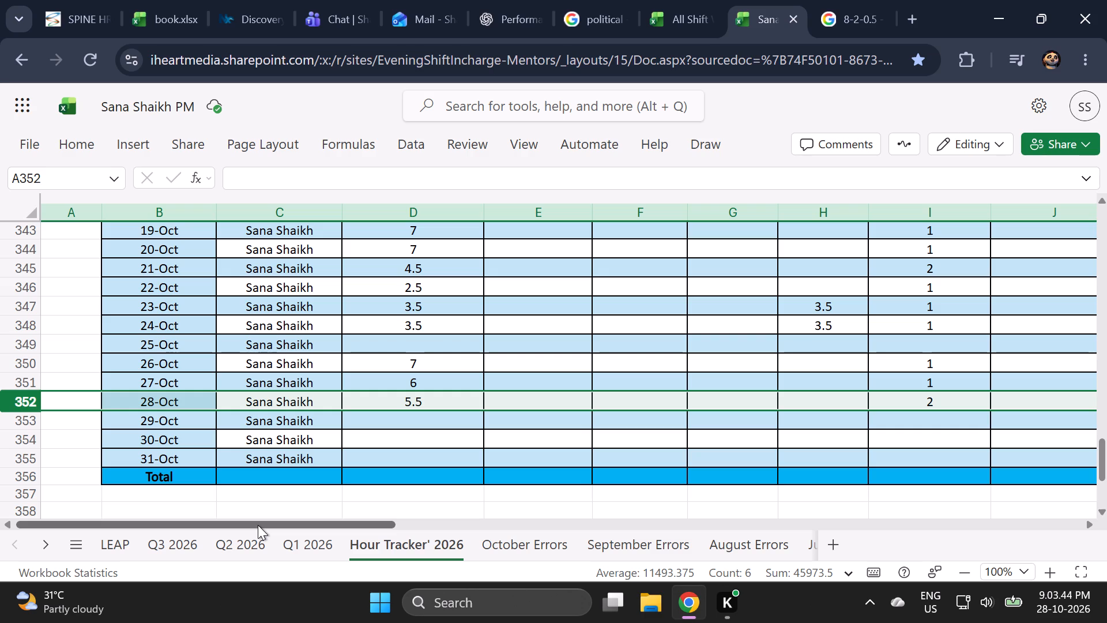
left_click_drag(258, 525, 256, 525)
left_click_drag(256, 525, 342, 531)
left_click_drag(342, 531, 312, 531)
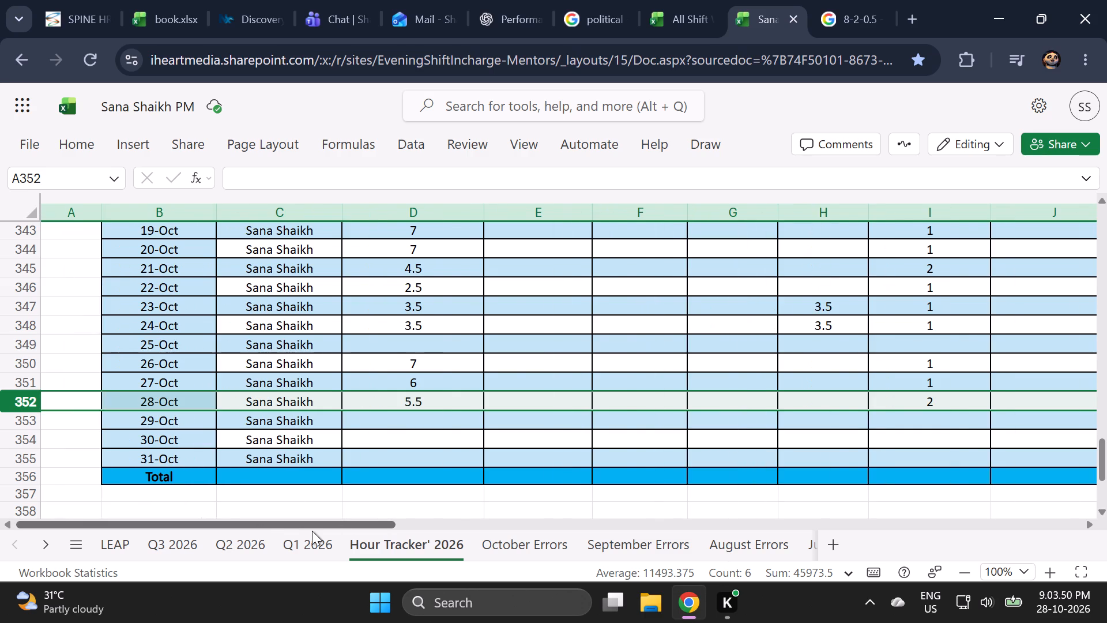
left_click_drag(312, 531, 732, 503)
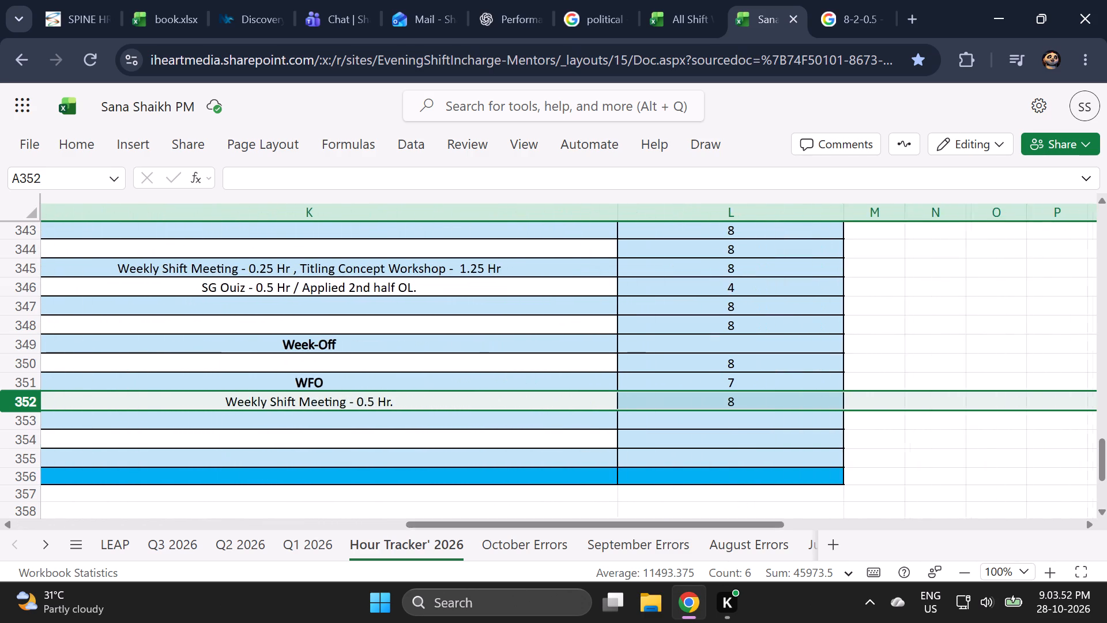
left_click(936, 436)
Close the personal PM workbook and the Google calculation.
left_click(793, 14)
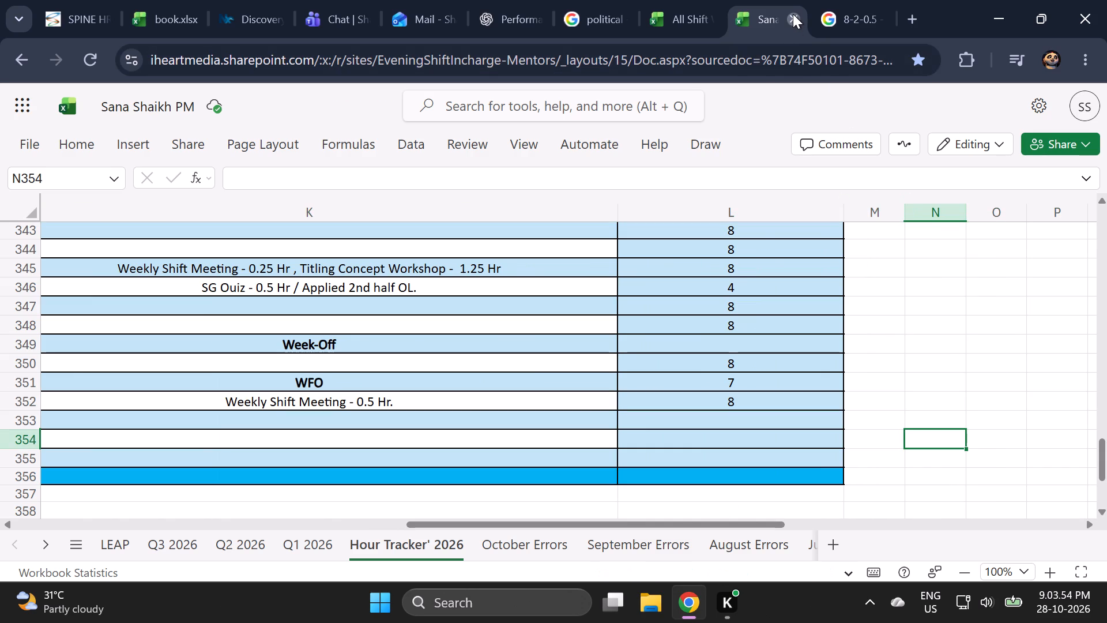
left_click(793, 14)
Open the Radio Monitoring workbook from the Office Work bookmarks in a new browser tab.
left_click(829, 19)
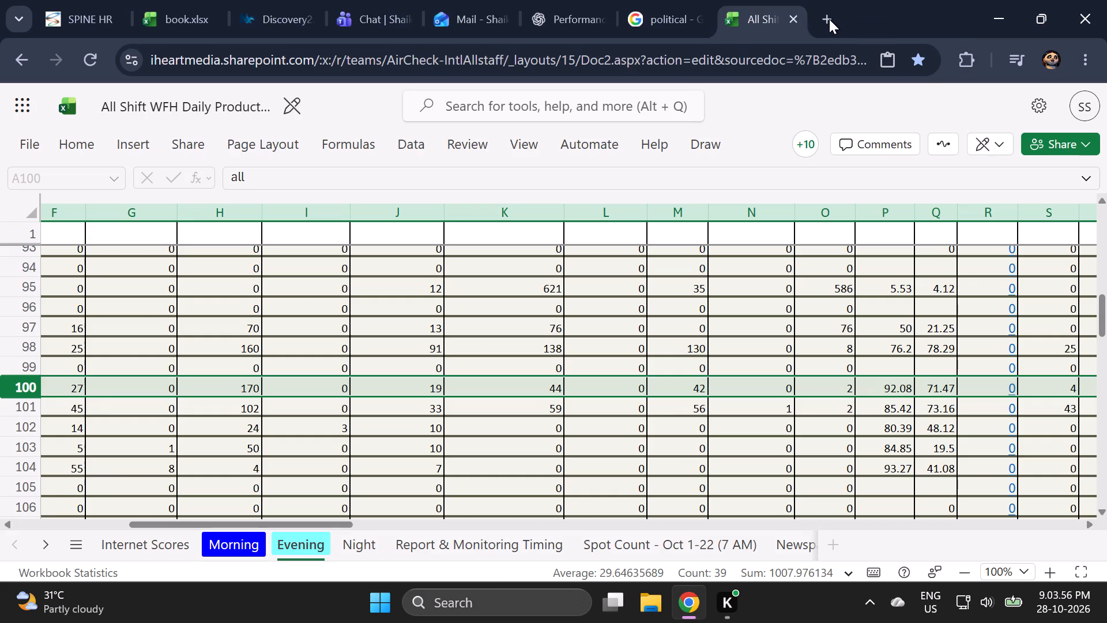
left_click(70, 103)
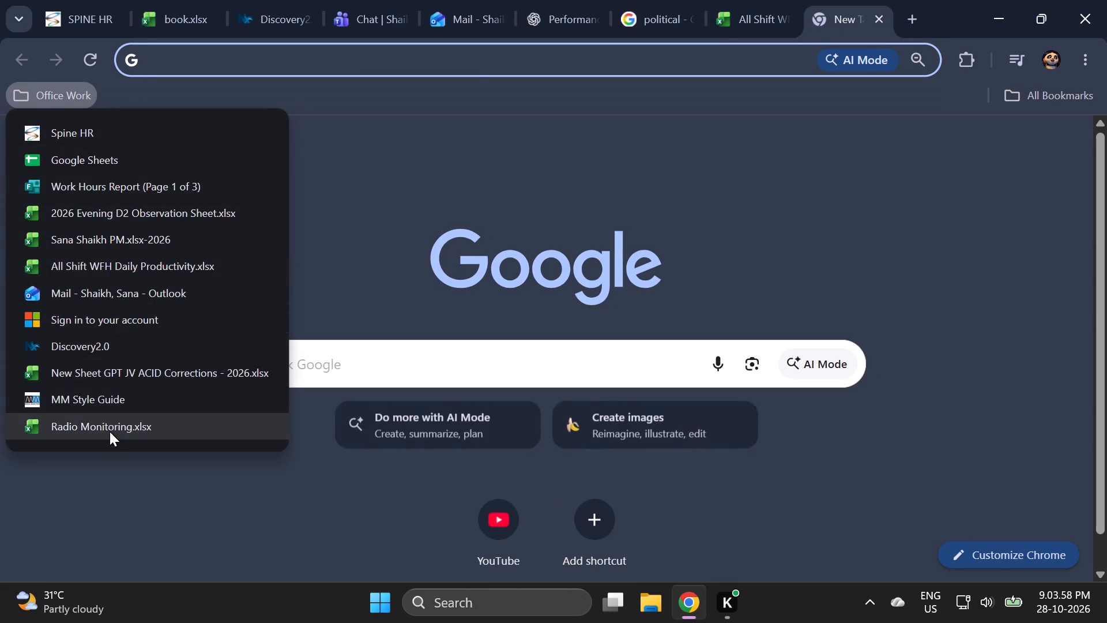
left_click(110, 433)
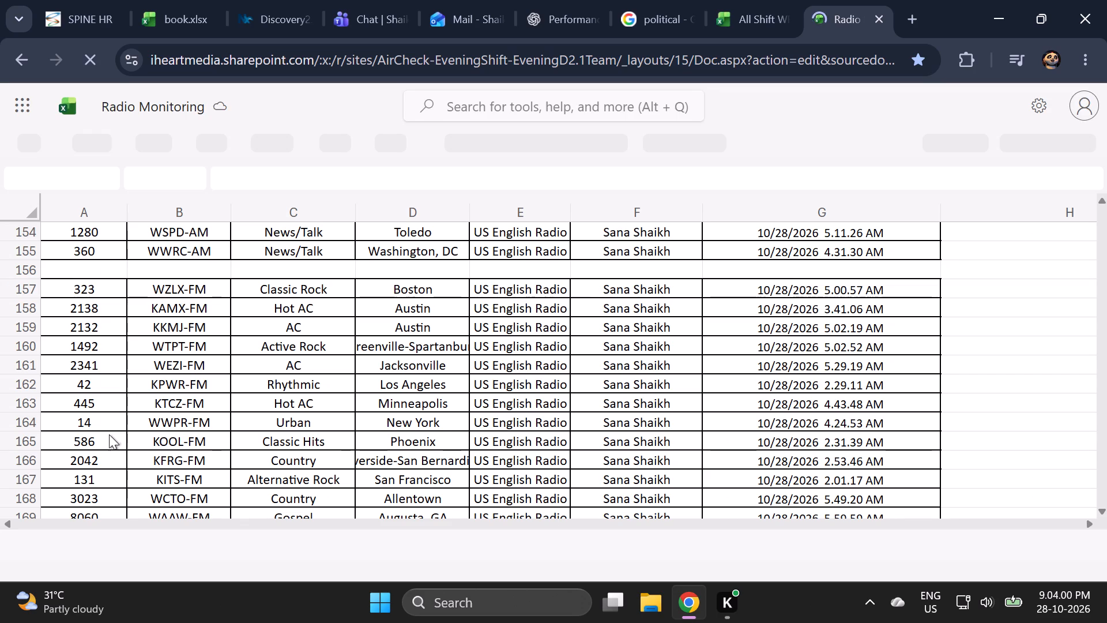
Widen column H slightly on the Oct 28 New List sheet.
scroll(753, 418, "down", 2)
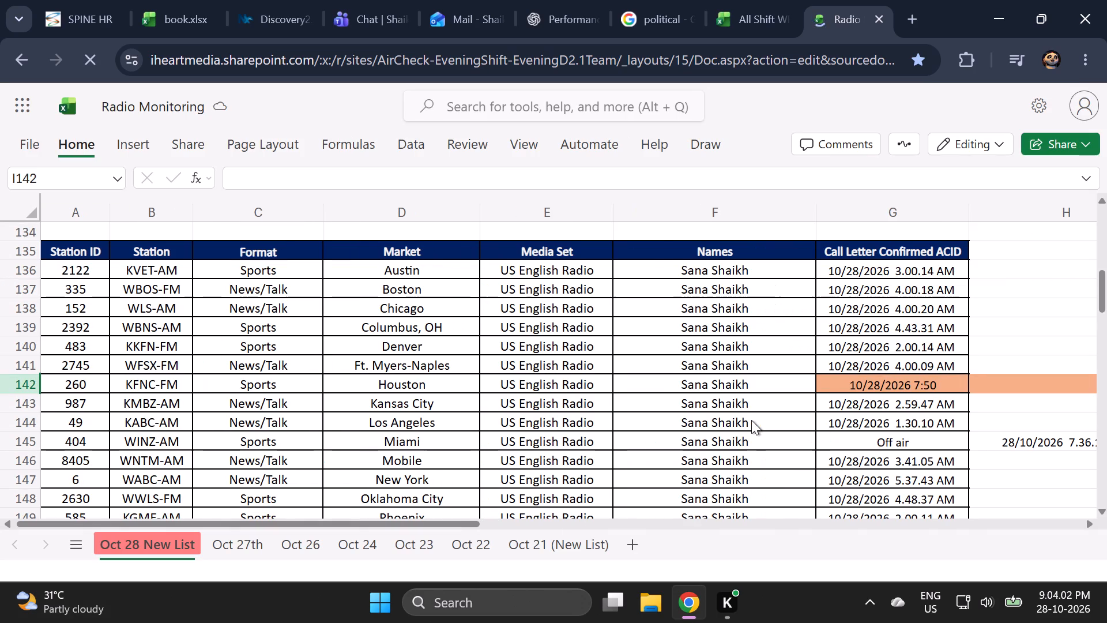
scroll(623, 472, "down", 1)
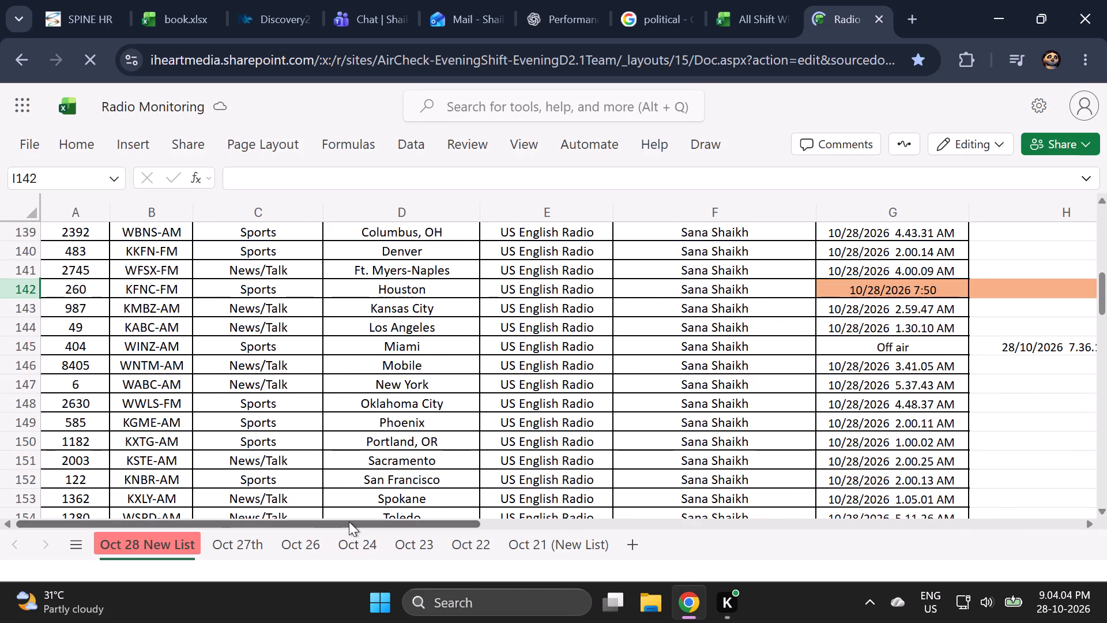
left_click_drag(349, 521, 522, 522)
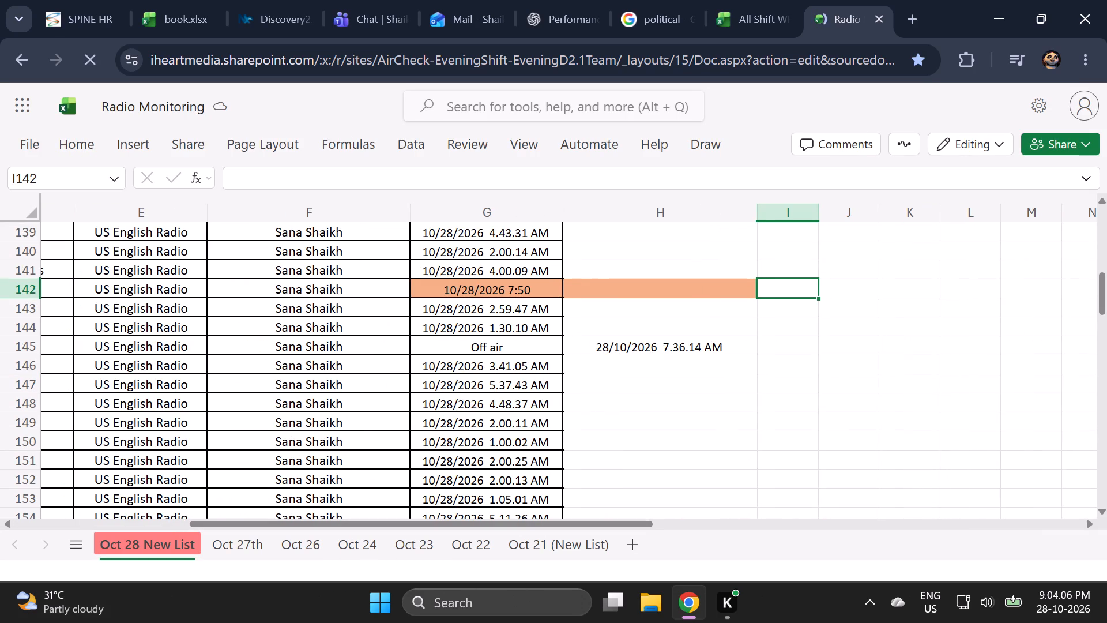
left_click_drag(756, 212, 788, 216)
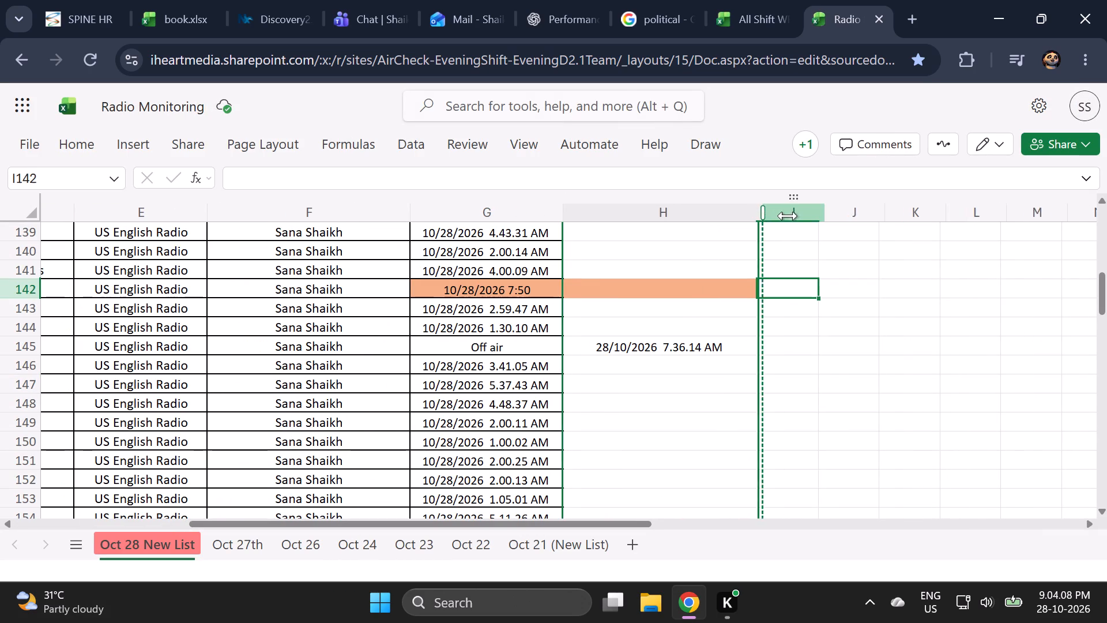
left_click_drag(788, 216, 789, 216)
Check who else is working in the Radio Monitoring workbook.
left_click(804, 144)
left_click(804, 149)
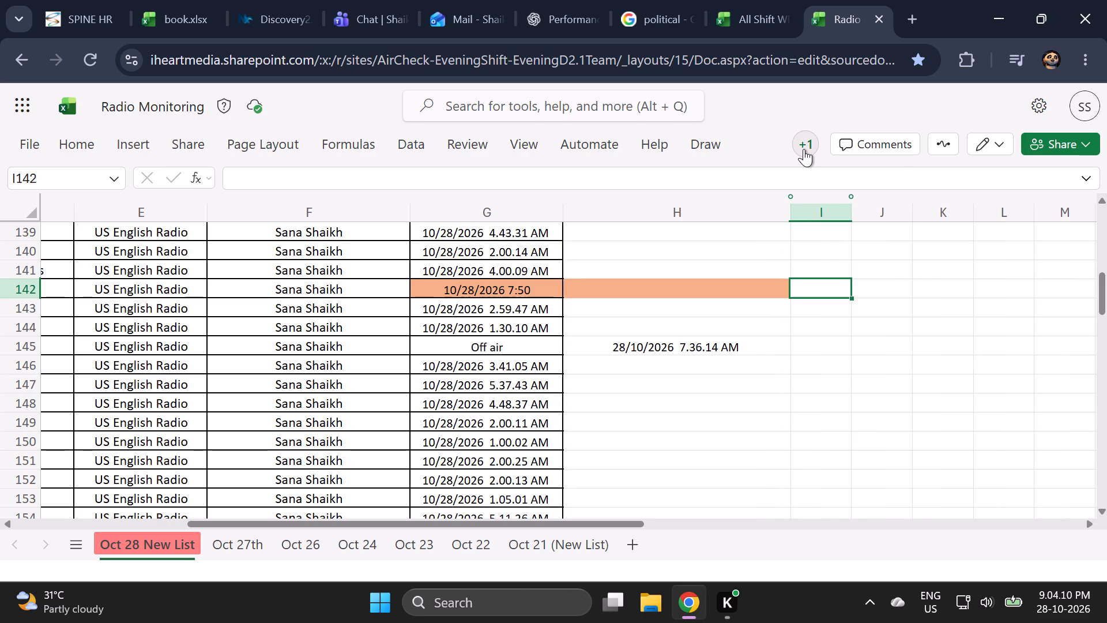
left_click(808, 152)
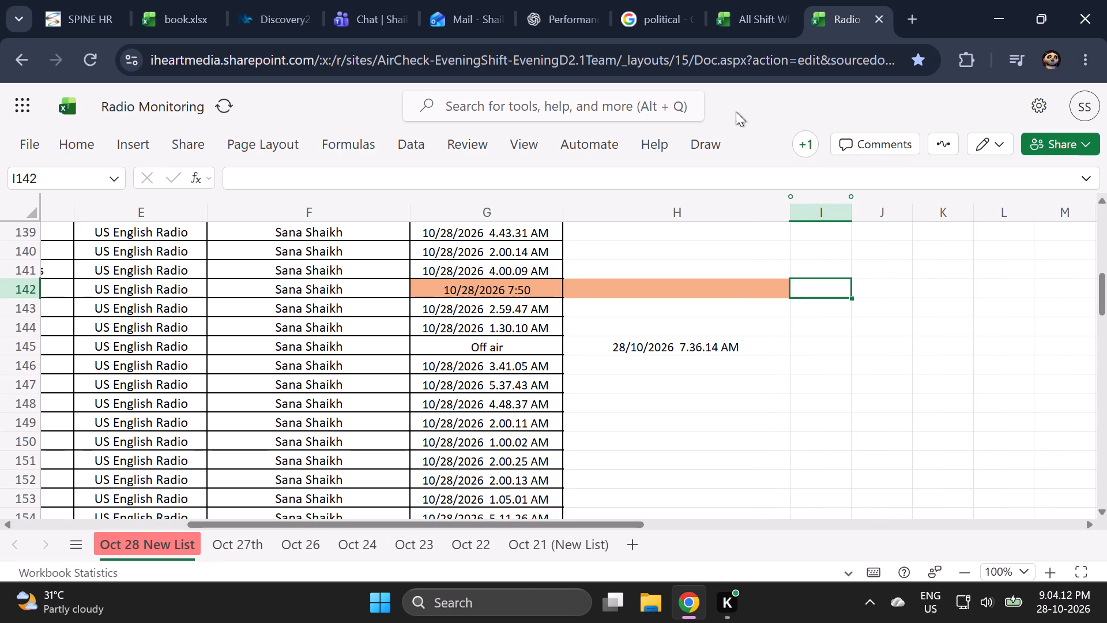
Examine the Call Letter Confirmed ACID entries for the own assigned stations in rows 136 to 169.
left_click_drag(414, 521, 466, 519)
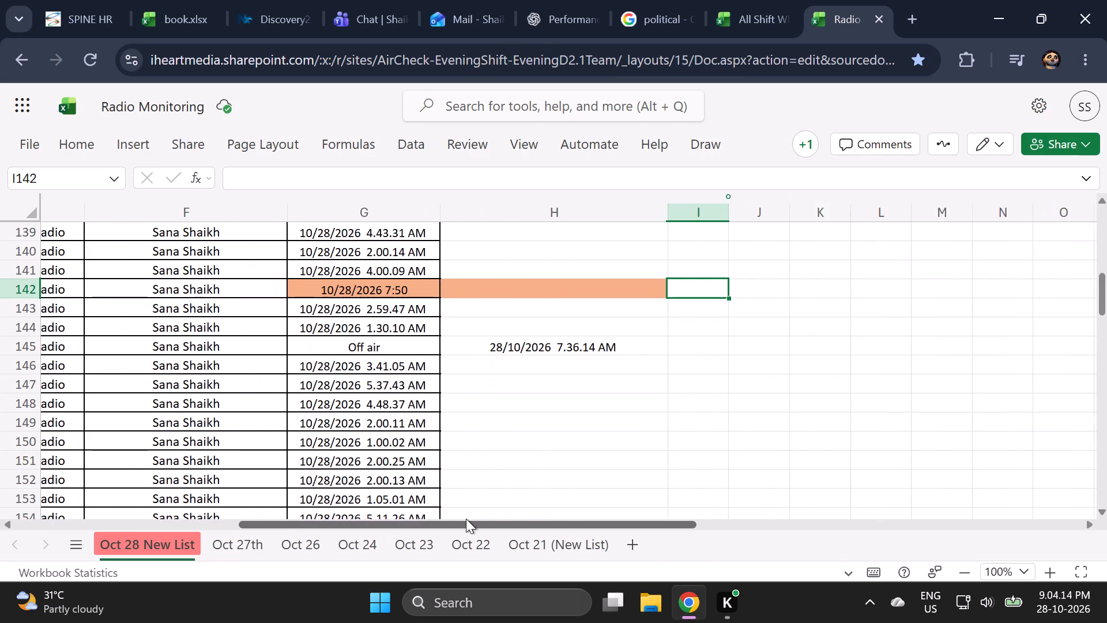
left_click_drag(466, 519, 179, 517)
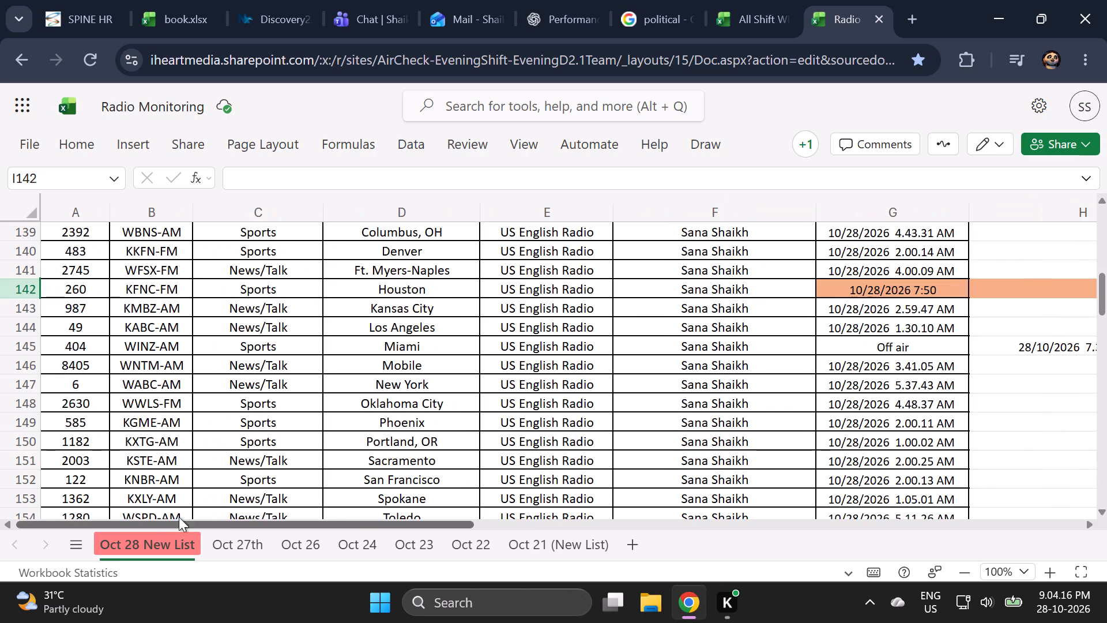
left_click_drag(179, 517, 131, 508)
scroll(428, 445, "up", 2)
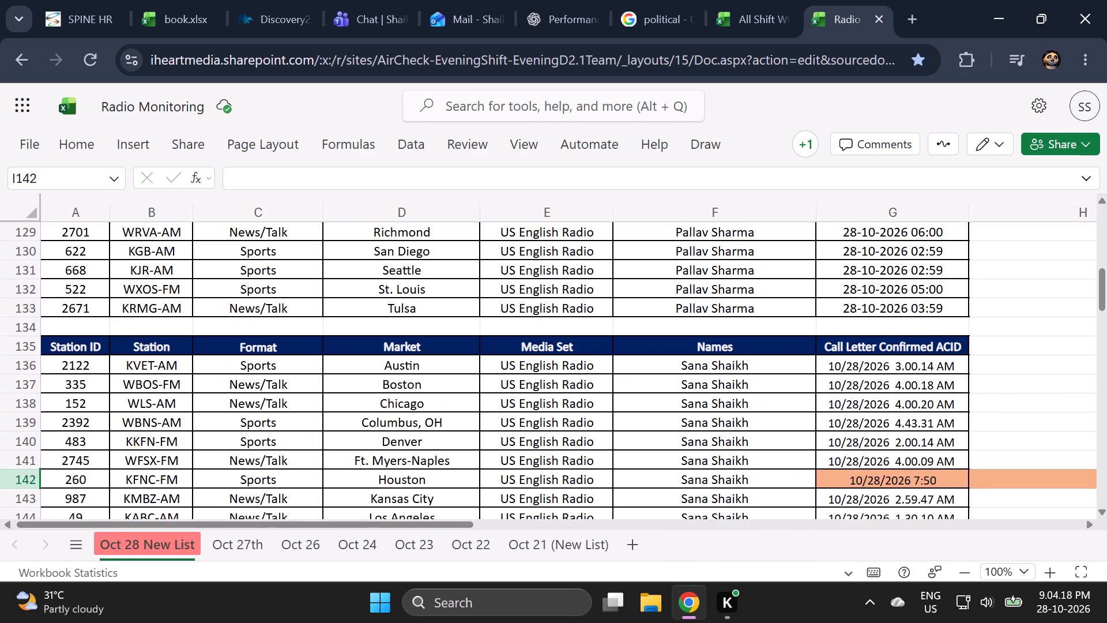
scroll(428, 445, "down", 4)
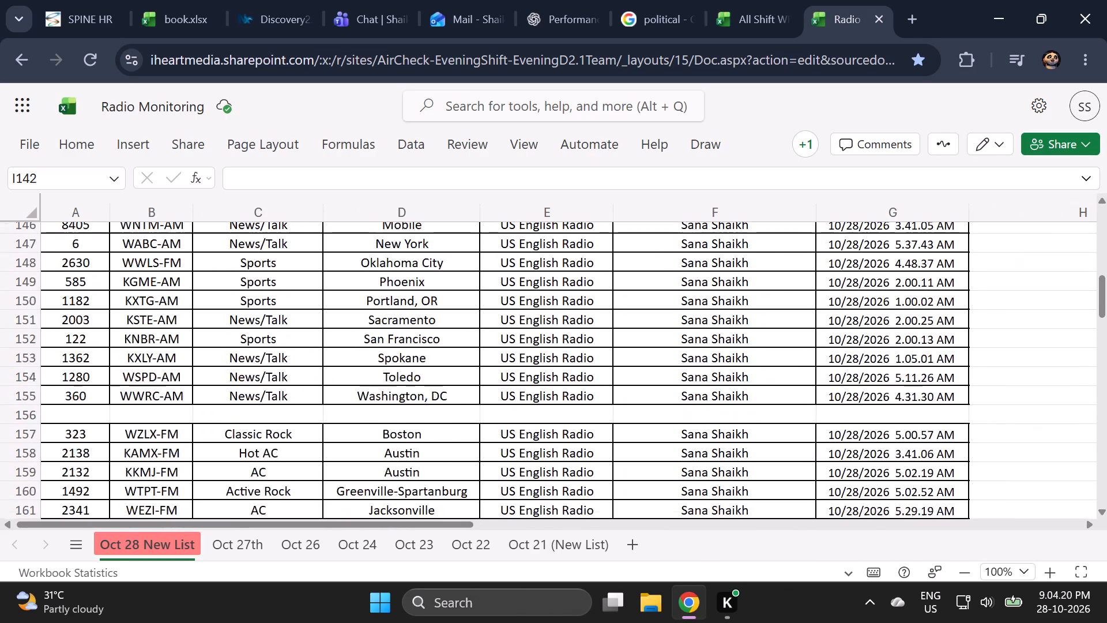
scroll(423, 457, "down", 3)
scroll(488, 434, "down", 1)
scroll(488, 436, "up", 2)
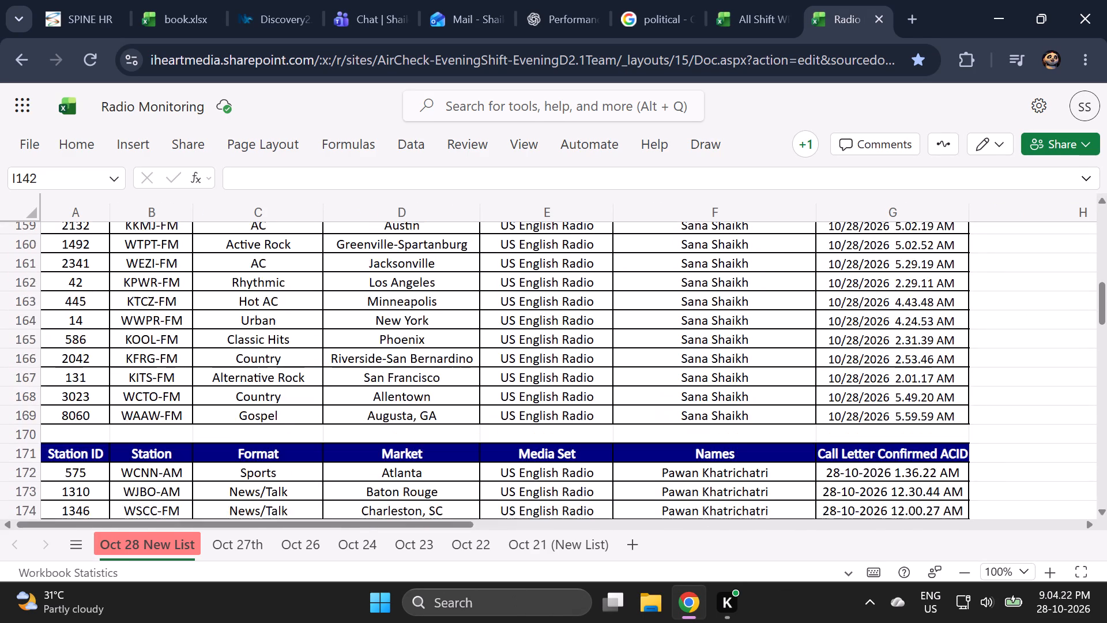
Remove the orange fill from cells G142 and H142 in the KFNC-FM Houston row of the Oct 28 New List sheet.
scroll(488, 436, "down", 1)
scroll(488, 436, "up", 3)
scroll(488, 436, "down", 1)
scroll(488, 436, "up", 4)
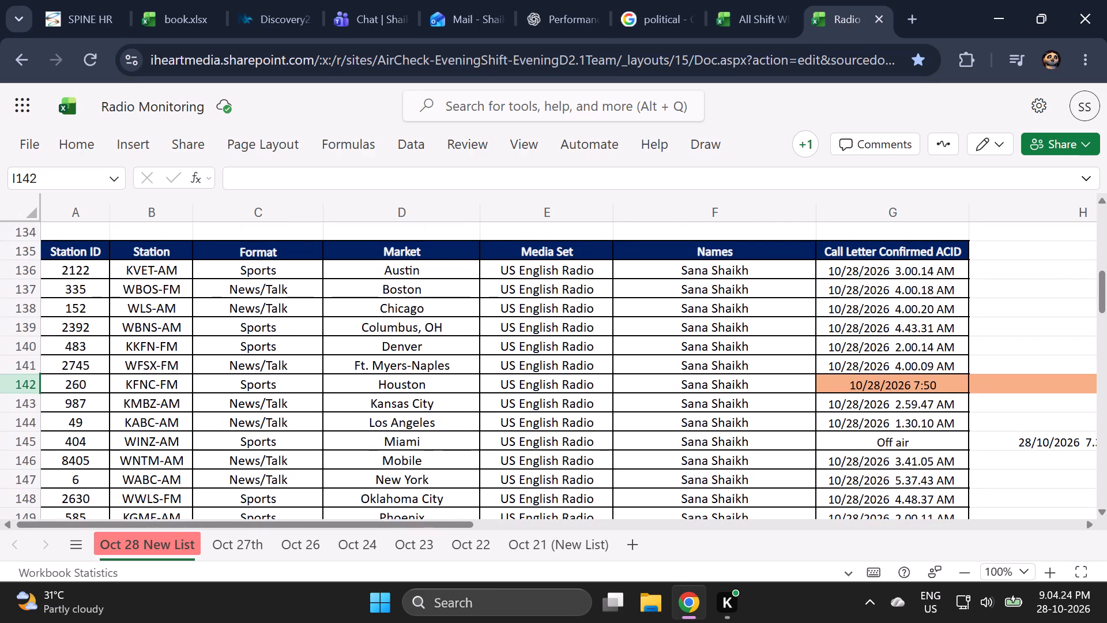
left_click_drag(369, 523, 584, 513)
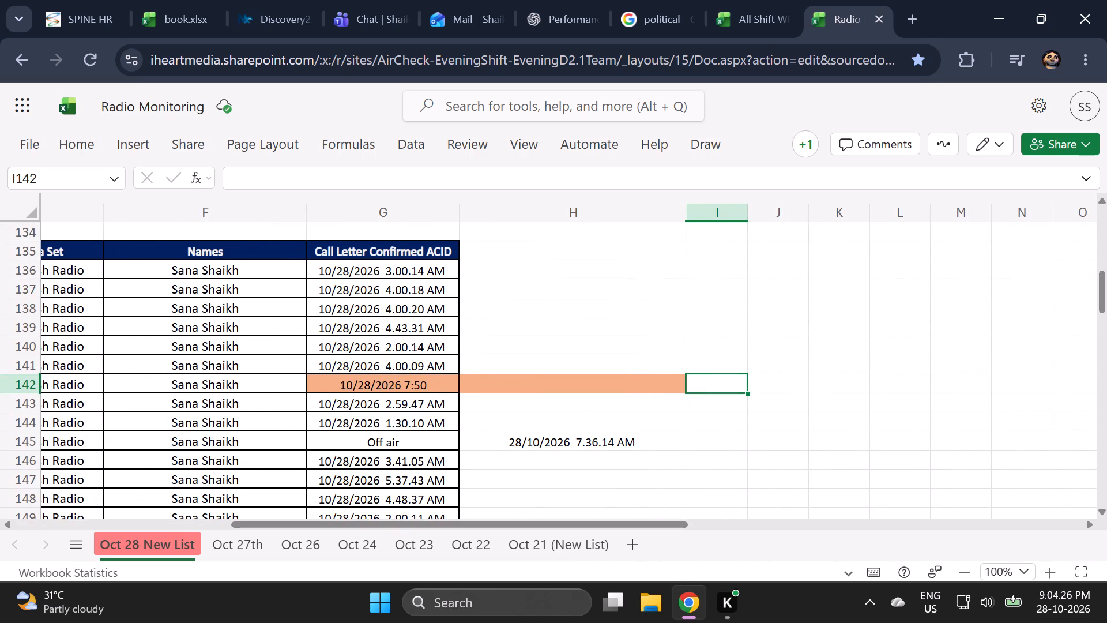
left_click_drag(446, 391, 491, 391)
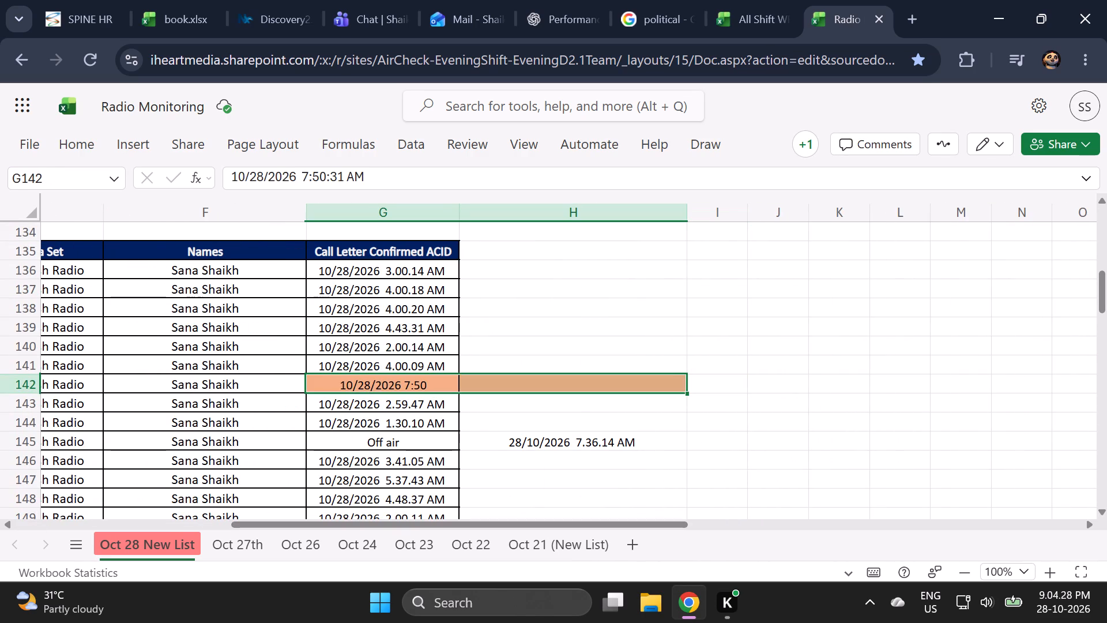
right_click(492, 385)
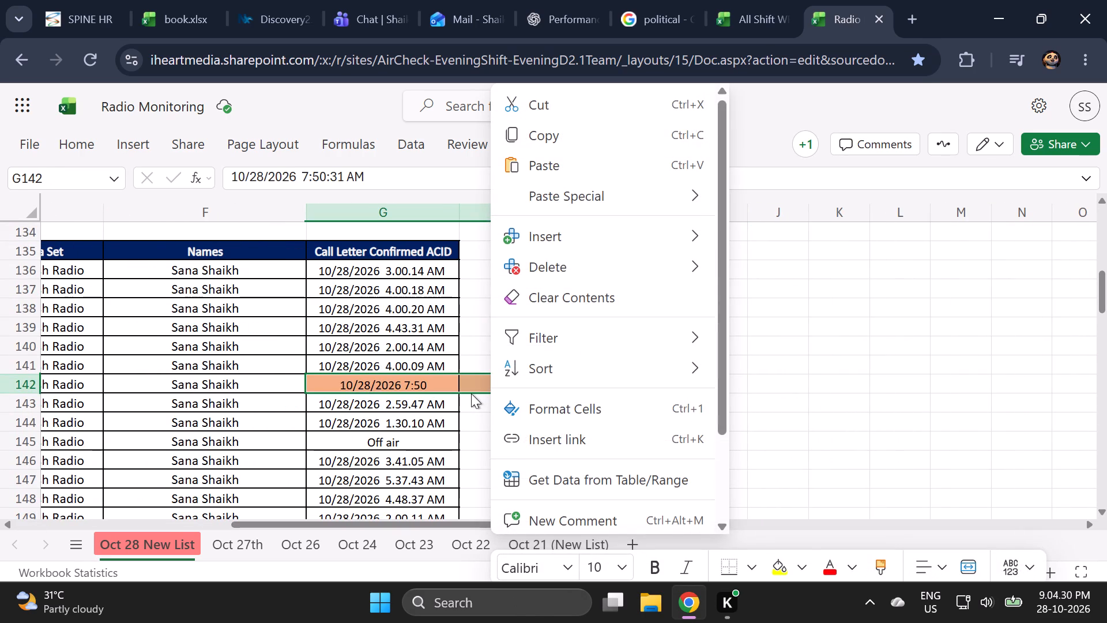
left_click(800, 569)
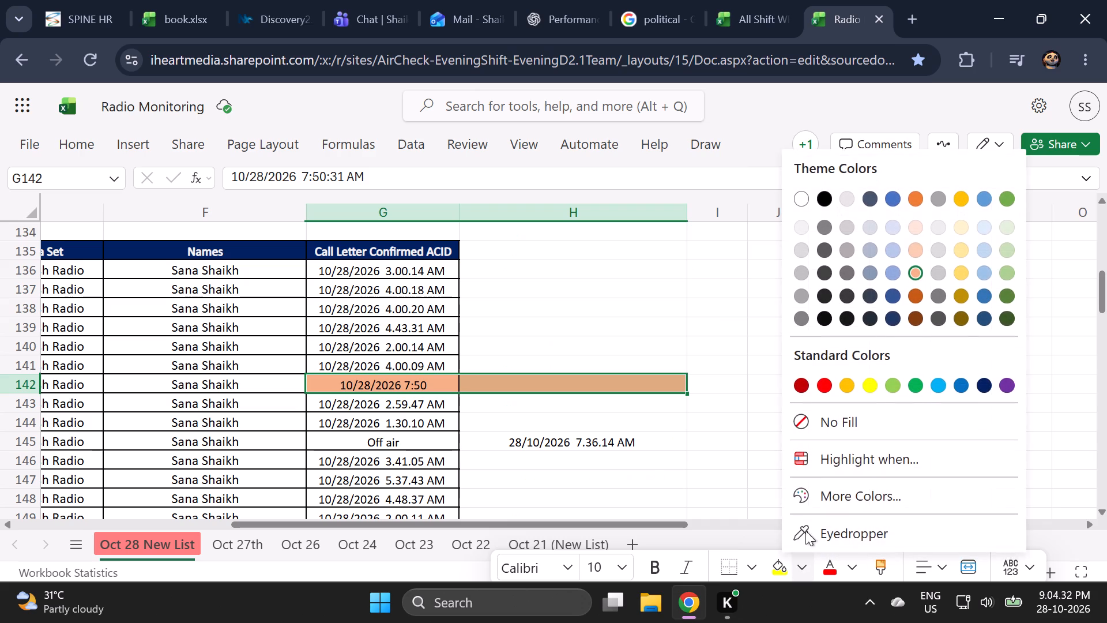
left_click(841, 418)
left_click(800, 407)
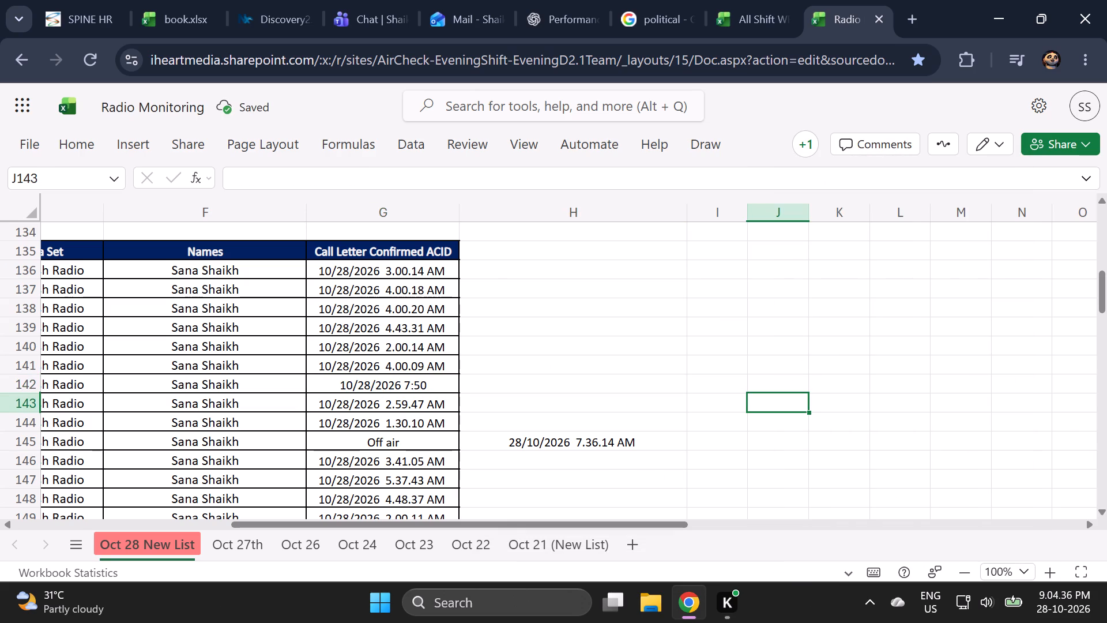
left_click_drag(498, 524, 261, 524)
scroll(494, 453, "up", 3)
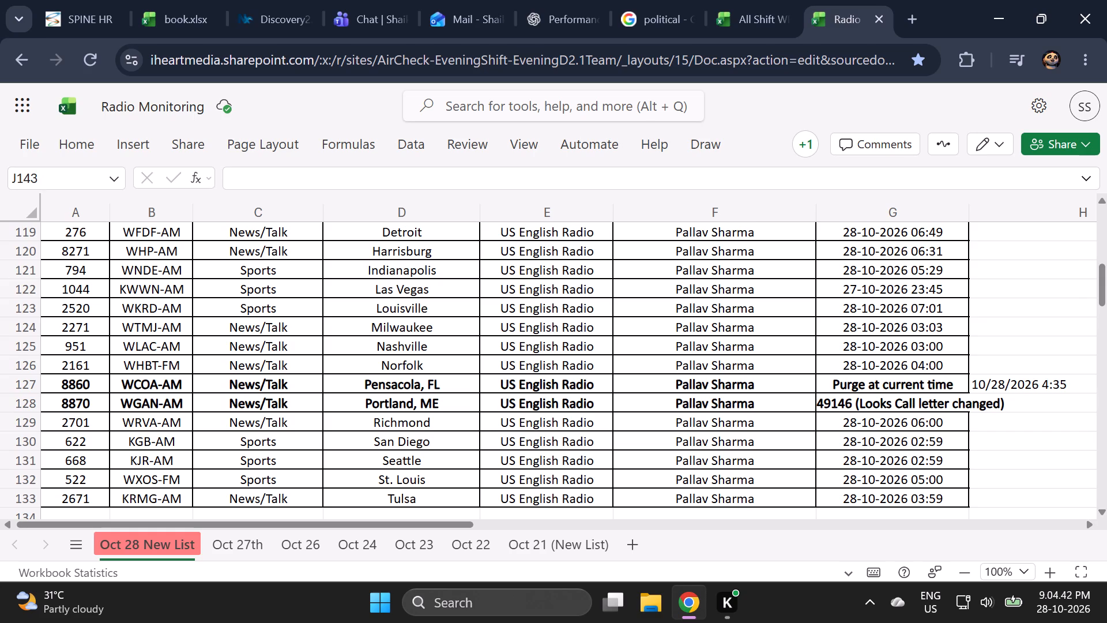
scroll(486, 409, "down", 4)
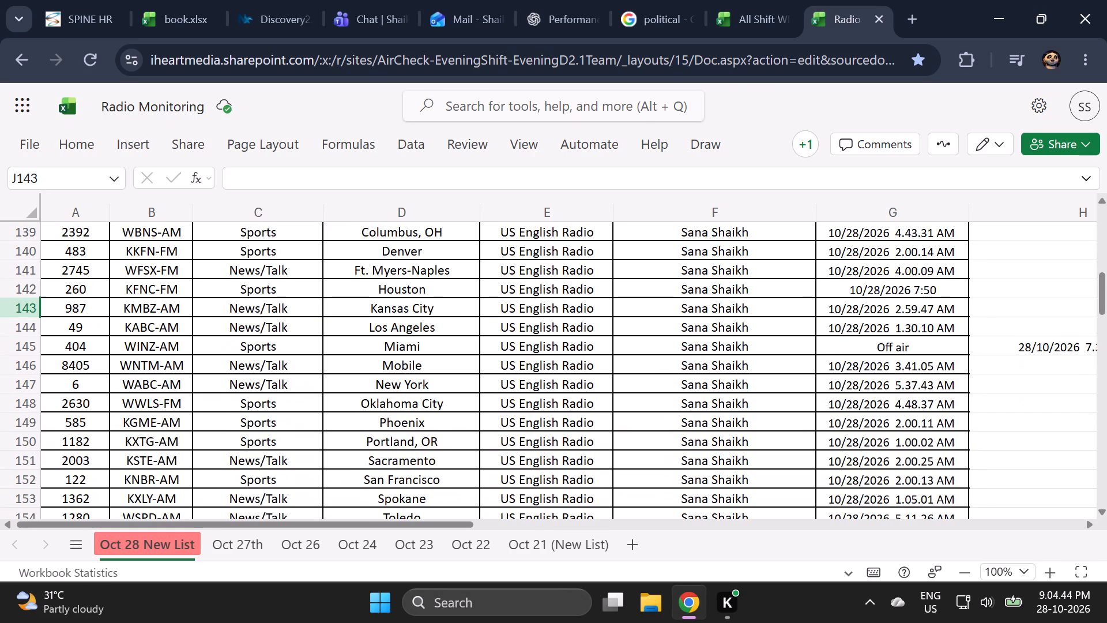
Examine the Call Letter Confirmed ACID entries and the column H note for station rows 136 to 169 of the Oct 28 New List sheet.
scroll(690, 451, "up", 1)
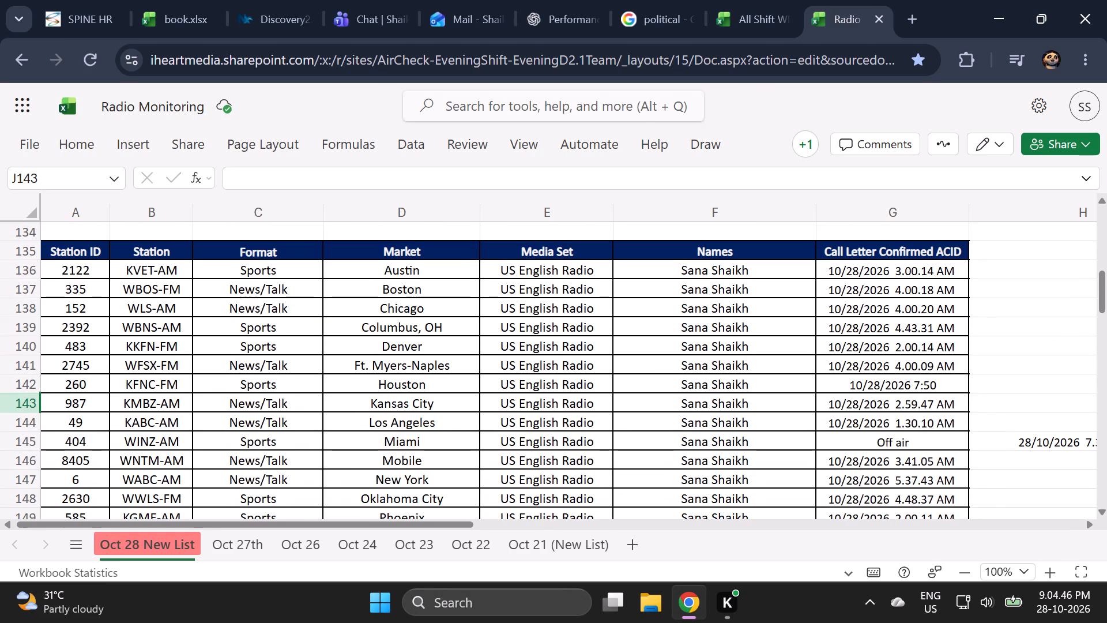
left_click_drag(445, 522, 547, 517)
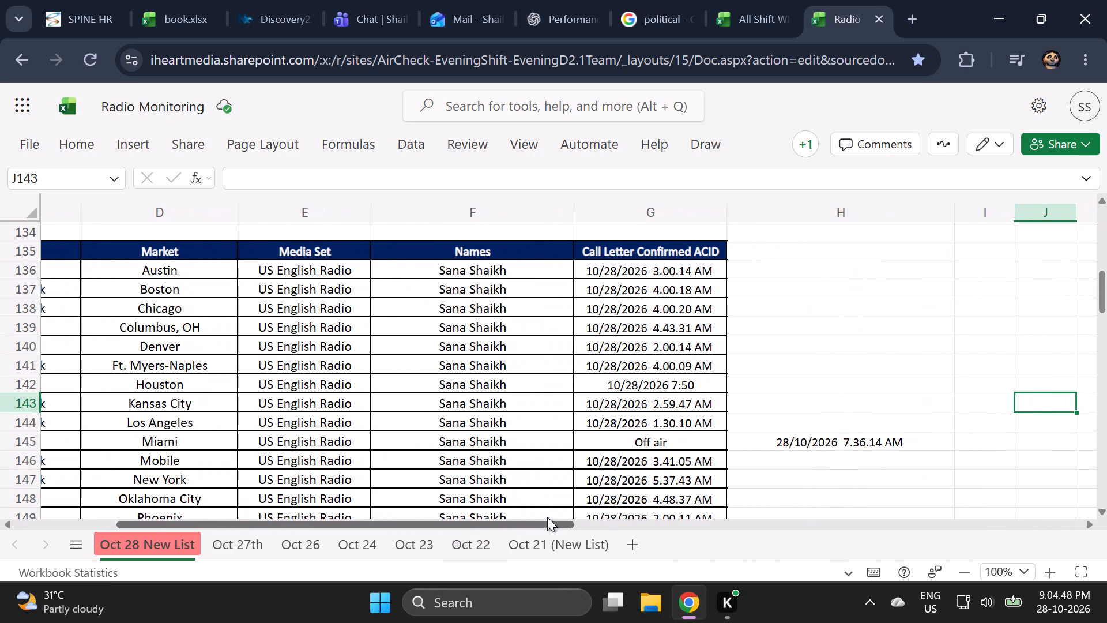
left_click_drag(547, 517, 548, 517)
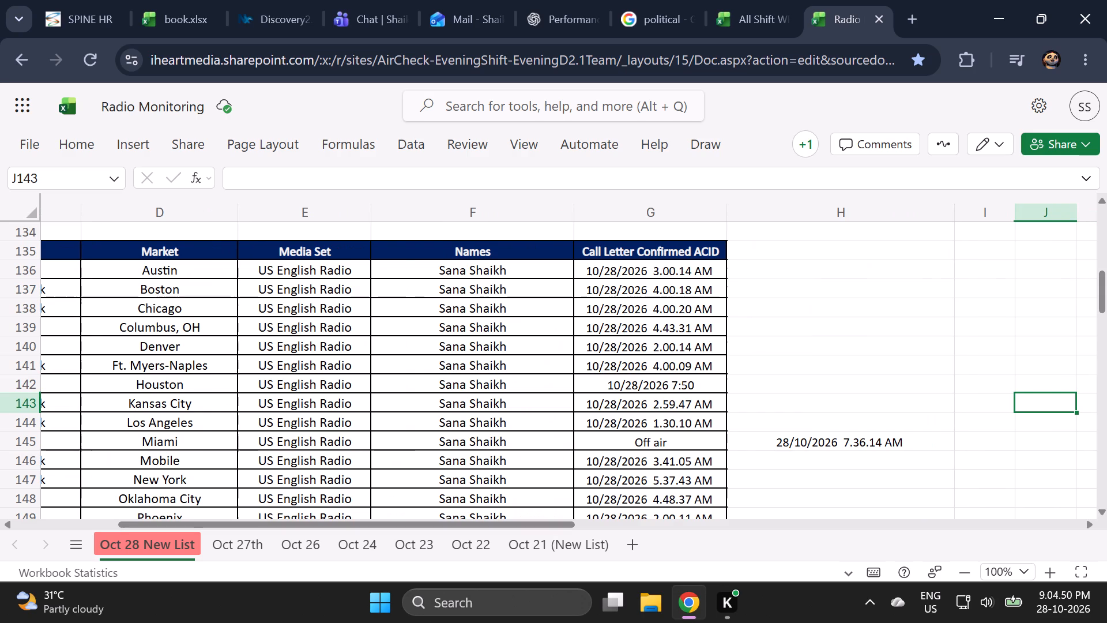
scroll(553, 489, "down", 5)
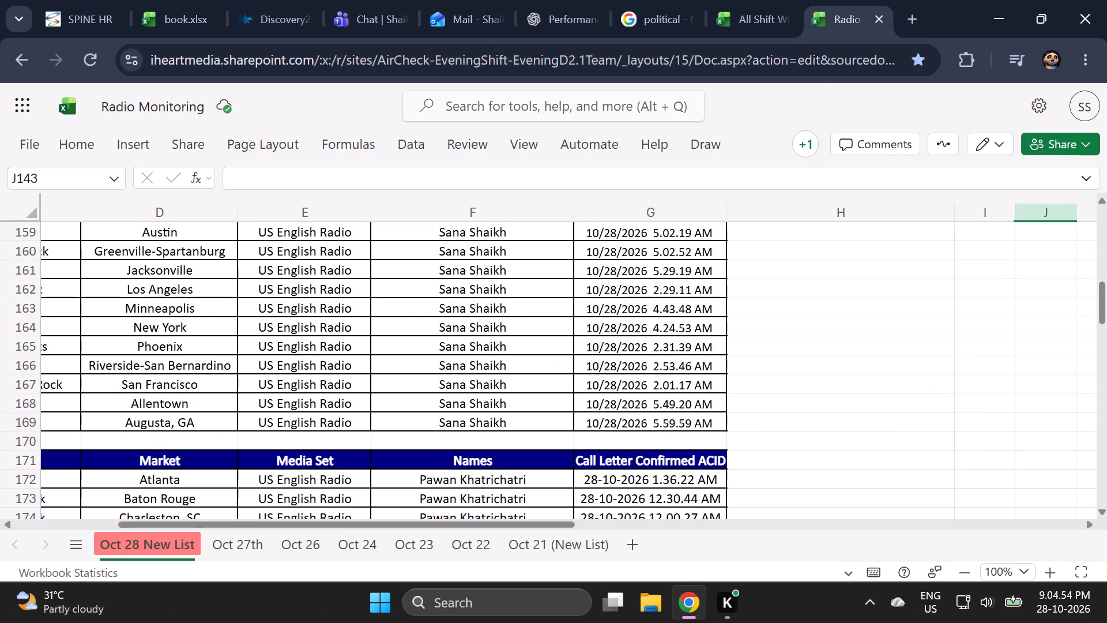
Close the Radio Monitoring workbook and open a blank browser tab.
left_click(876, 20)
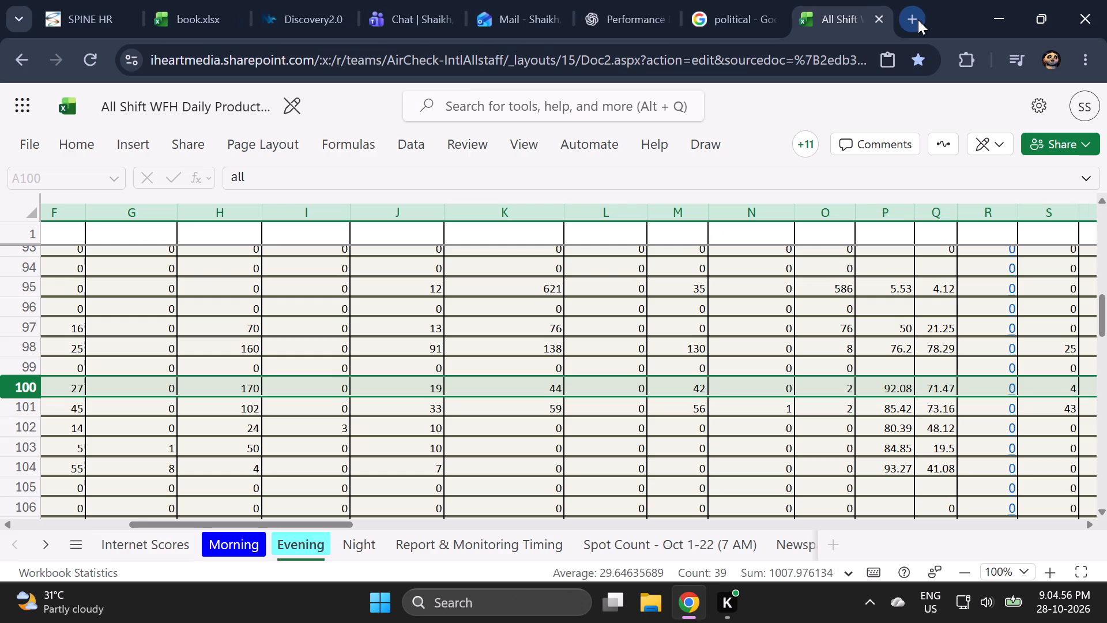
left_click(918, 20)
Switch to Discovery, resume the paused titling session and play through the current TNT Buffalo segment.
left_click(291, 0)
left_click(552, 211)
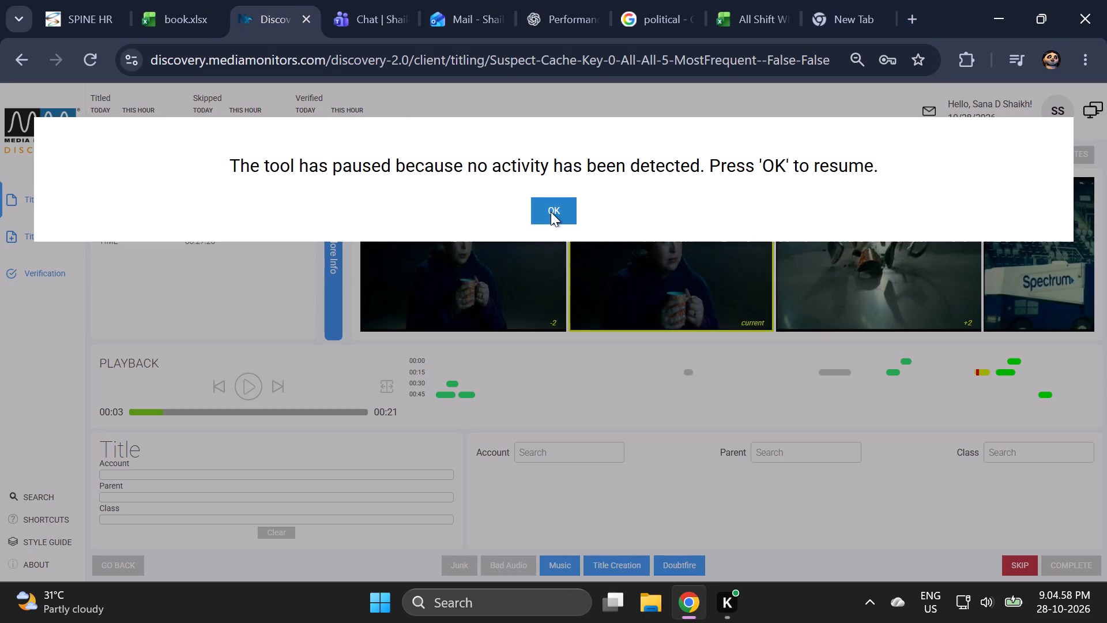
left_click(246, 385)
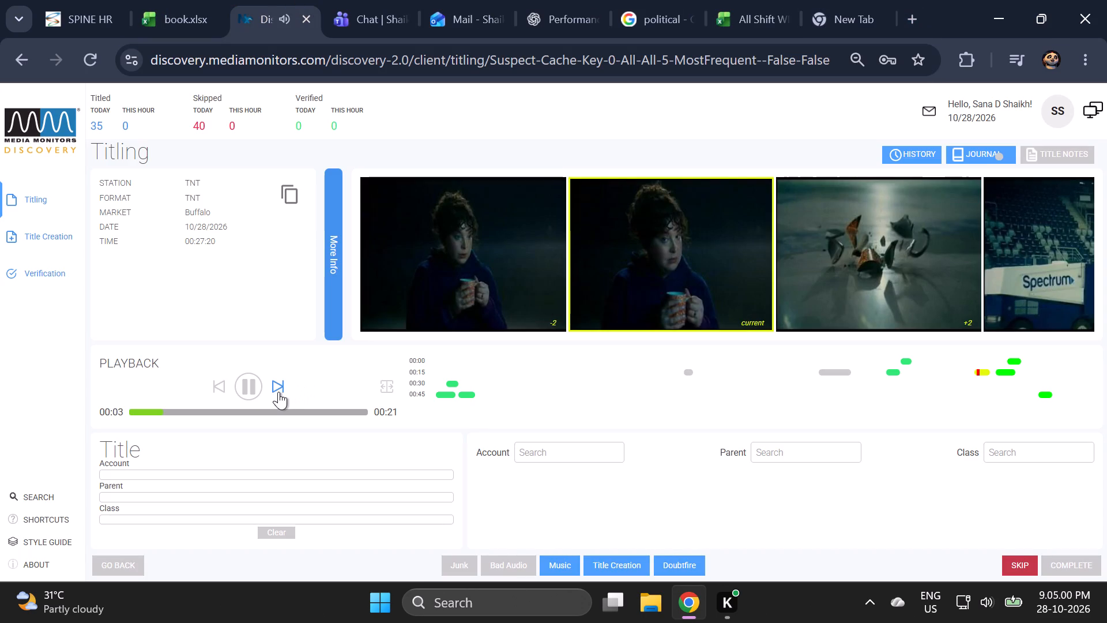
left_click(278, 386)
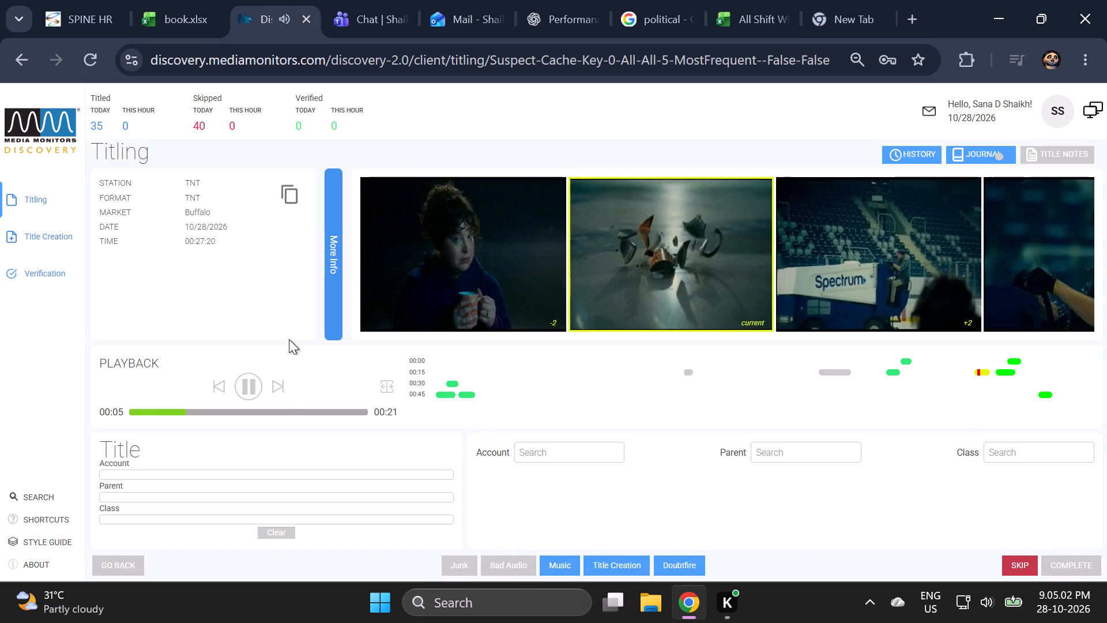
Show the additional details of the TNT Buffalo segment and select its ACID number.
left_click(333, 307)
left_click_drag(464, 179, 426, 179)
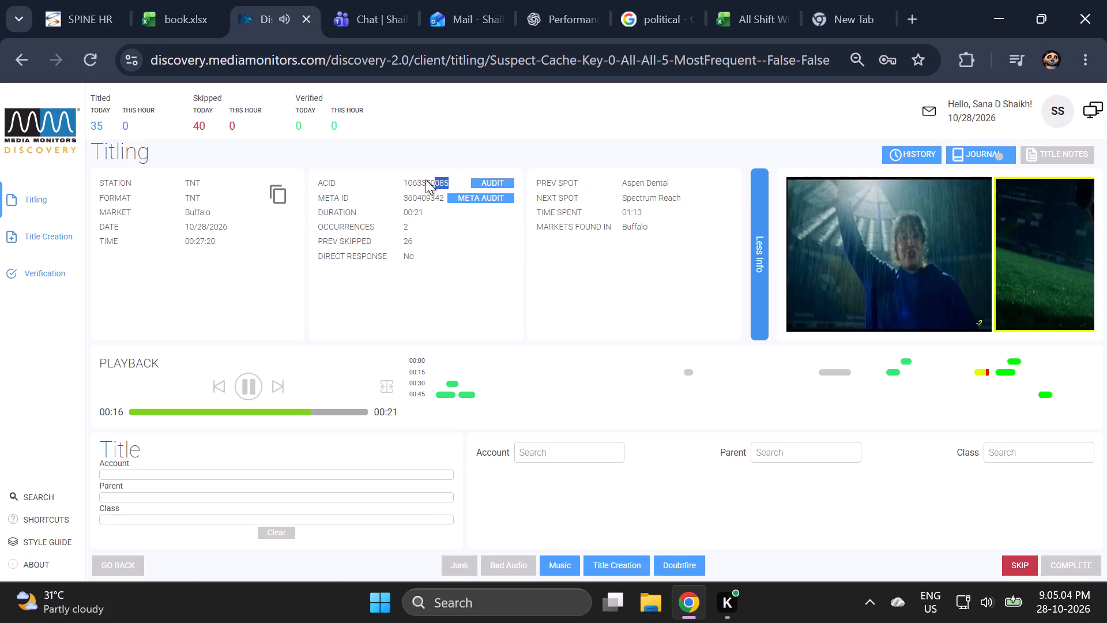
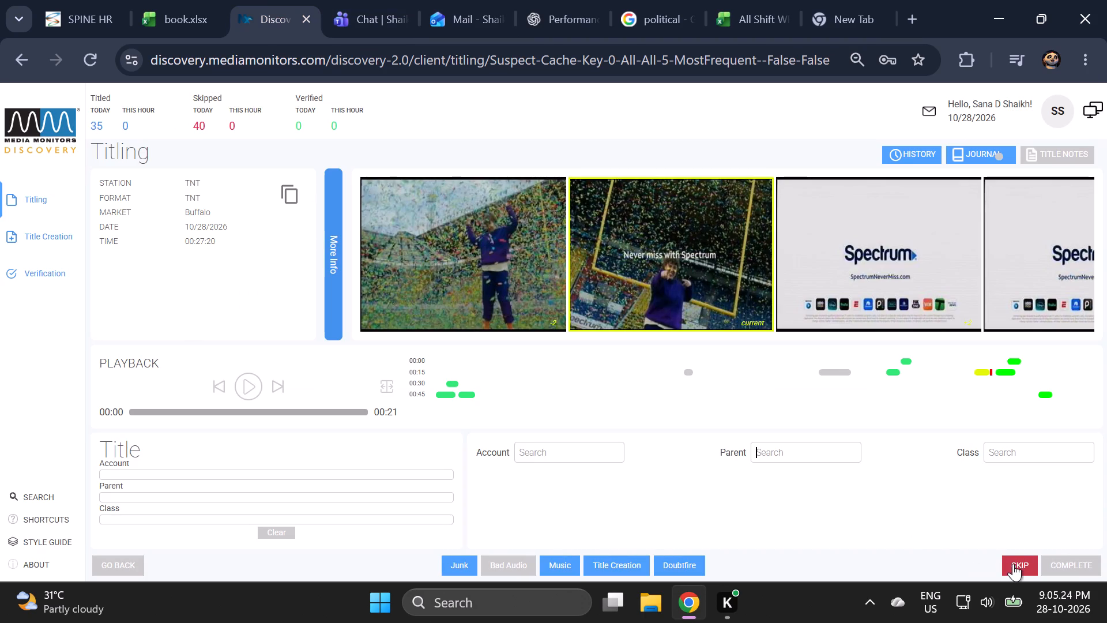
Skip the untitled TNT Buffalo segment timed 00:27:20 in the titling queue.
left_click(1013, 564)
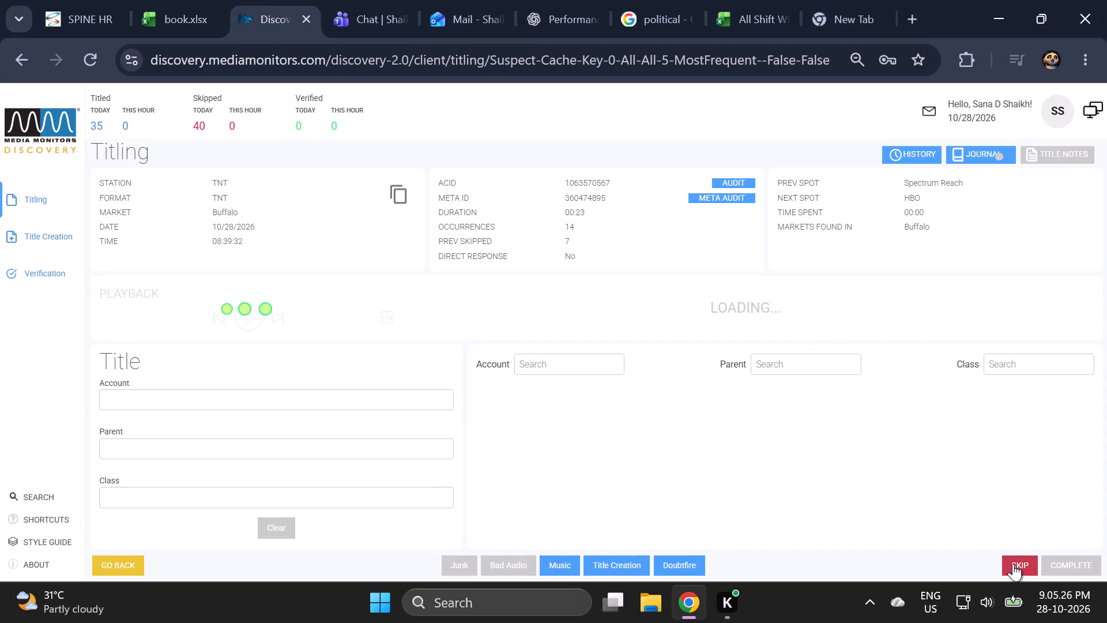
Play through the TNT Buffalo spot aired 10/28/2026 at 08:39:32 and review its titling history.
left_click(983, 373)
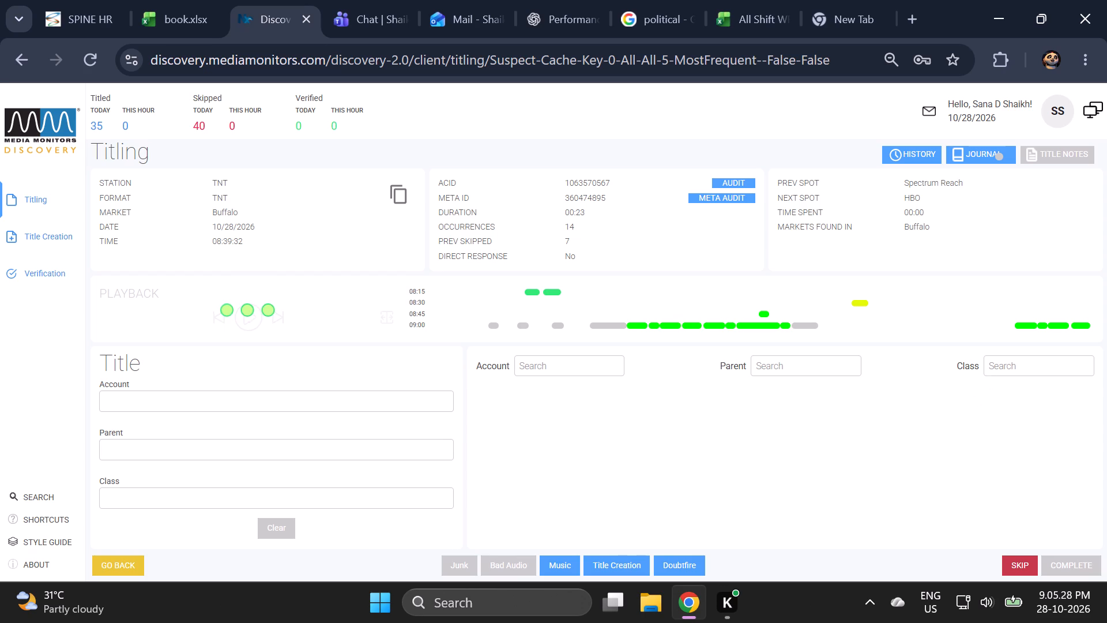
left_click(1010, 370)
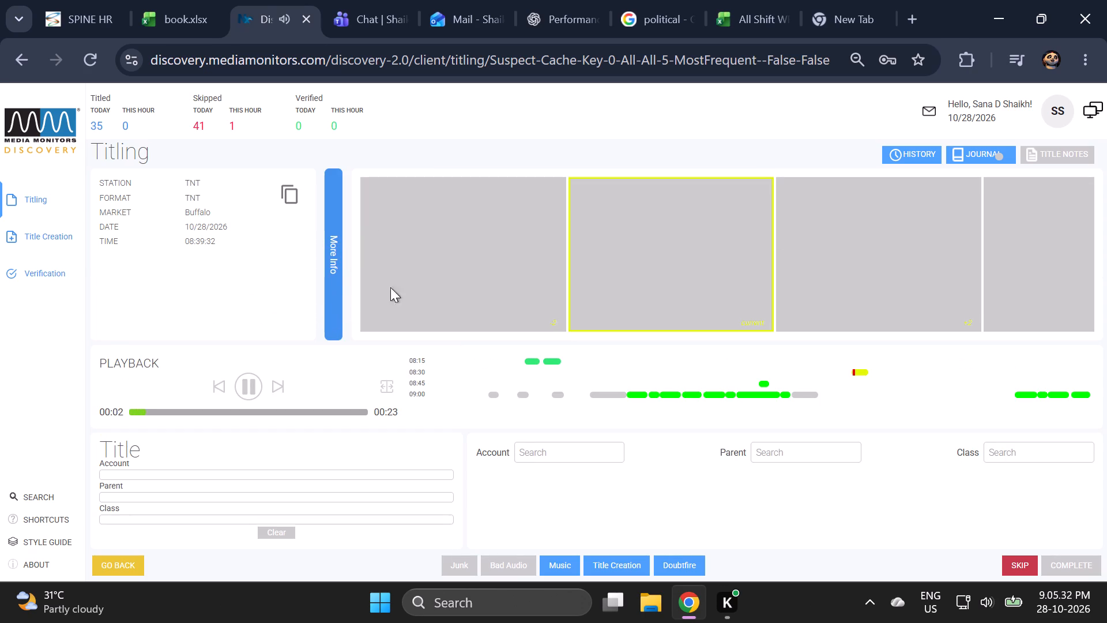
scroll(405, 273, "down", 1, "ctrl")
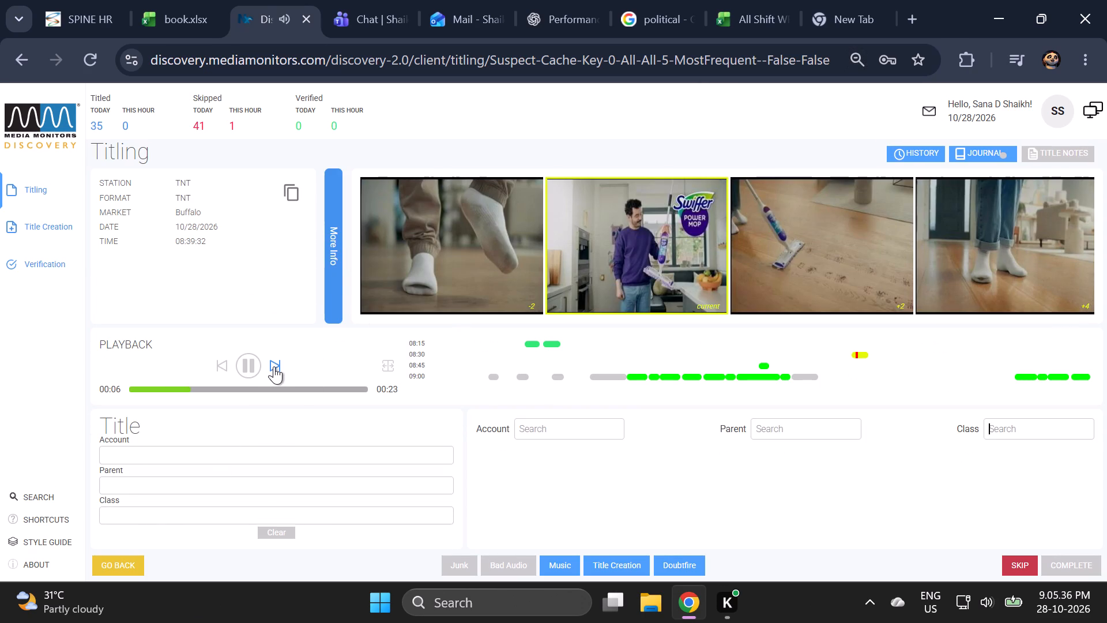
left_click(277, 366)
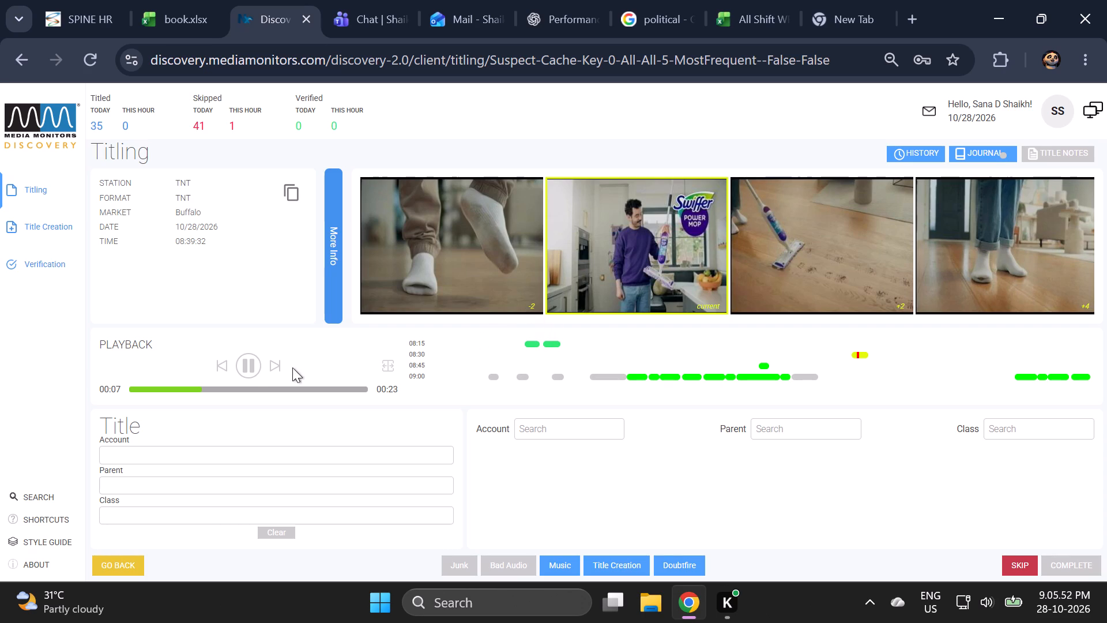
left_click(276, 370)
left_click(293, 360)
left_click_drag(39, 189, 179, 217)
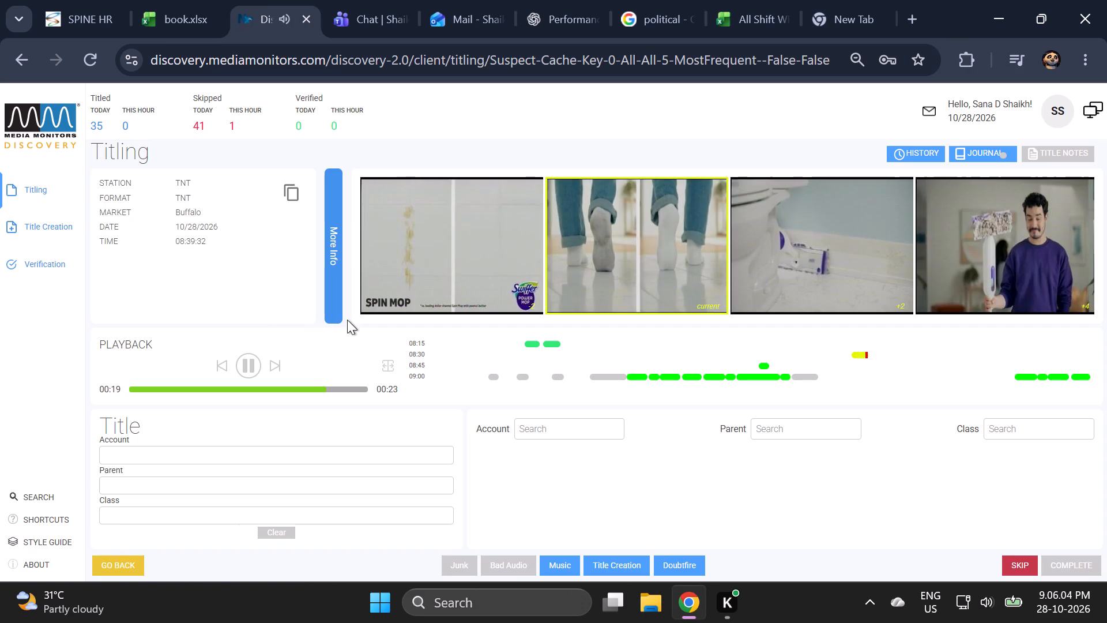
left_click(916, 156)
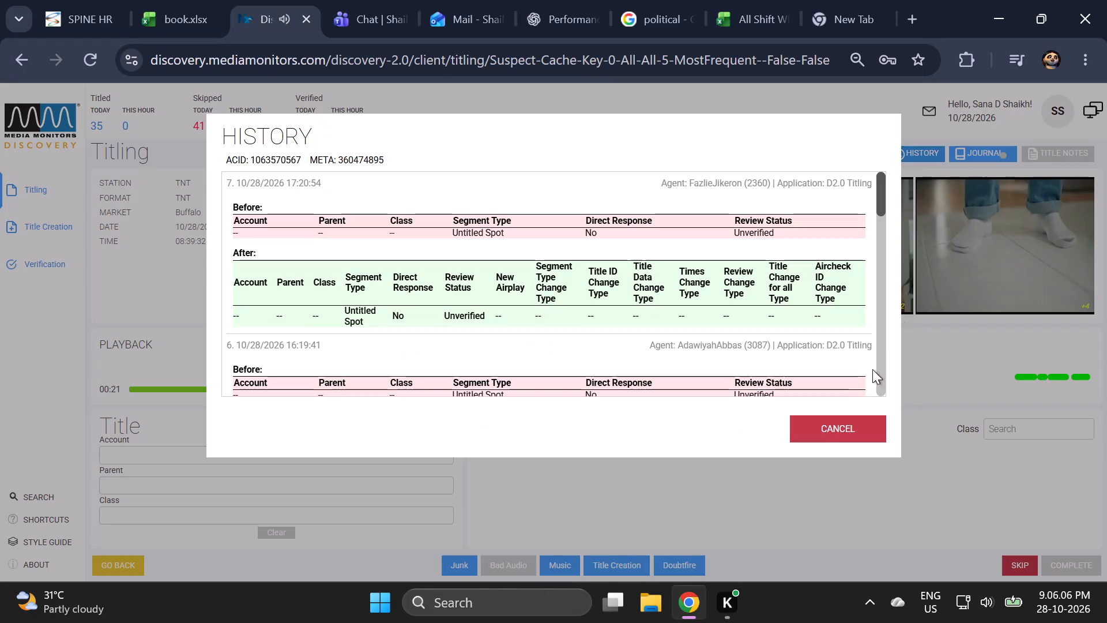
left_click(848, 416)
Search the accounts for Swiffer and assign the Swiffer, The Procter & Gamble Company, Cleaning & Household Products title to the spot.
left_click(573, 419)
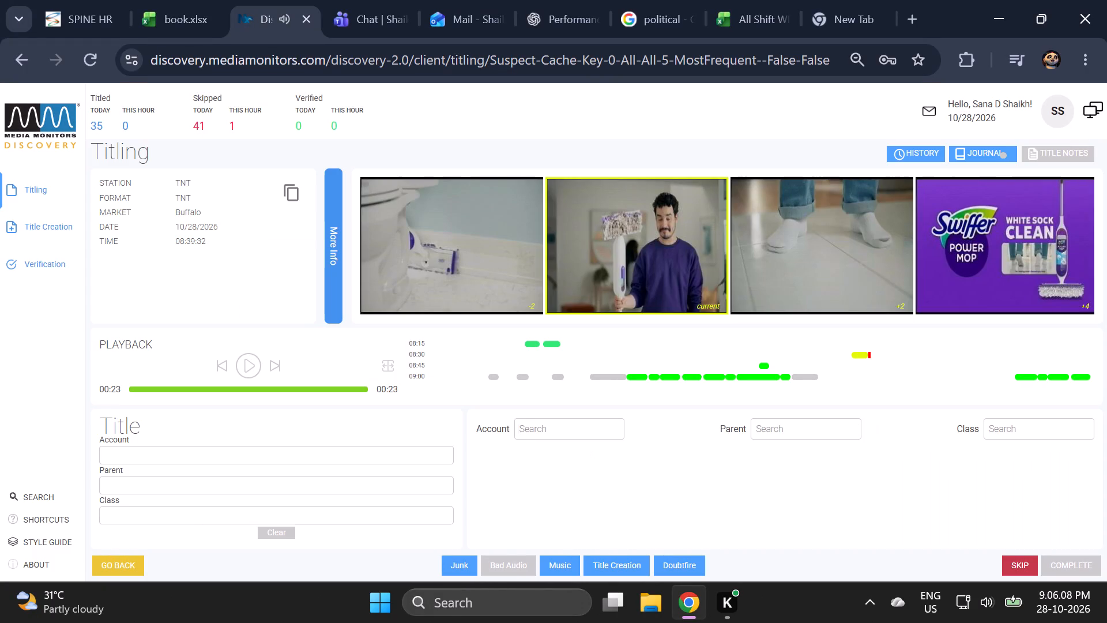
type("Swiffer")
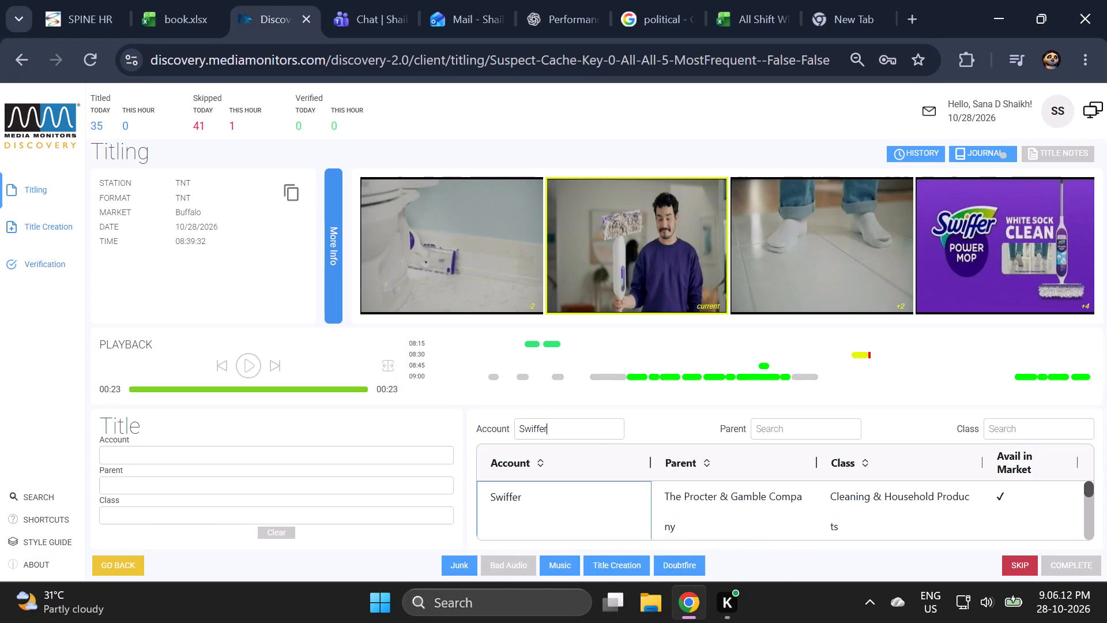
scroll(795, 338, "down", 2, "ctrl")
left_click(834, 451)
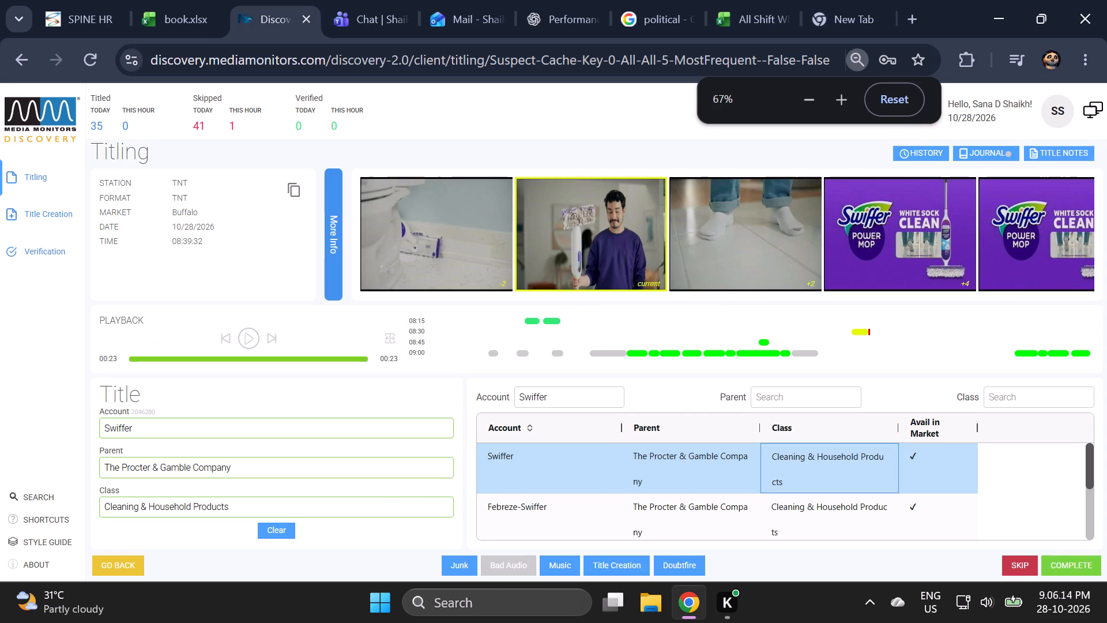
Narrow the Swiffer search to class Cleaning & Household Products and parent The Procter & Gamble Company, and look through the matching accounts.
left_click(364, 503)
key("ctrl+c")
left_click(1021, 403, "ctrl")
key("ctrl+v")
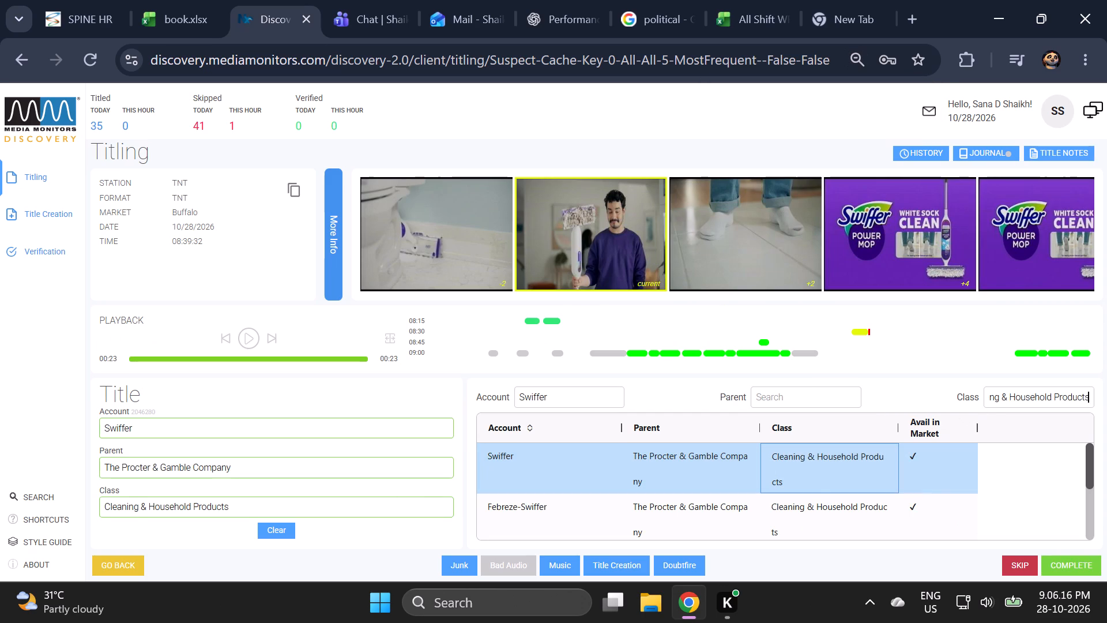
left_click(694, 452)
left_click(427, 459)
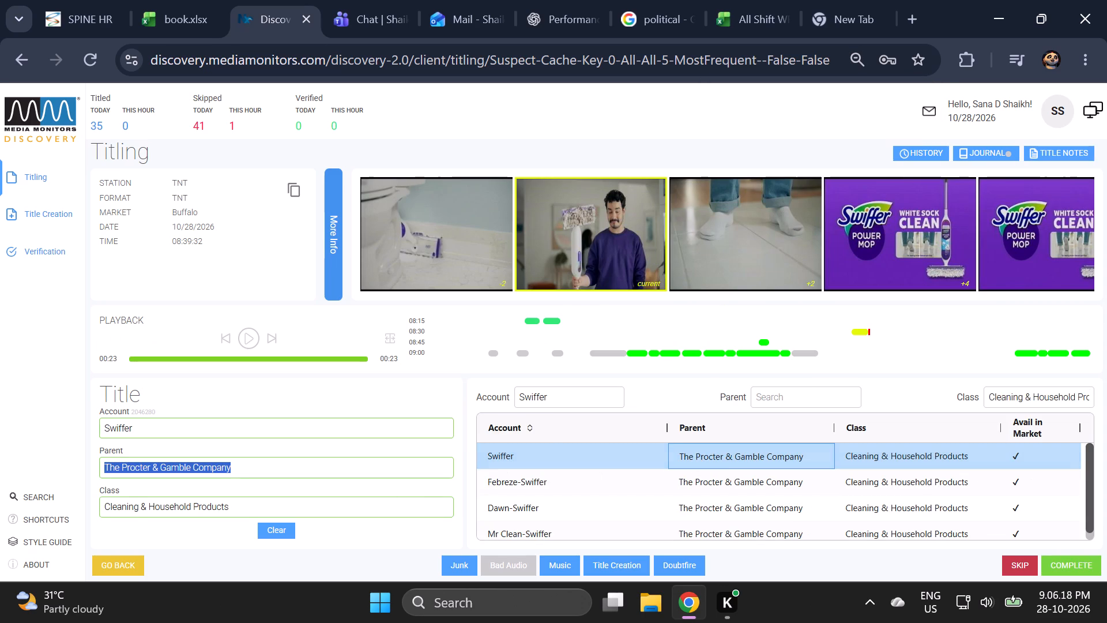
key("ctrl+c")
left_click(774, 393, "ctrl")
key("ctrl+v")
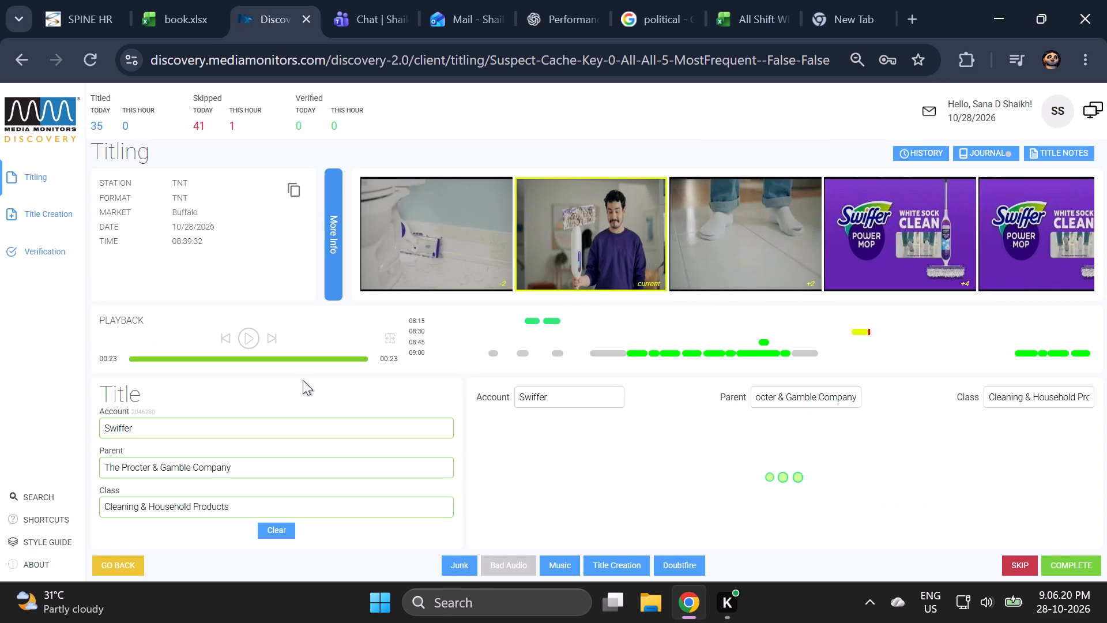
left_click(229, 339)
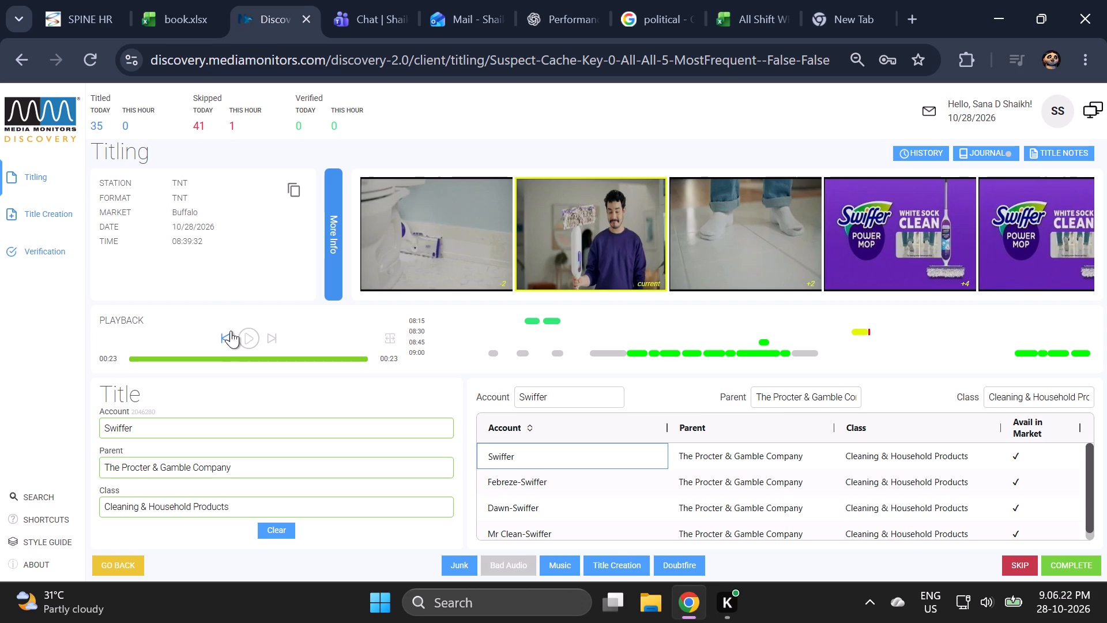
scroll(748, 500, "down", 2)
scroll(747, 501, "up", 2)
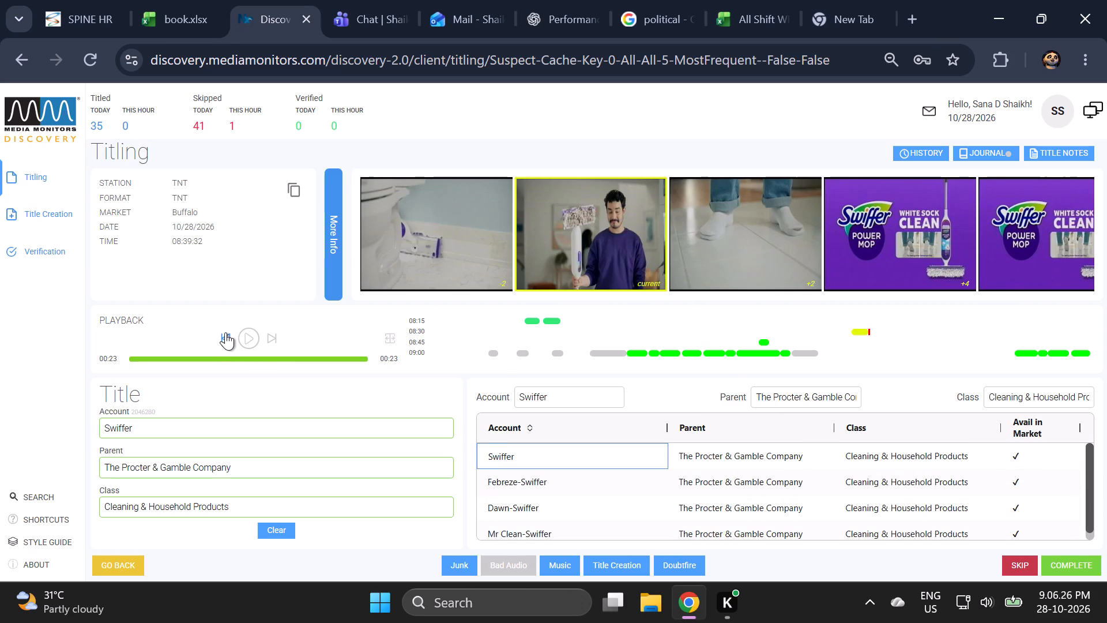
Replay the spot and check the title notes for the Swiffer account.
left_click(226, 332)
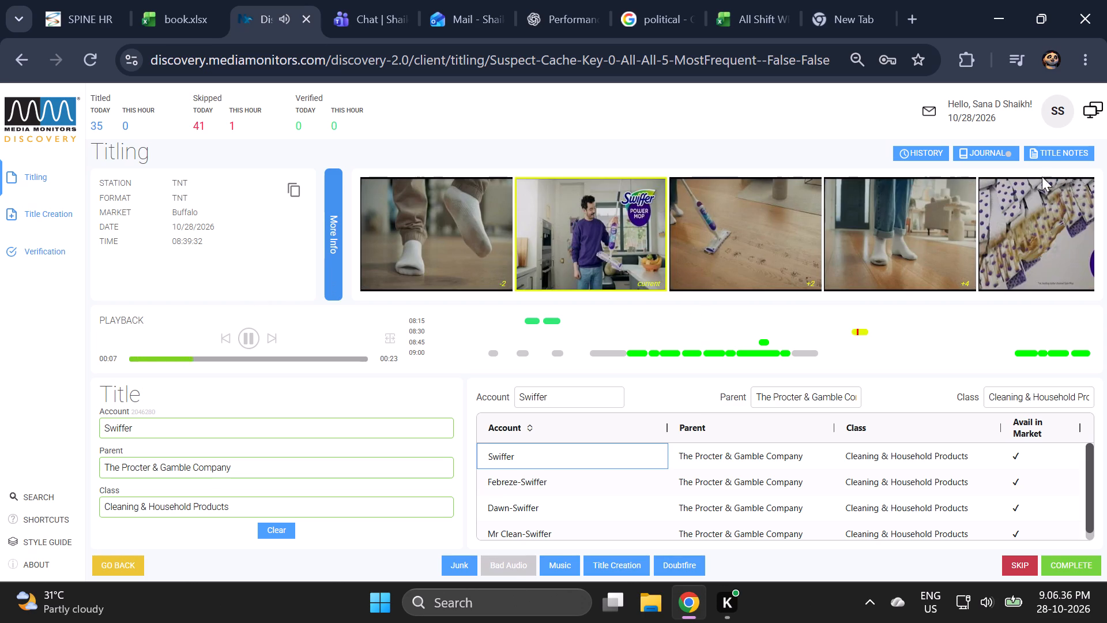
left_click(1044, 147)
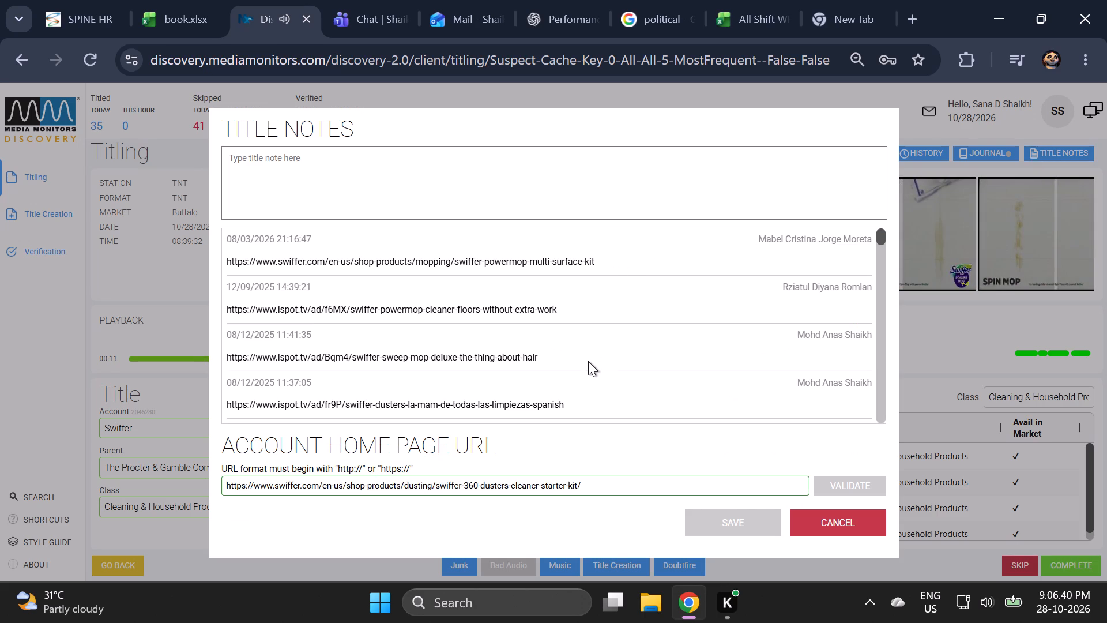
left_click(859, 518)
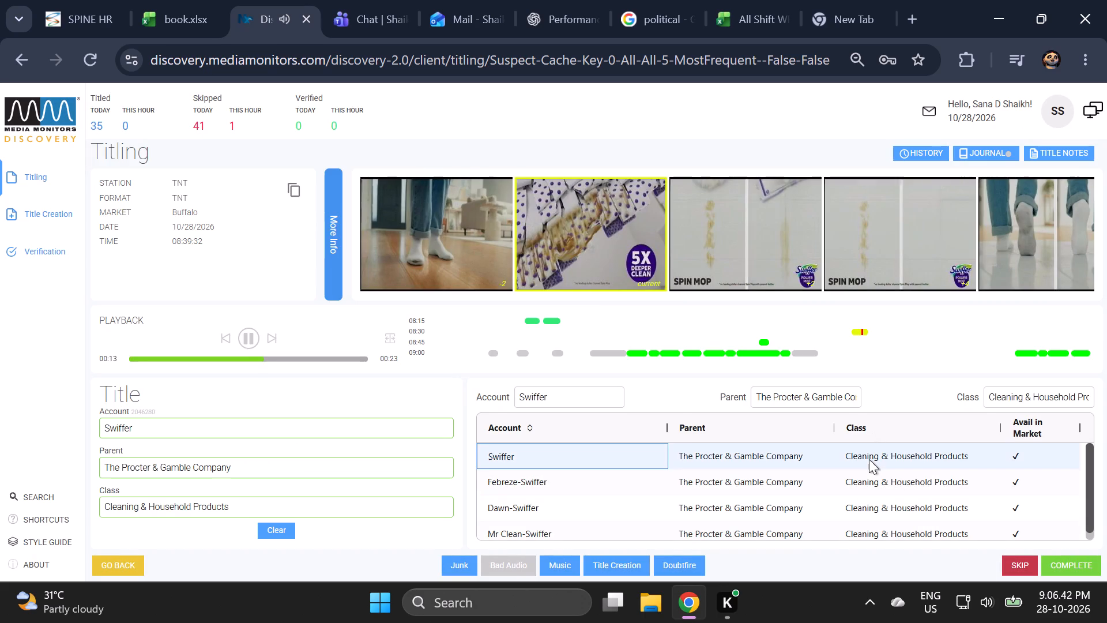
Reselect the Swiffer title and copy its account name into cell B2254 of the book workbook's Discovery sheet.
left_click(869, 459)
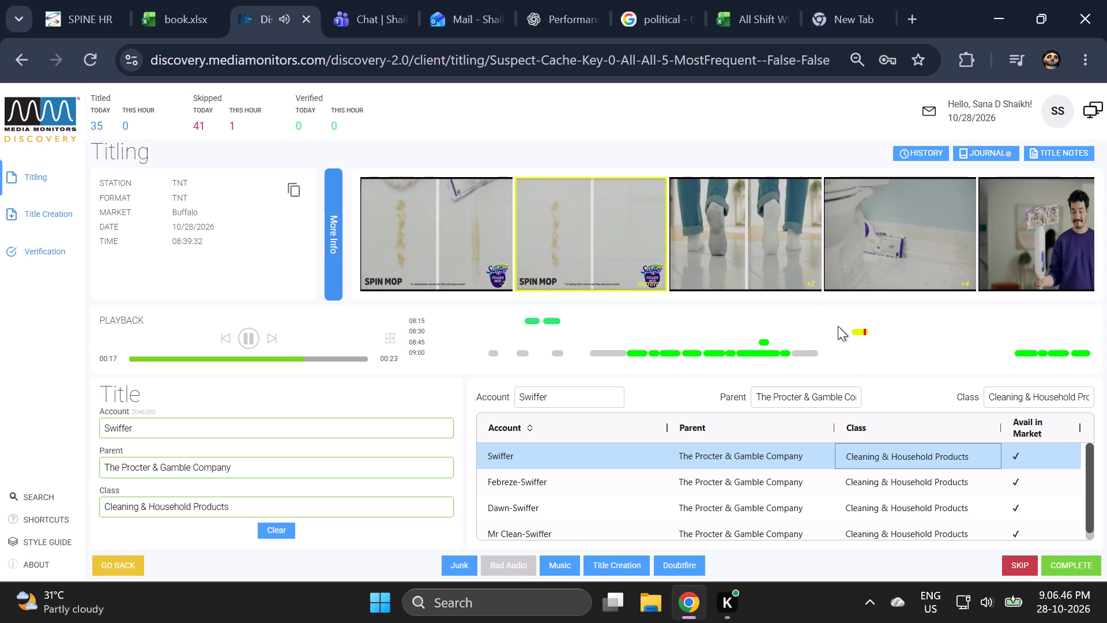
left_click(174, 434)
key("ctrl+c")
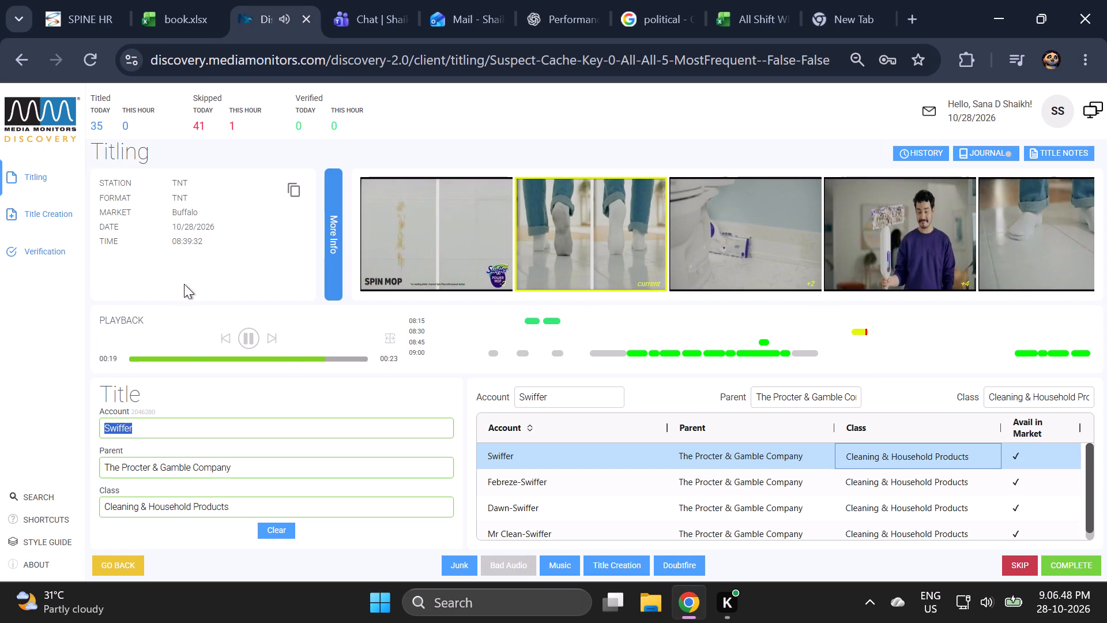
left_click(190, 0)
scroll(337, 480, "down", 4)
scroll(363, 383, "up", 1)
double_click(364, 339)
key("ctrl+v")
left_click(263, 0)
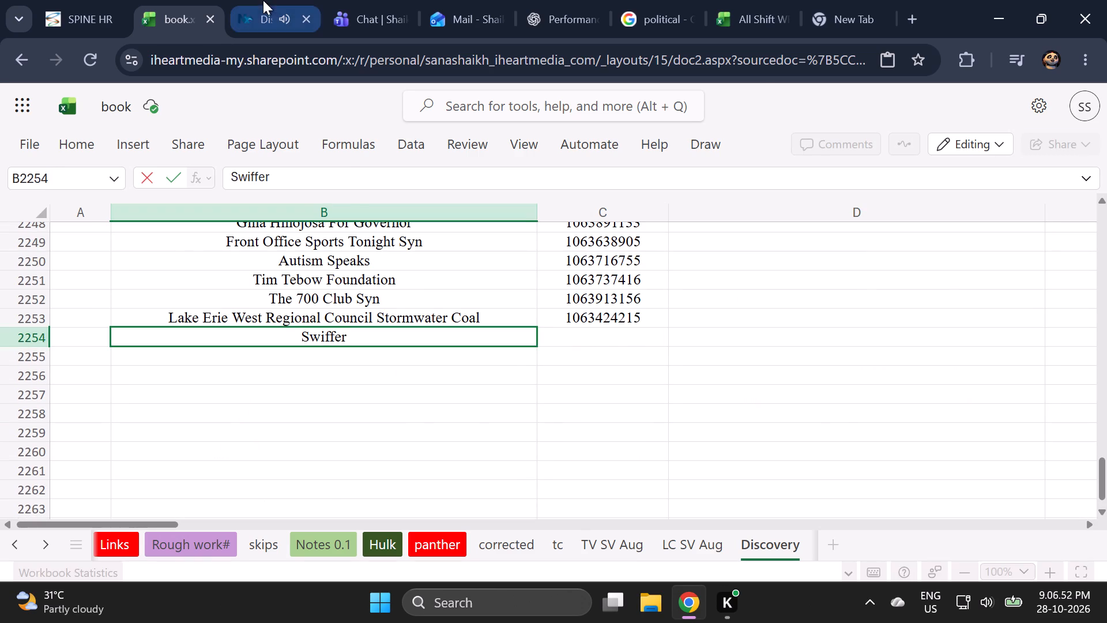
Complete the titling of the TNT Buffalo spot as Swiffer.
left_click(1078, 565)
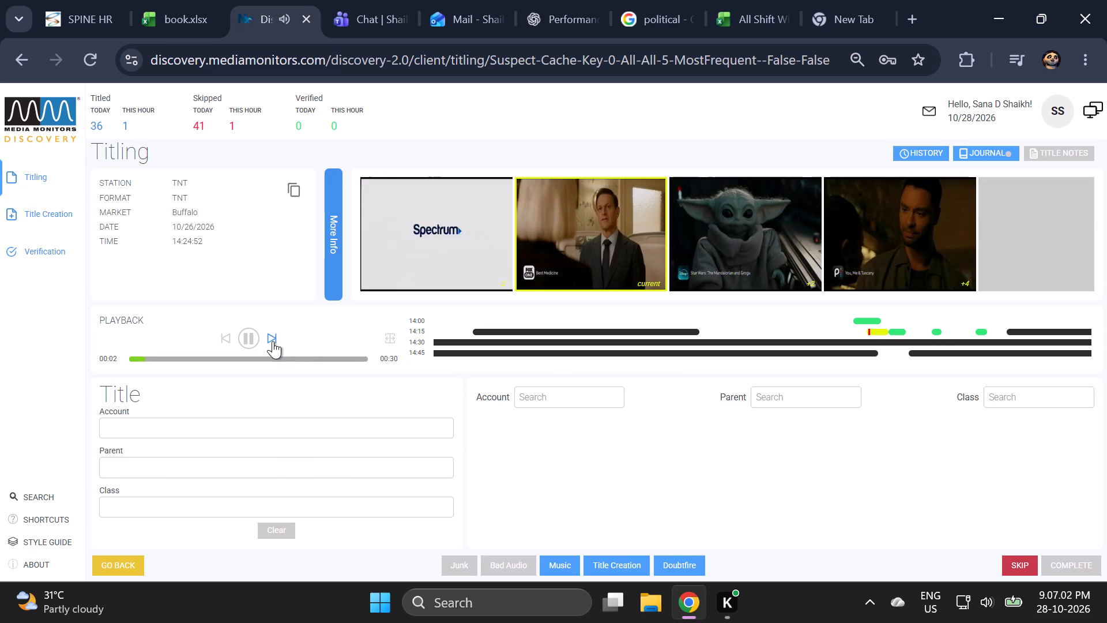
Play the TNT Buffalo spot aired 10/26/2026 at 14:24:52 and check its titling history.
left_click(271, 339)
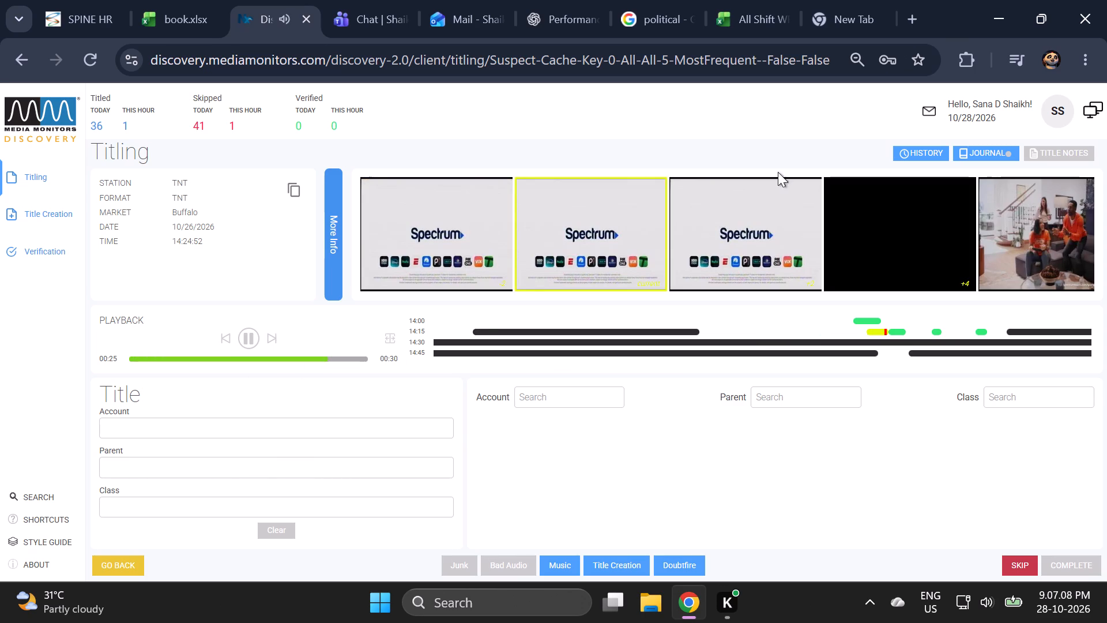
left_click(912, 156)
left_click(861, 426)
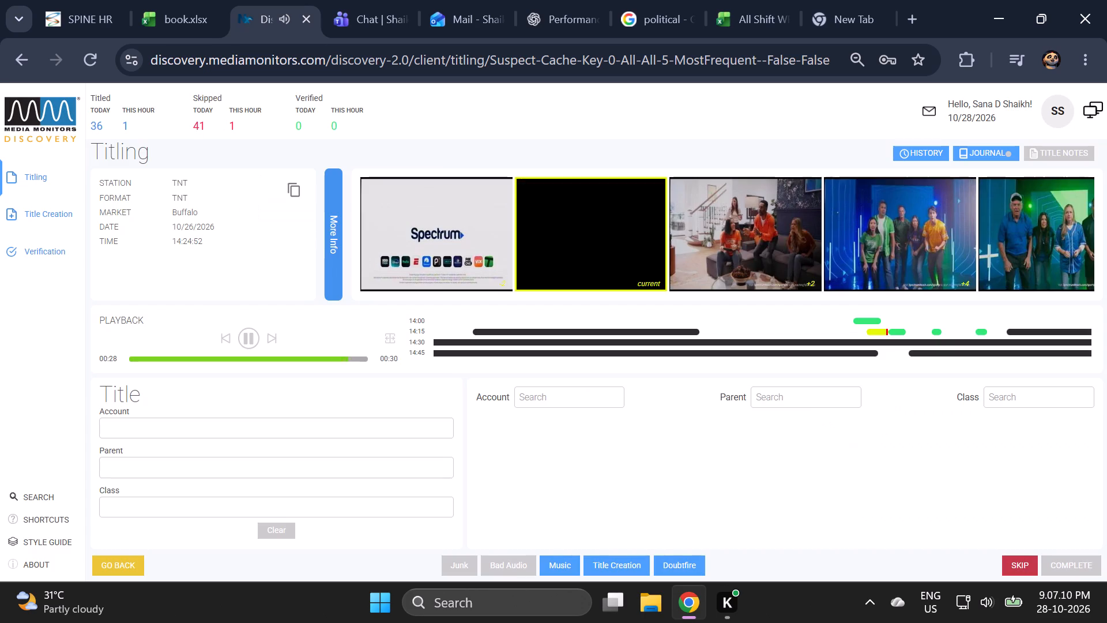
left_click(811, 401)
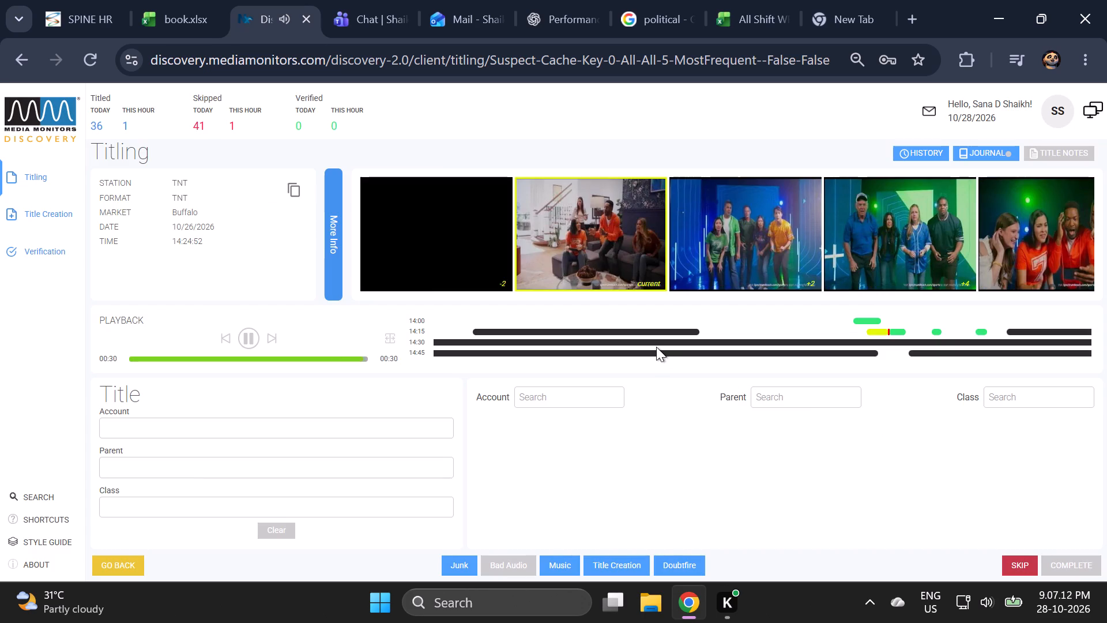
Leave the current queue and start a US Television titling queue scoped to All, with the most frequent suspects.
left_click(46, 175)
left_click(590, 359)
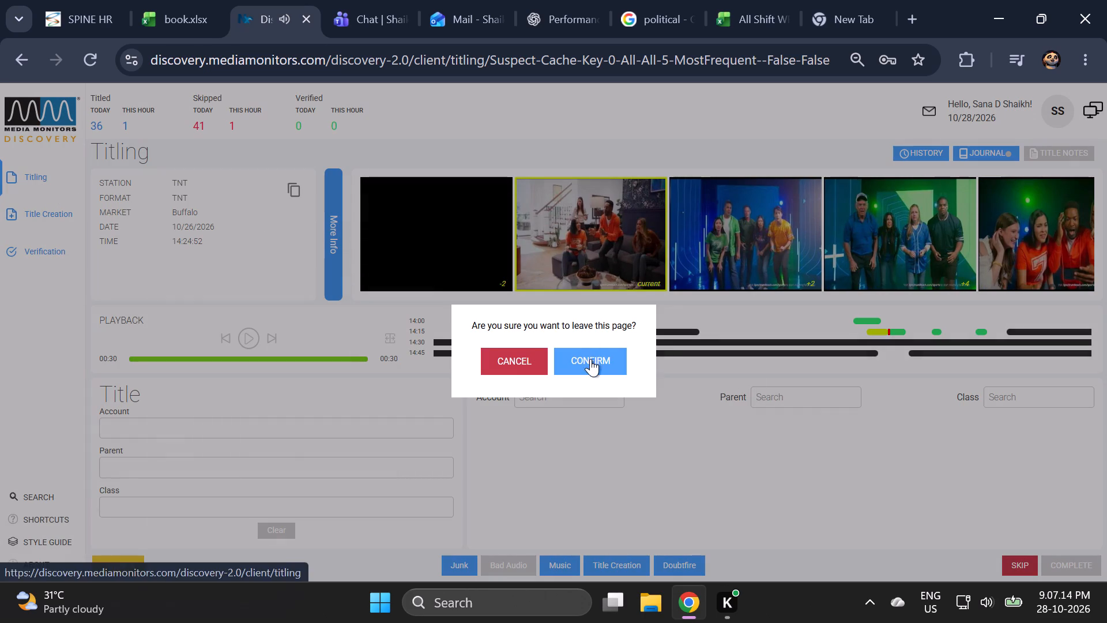
left_click(594, 258)
left_click(551, 383)
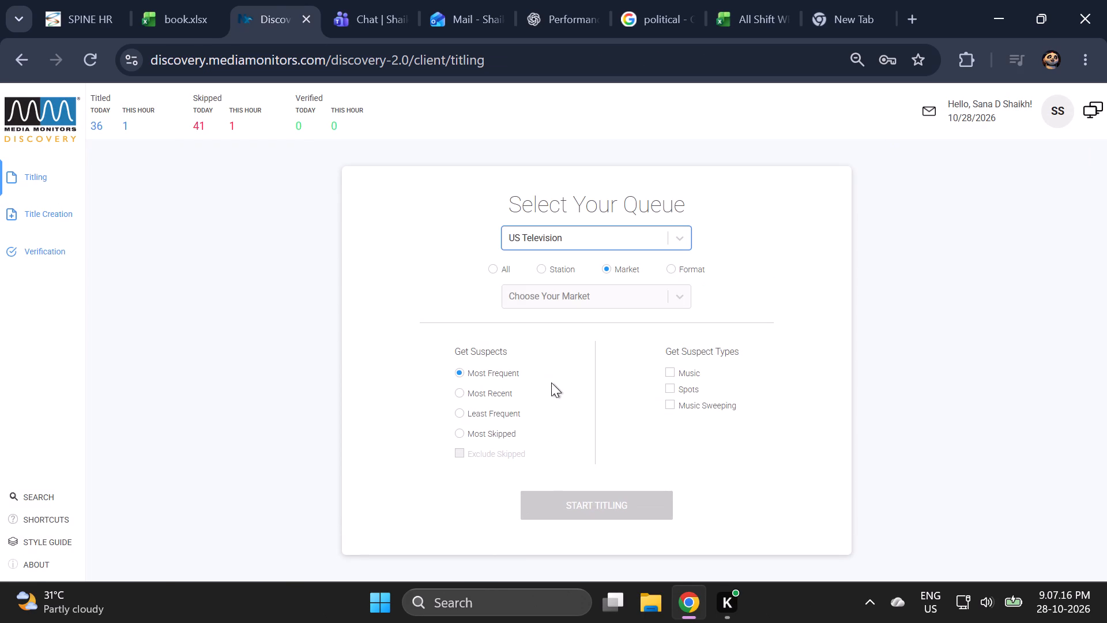
left_click(507, 276)
left_click(494, 273)
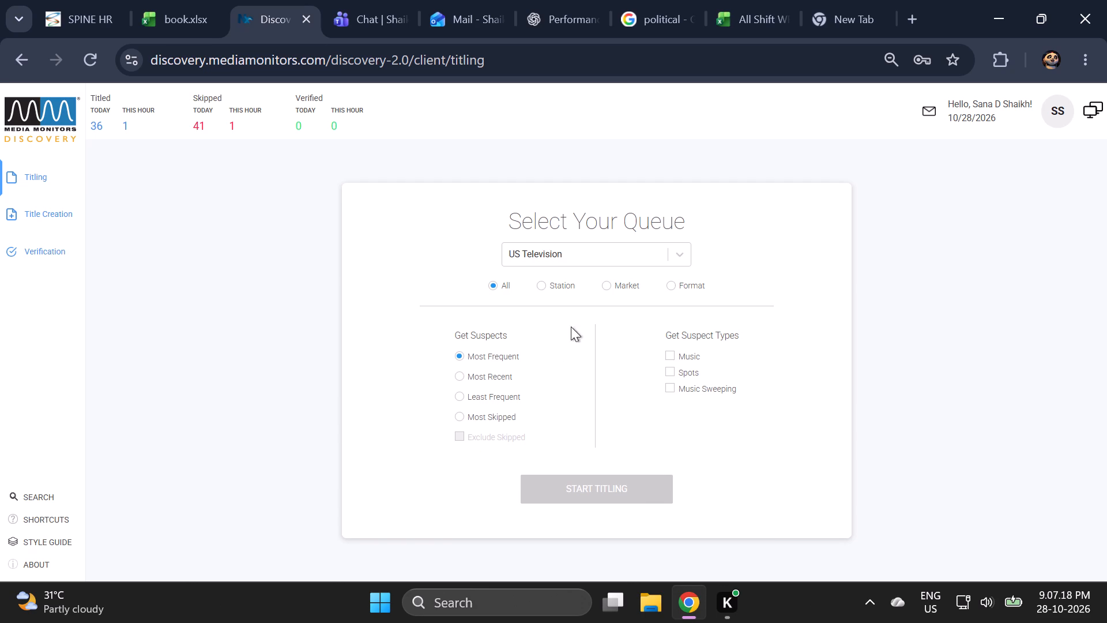
left_click(687, 392)
left_click(660, 487)
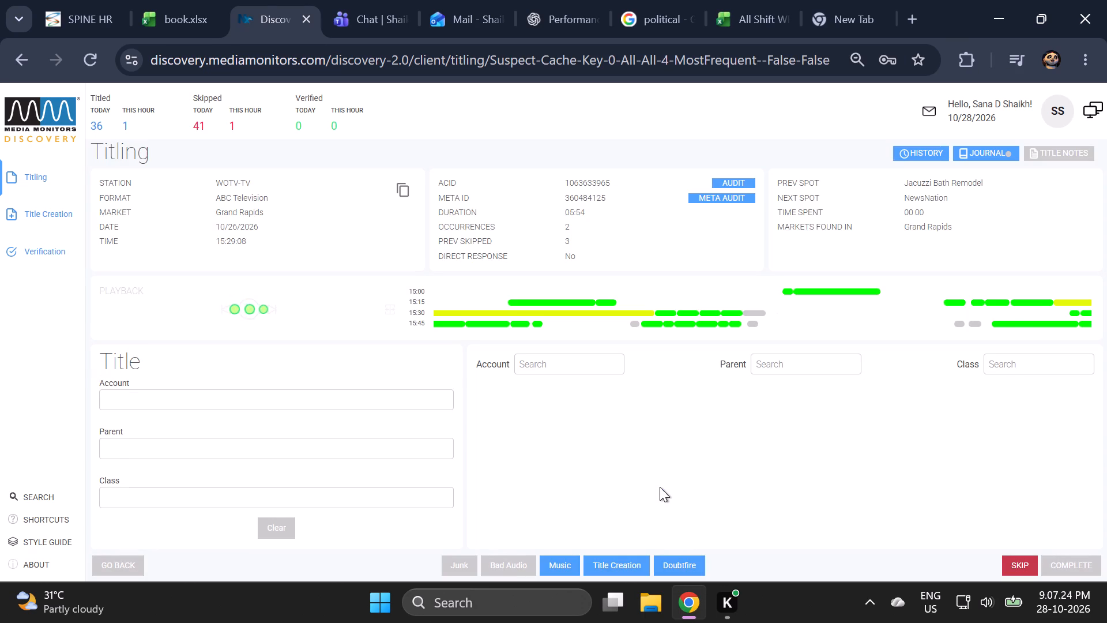
Split the WOTV-TV Grand Rapids segment's fingerprint at 00:06, mark the longer part as Spot, and complete the split.
left_click(562, 399)
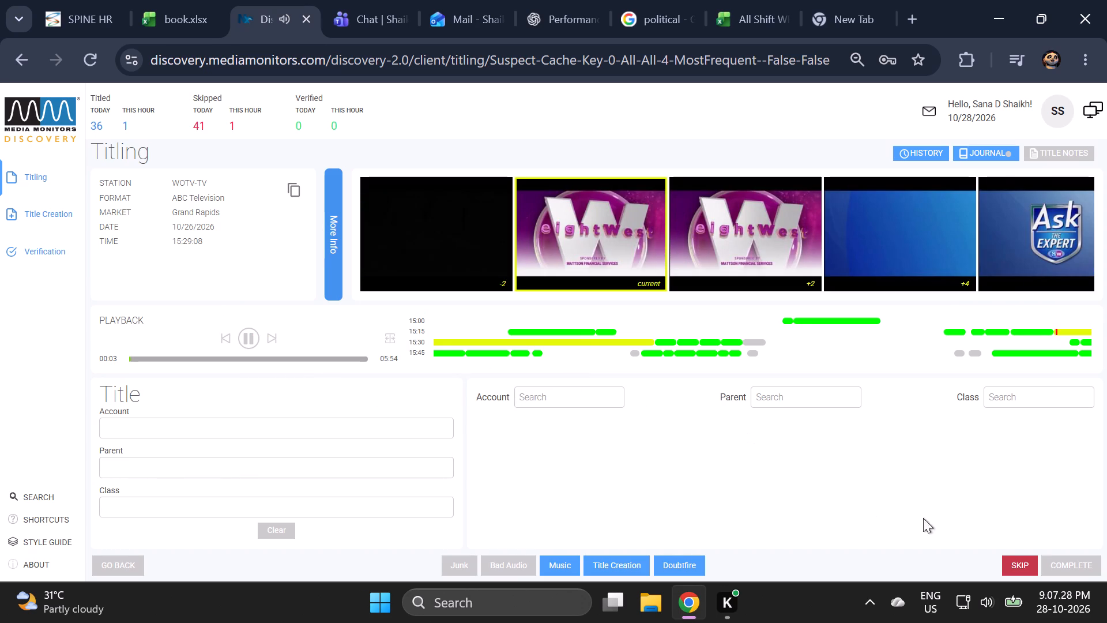
left_click(251, 337)
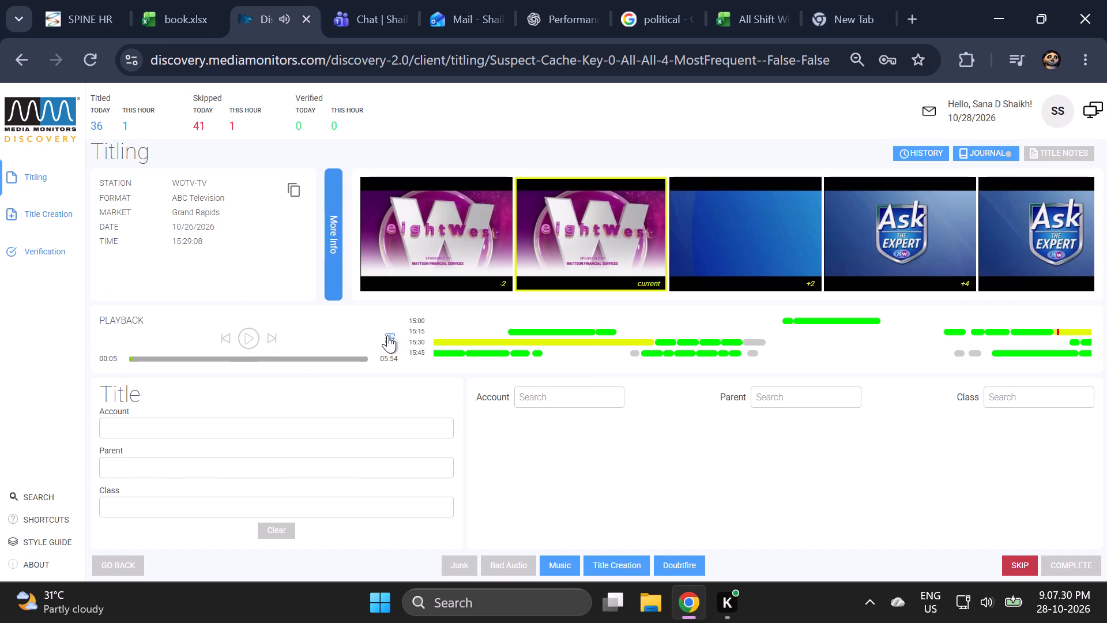
left_click(387, 335)
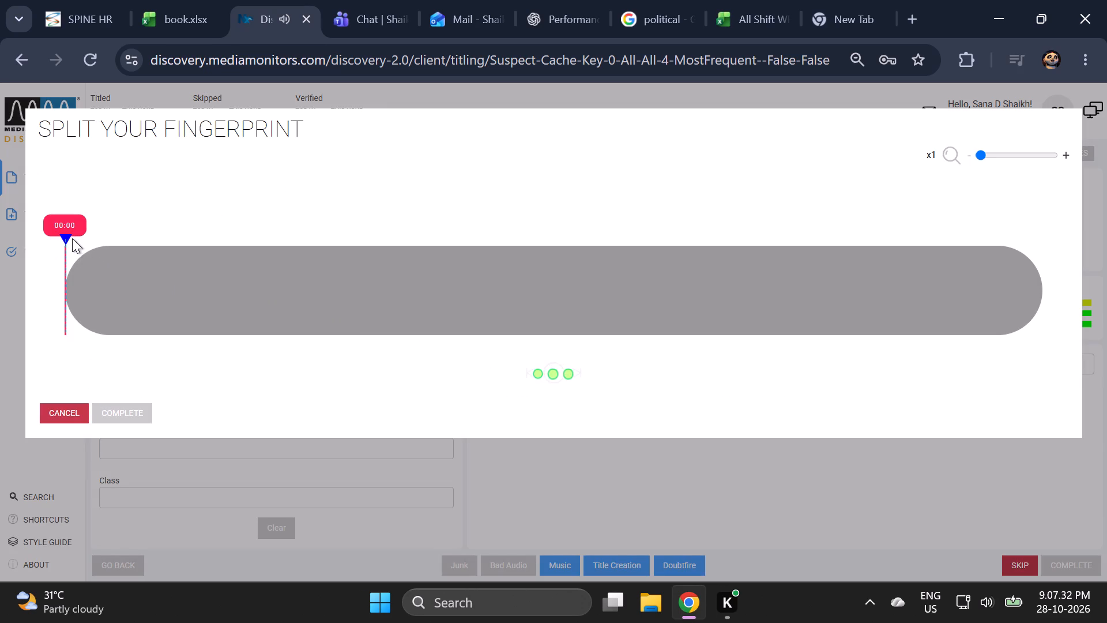
left_click(72, 238)
left_click_drag(67, 238, 82, 238)
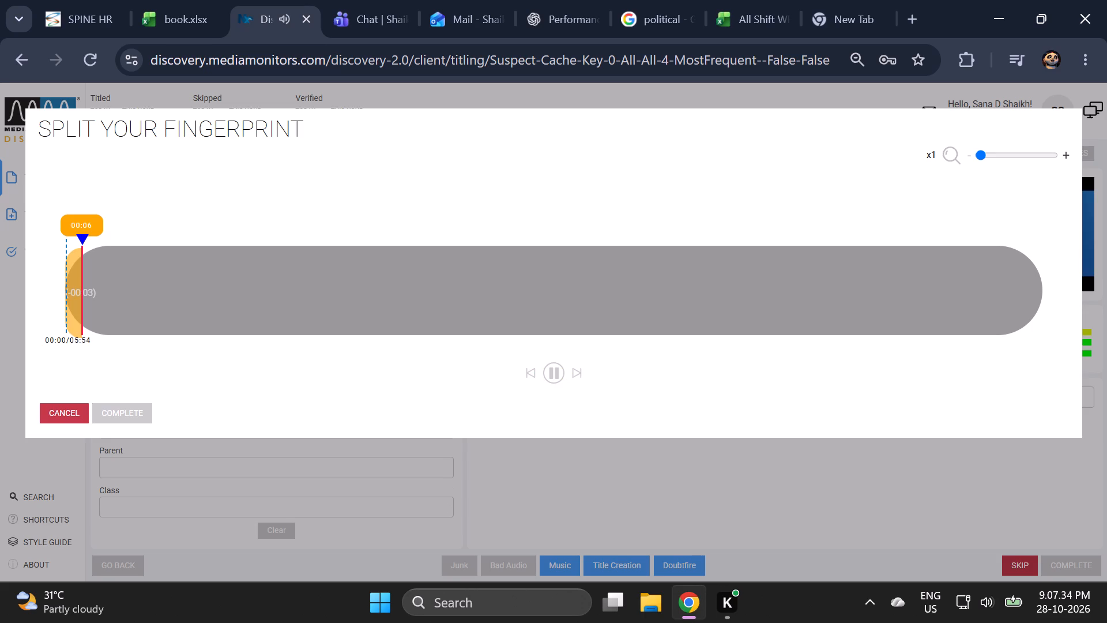
double_click(82, 238)
left_click(568, 274)
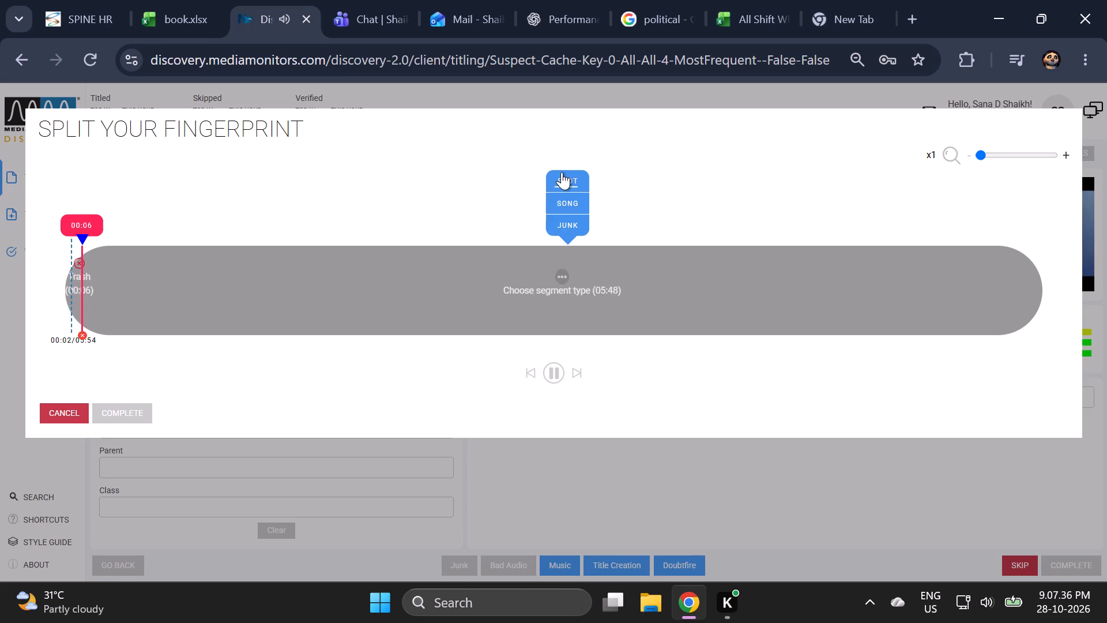
left_click(562, 172)
left_click(140, 418)
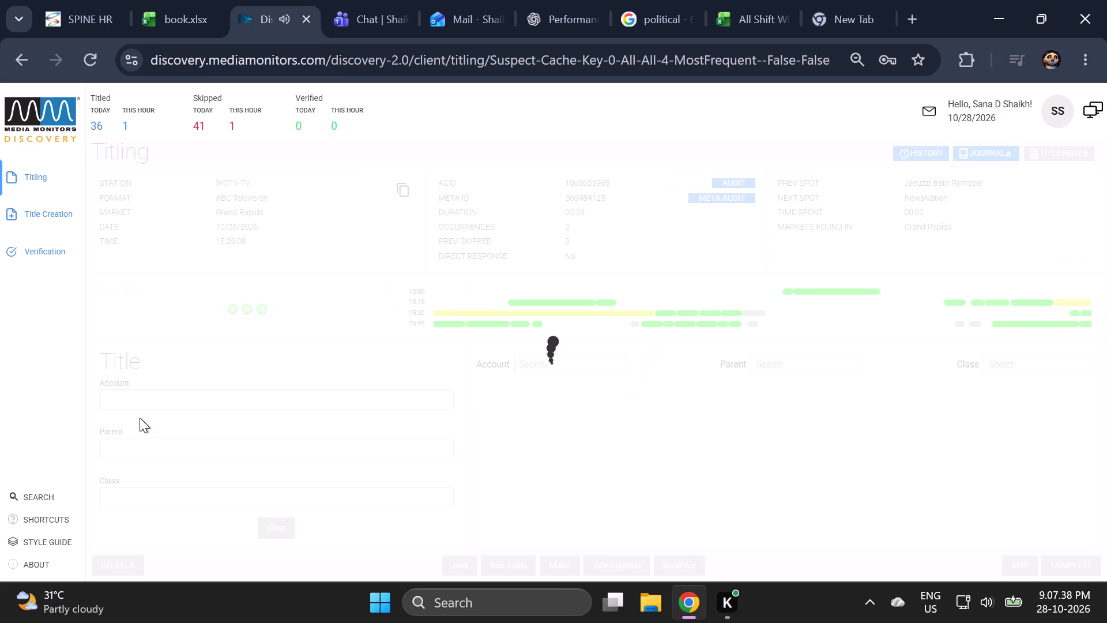
left_click(156, 385)
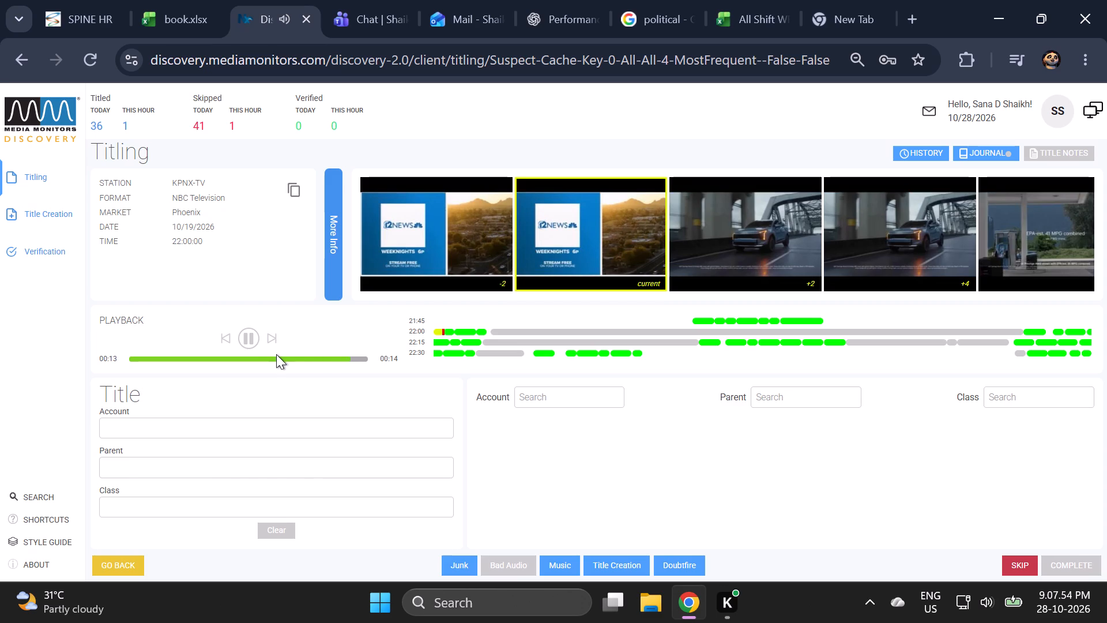
Replay the KPNX-TV Phoenix segment aired 10/19/2026 at 22:00:00 and skip it.
left_click(228, 336)
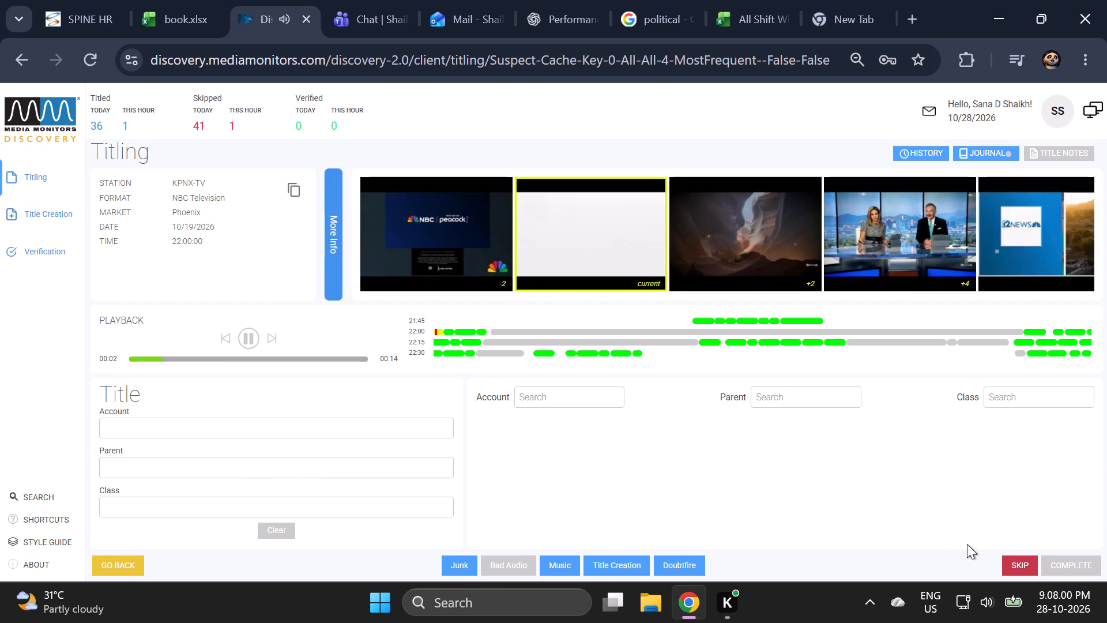
left_click(1008, 558)
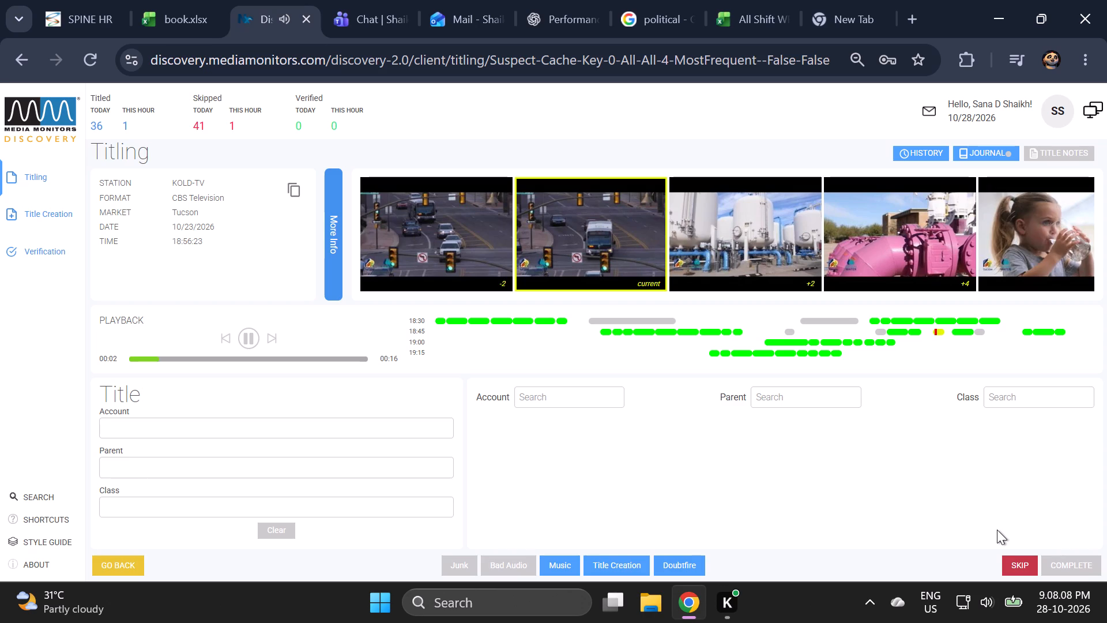
Review the playback and titling history of the KOLD-TV Tucson spot aired 10/23/2026 at 18:56:23, and skip it.
left_click(274, 339)
left_click(908, 151)
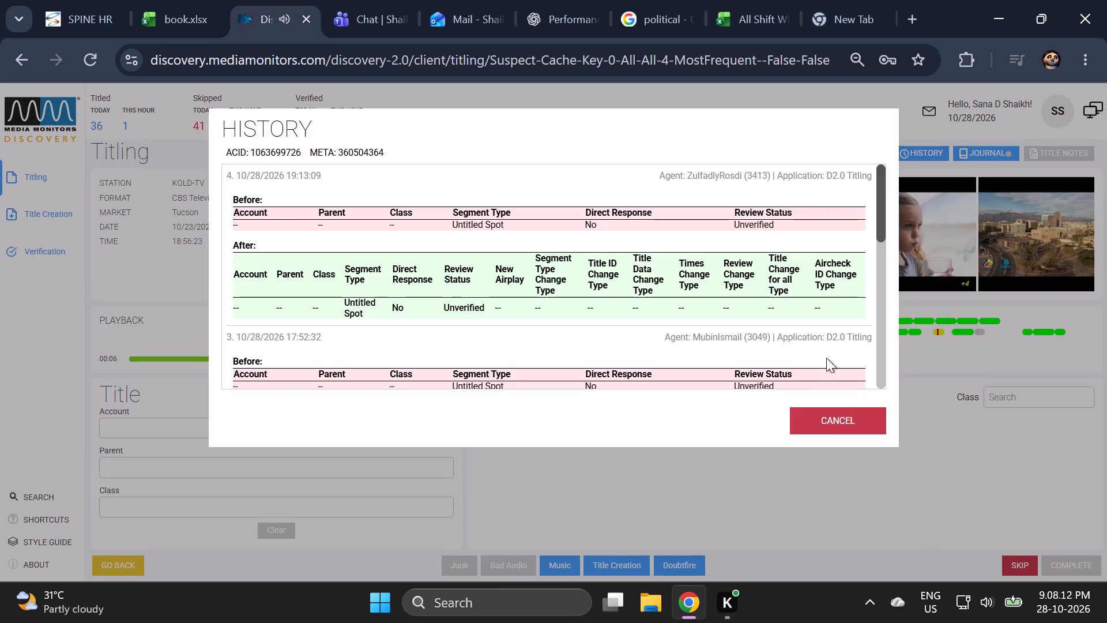
scroll(805, 343, "down", 5)
left_click(805, 423)
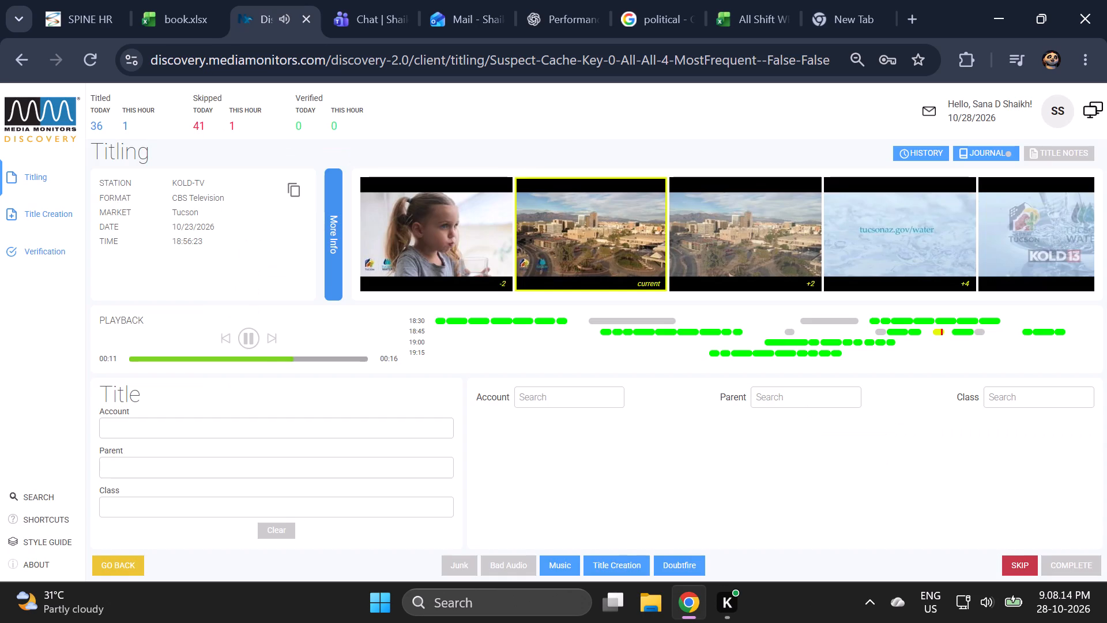
left_click(803, 402)
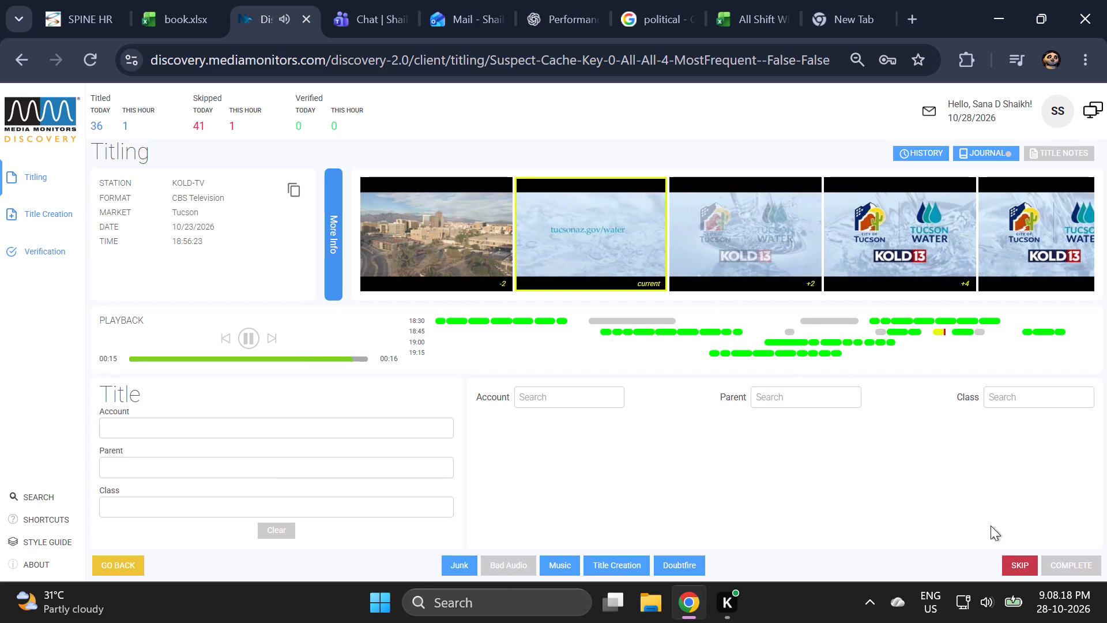
left_click(1017, 568)
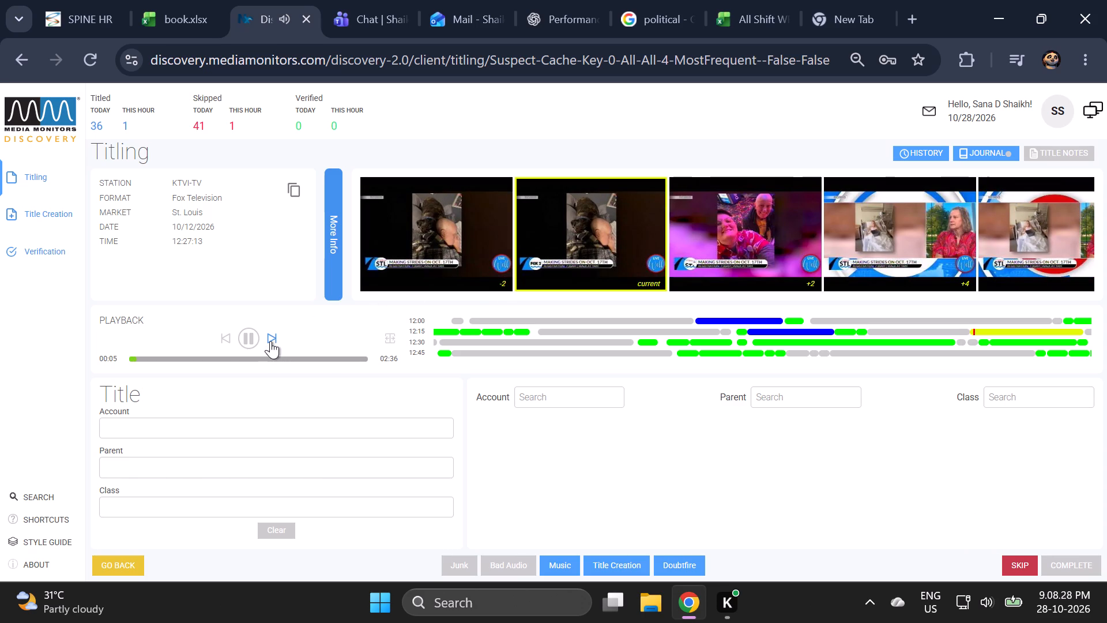
Review the playback, history and enlarged frames of the KTVI-TV St. Louis segment aired 10/12/2026 at 12:27:13, and skip it.
left_click(270, 341)
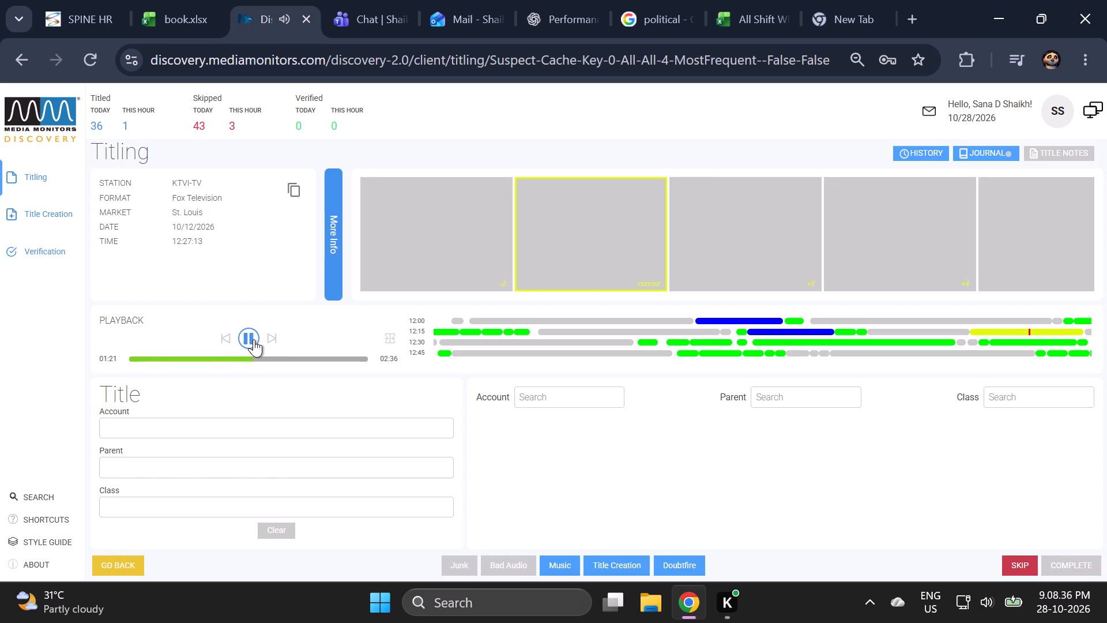
left_click(271, 336)
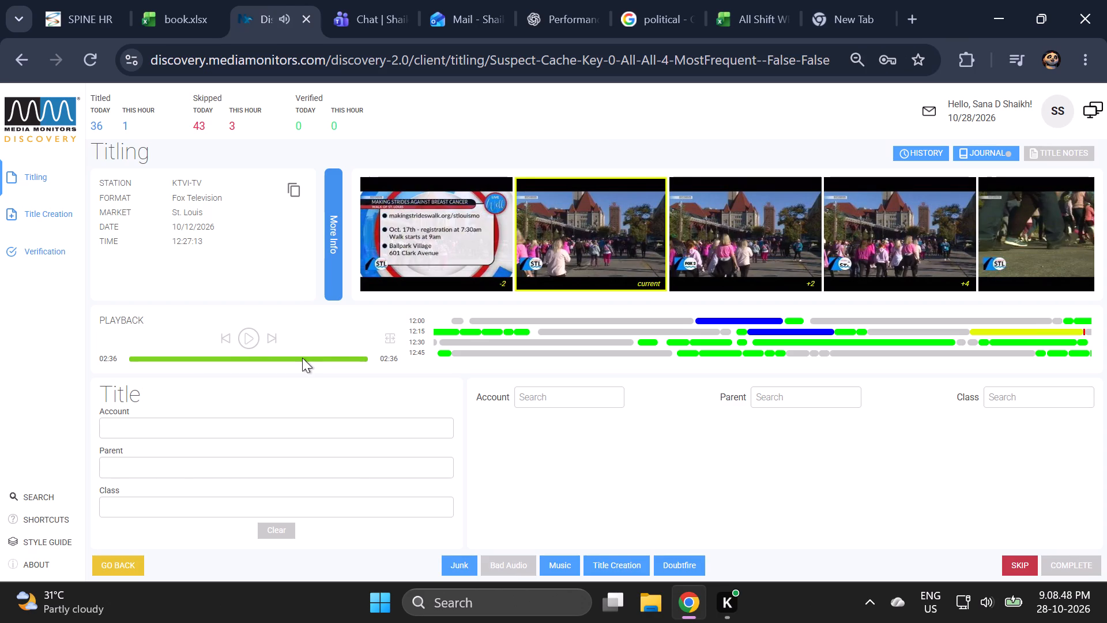
left_click(223, 337)
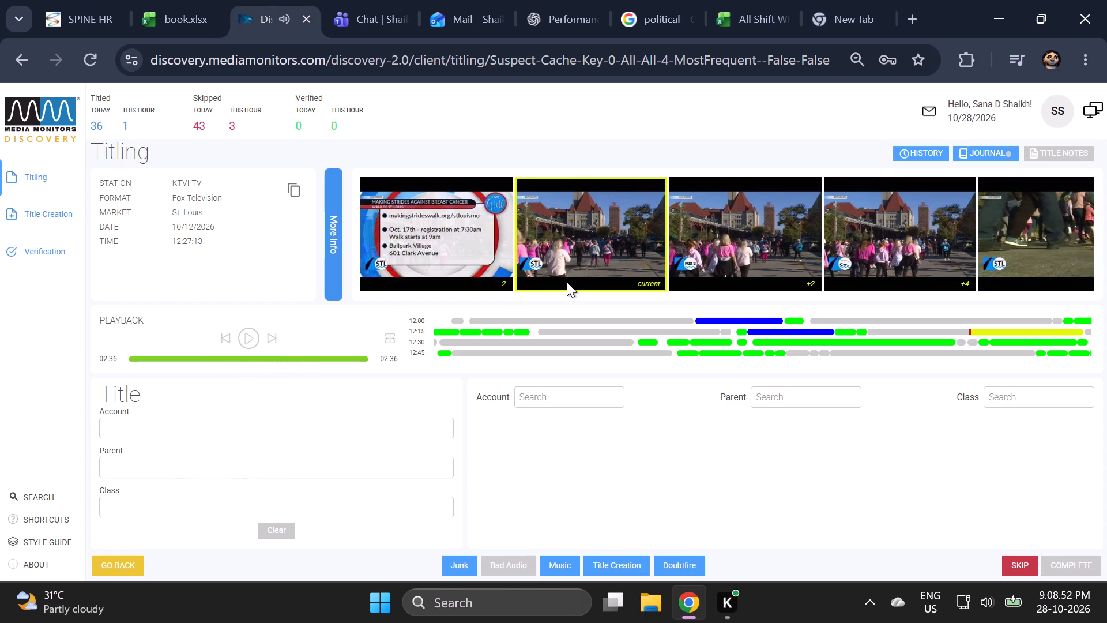
left_click(914, 159)
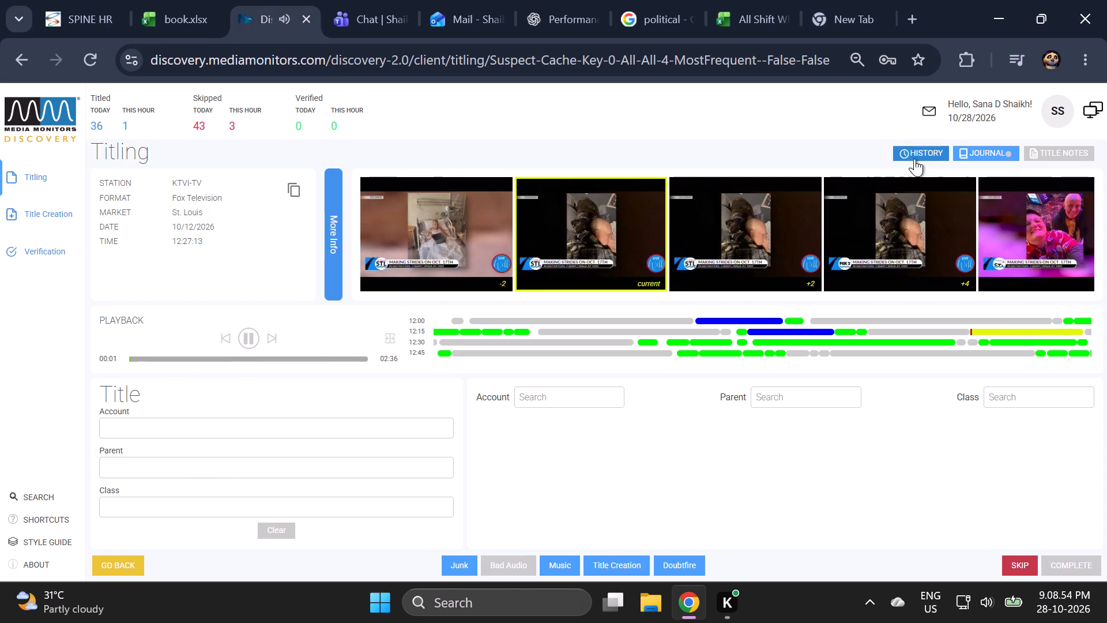
left_click(816, 421)
scroll(673, 386, "up", 8, "ctrl")
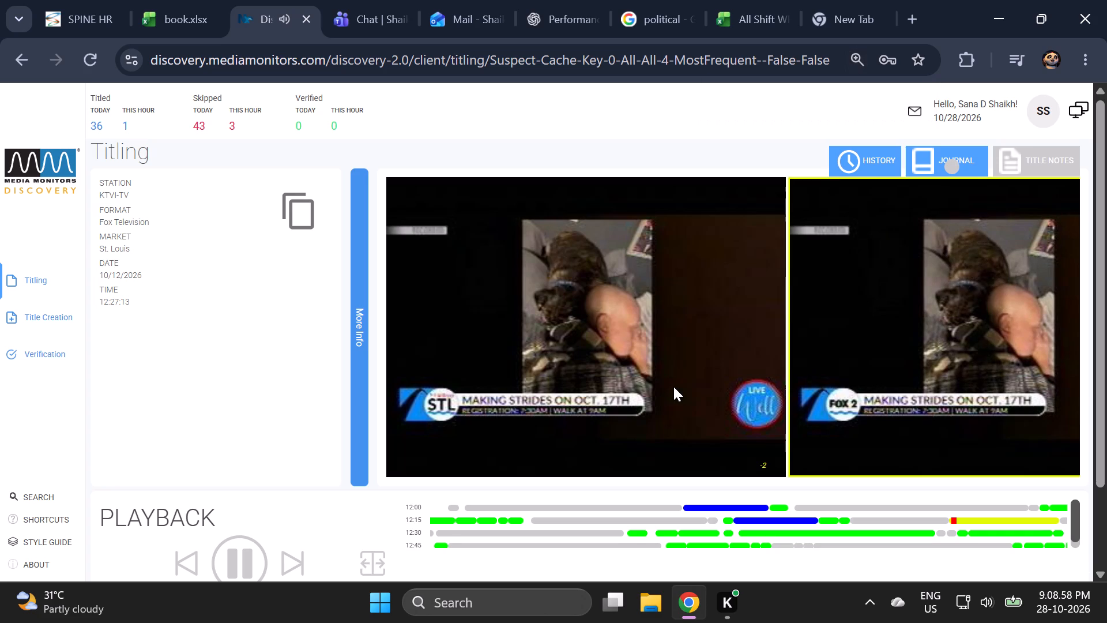
scroll(673, 386, "down", 6, "ctrl")
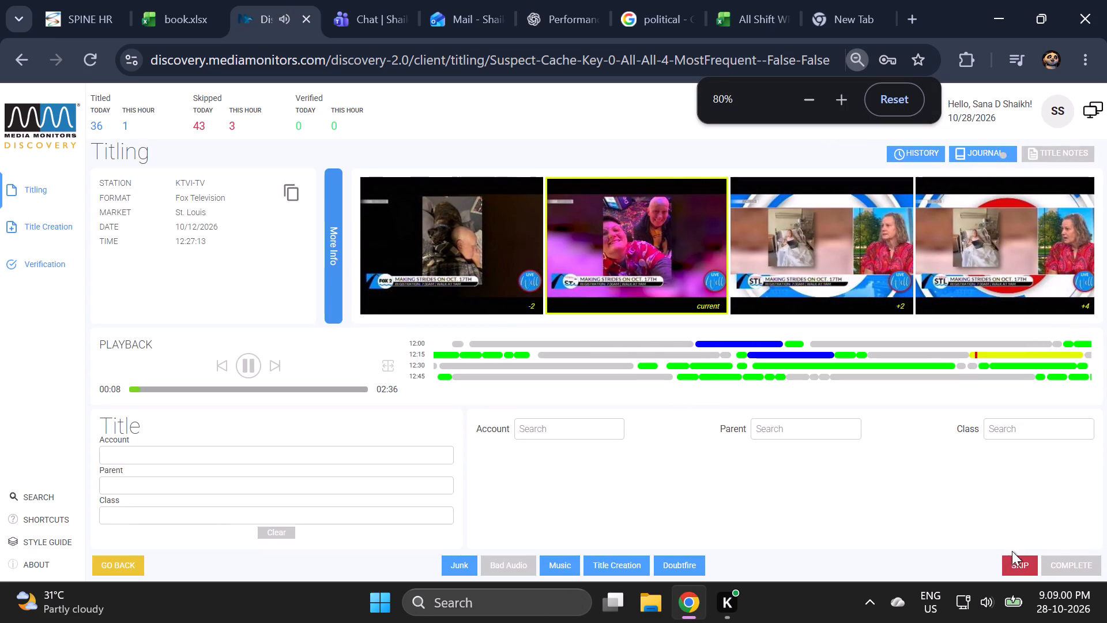
left_click(1017, 574)
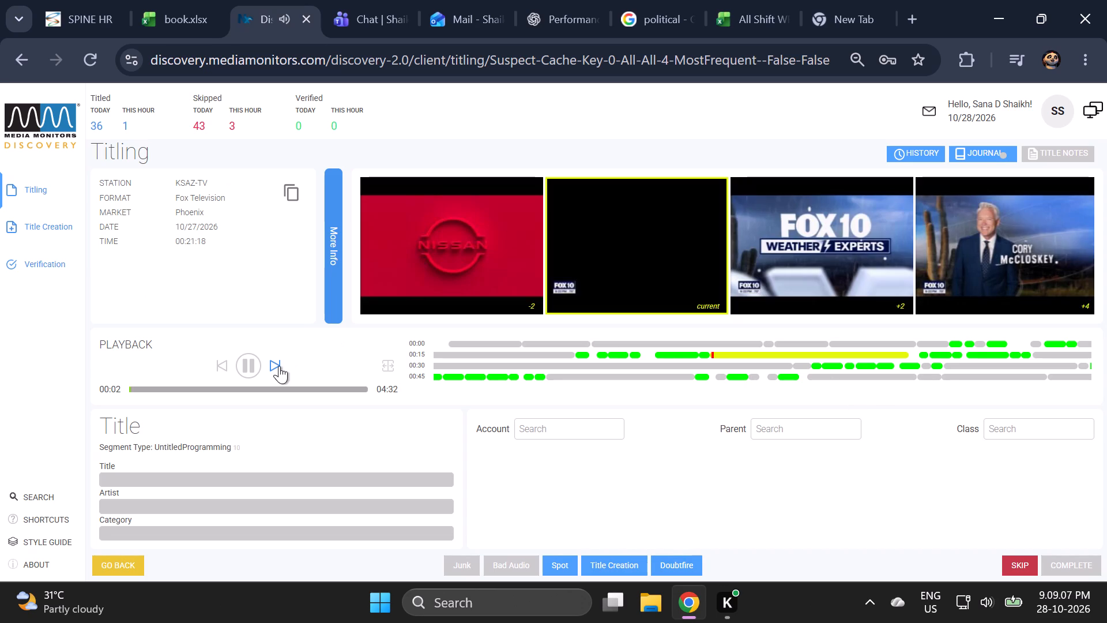
Preview the KSAZ-TV Phoenix segment aired 10/27/2026 at 00:21:18 by jumping ahead through its playback.
left_click(279, 366)
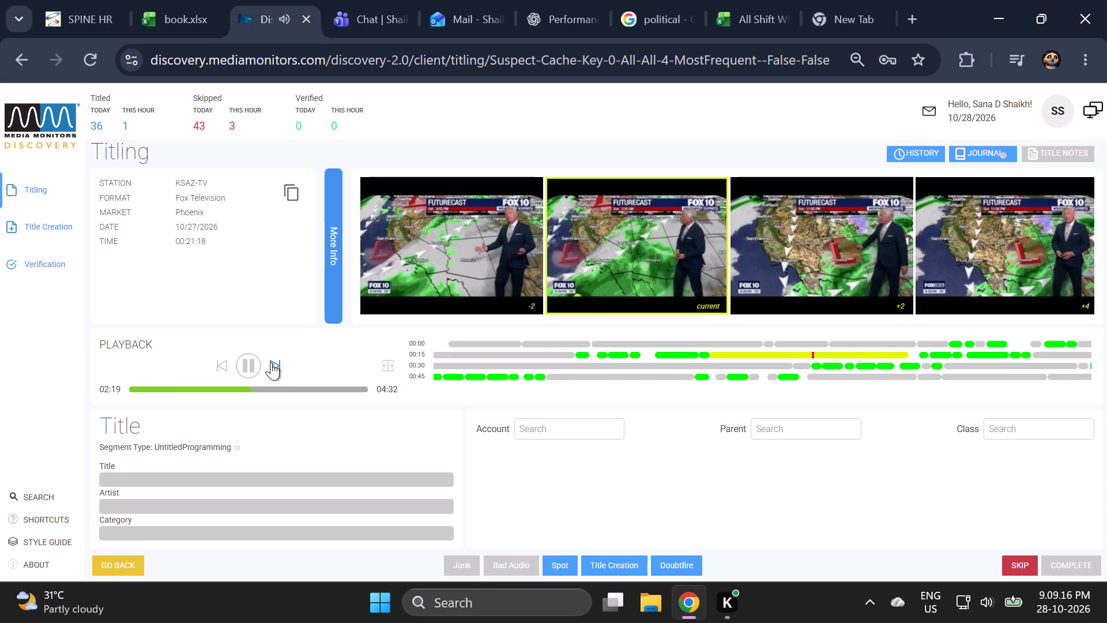
left_click(271, 362)
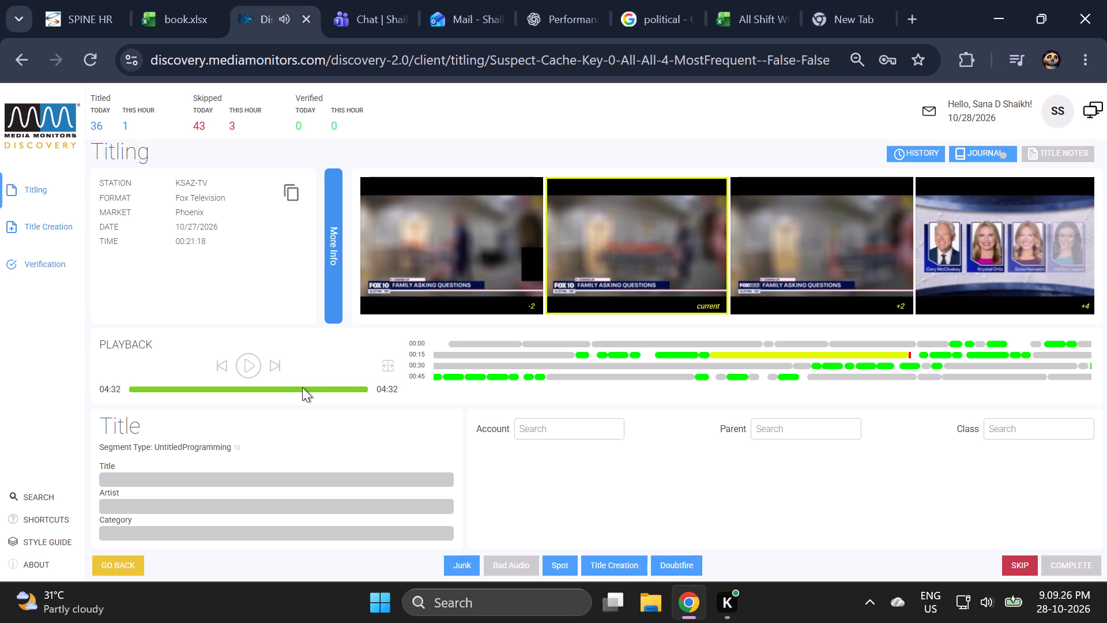
Classify the KSAZ-TV Phoenix segment aired 10/27/2026 at 00:21:18 as Junk.
left_click(458, 561)
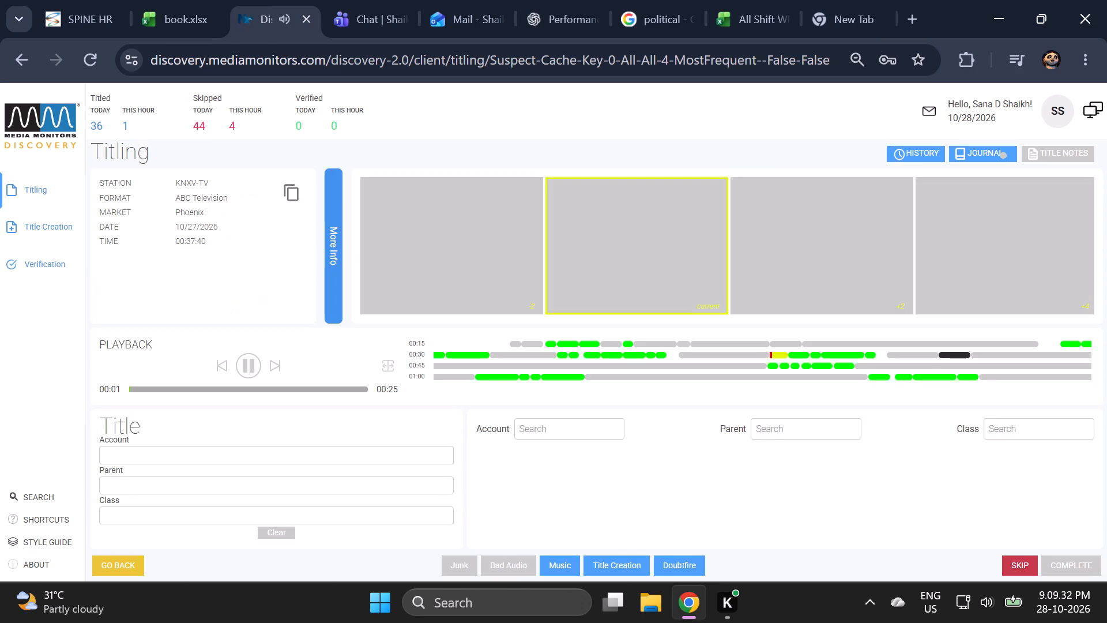
left_click(309, 470)
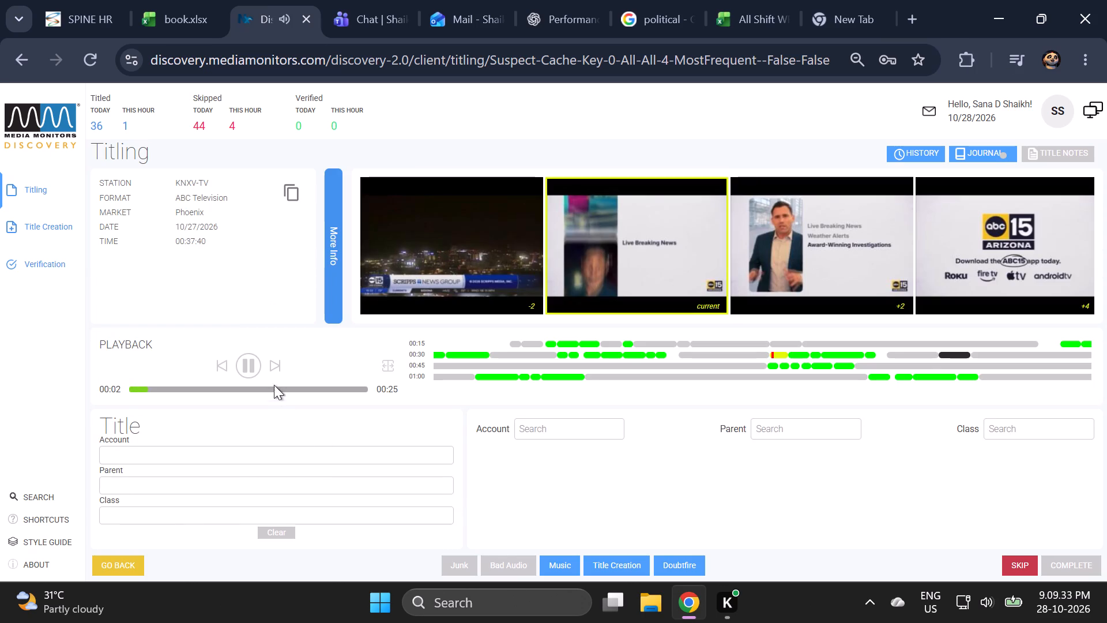
left_click(250, 362)
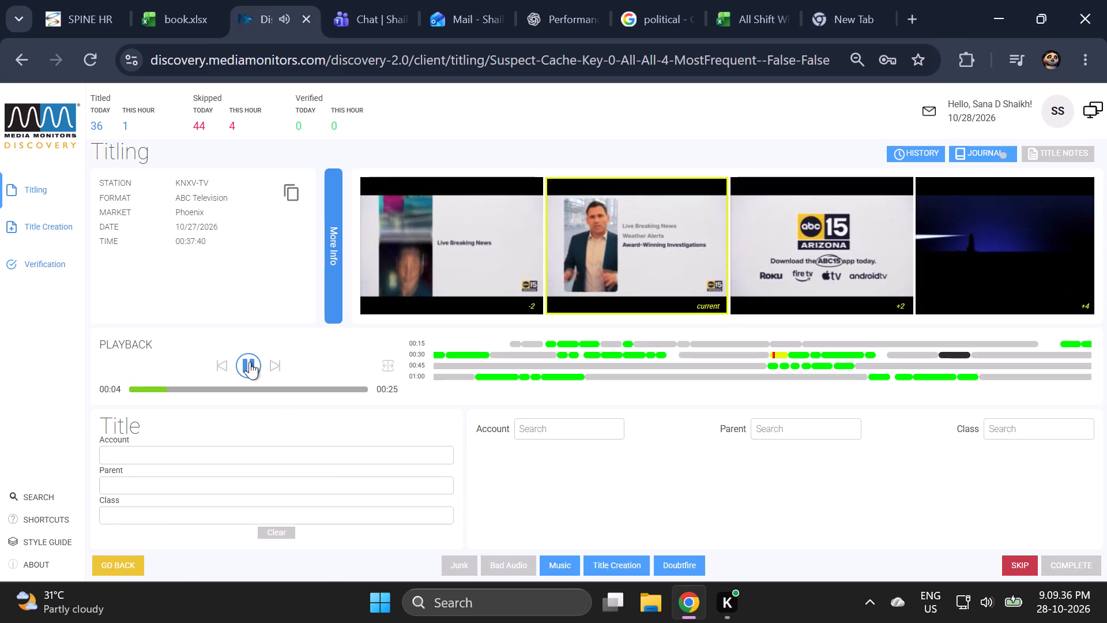
left_click(325, 305)
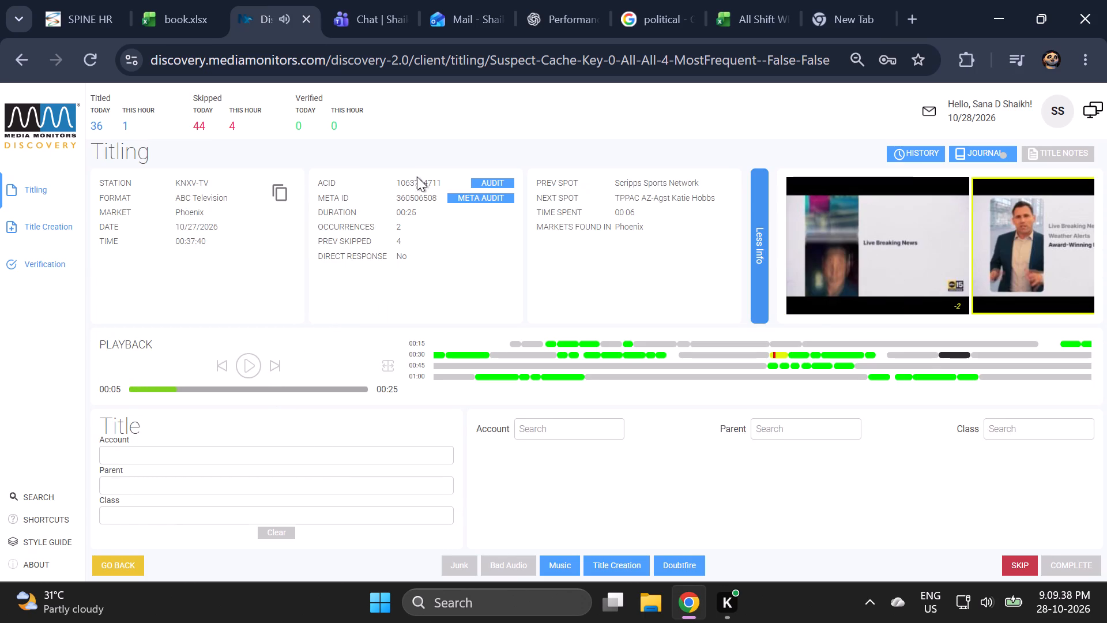
left_click_drag(446, 175, 385, 177)
key("ctrl+c")
key("ctrl+c")
key("ctrl+c")
key("ctrl+c")
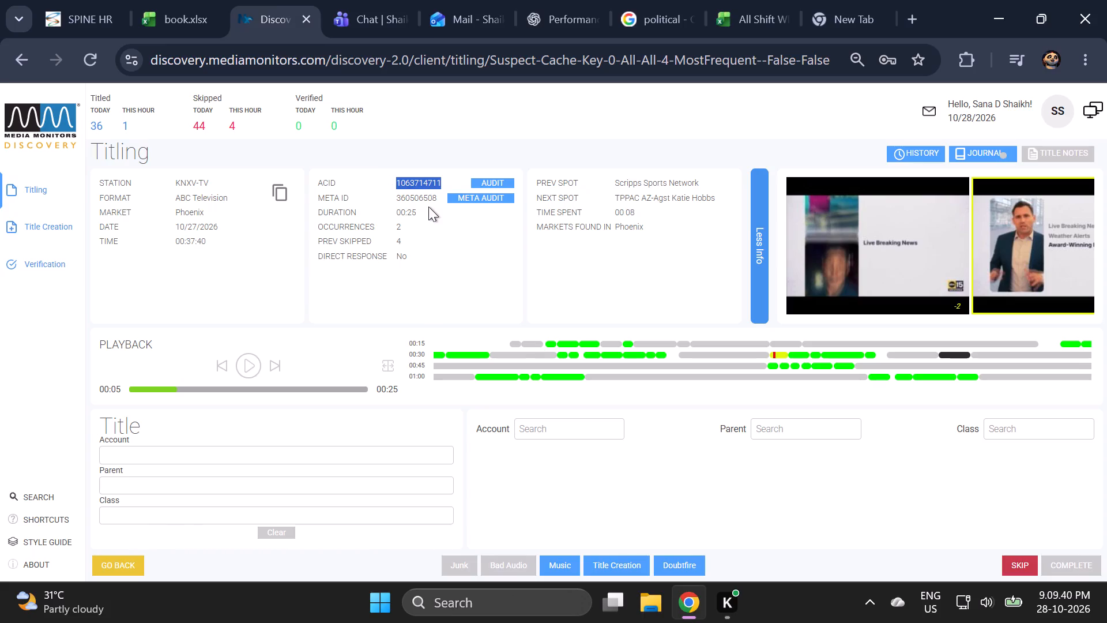
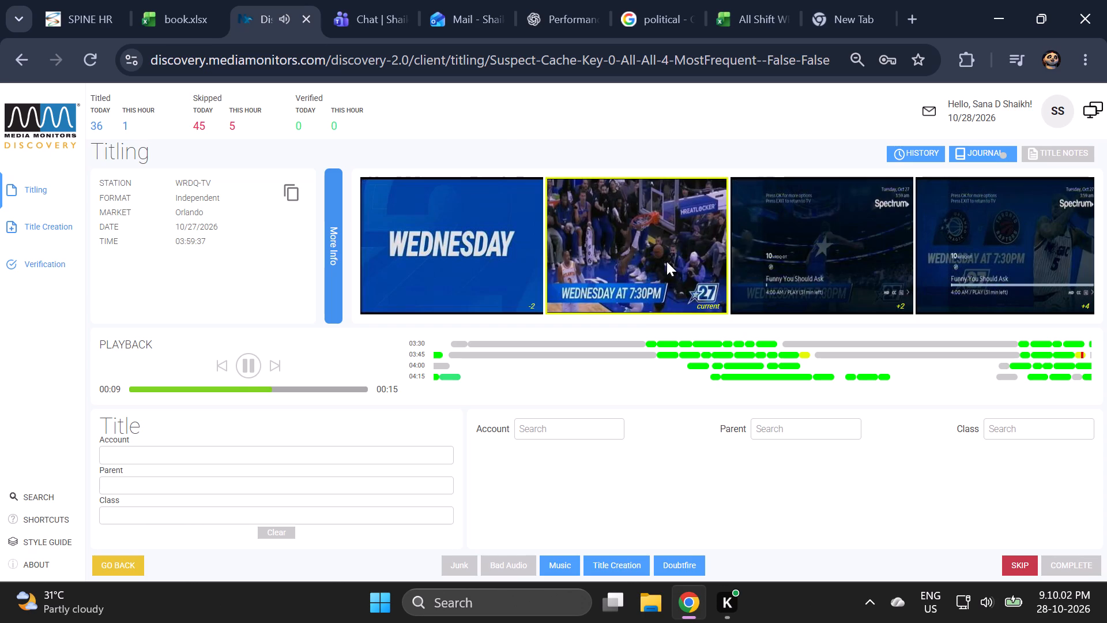
Check the titling history of the WRDQ-TV Orlando segment aired 10/27/2026 at 03:59:37.
left_click(907, 151)
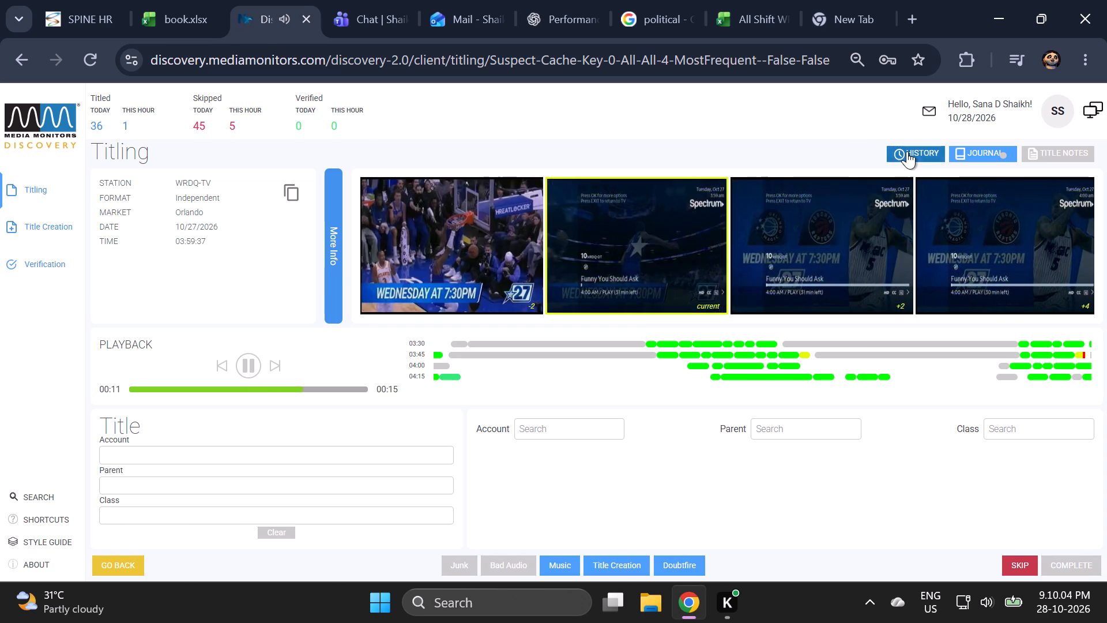
left_click(812, 423)
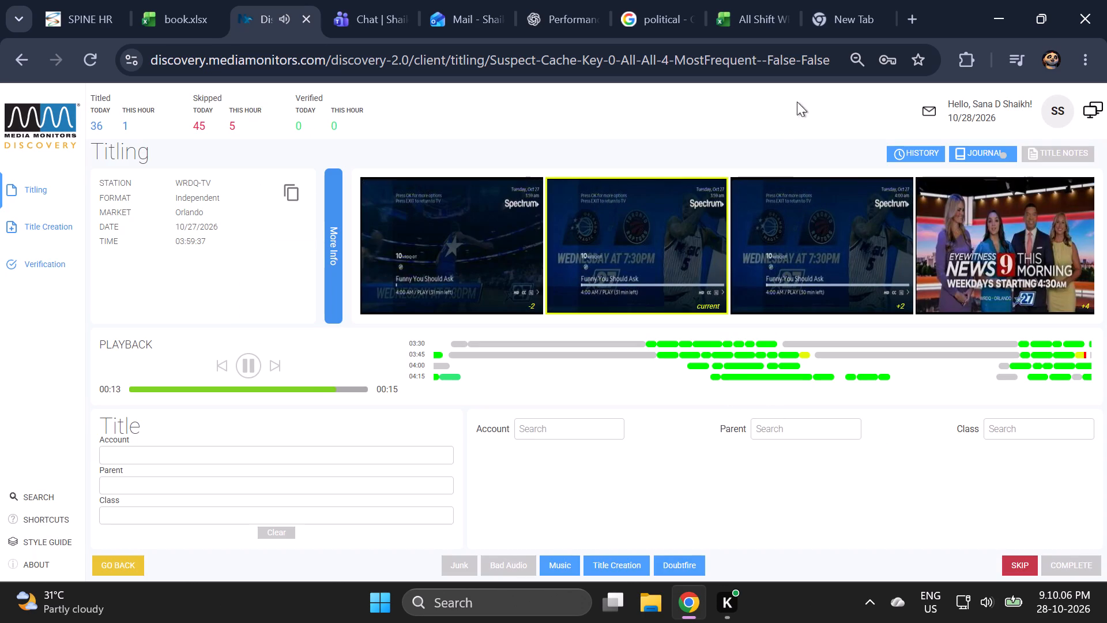
Search Google for the segment's station, WRDQ-TV, and open its Wikipedia article.
left_click_drag(213, 178, 166, 174)
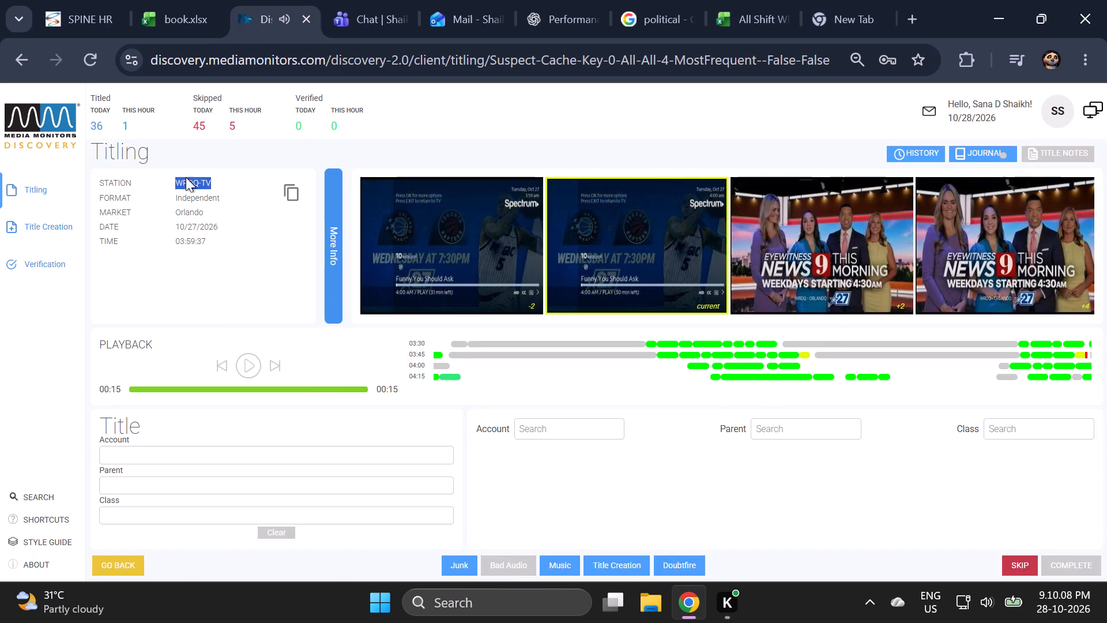
key("ctrl+c")
left_click(838, 0)
left_click(682, 64)
key("ctrl+v")
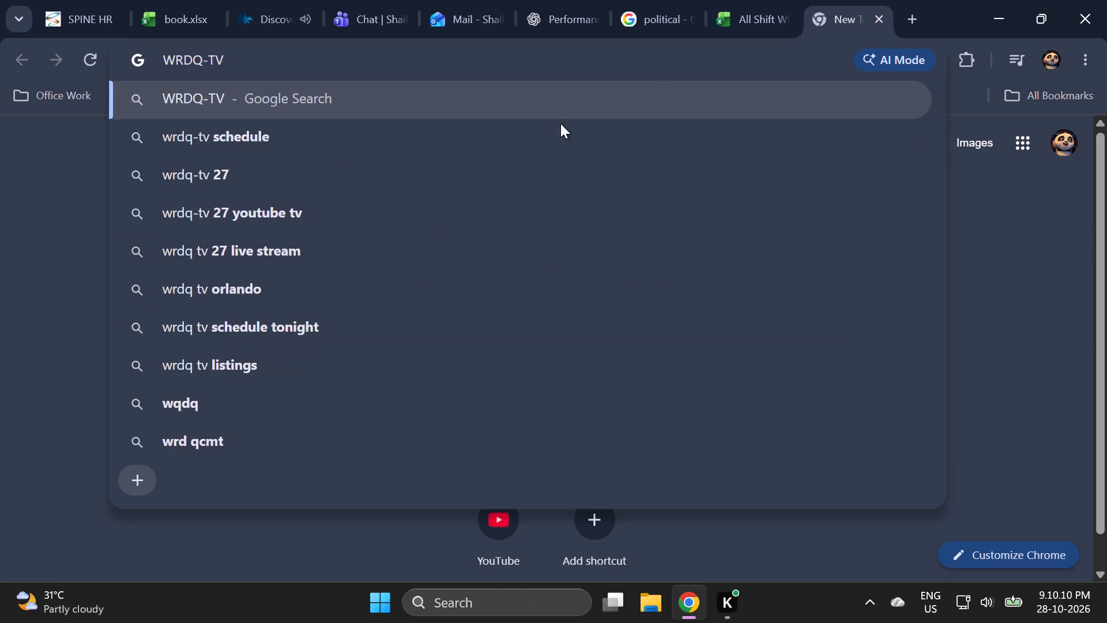
key("Return")
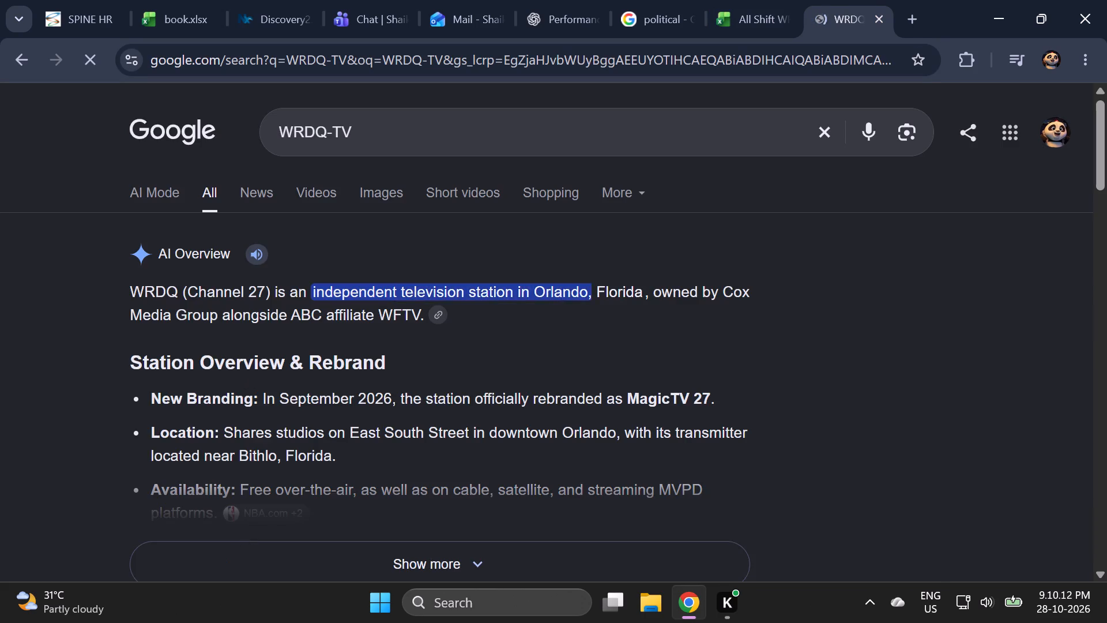
scroll(242, 426, "down", 3)
left_click(182, 412)
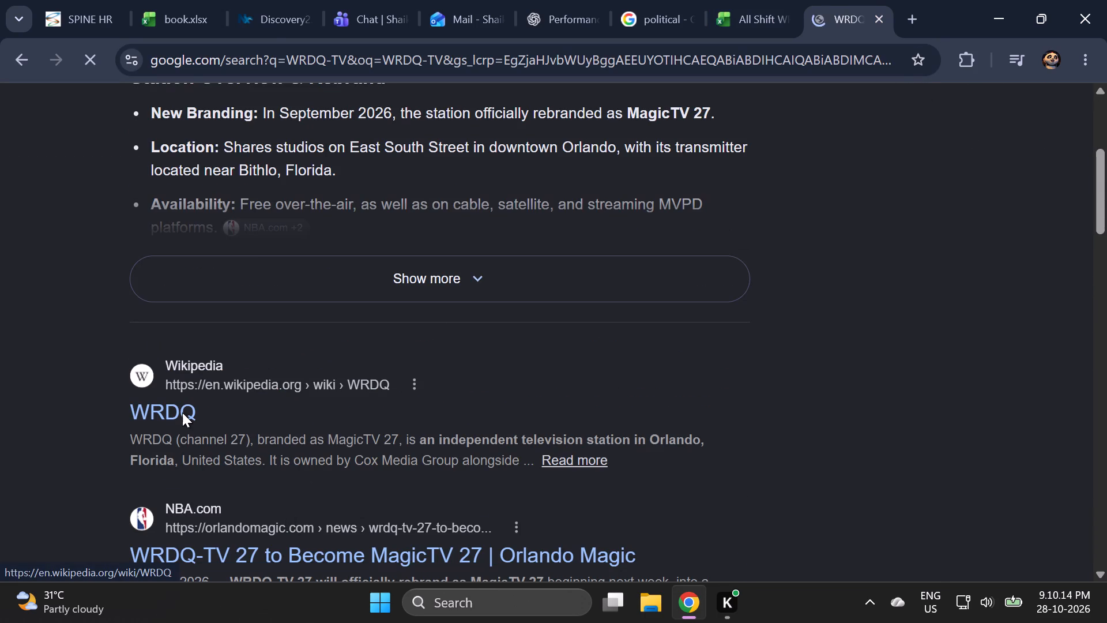
Search Google in a new tab for "magic vs toronto" and look through the results for the teams' full names and game details.
left_click(914, 5)
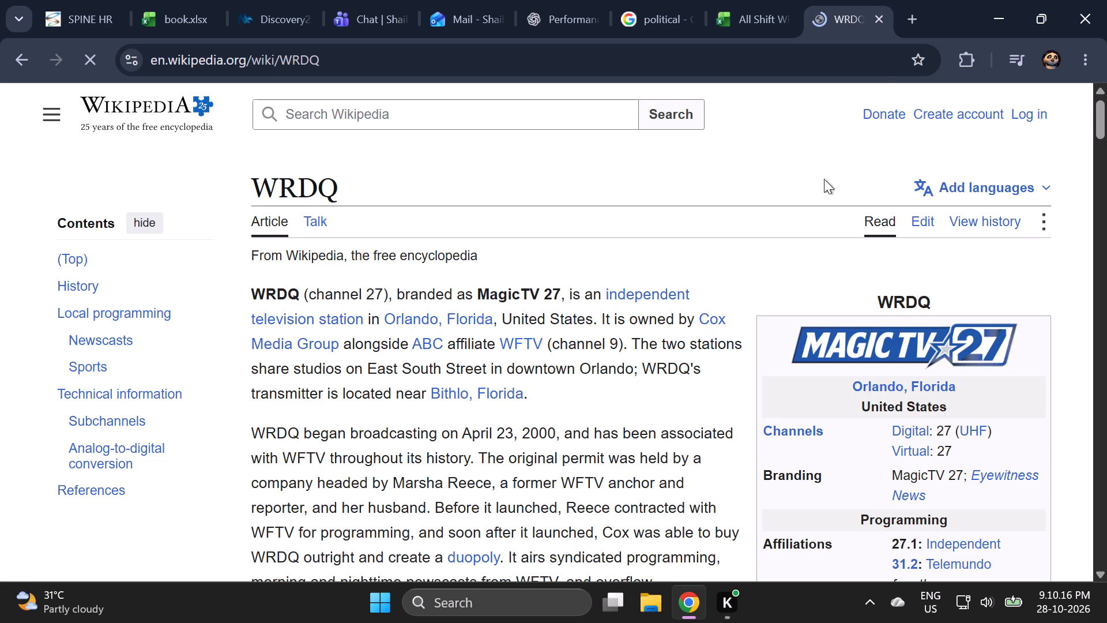
left_click(534, 361)
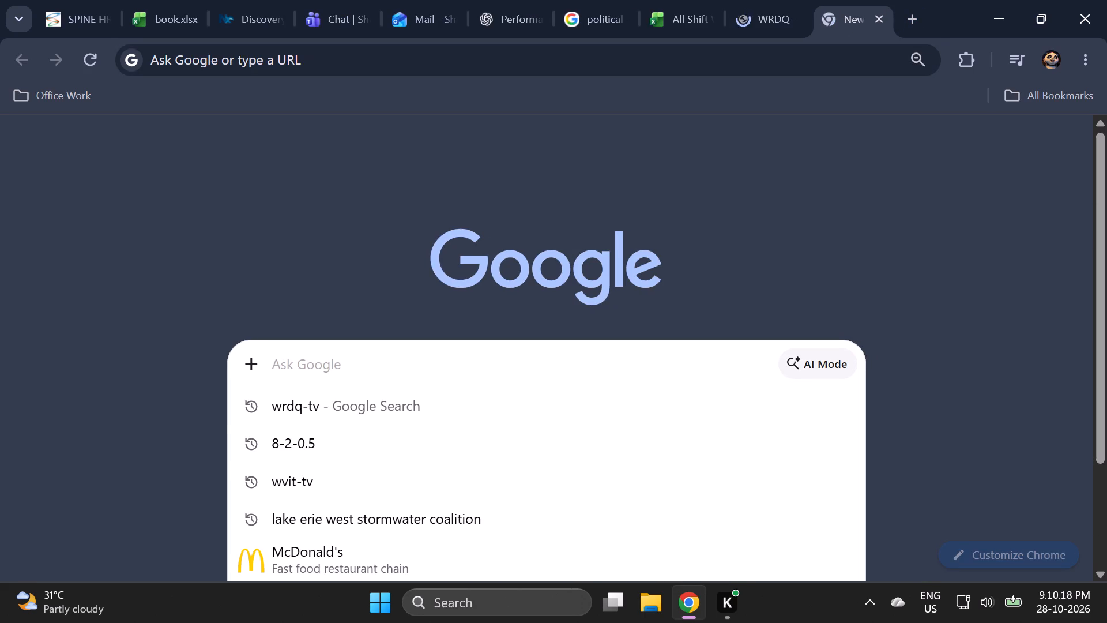
type("magi")
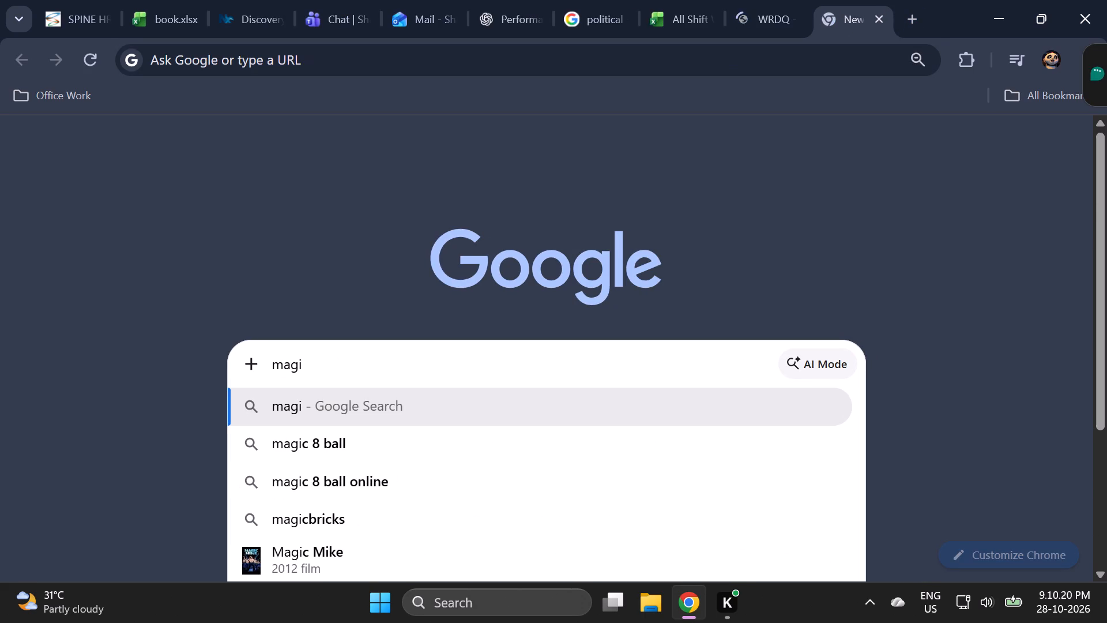
type("c vs to")
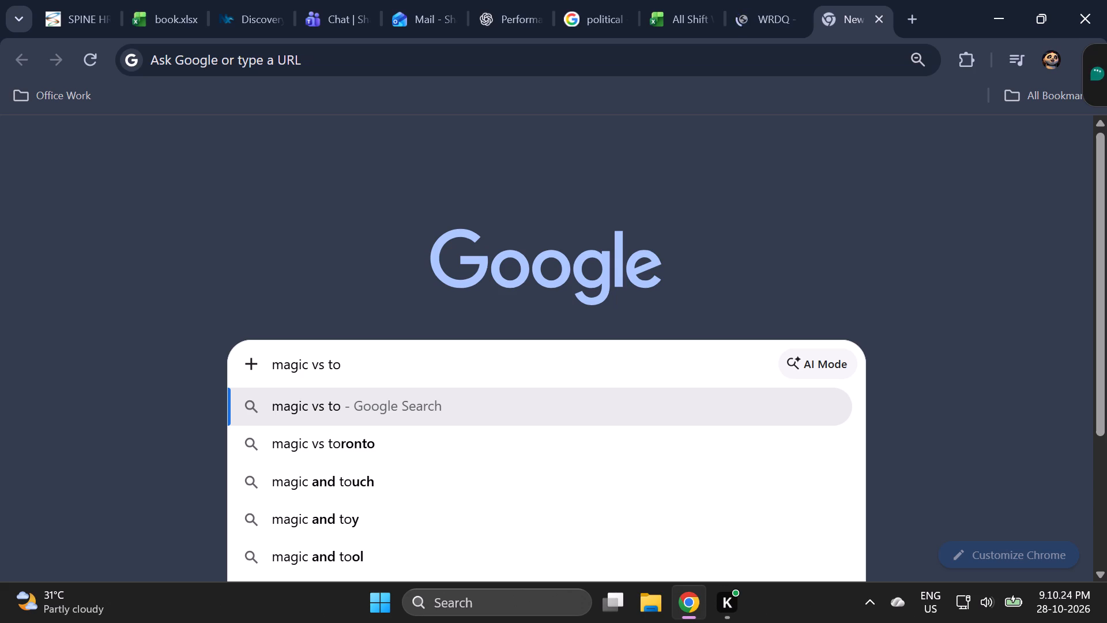
left_click(402, 435)
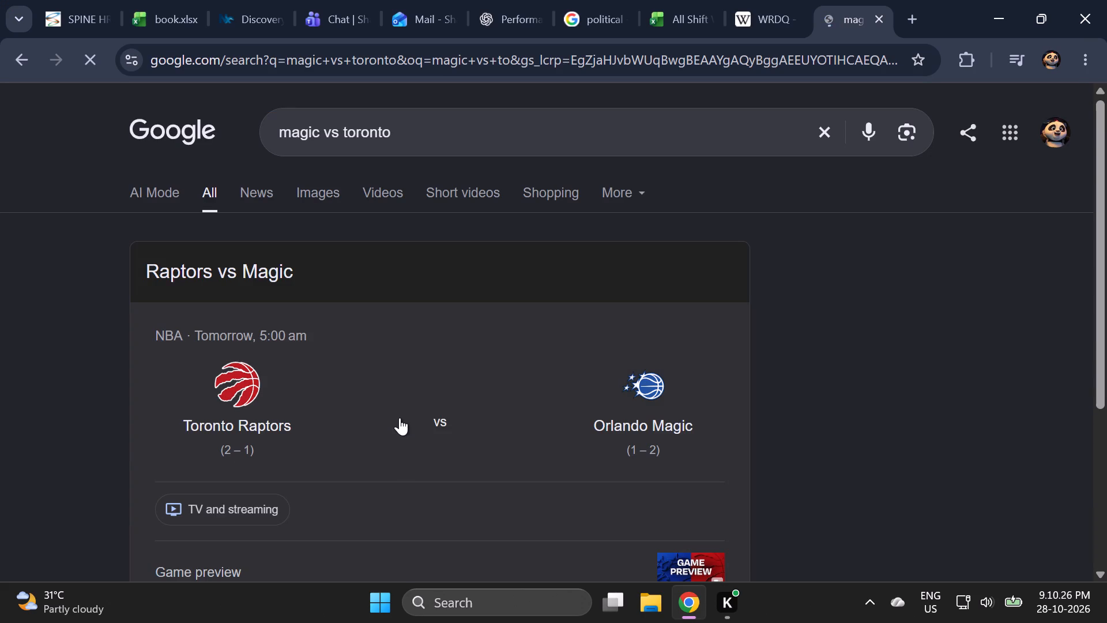
scroll(307, 482, "down", 3)
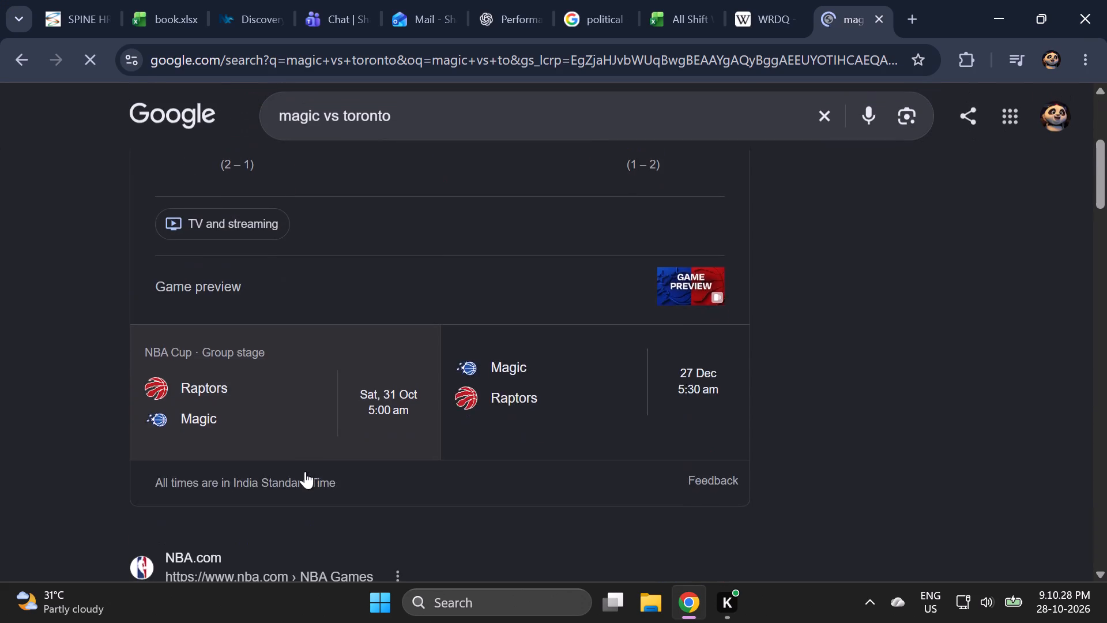
scroll(319, 470, "up", 3)
scroll(321, 472, "down", 5)
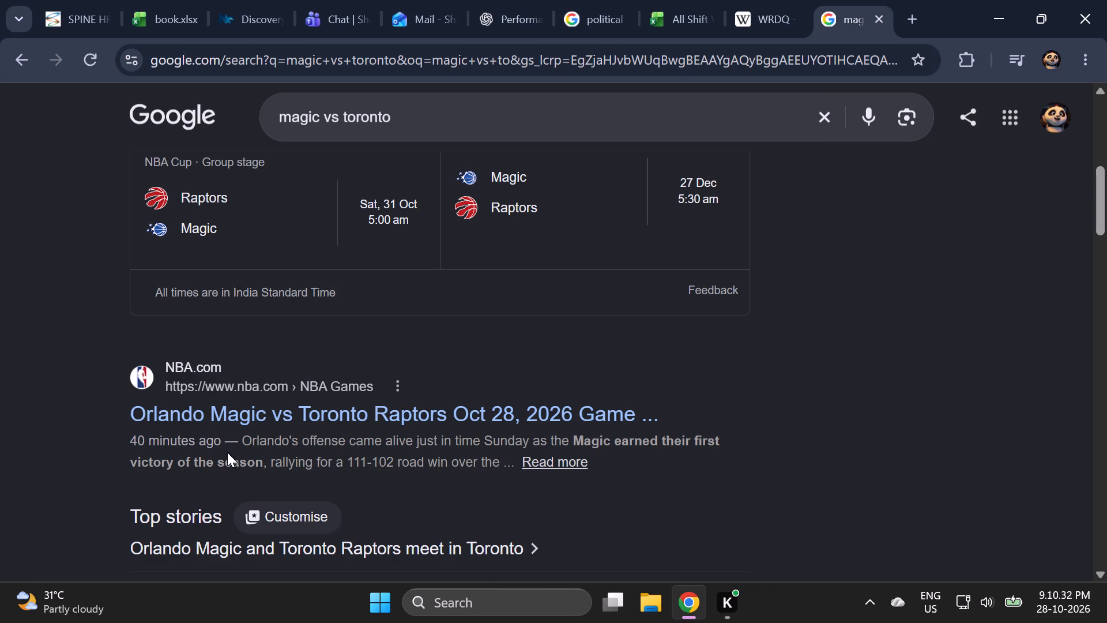
scroll(505, 487, "down", 2)
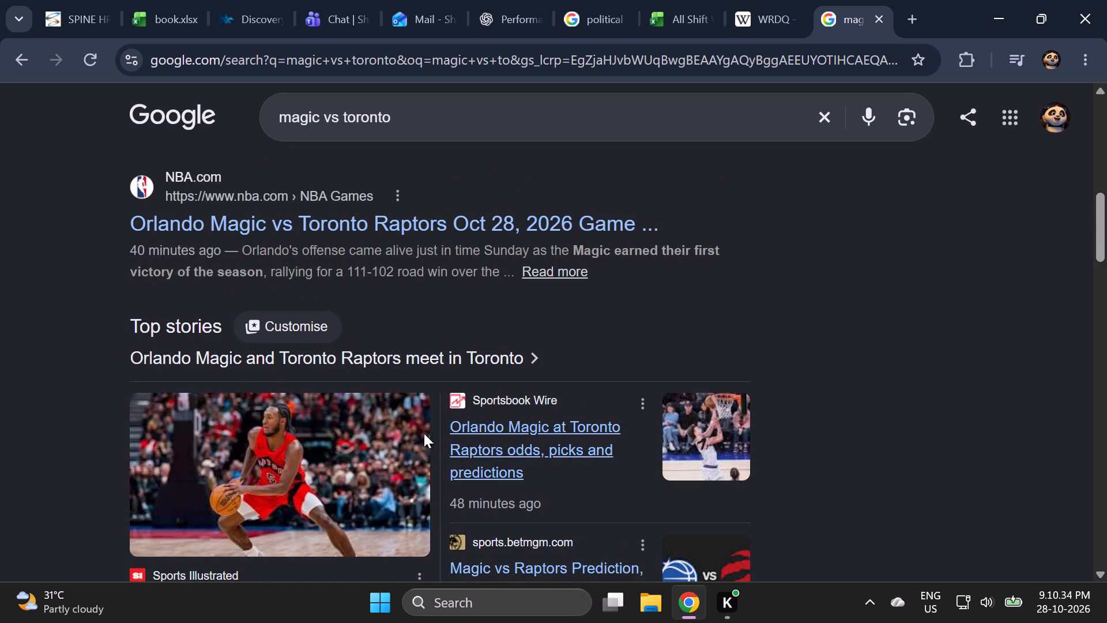
left_click_drag(121, 347, 183, 354)
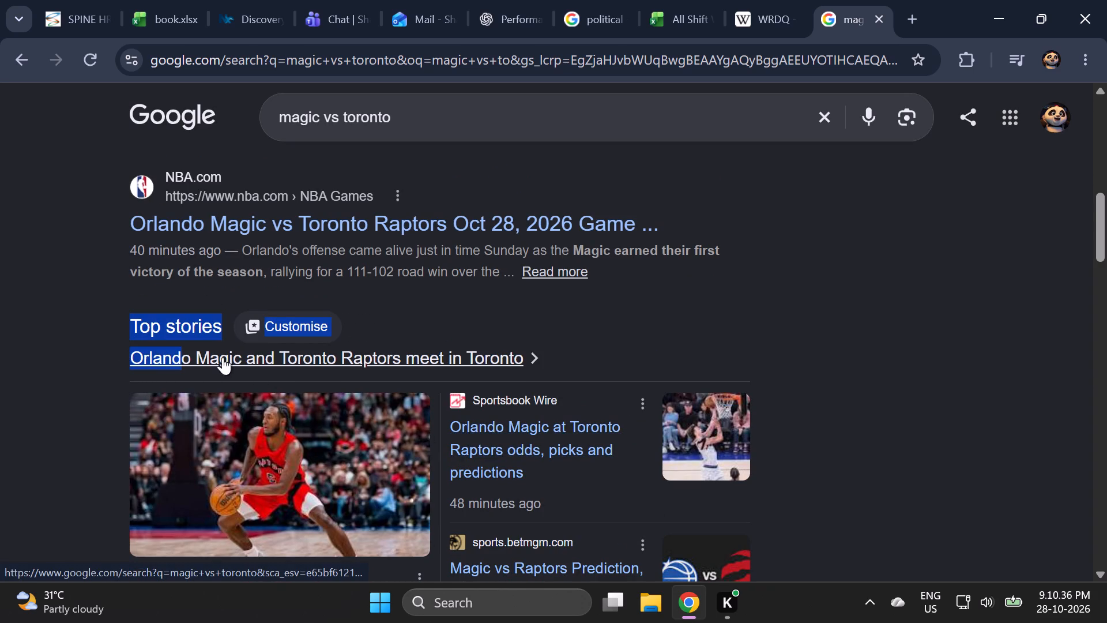
scroll(553, 403, "down", 3)
scroll(415, 486, "down", 7)
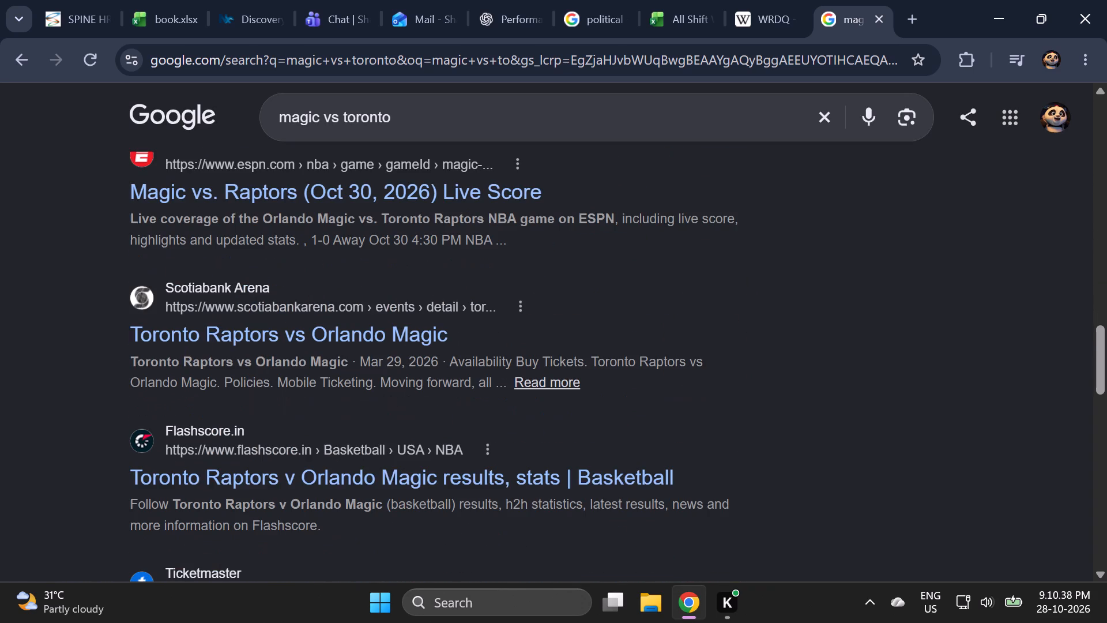
Copy "Orlando Magic" from the search results and find it in the WRDQ Wikipedia article.
left_click_drag(234, 363, 224, 360)
left_click_drag(346, 363, 263, 360)
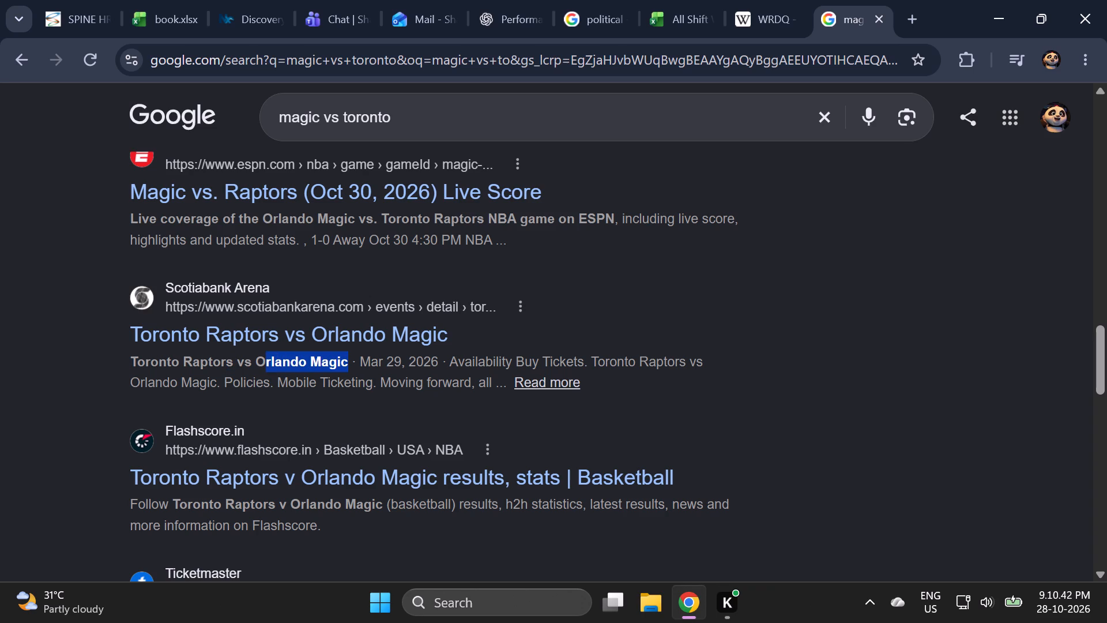
left_click_drag(263, 360, 259, 359)
key("ctrl+c")
left_click(729, 0)
key("ctrl+f")
key("ctrl+v")
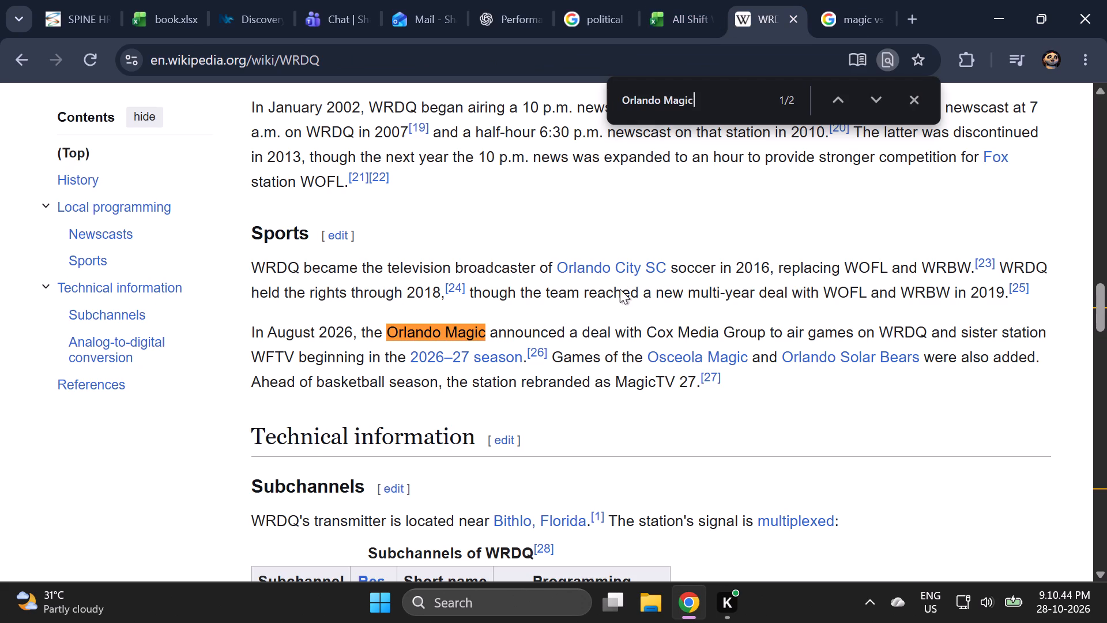
Copy "Toronto Raptors" from the search results and look for it in the WRDQ Wikipedia article.
left_click(843, 17)
scroll(681, 475, "down", 1)
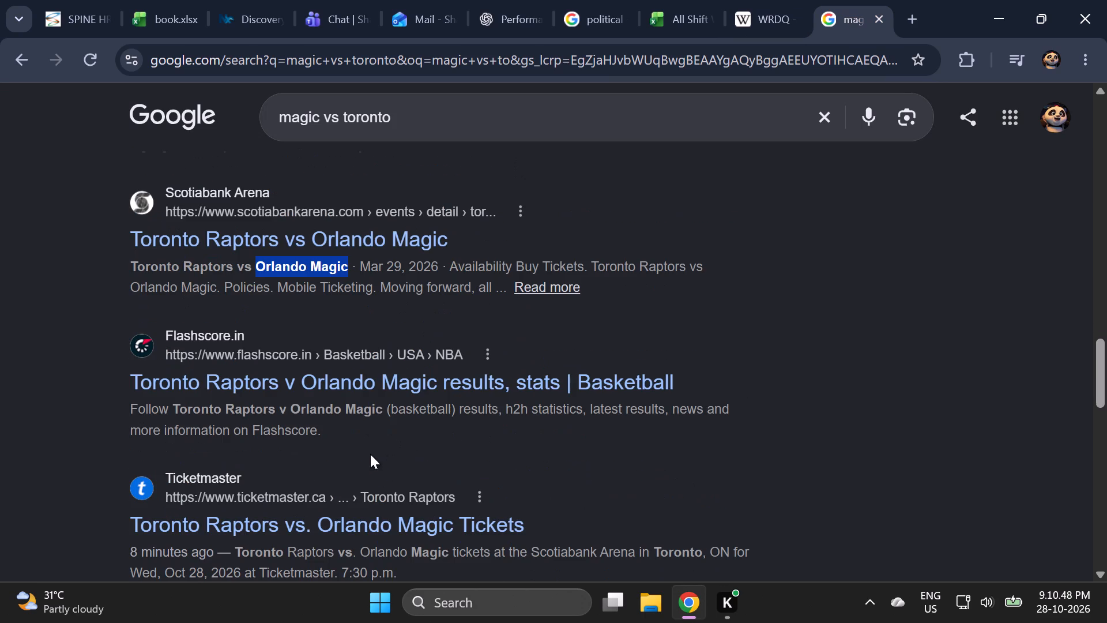
left_click_drag(1106, 374, 1064, 142)
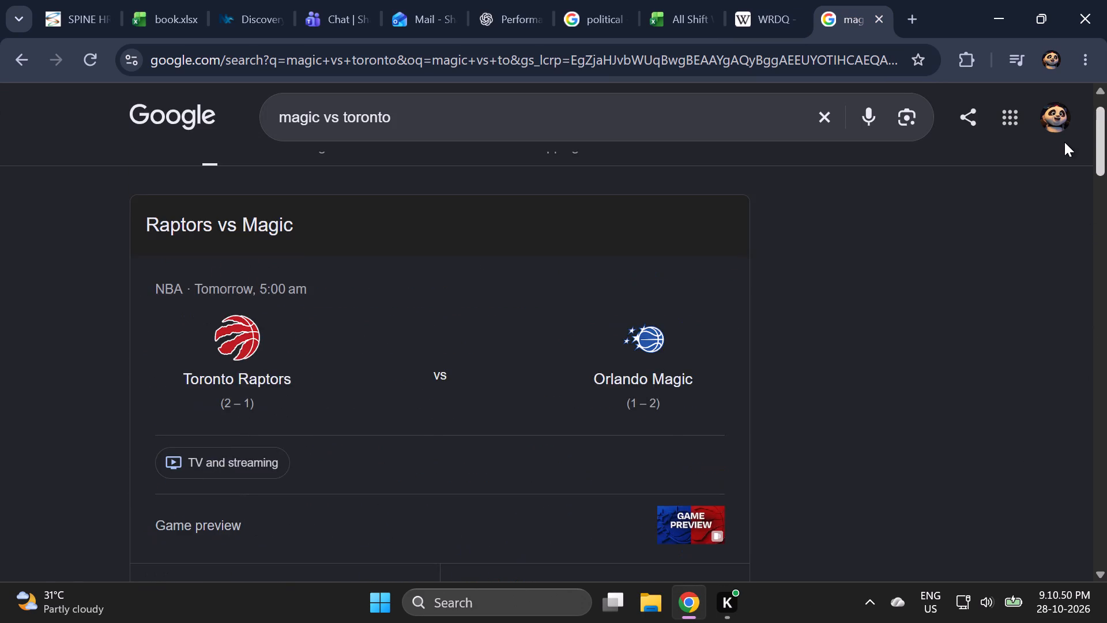
left_click_drag(1064, 142, 1098, 373)
left_click(270, 415)
left_click_drag(274, 417, 235, 417)
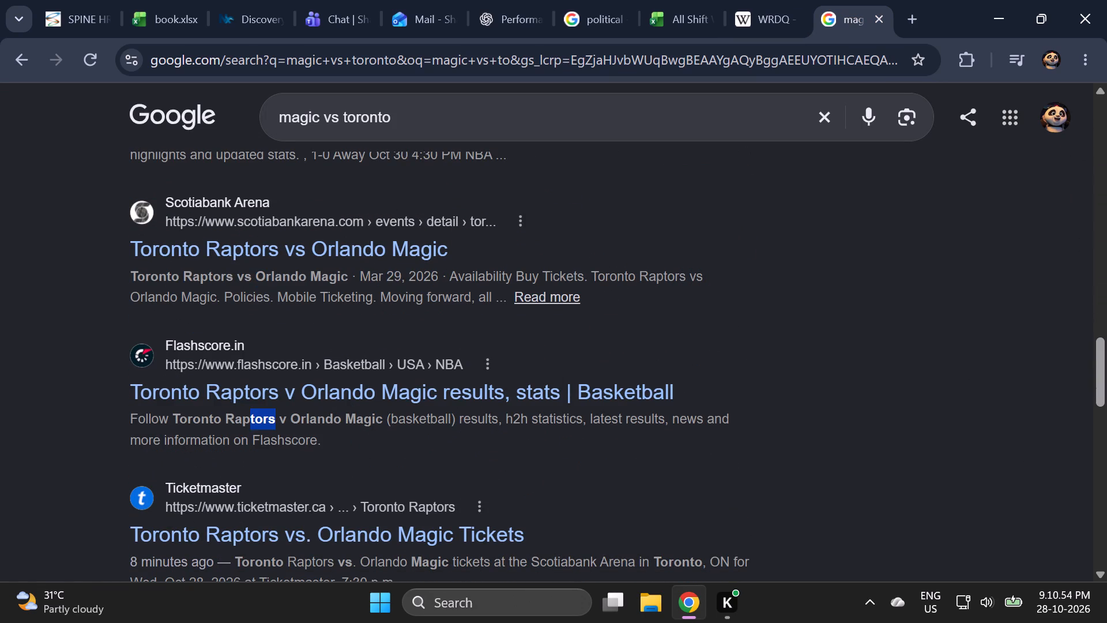
left_click_drag(235, 417, 176, 417)
left_click(283, 424)
left_click(270, 420)
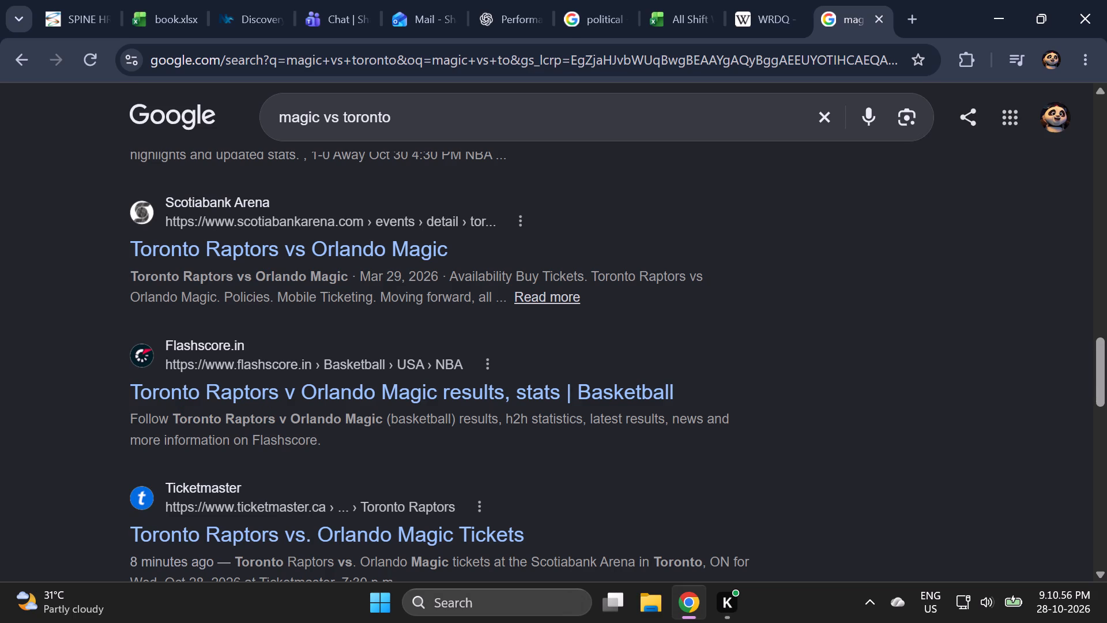
left_click_drag(276, 419, 172, 423)
key("ctrl+c")
left_click(811, 0)
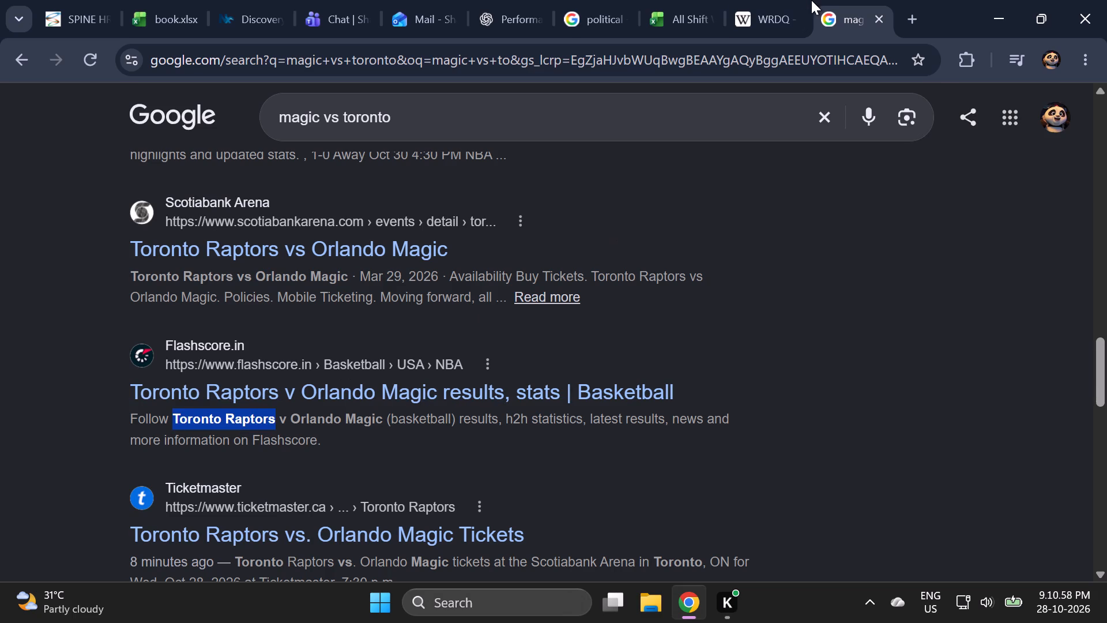
left_click(777, 2)
left_click_drag(700, 103, 551, 114, "ctrl")
key("ctrl+v")
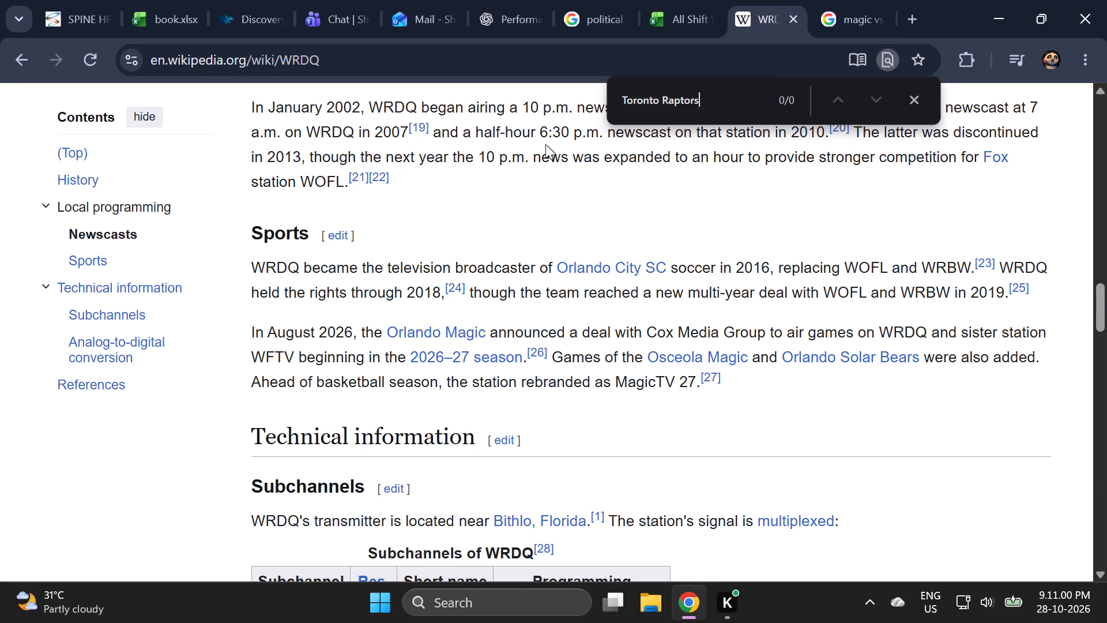
Title the WRDQ-TV segment with account Orlando Magic, parent NBA Media Ventures llc and class Sporting Clubs-Events, and replay it to check.
left_click_drag(487, 329, 382, 332)
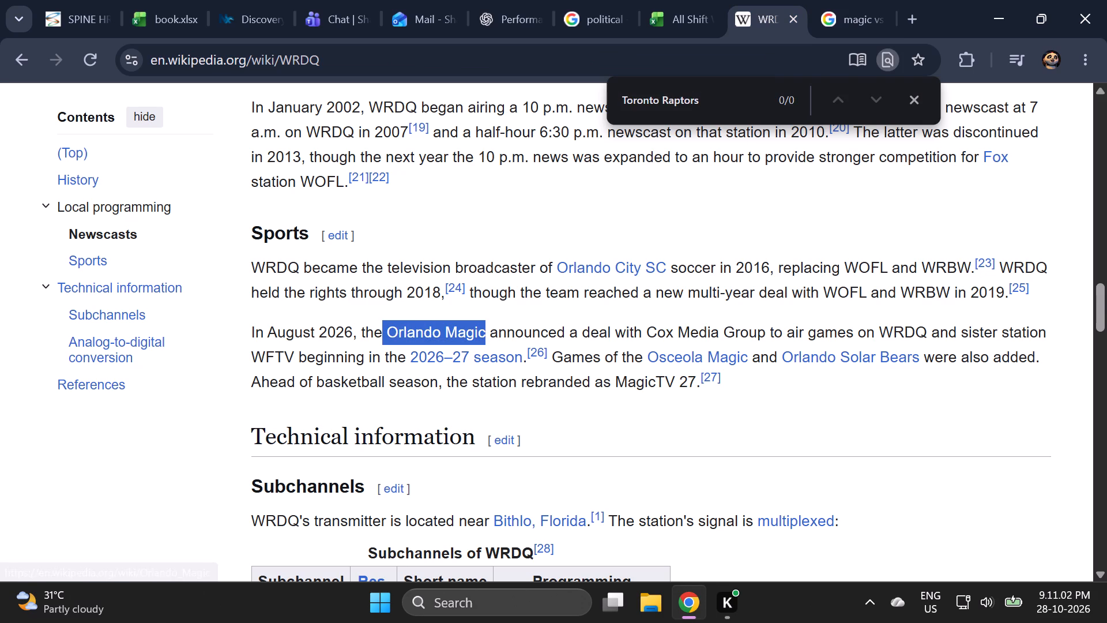
left_click_drag(382, 332, 387, 332)
key("ctrl+c")
left_click(268, 0)
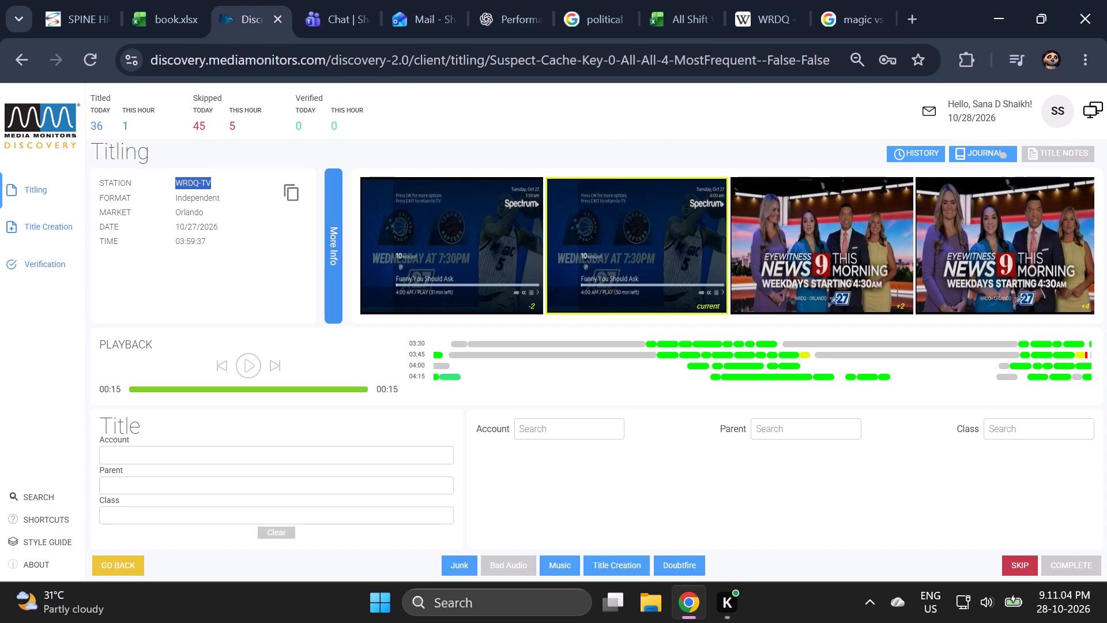
left_click(526, 418, "ctrl")
key("ctrl+v")
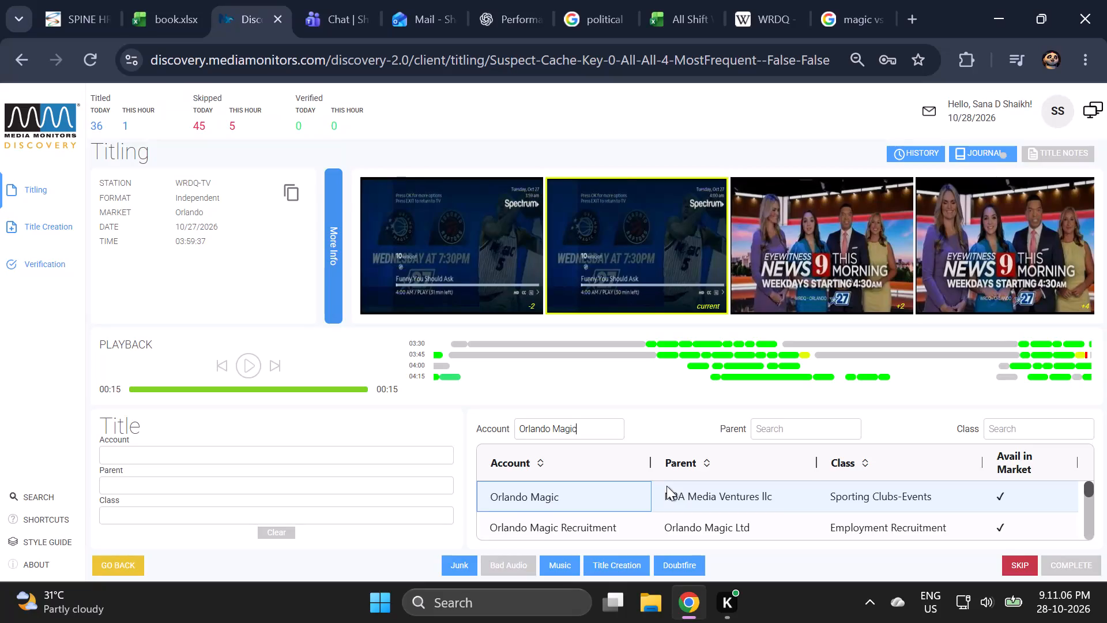
left_click(667, 486)
left_click(383, 511)
key("ctrl+c")
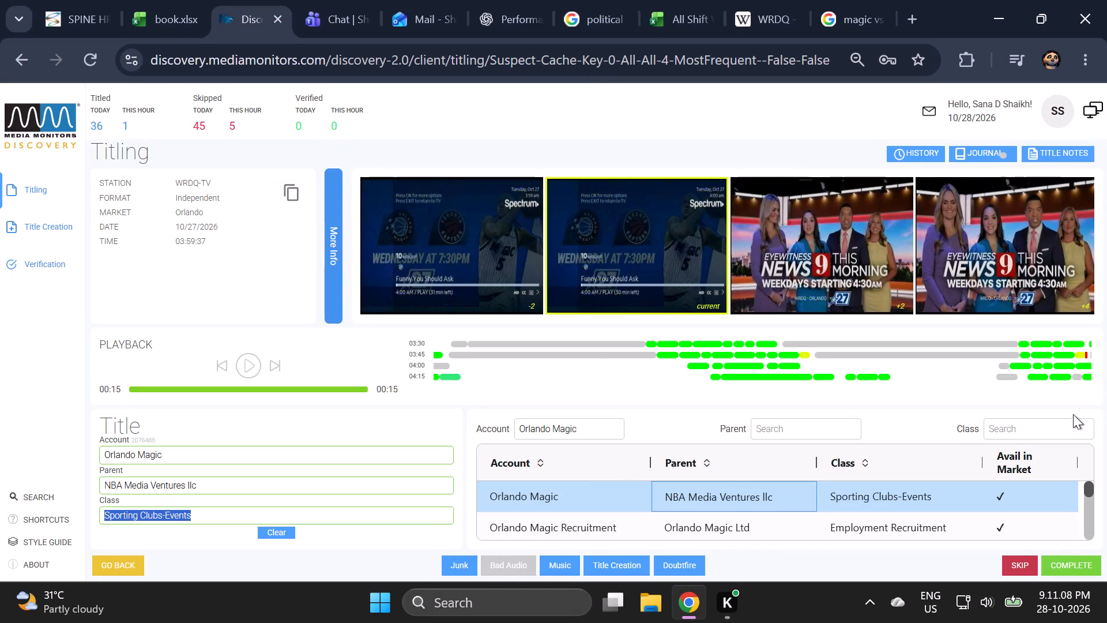
left_click(1047, 430, "ctrl")
key("ctrl+v")
left_click(838, 496)
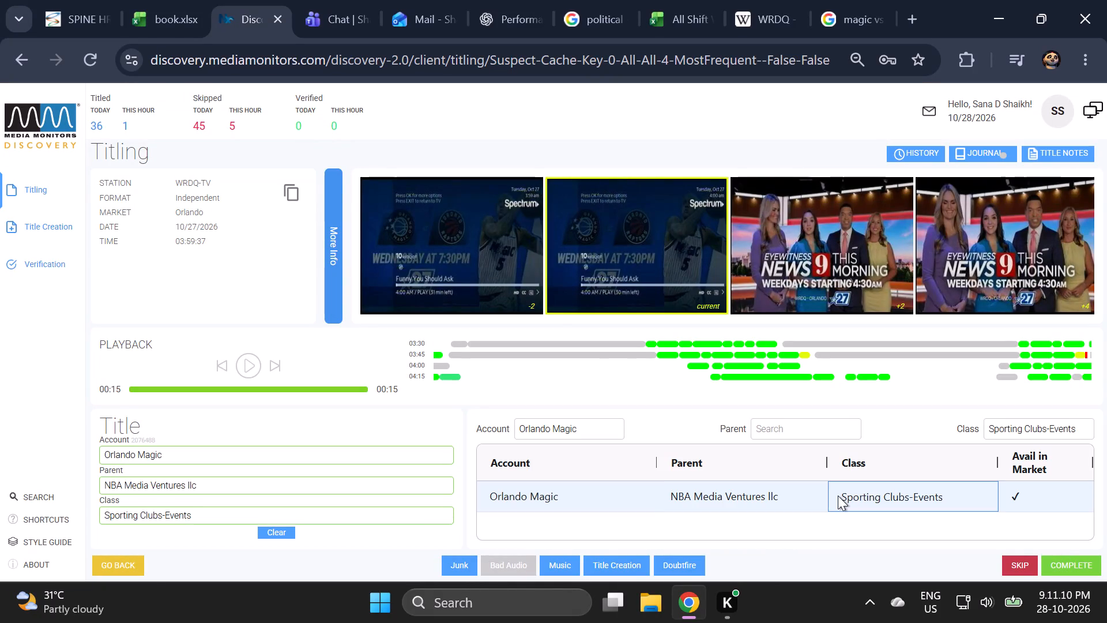
left_click(219, 364)
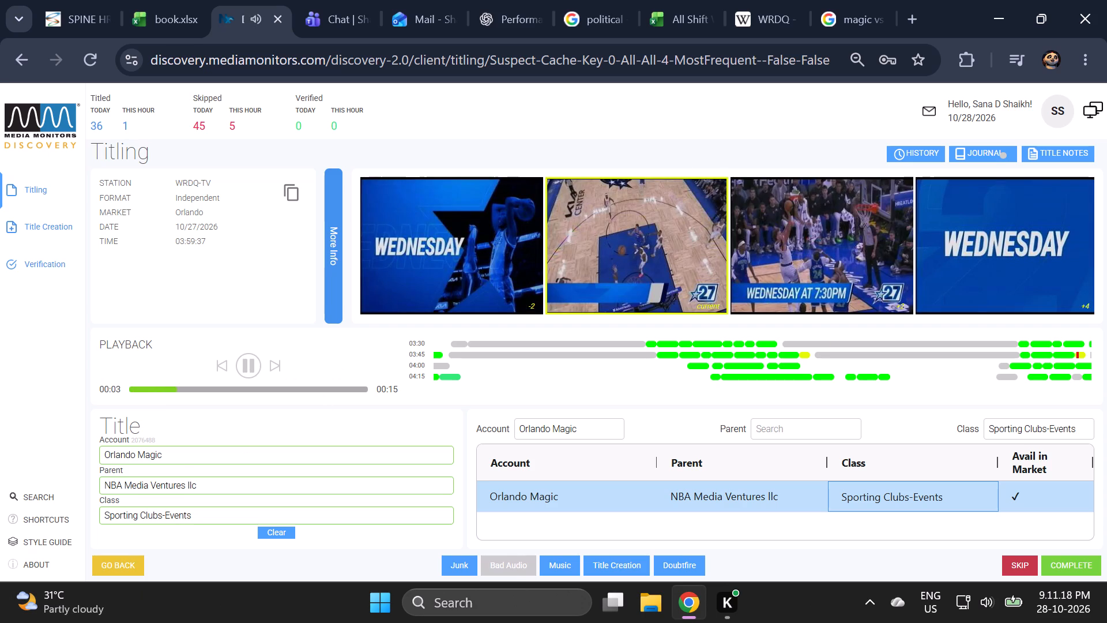
left_click(177, 464)
left_click(179, 453, "ctrl")
key("ctrl+c")
left_click(184, 0)
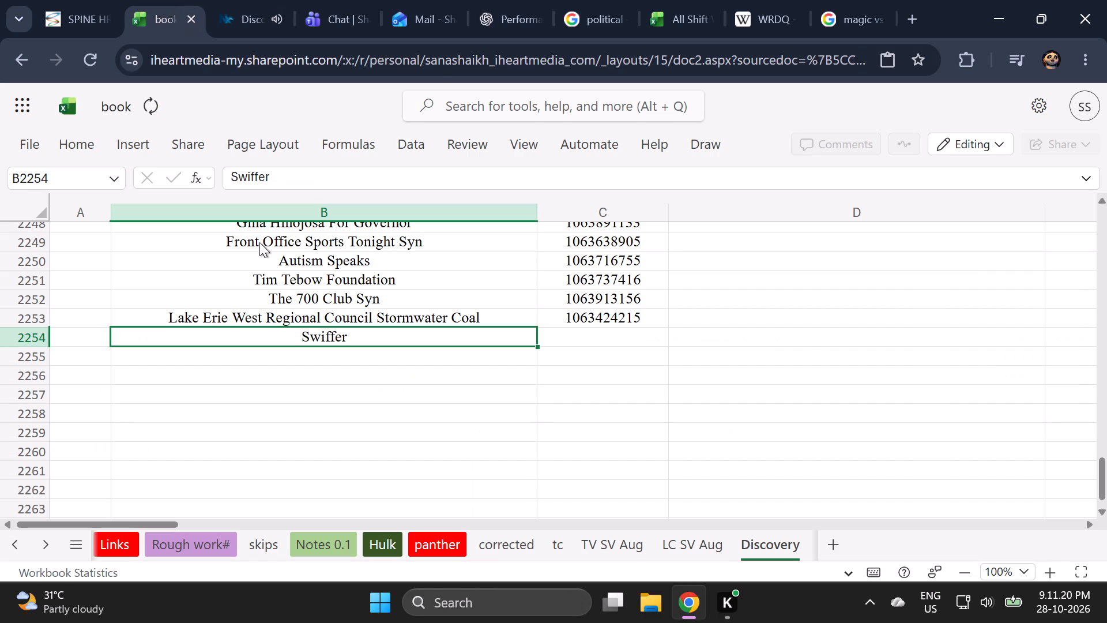
double_click(358, 351)
key("ctrl+v")
left_click(252, 2)
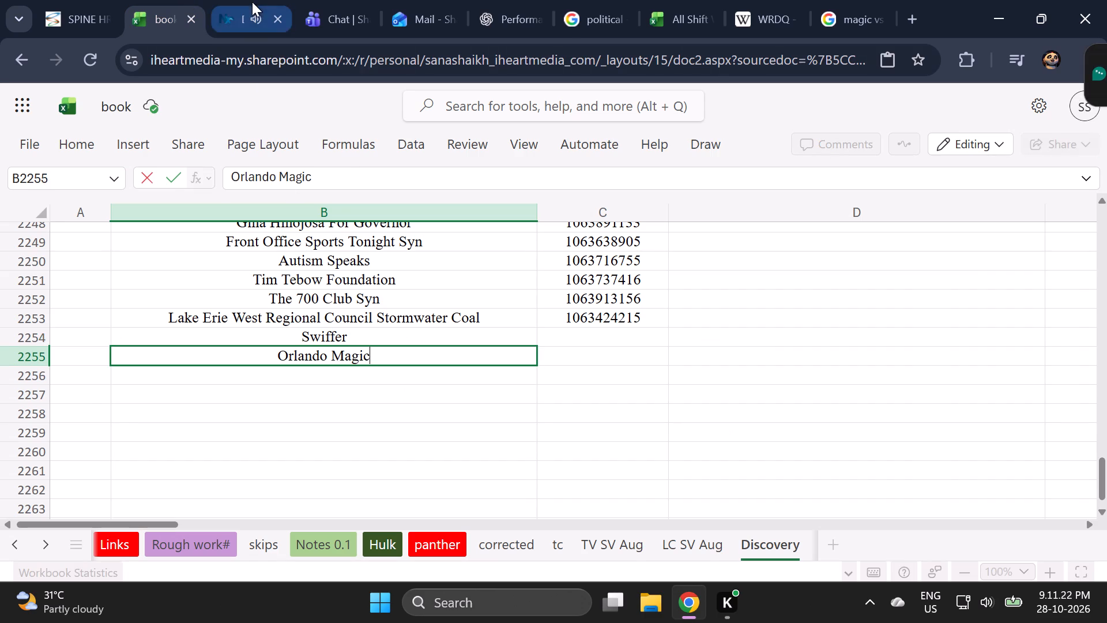
left_click(337, 179)
left_click_drag(453, 178, 381, 183)
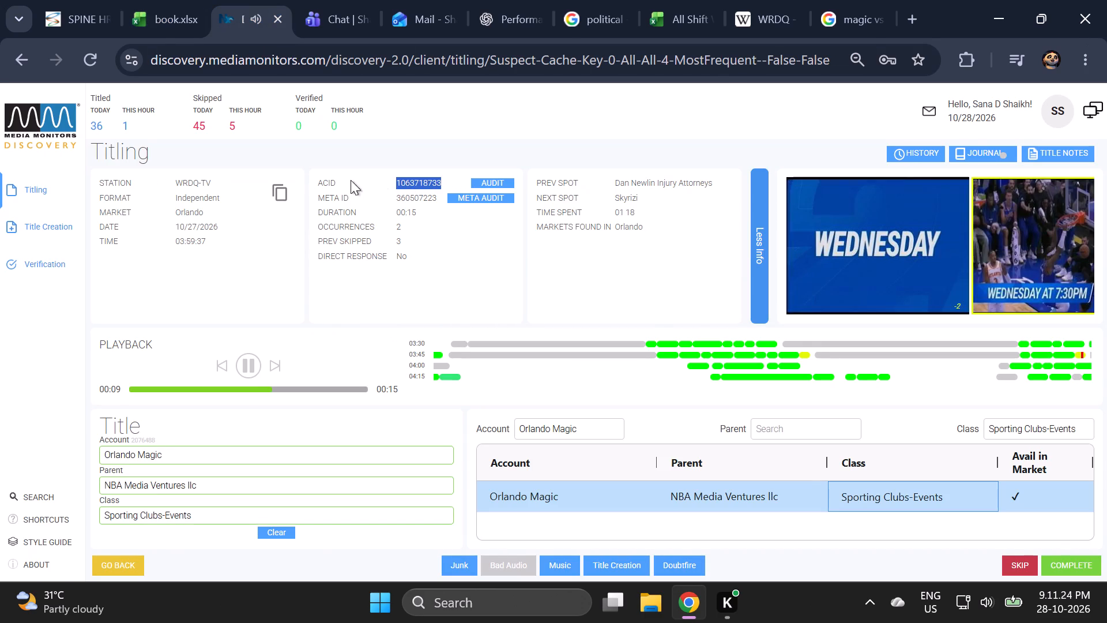
key("ctrl+c")
left_click(157, 27)
double_click(555, 358)
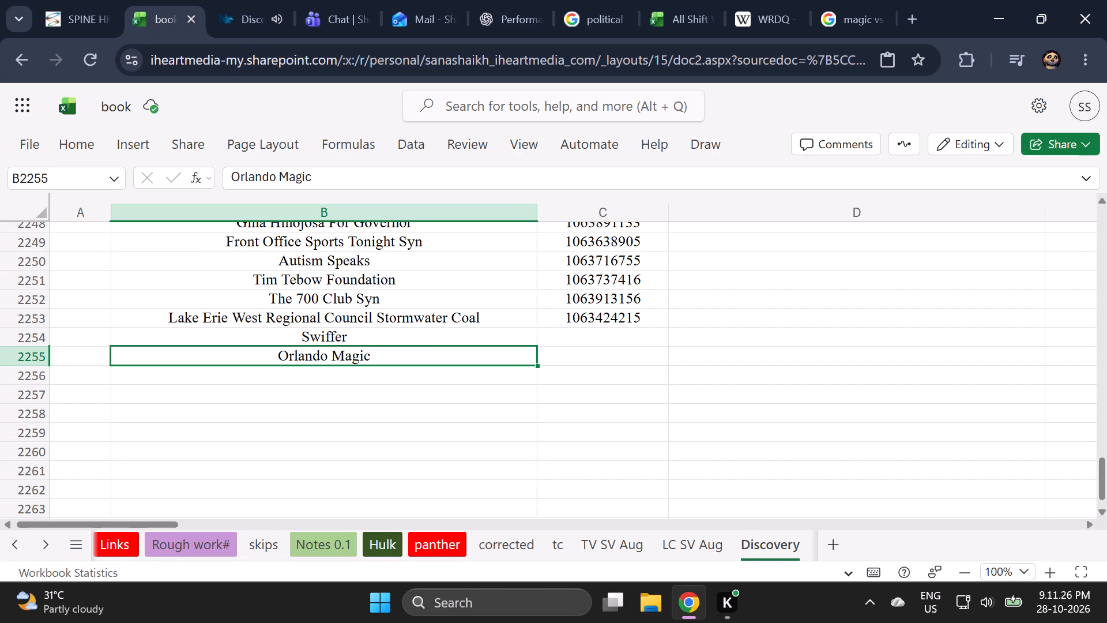
key("ctrl+v")
Return to the titling page, hide the extra segment information and replay the WRDQ-TV Orlando segment.
left_click(255, 0)
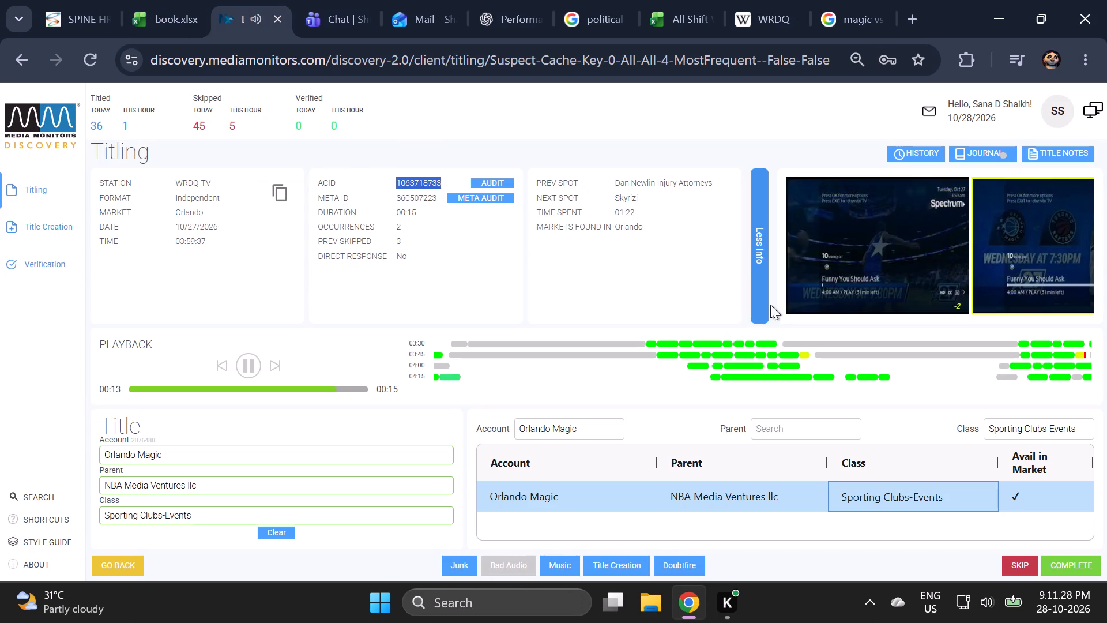
left_click(757, 299)
left_click(219, 366)
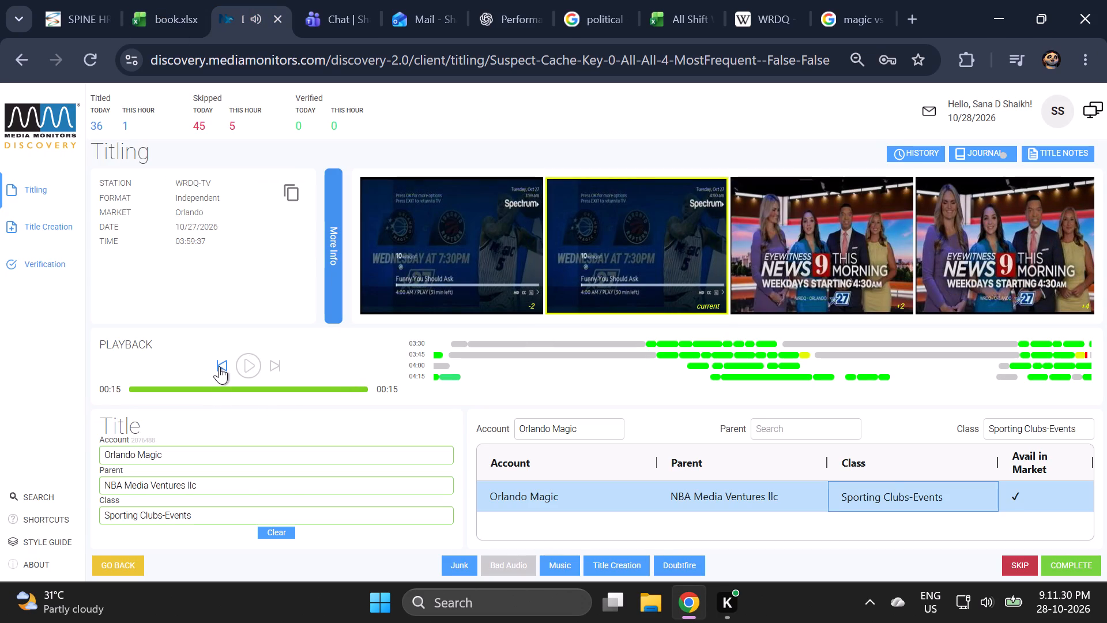
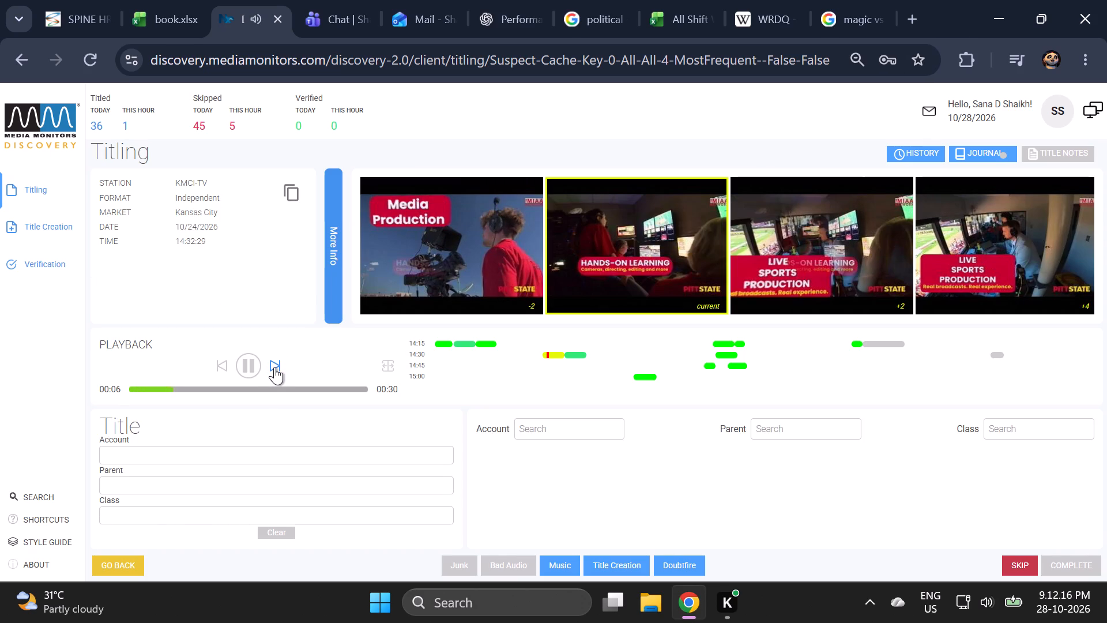
Jump ahead in the KMCI-TV Kansas City segment to check its ending, and skip the segment without titling it.
left_click(274, 364)
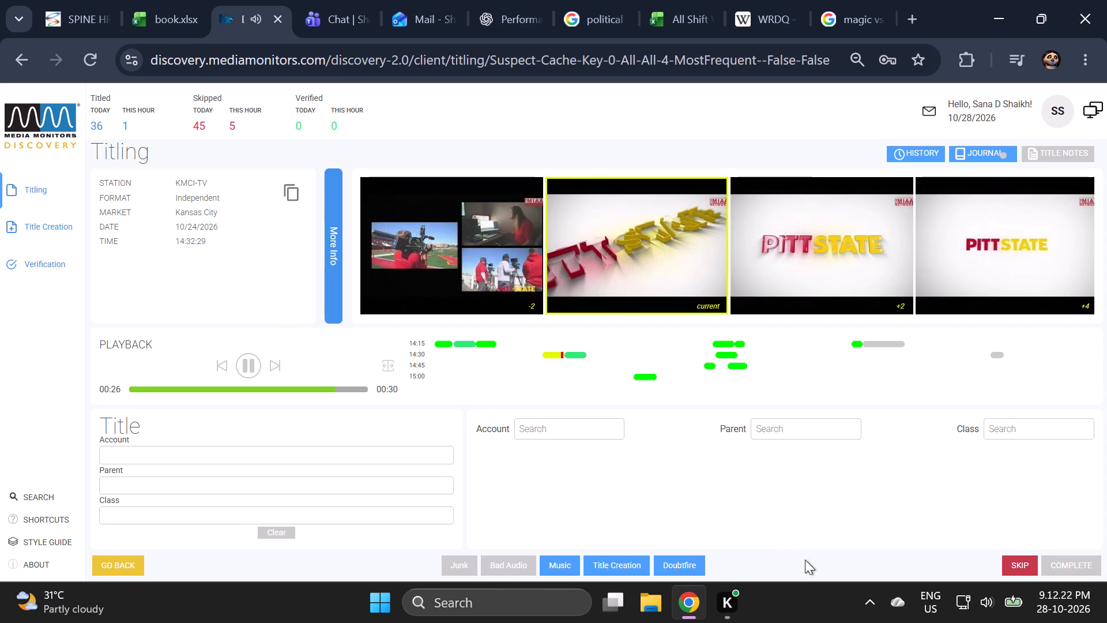
left_click(1021, 568)
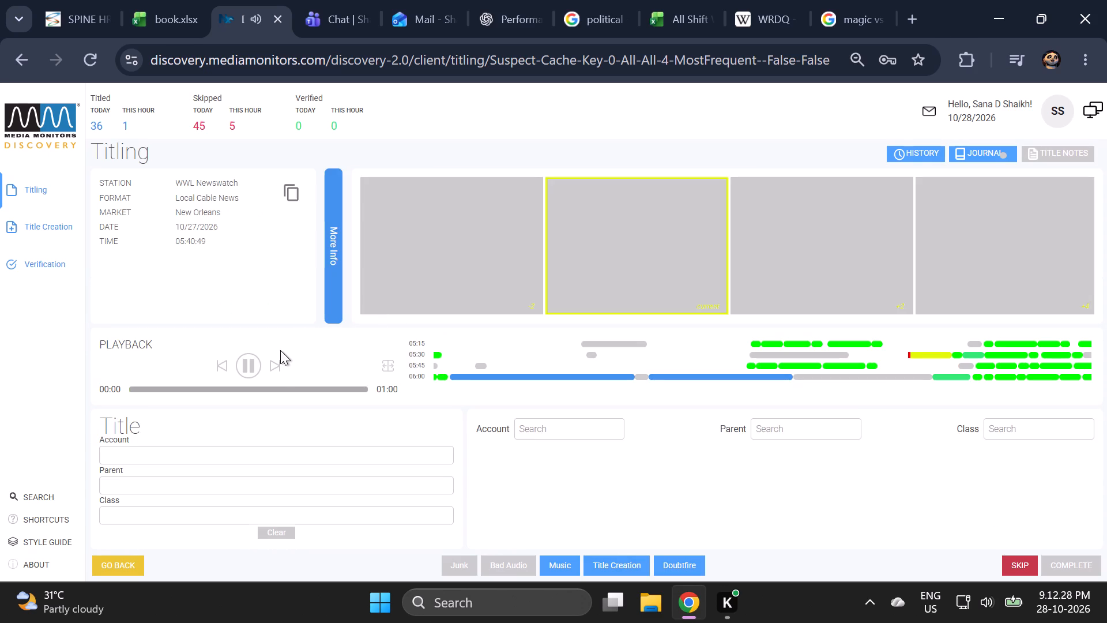
Jump ahead in the WWL Newswatch New Orleans segment to review its closing part.
left_click(275, 367)
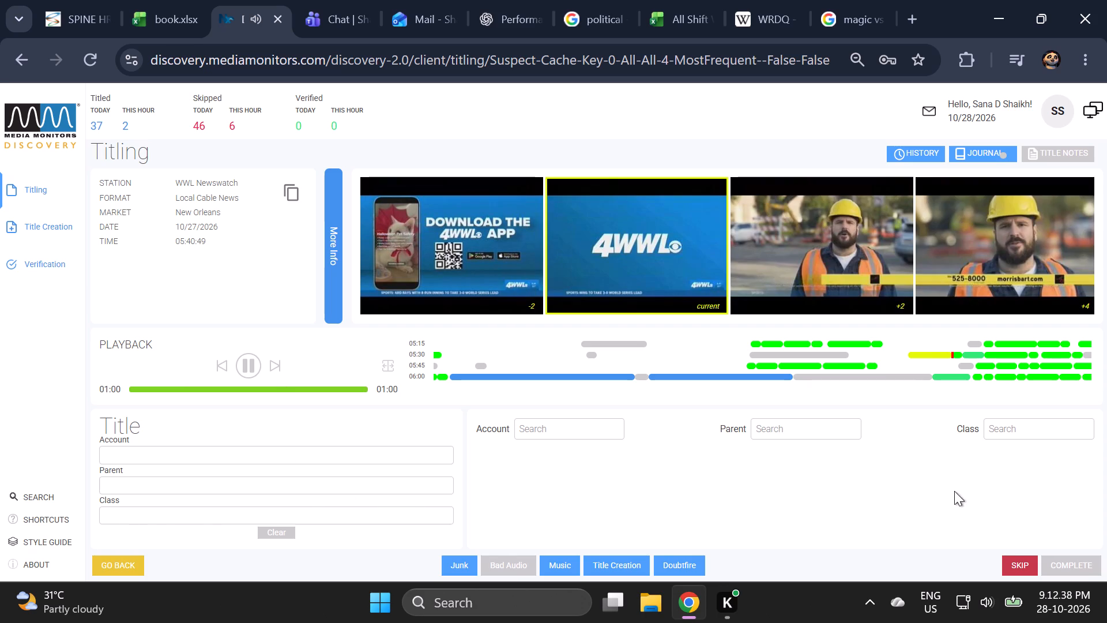
Skip the WWL Newswatch New Orleans segment without titling it.
left_click(1021, 561)
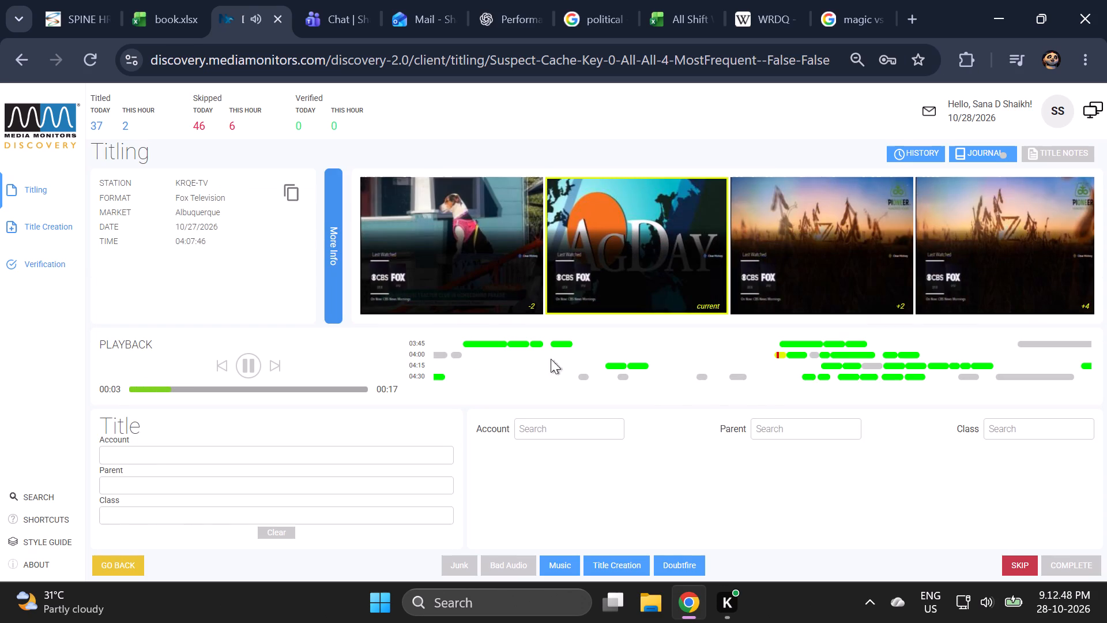
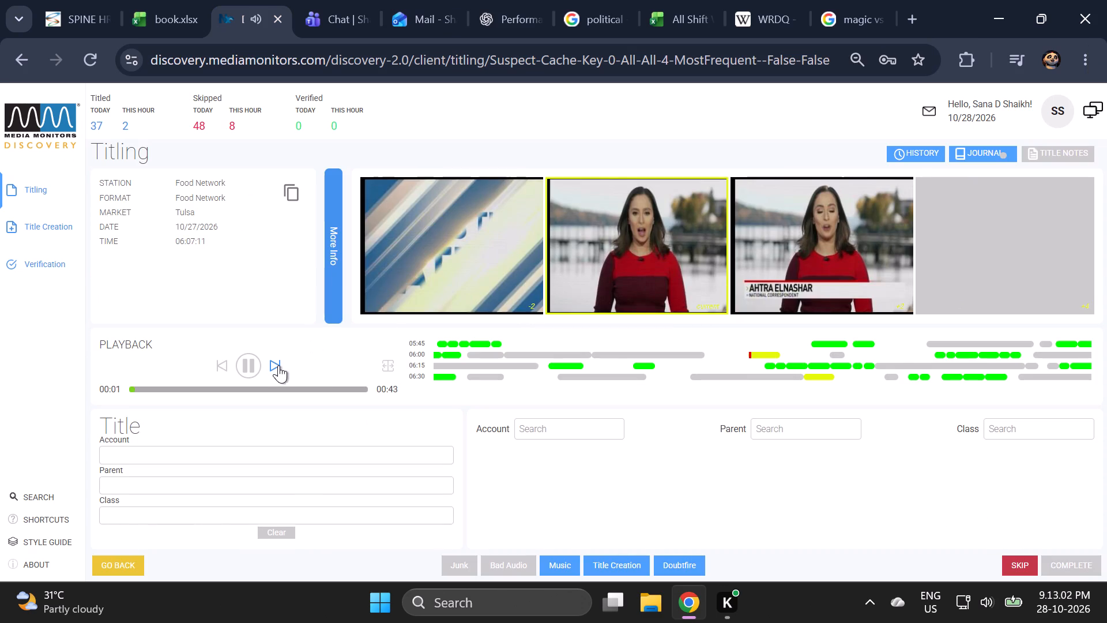
Jump ahead in the Food Network Tulsa segment to review its closing part, and try to reposition playback to an earlier point.
left_click(275, 366)
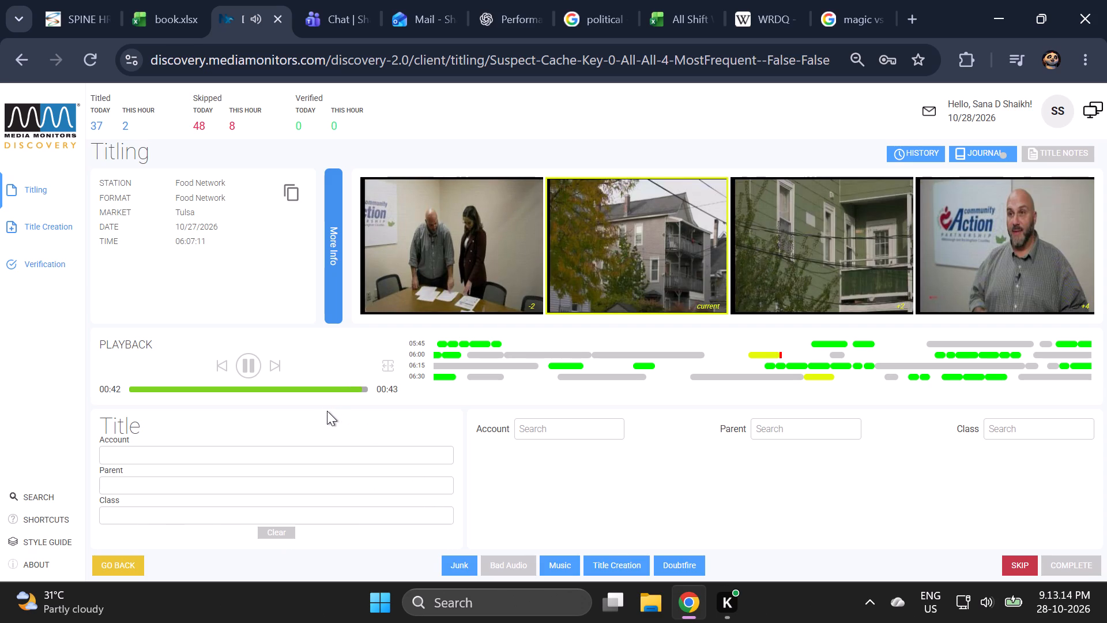
left_click_drag(291, 388, 315, 358)
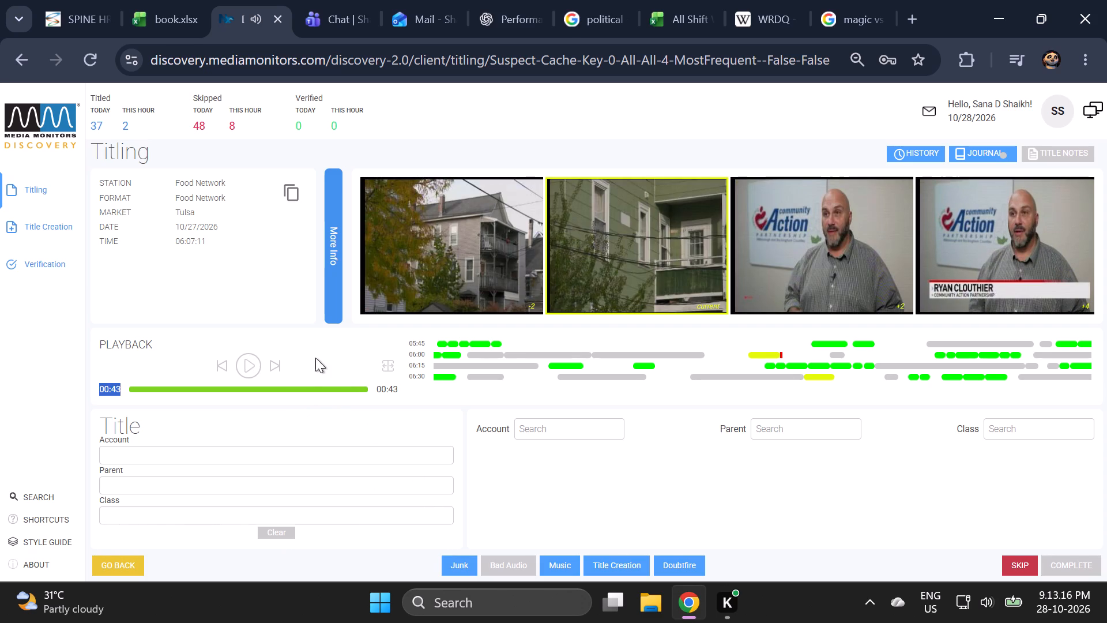
Mark the Food Network Tulsa segment as junk.
left_click_drag(315, 358, 315, 357)
left_click(318, 352)
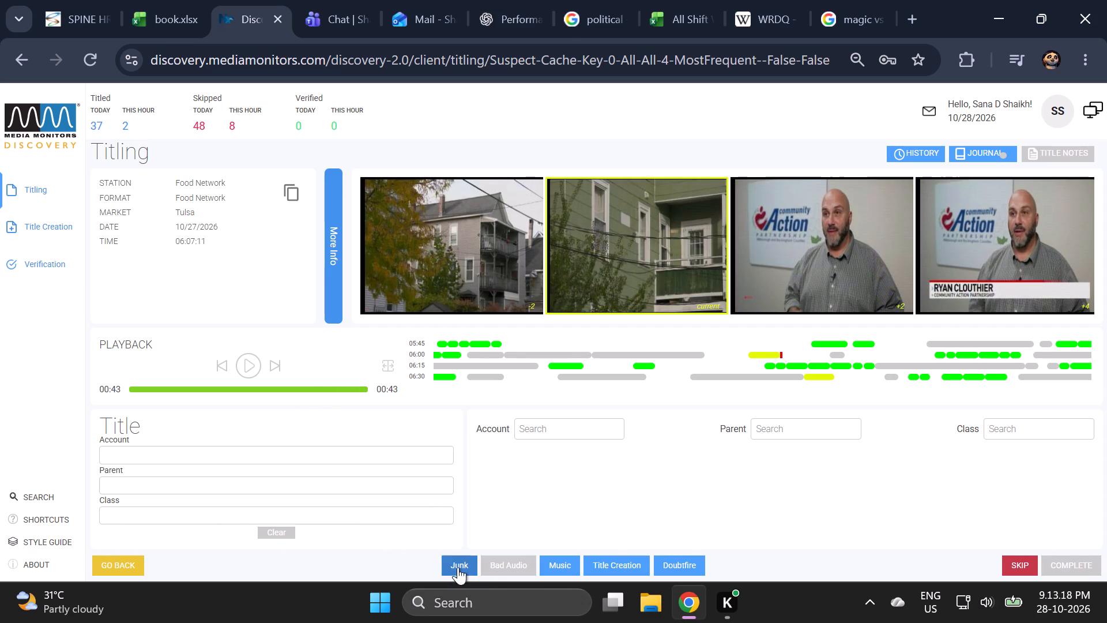
left_click(458, 565)
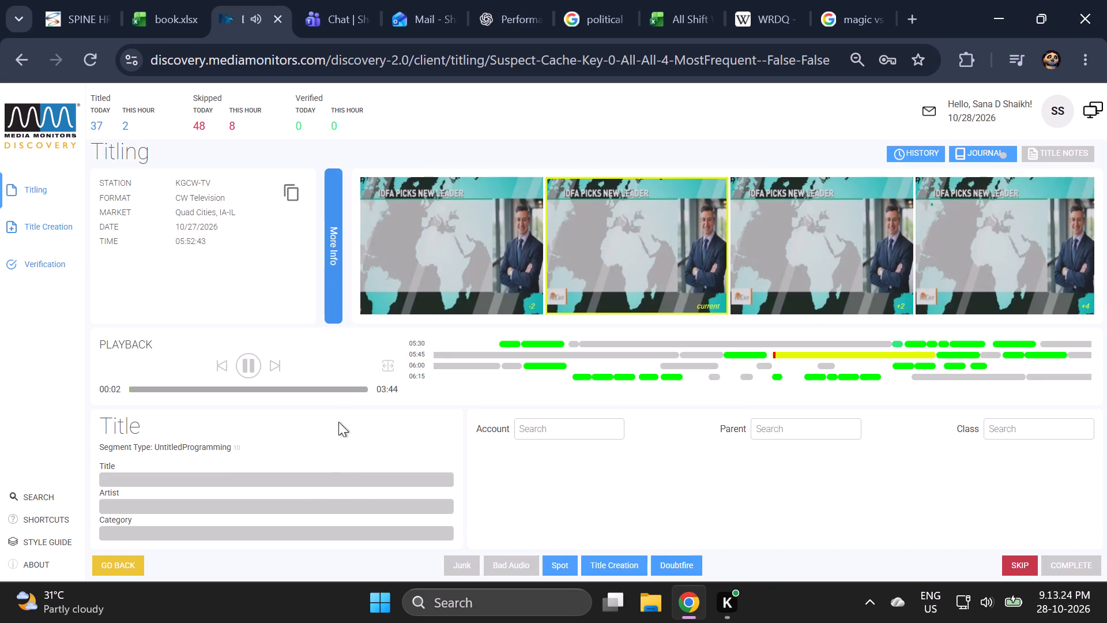
Jump through the KGCW-TV Quad Cities segment to its ending and mark it as junk.
left_click(270, 367)
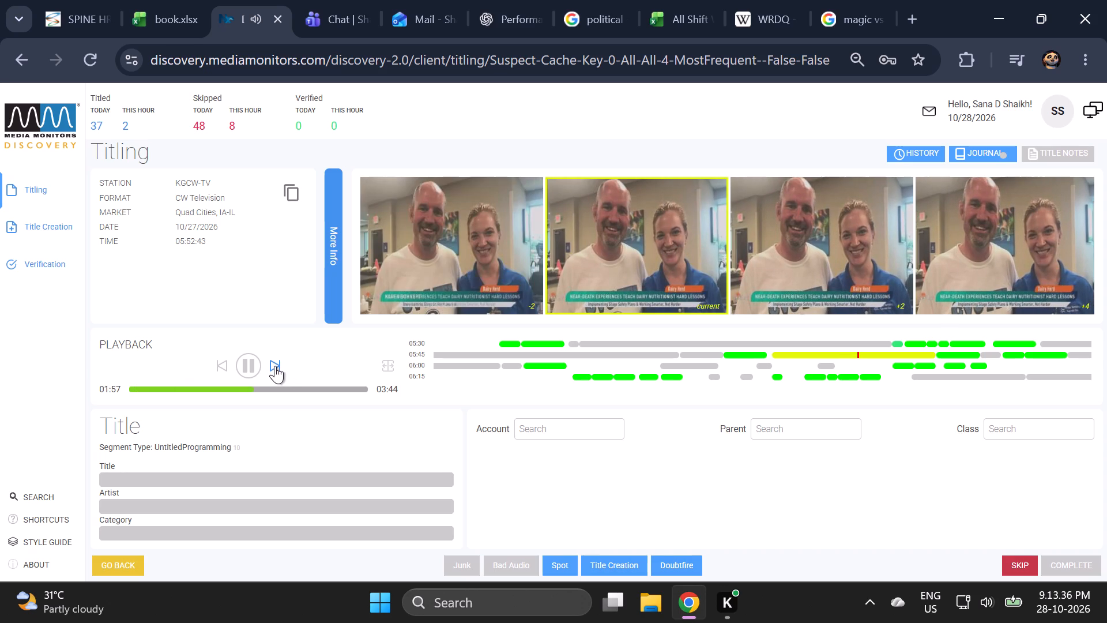
left_click_drag(275, 366, 273, 351)
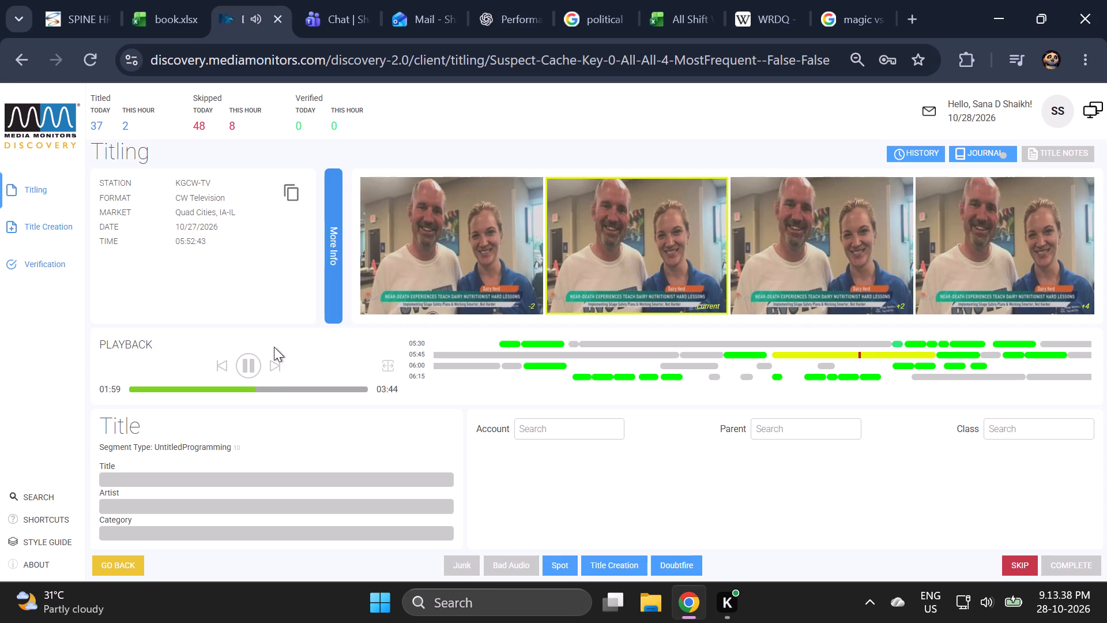
left_click(272, 362)
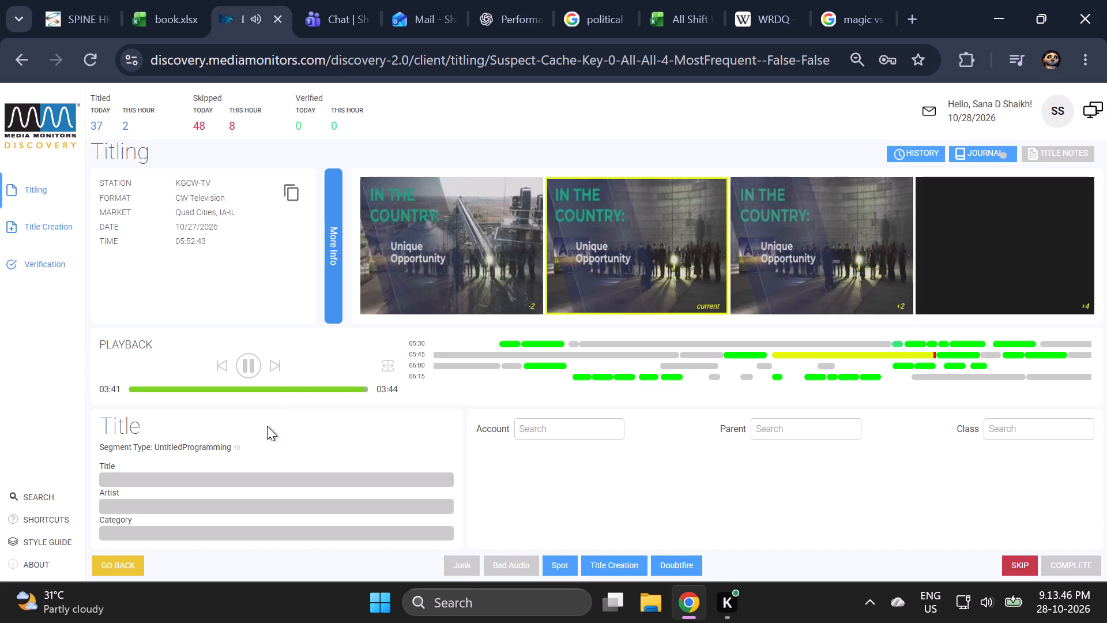
left_click(358, 387)
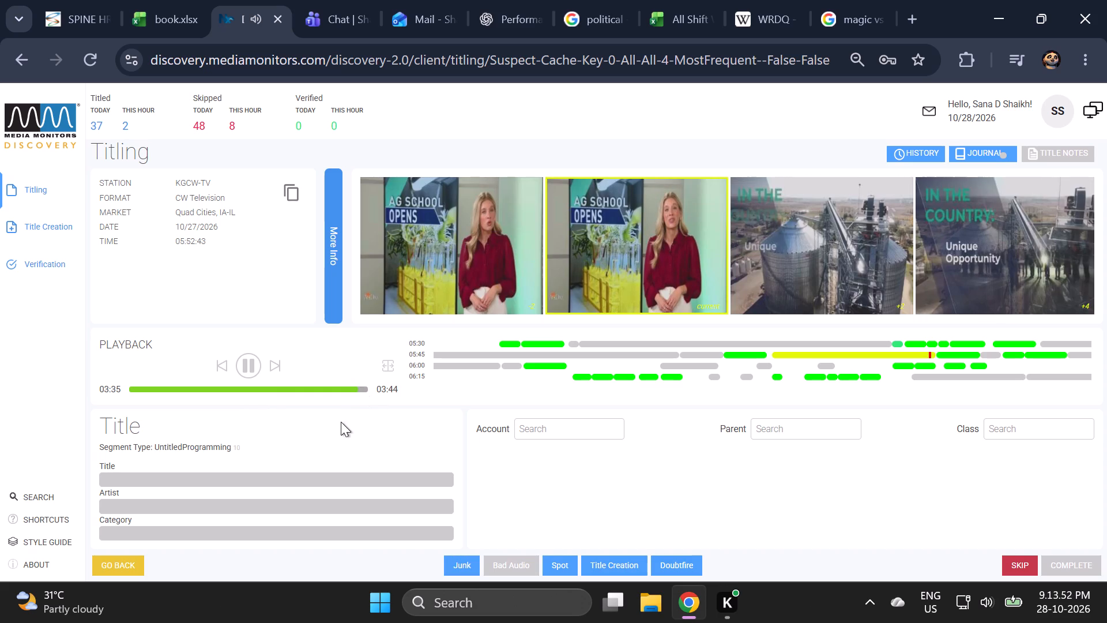
left_click(464, 557)
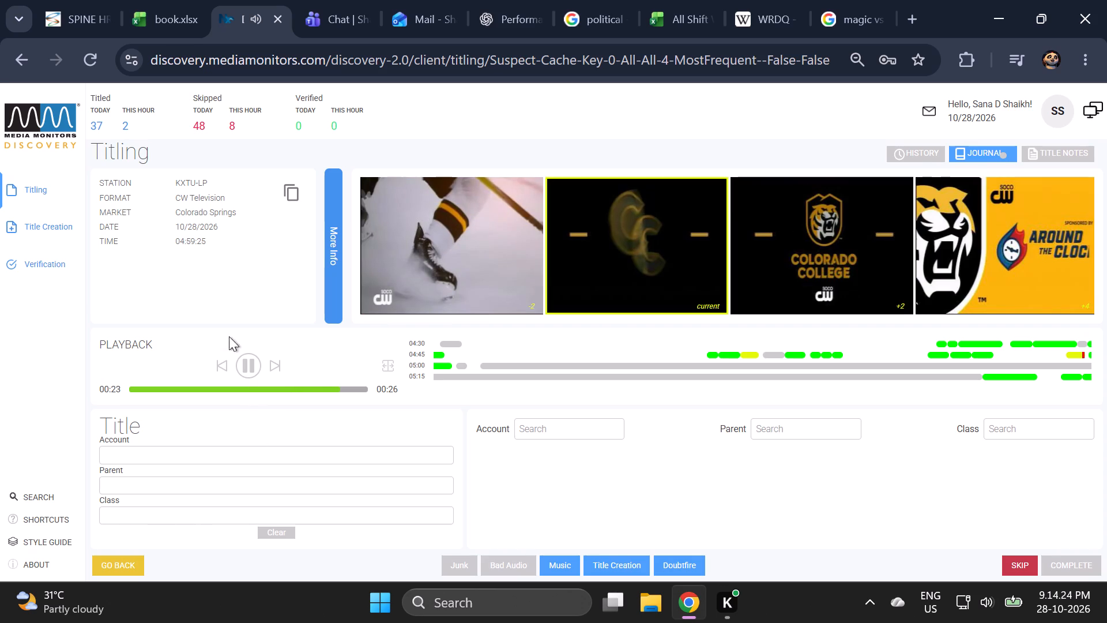
Search the web for the station code KXTU-LP and open the station's Wikipedia article.
left_click_drag(219, 186, 168, 179)
key("ctrl+c")
key("ctrl+c")
left_click(878, 6)
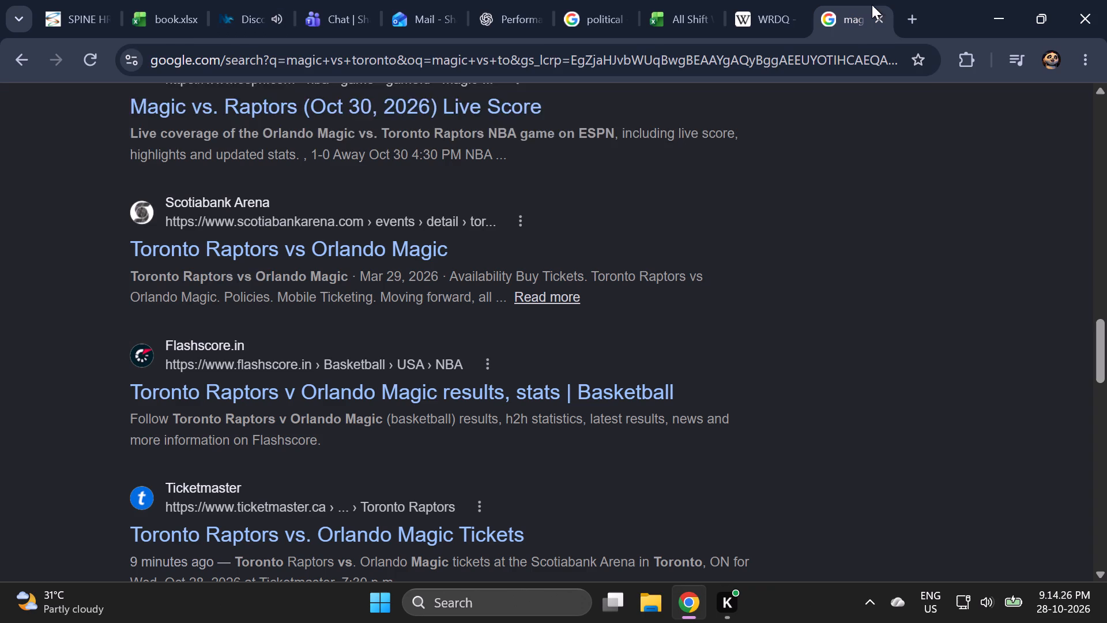
left_click(722, 61)
key("ctrl+v")
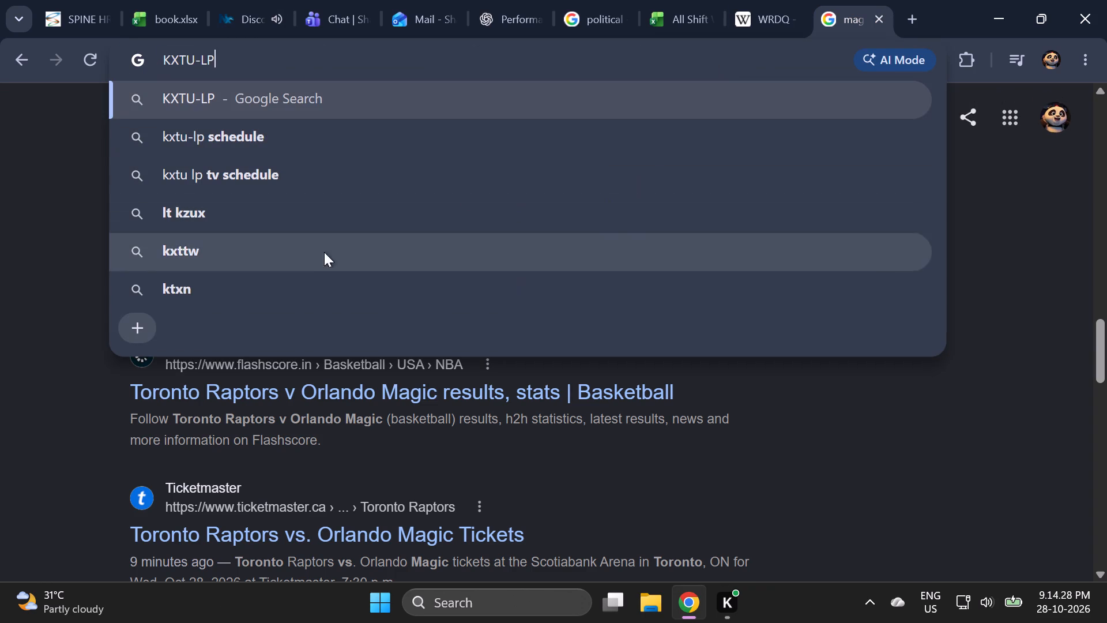
key("Return")
left_click(163, 288)
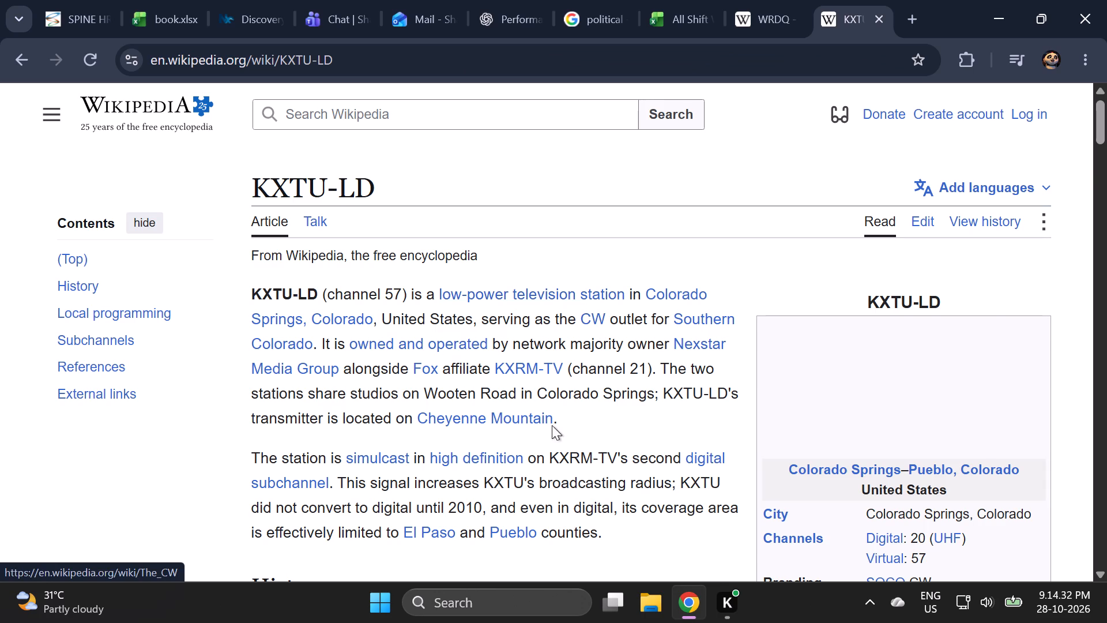
Search Google for "tiger hockey", browse the image results, and compare them with the logo in the KXTU-LP segment.
left_click(779, 0)
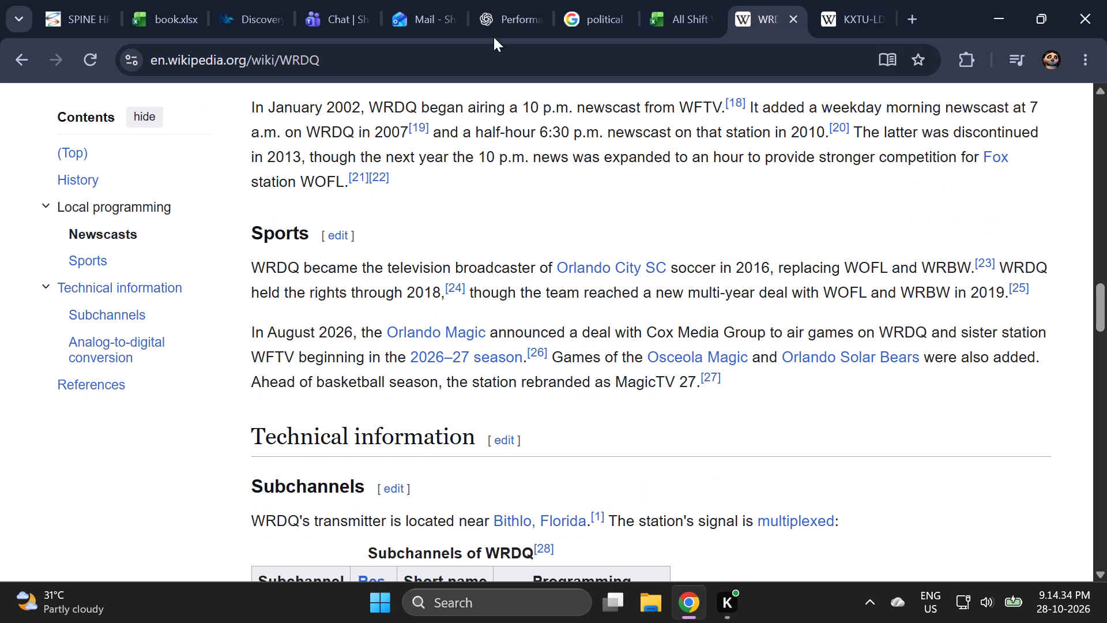
left_click(398, 61)
type("tig")
type("er")
key("space")
type("hock")
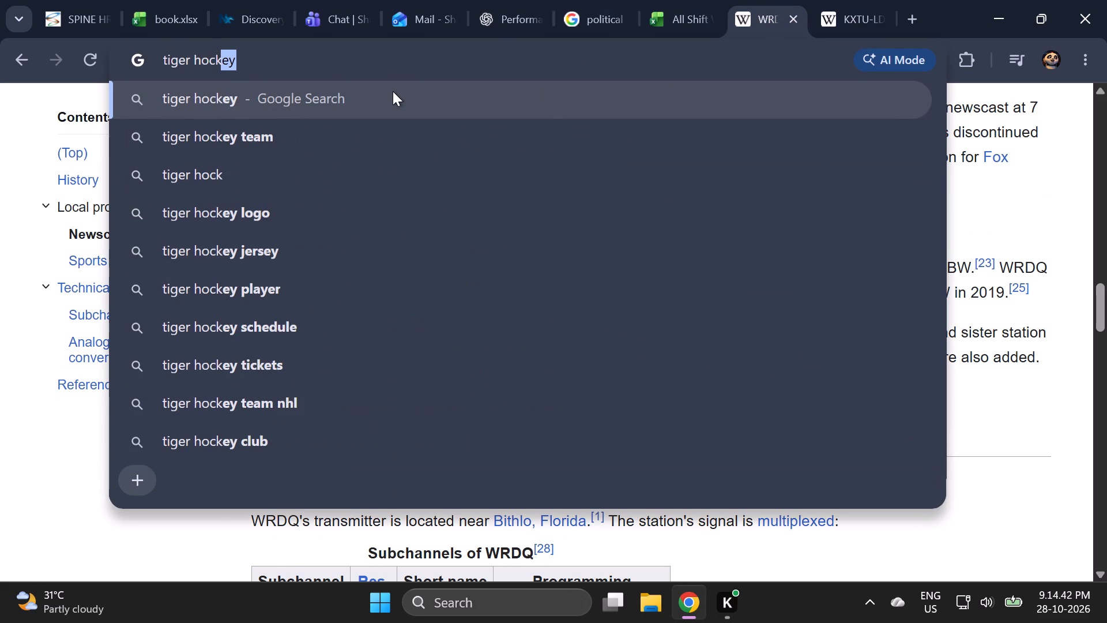
left_click(391, 92)
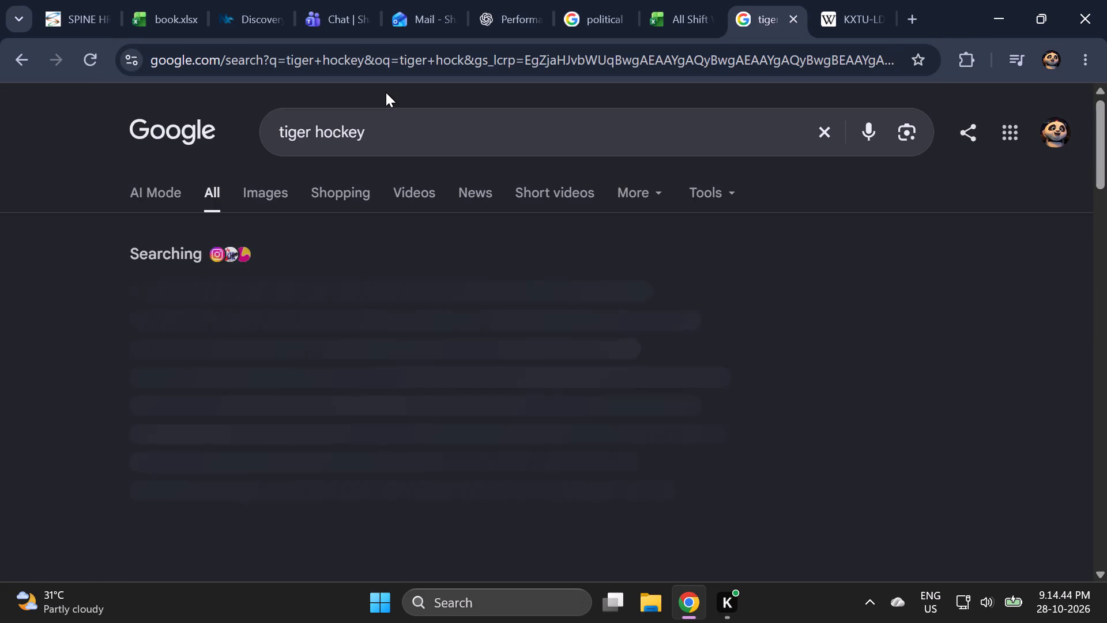
scroll(416, 343, "down", 2)
scroll(403, 435, "up", 3)
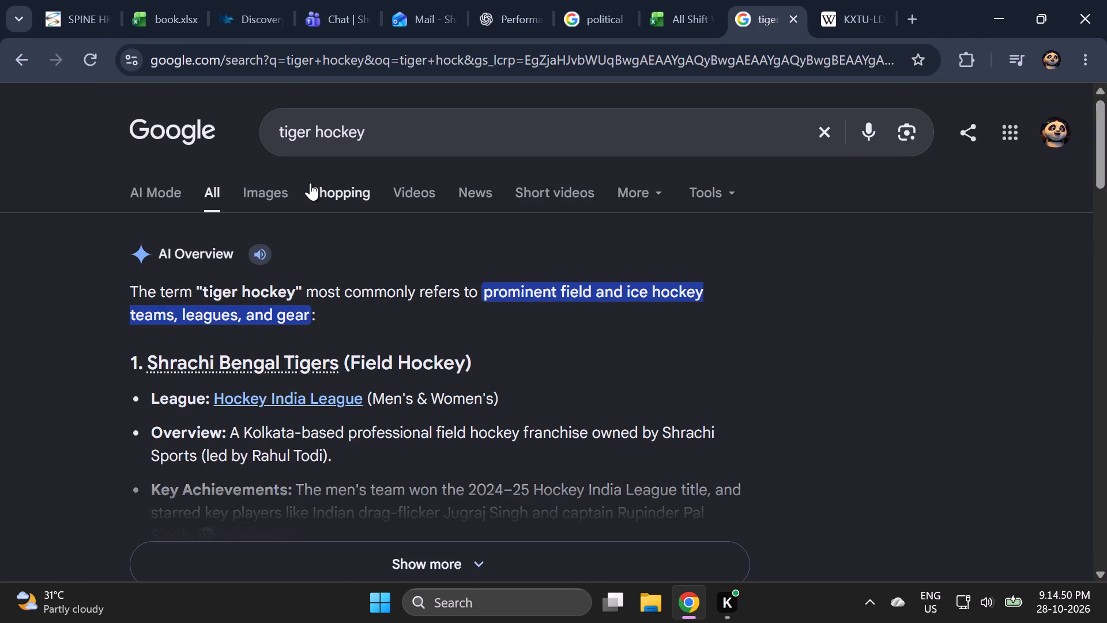
left_click(289, 189)
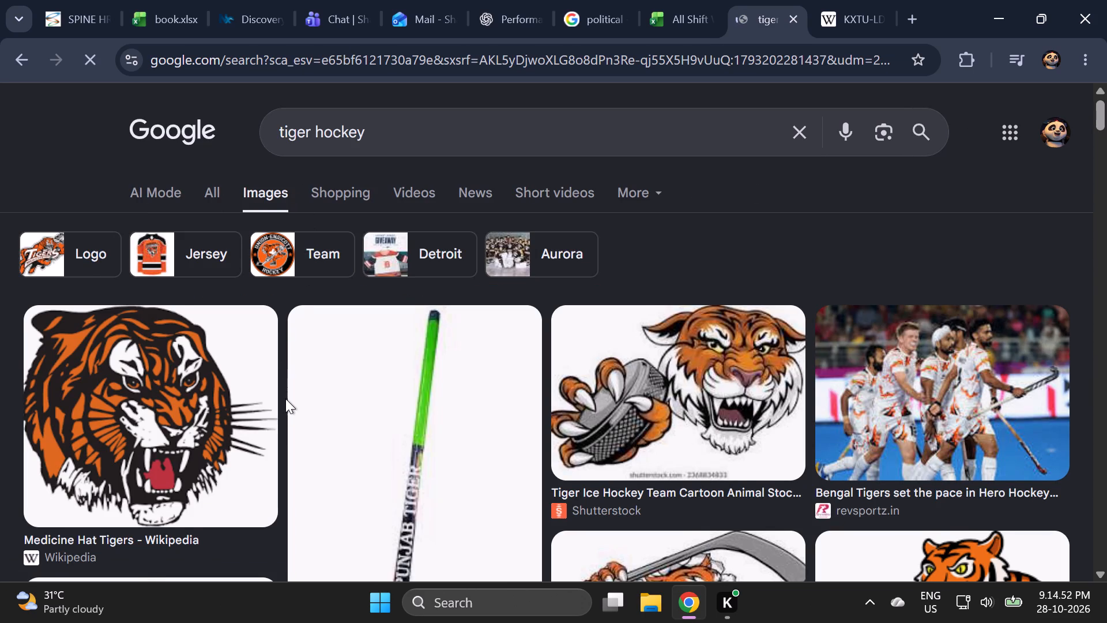
scroll(285, 399, "down", 1)
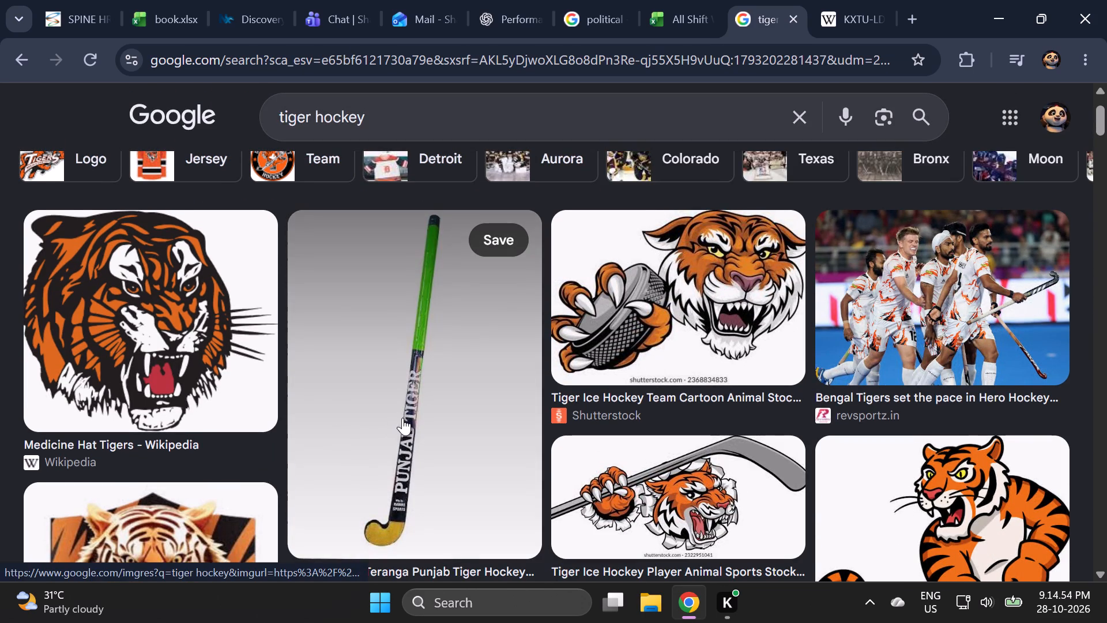
scroll(413, 407, "down", 3)
left_click(253, 0)
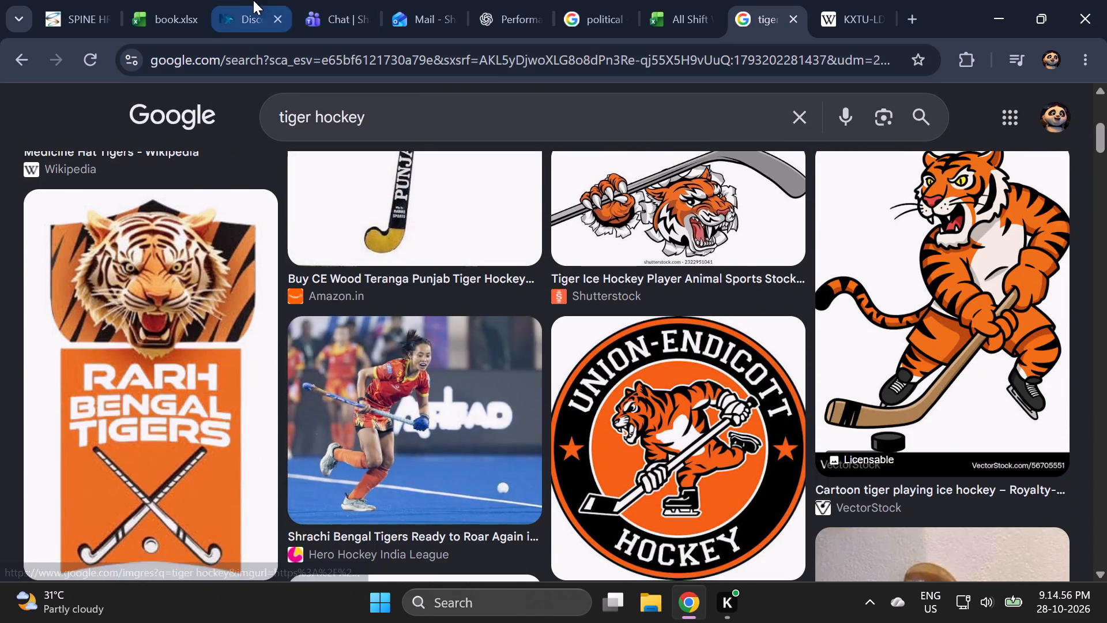
scroll(650, 332, "up", 2, "ctrl")
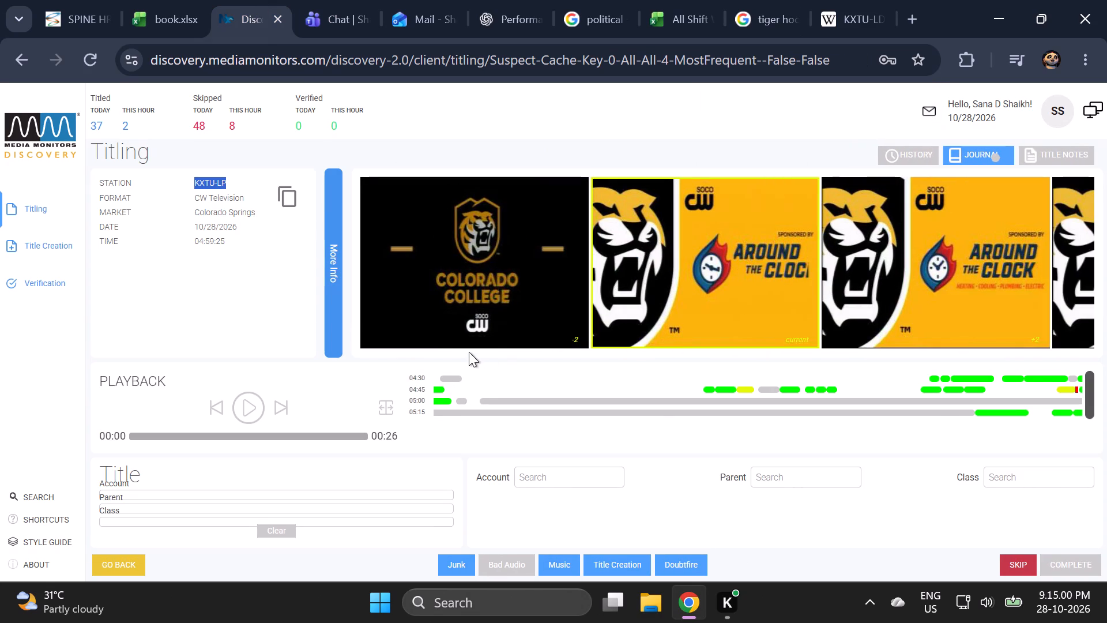
Refine the image search to "co tiger hockey" and open the Wikipedia article on Colorado College Tigers men's ice hockey.
left_click(736, 0)
left_click(292, 117)
left_click(277, 118)
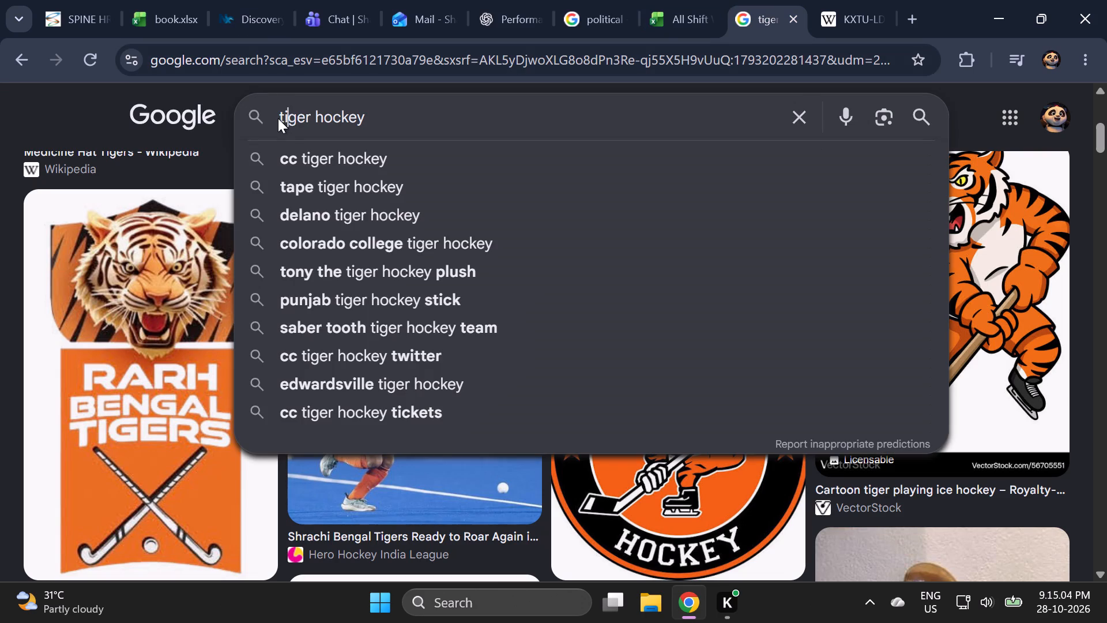
left_click(281, 118)
type("co")
key("space")
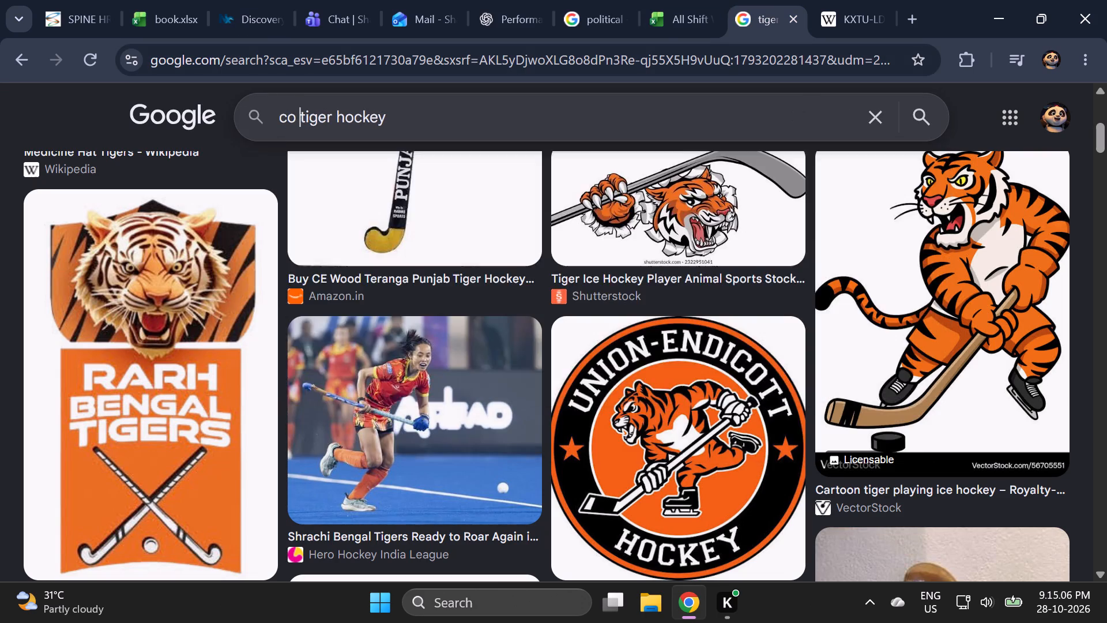
key("Return")
scroll(137, 473, "down", 2)
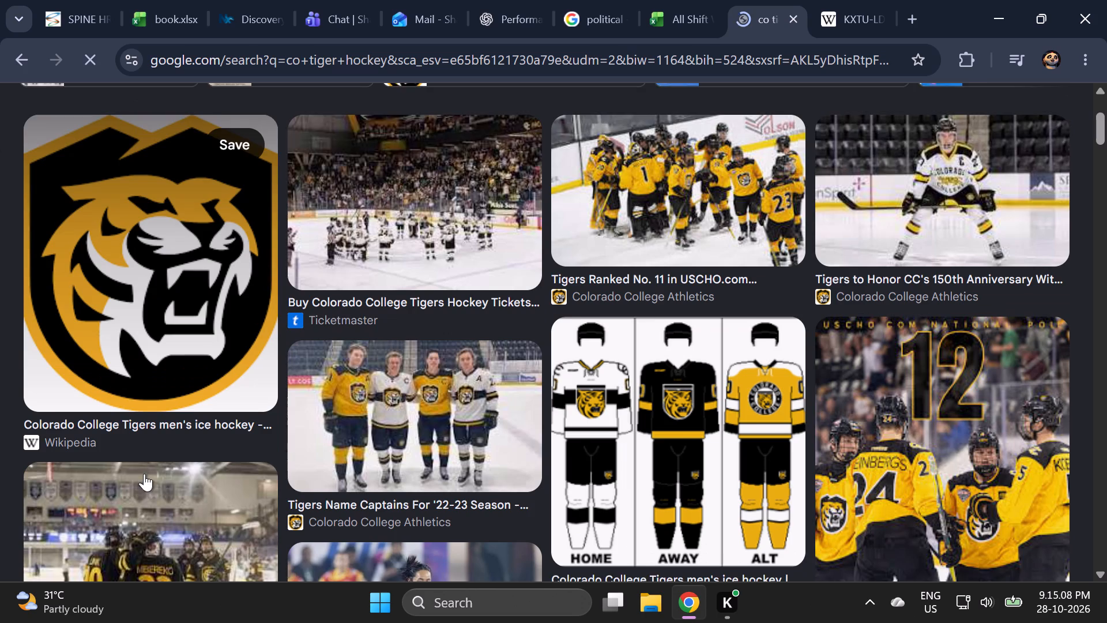
left_click(118, 414)
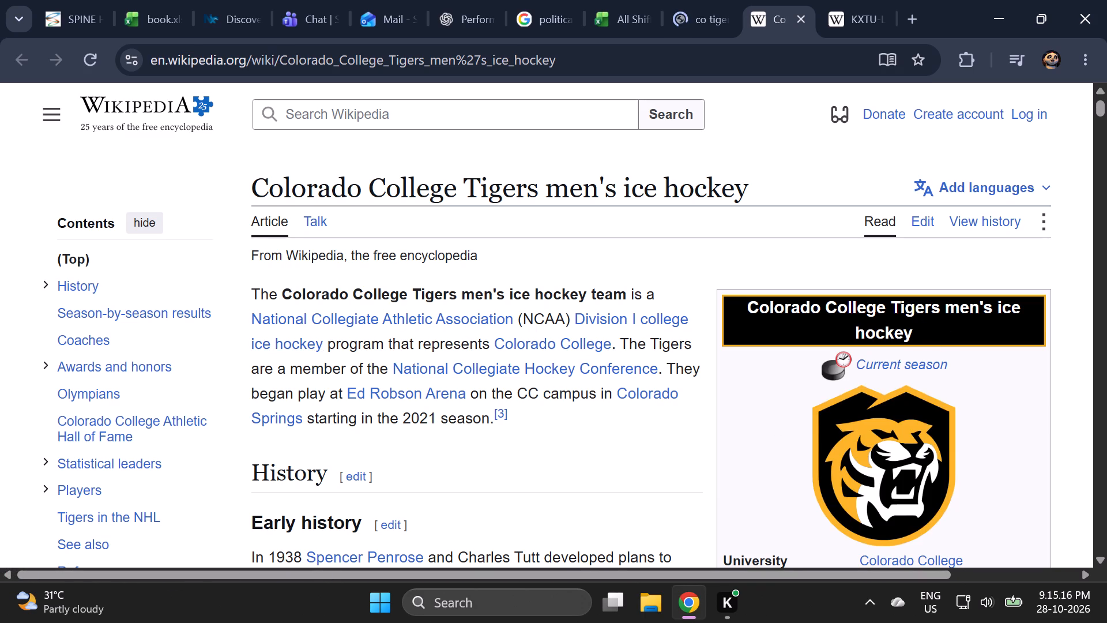
Find "Tigers" in the KXTU-LD Wikipedia article and open the linked Colorado College Tigers men's ice hockey page in a new tab.
left_click_drag(943, 306, 891, 302)
key("ctrl+c")
left_click(850, 0)
key("ctrl+f")
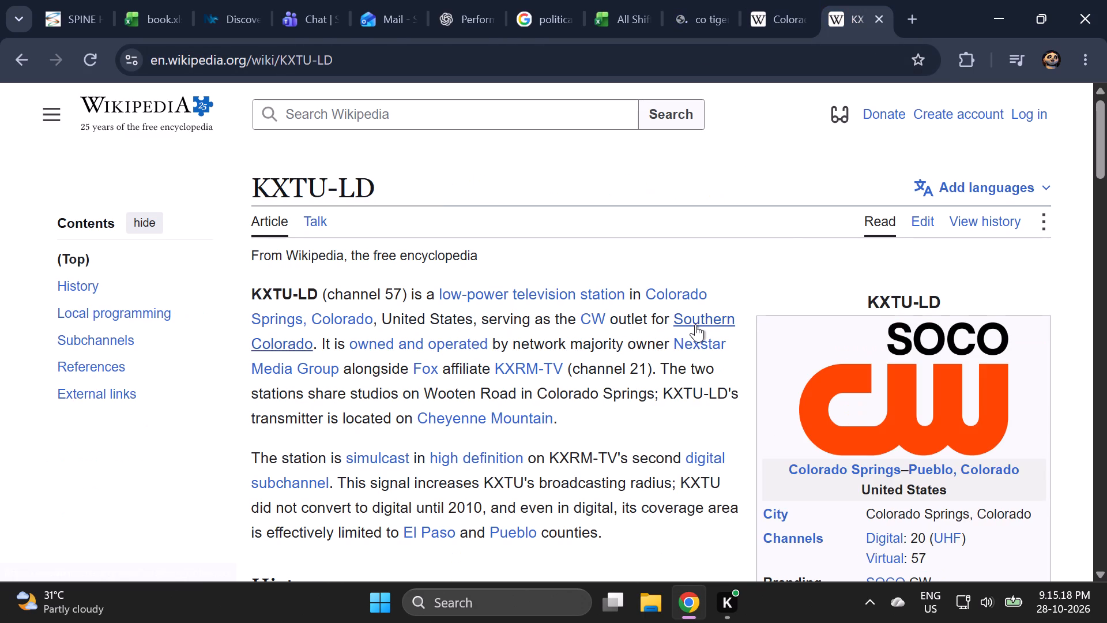
key("ctrl+v")
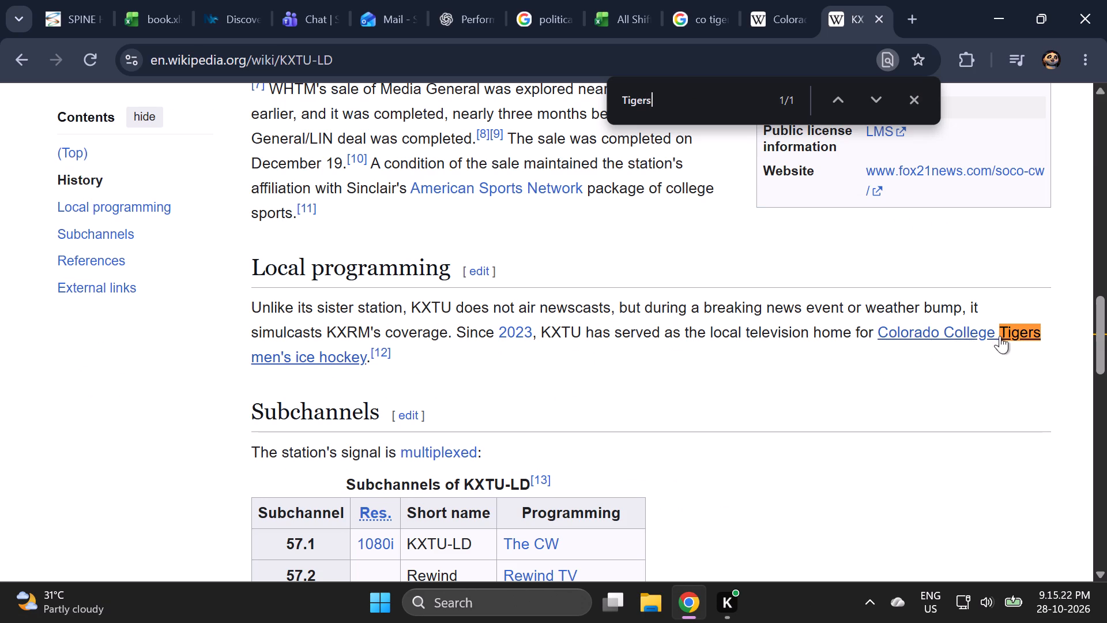
right_click(1028, 335)
left_click(930, 353)
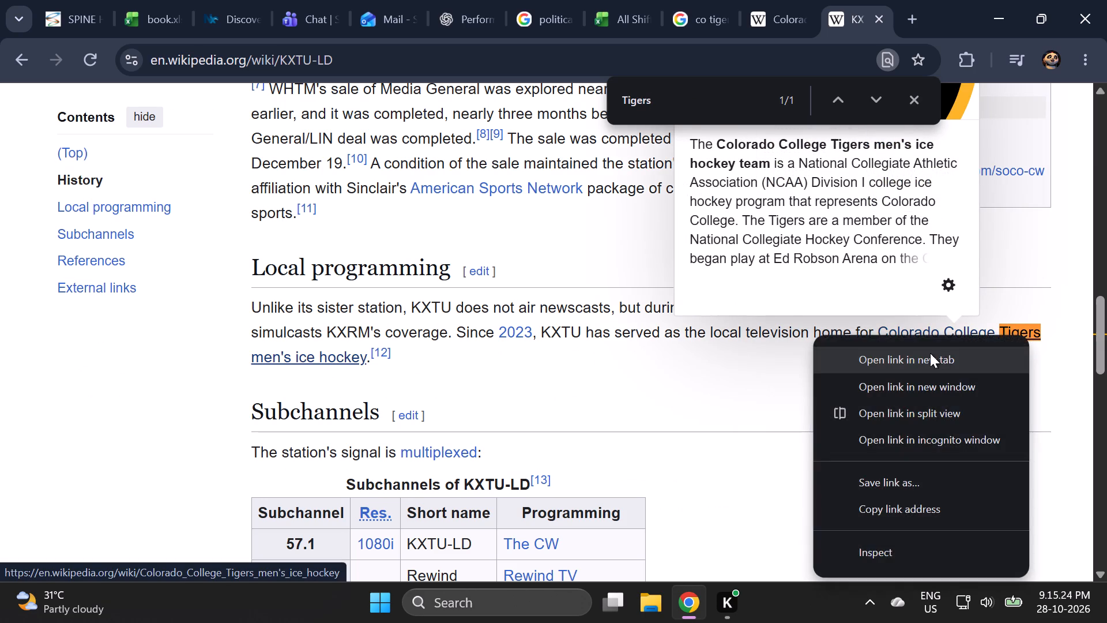
Copy "College Tigers" from the hockey team's article and search the Discovery accounts for "Co College Tigers".
left_click(861, 0)
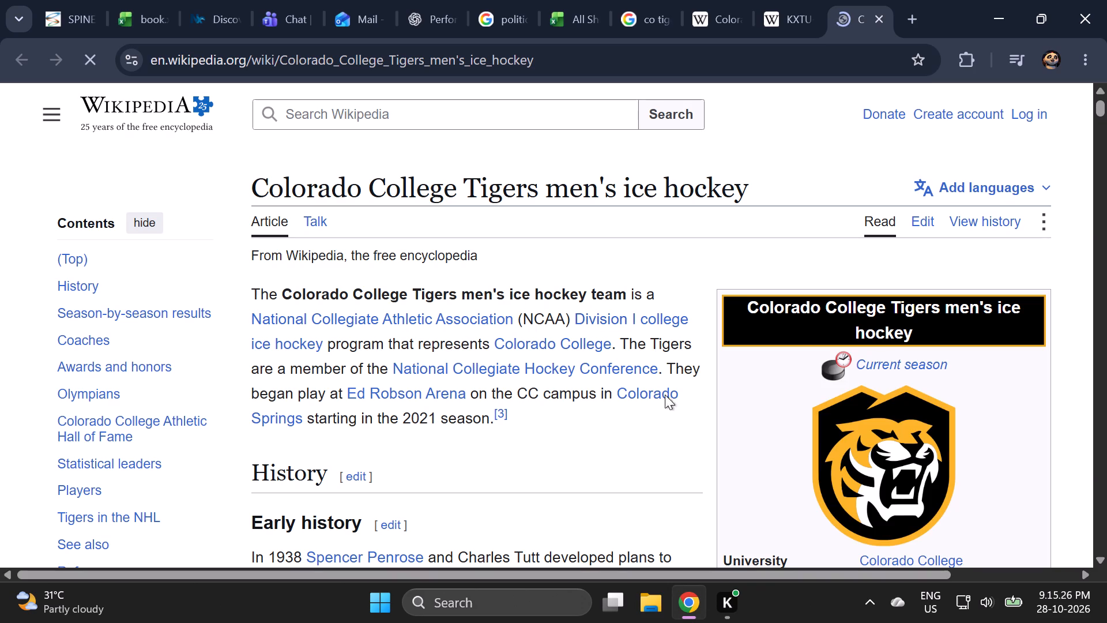
left_click_drag(748, 305, 794, 308)
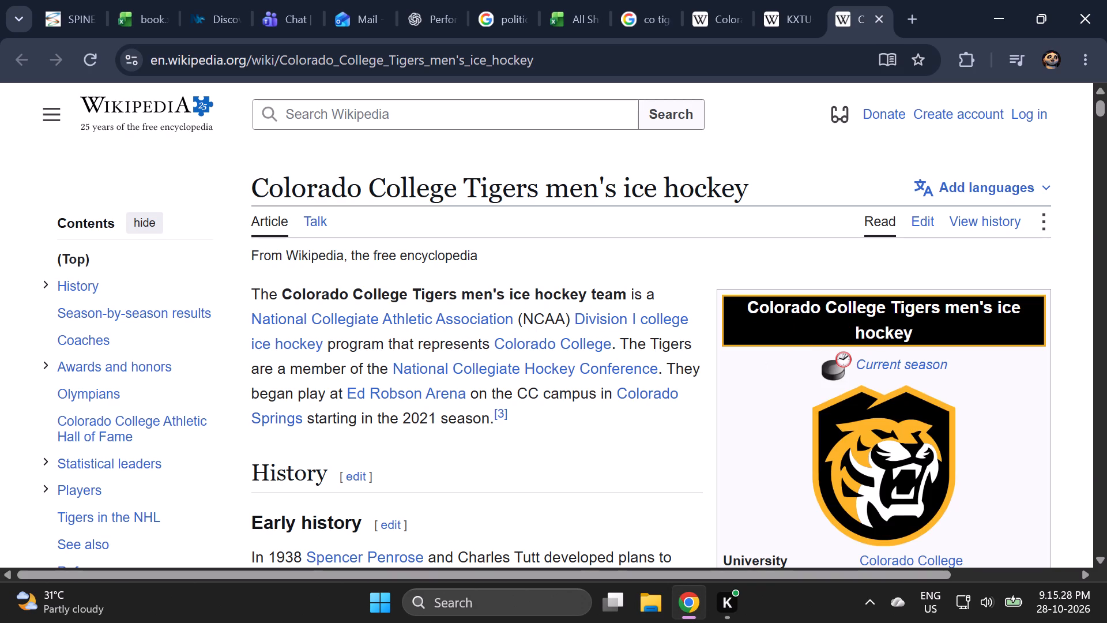
left_click_drag(794, 308, 850, 305)
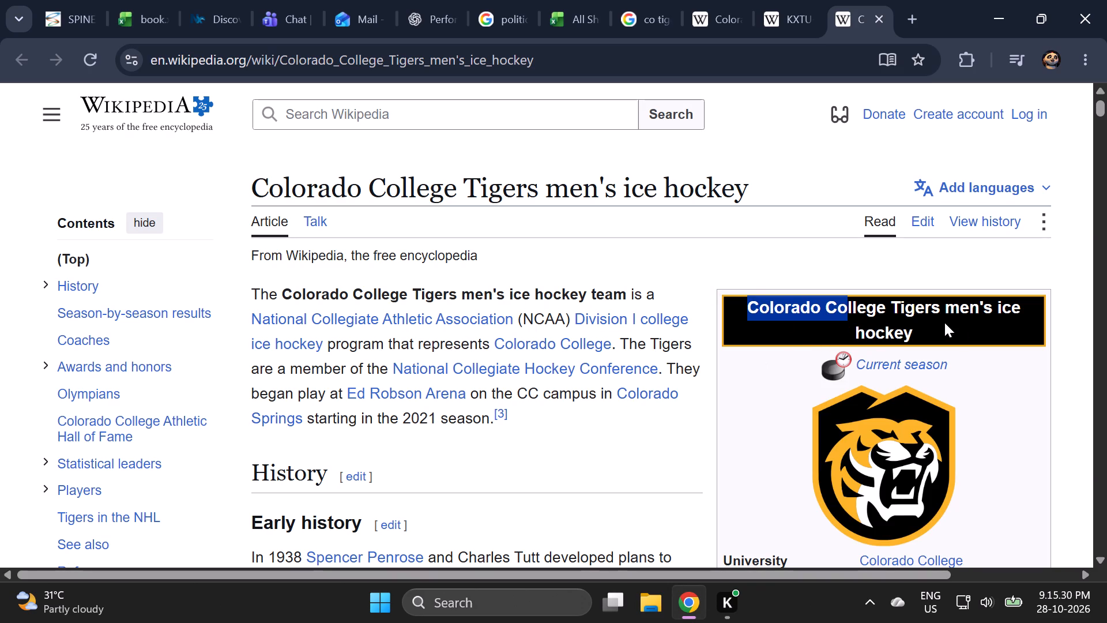
left_click(958, 327)
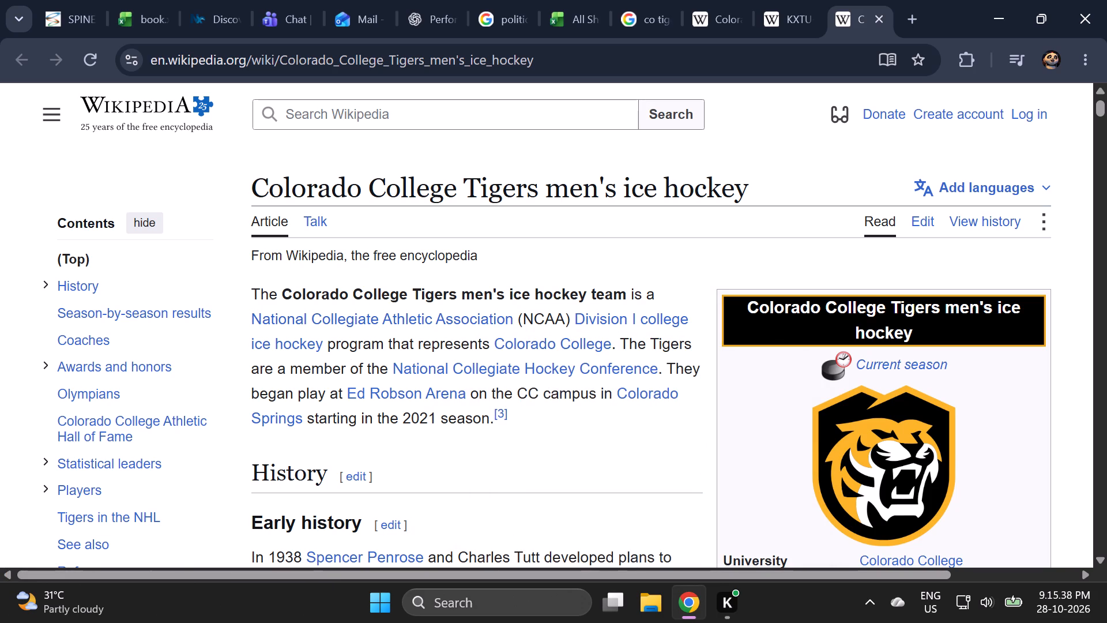
left_click_drag(460, 296, 354, 292)
key("ctrl+c")
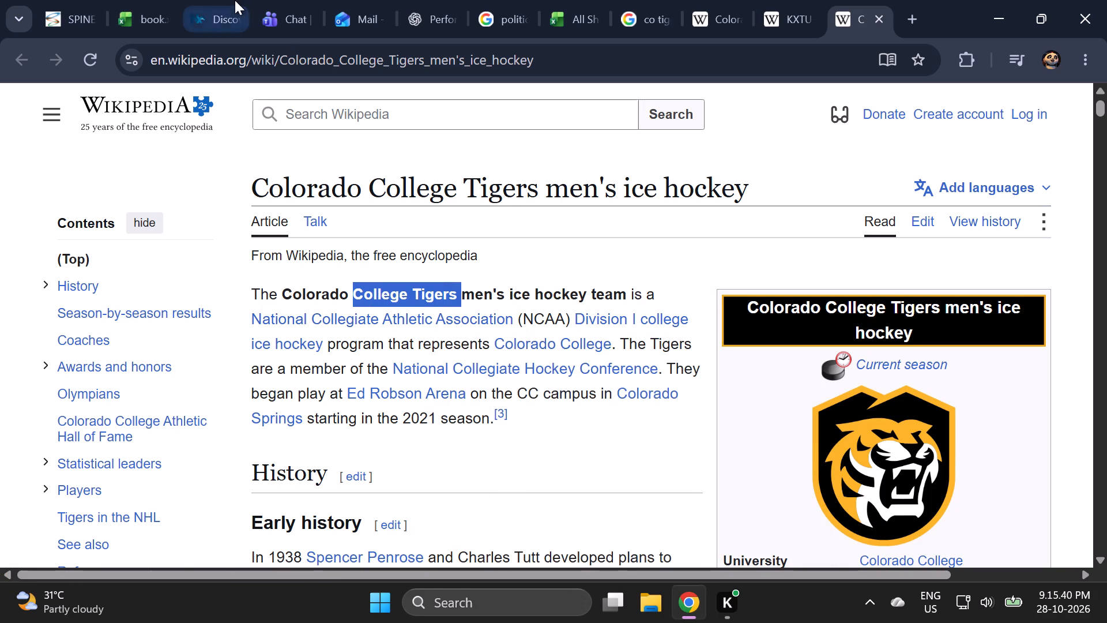
left_click(235, 0)
scroll(635, 398, "down", 2, "ctrl")
left_click(581, 424)
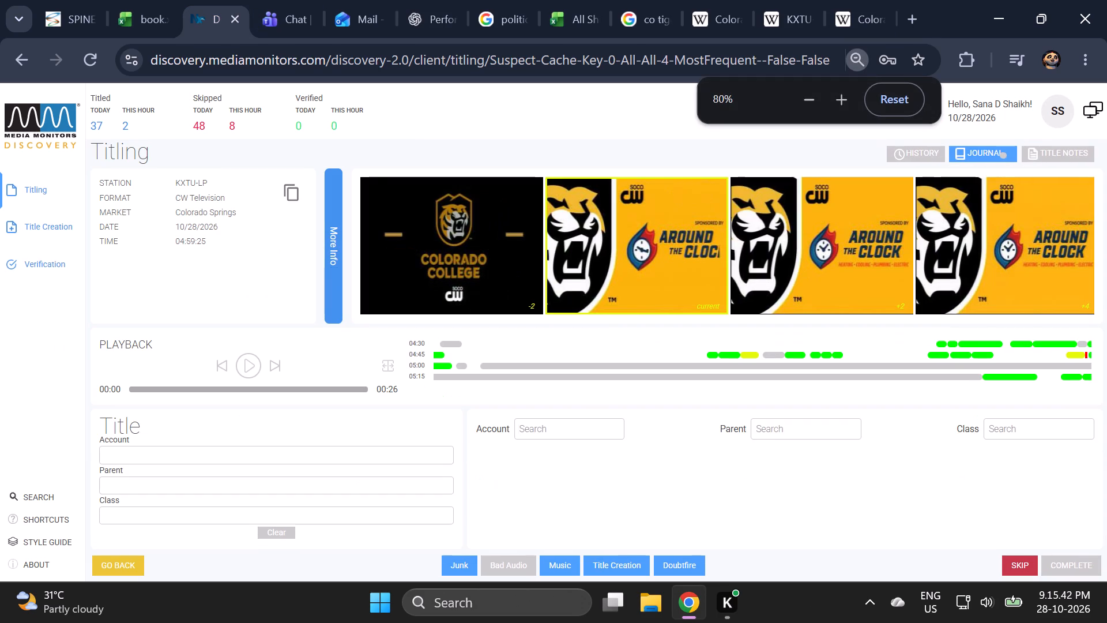
type("Co")
key("space")
key("ctrl+v")
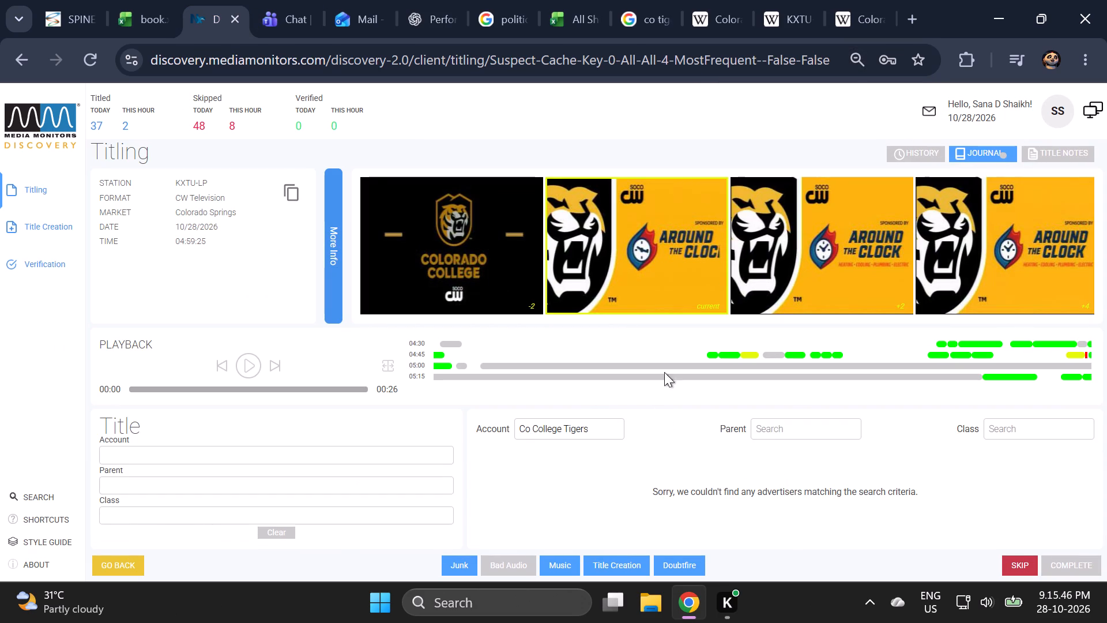
Recheck the hockey team's Wikipedia article, shorten the Discovery account search to "Co College", and select the CO College Hockey account.
left_click(756, 0)
left_click(854, 0)
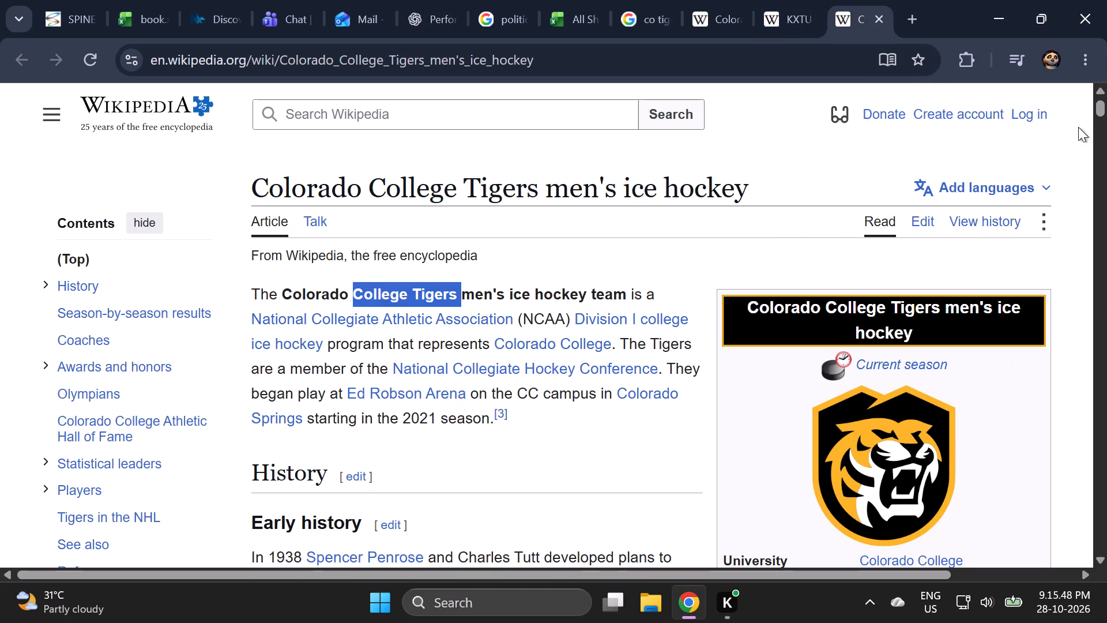
scroll(981, 406, "down", 1)
scroll(494, 421, "up", 1)
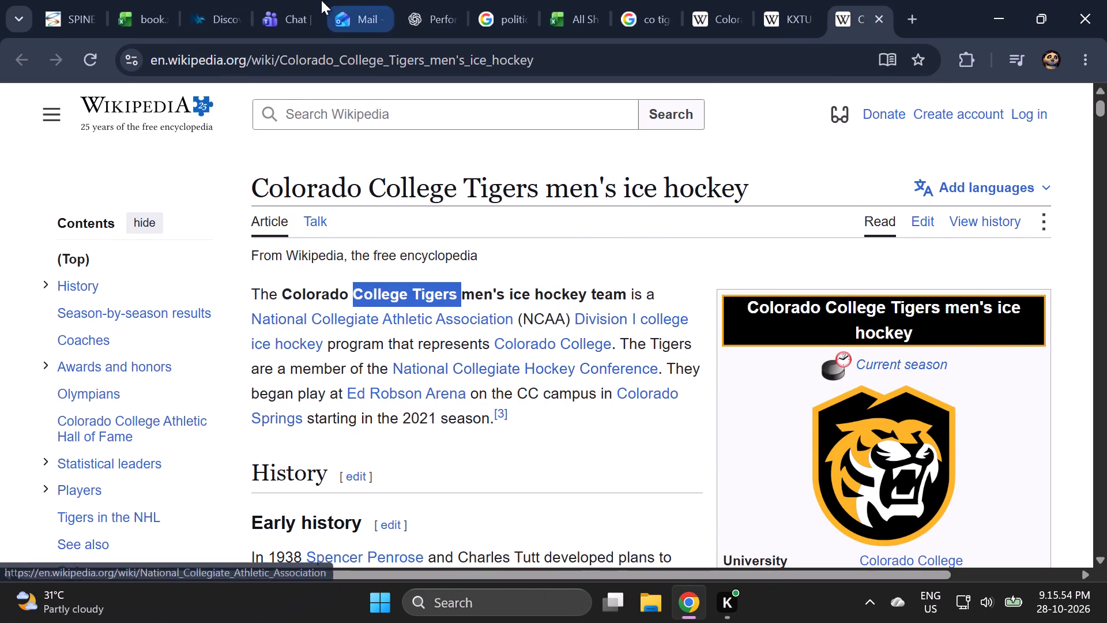
left_click_drag(247, 0, 247, 6)
left_click_drag(562, 429, 587, 429)
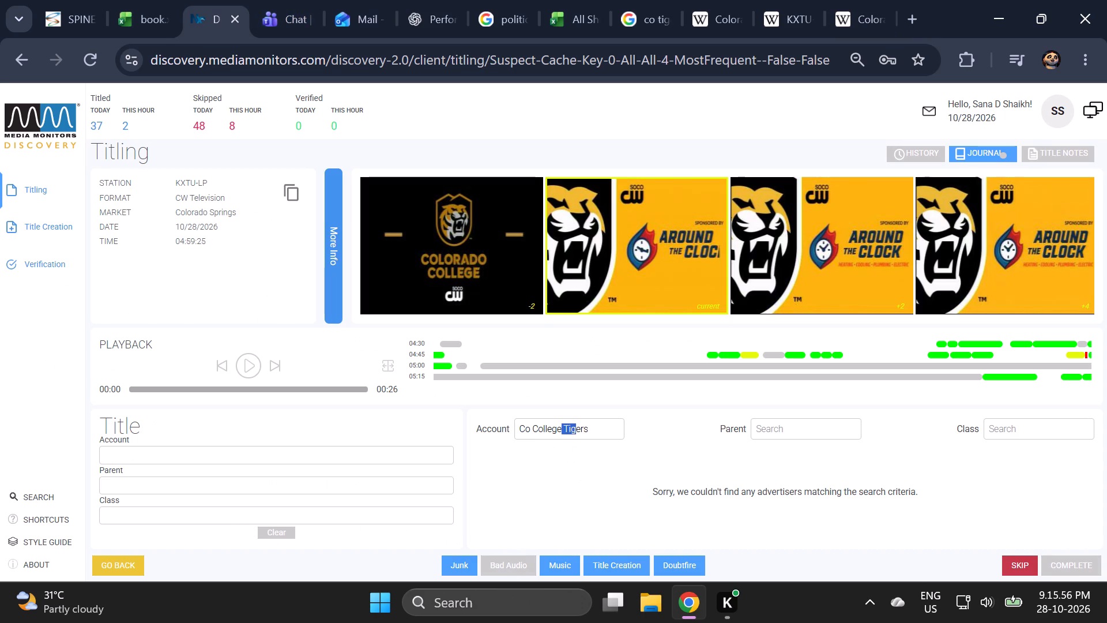
left_click_drag(587, 429, 649, 421)
key("BackSpace")
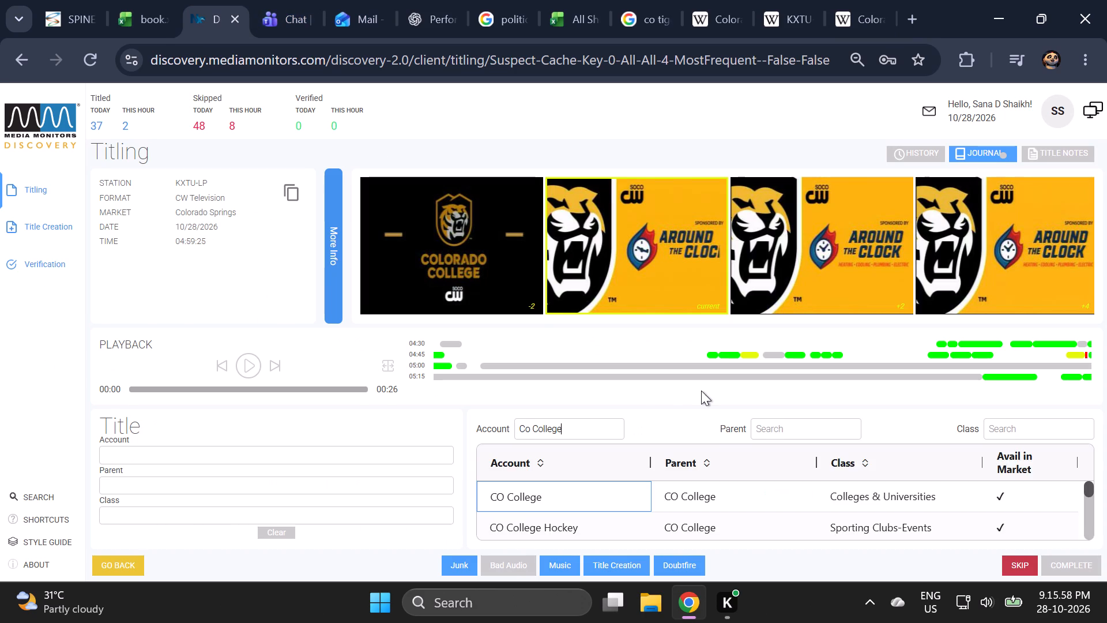
scroll(704, 391, "down", 2, "ctrl")
left_click(705, 473)
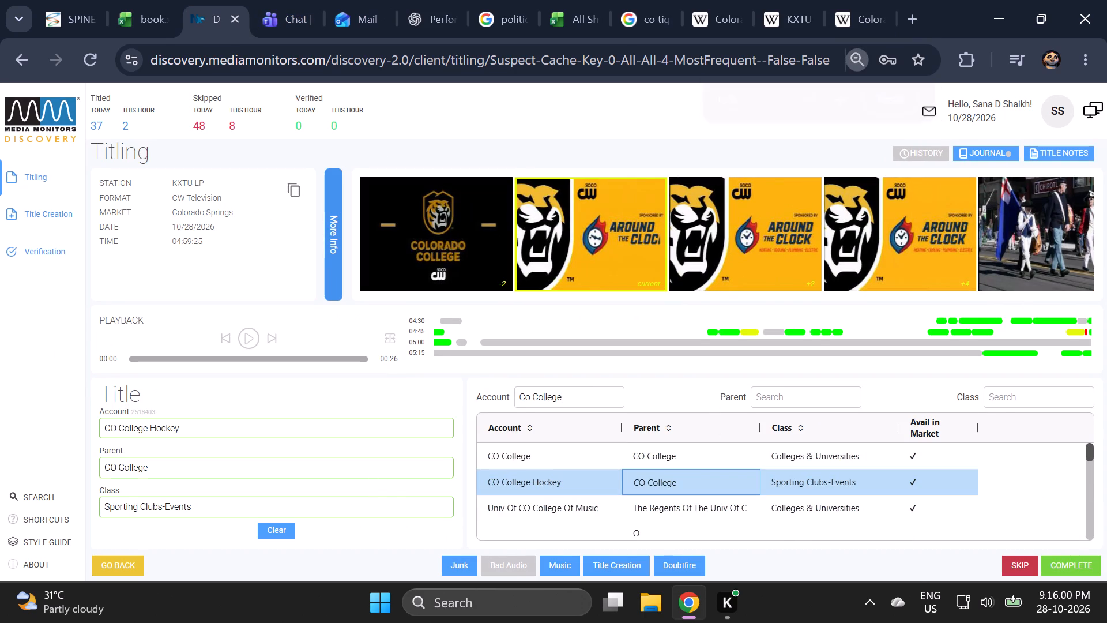
Filter the account results by the class Sporting Clubs-Events and select CO College Hockey.
left_click(326, 504, "ctrl")
key("ctrl+c")
left_click(1057, 396, "ctrl")
key("ctrl+v")
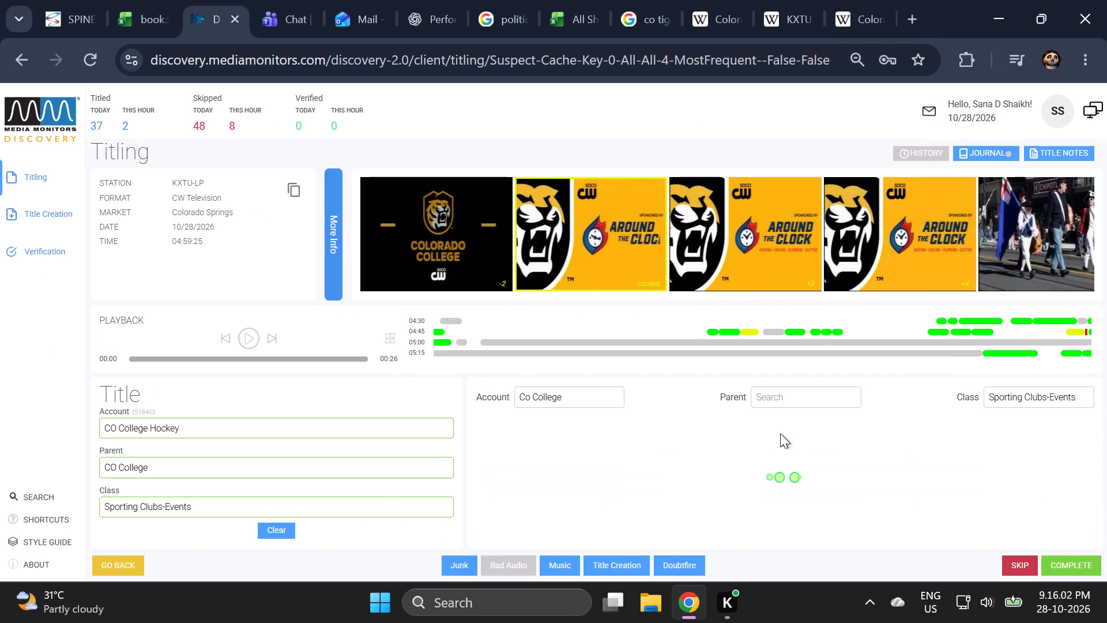
left_click(631, 453)
Review the account's title notes, look up their Wikipedia link on Google in a new tab, and close the notes without saving.
left_click(1040, 155)
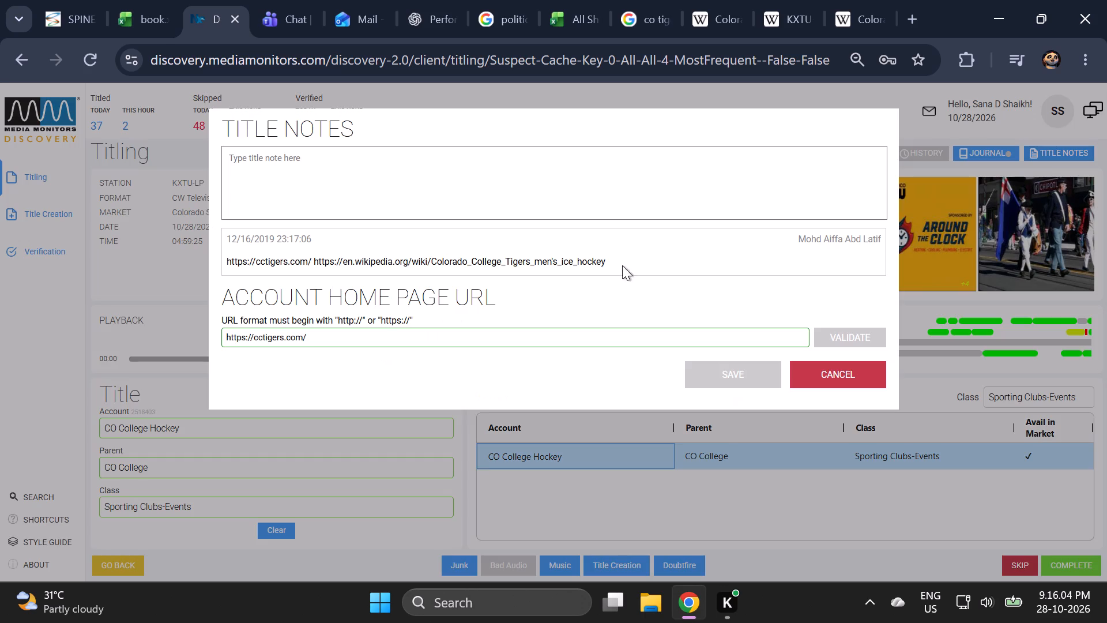
left_click_drag(308, 262, 244, 262)
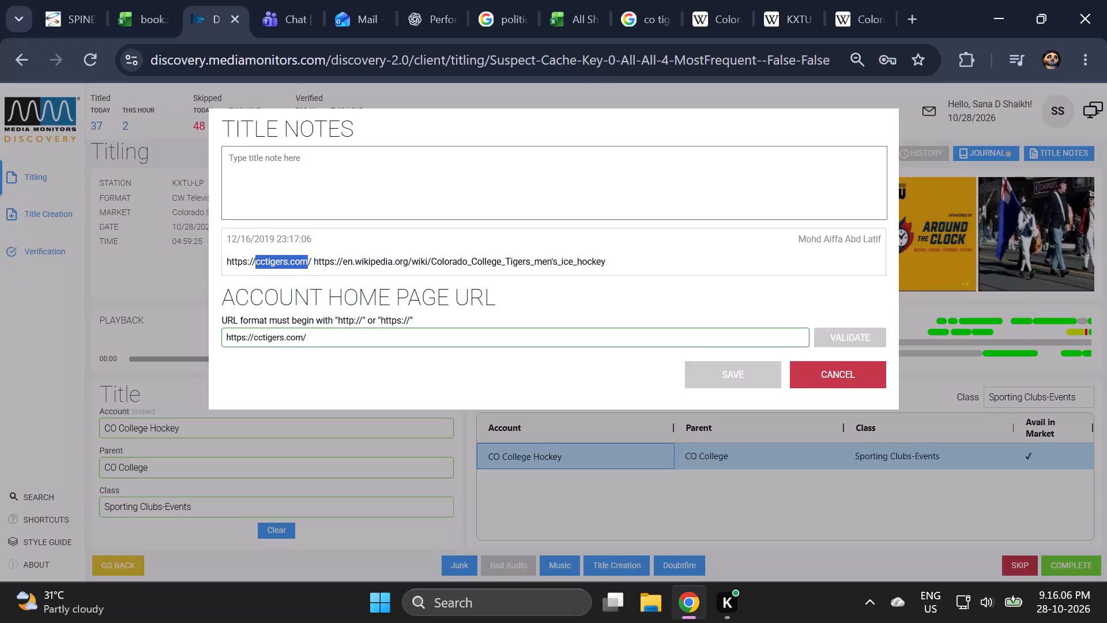
left_click_drag(244, 262, 193, 262)
key("ctrl+c")
left_click_drag(622, 265, 555, 270)
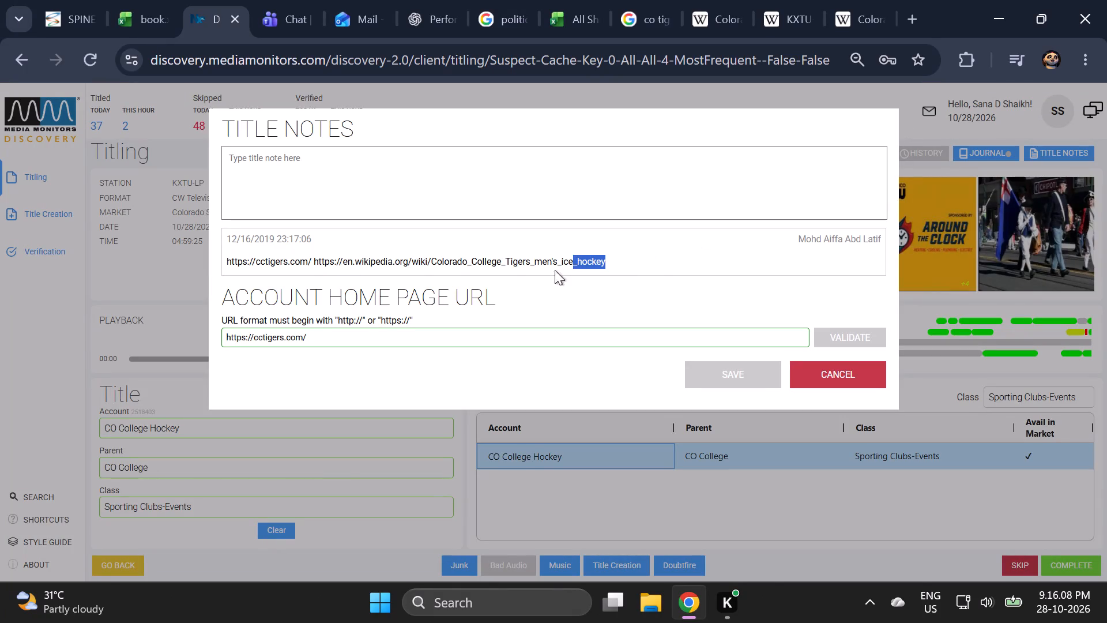
left_click_drag(555, 270, 309, 274)
key("ctrl+c")
left_click(902, 3)
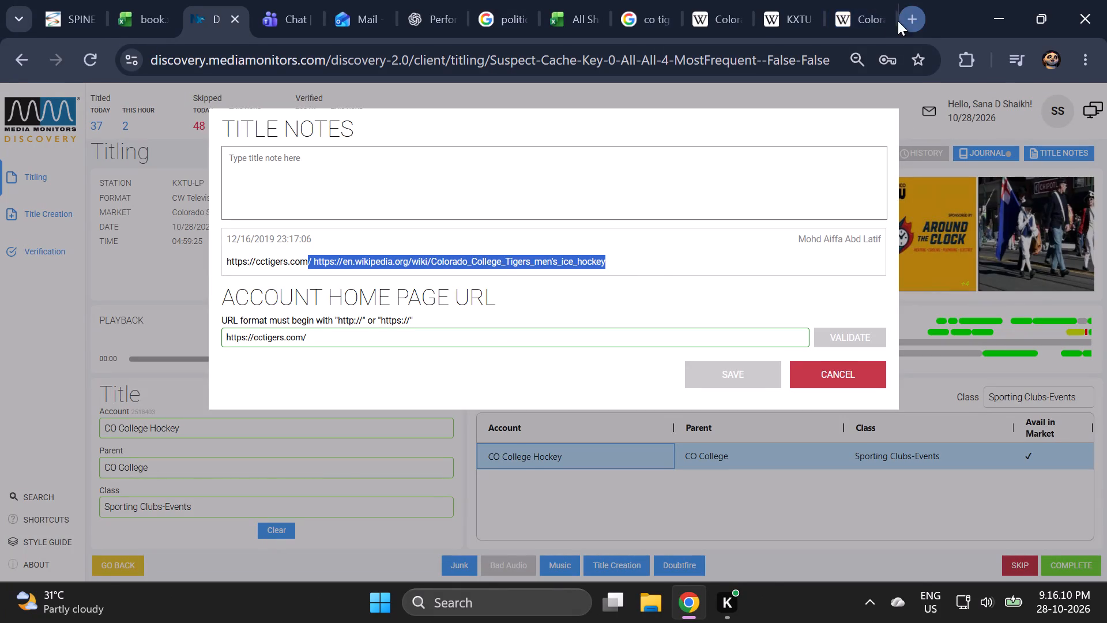
left_click(754, 49)
key("ctrl+v")
key("Return")
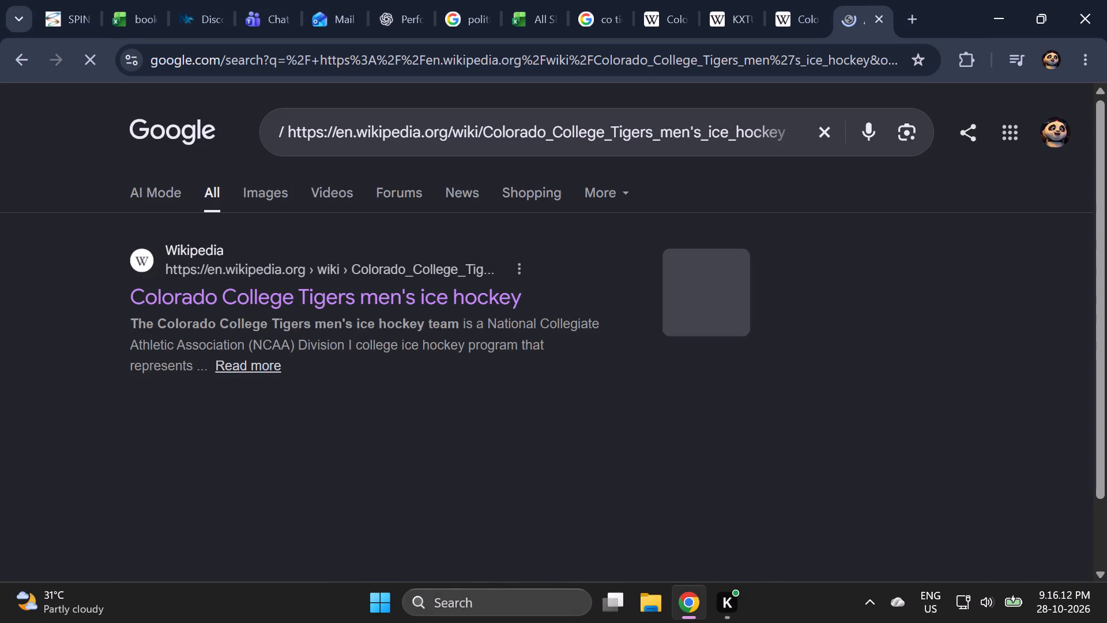
left_click(181, 0)
left_click(810, 368)
Start the segment's playback and copy the account name CO College Hockey into cell B2256 of the book workbook's Discovery sheet.
scroll(349, 409, "up", 2, "ctrl")
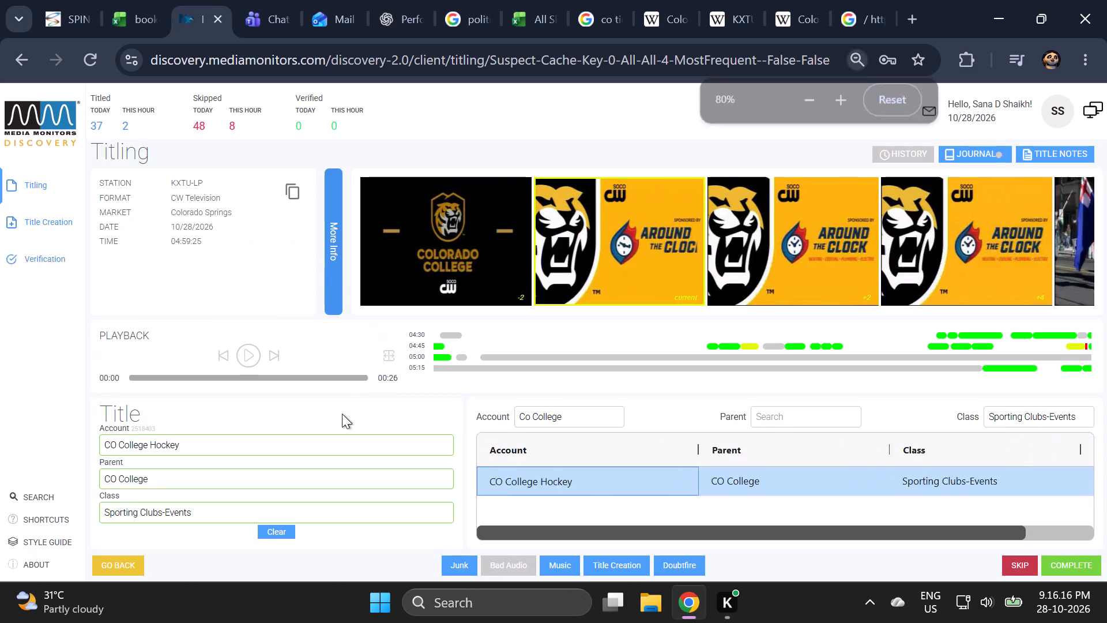
left_click(224, 367)
left_click(172, 452)
key("ctrl+c")
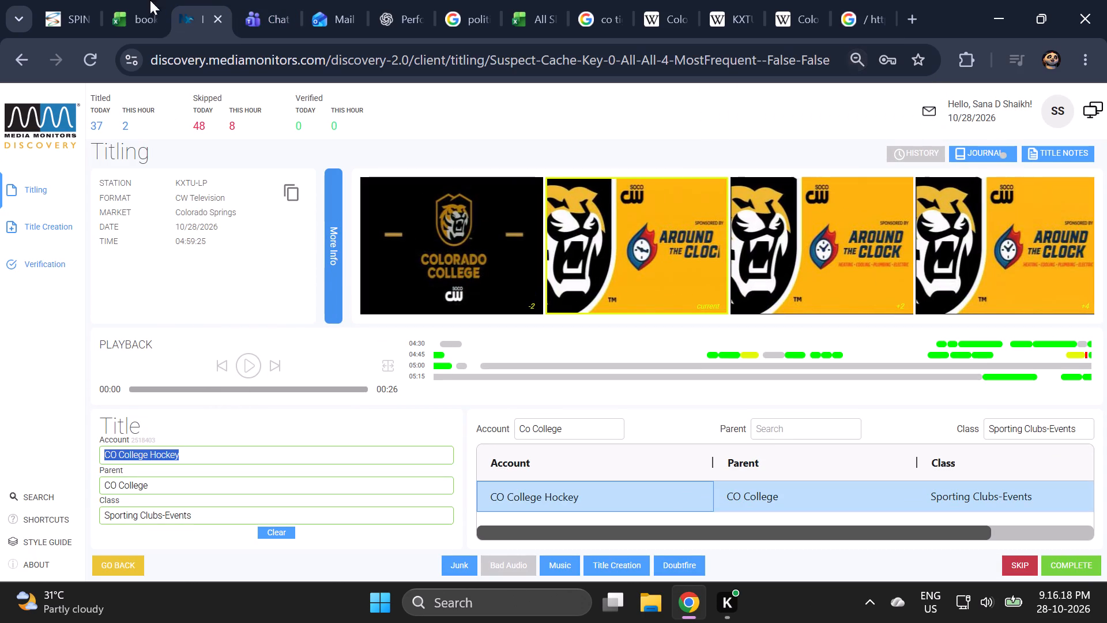
left_click(136, 3)
double_click(326, 377)
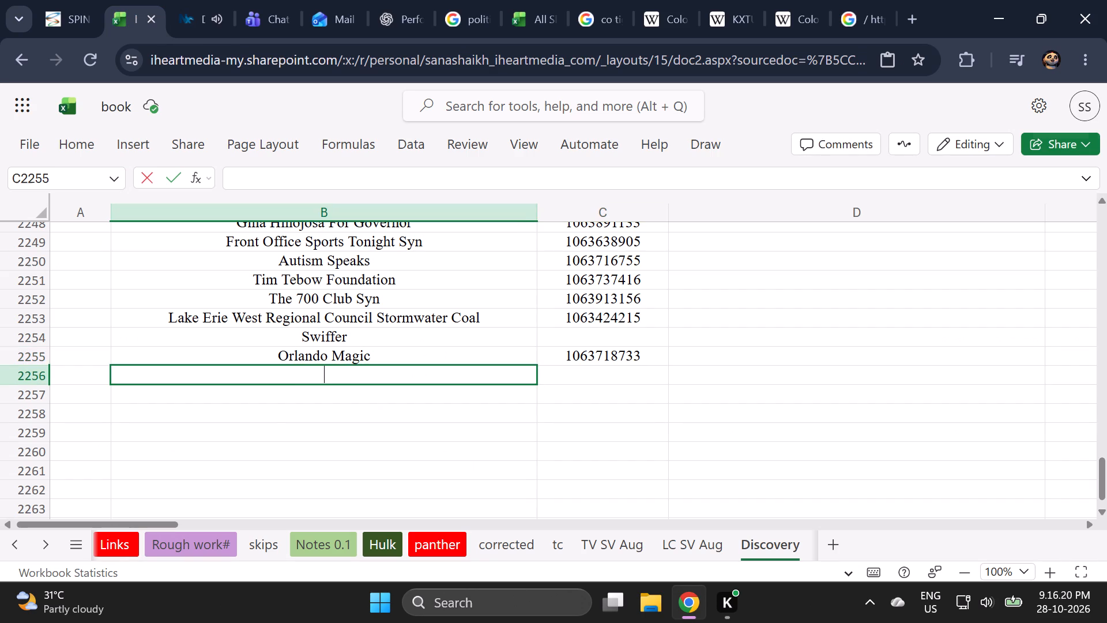
key("ctrl+v")
left_click(549, 376)
left_click(214, 0)
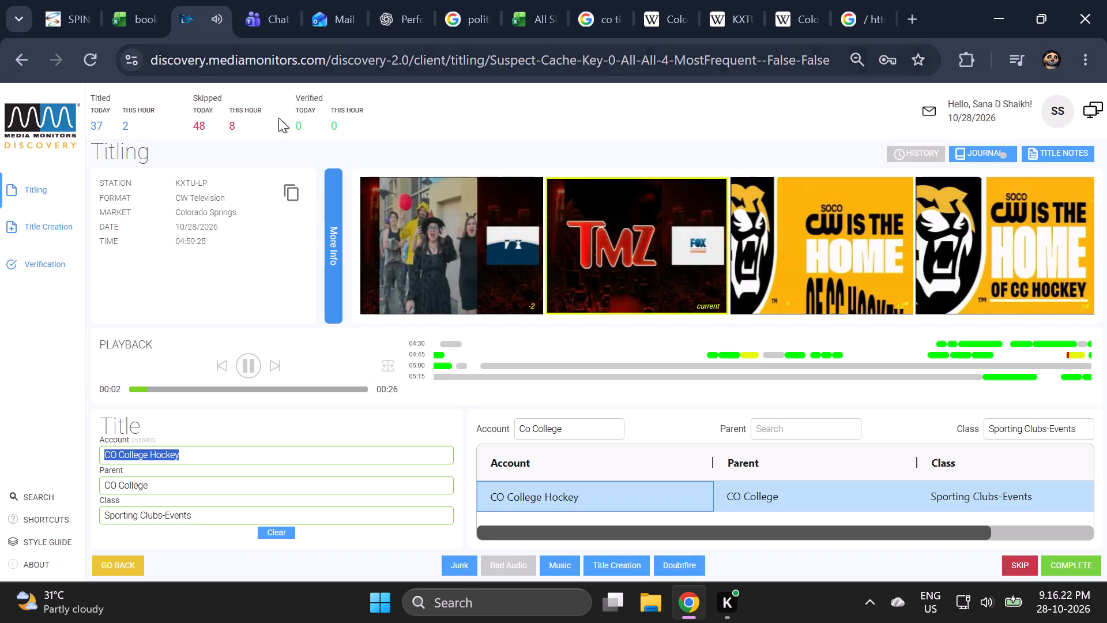
left_click(331, 185)
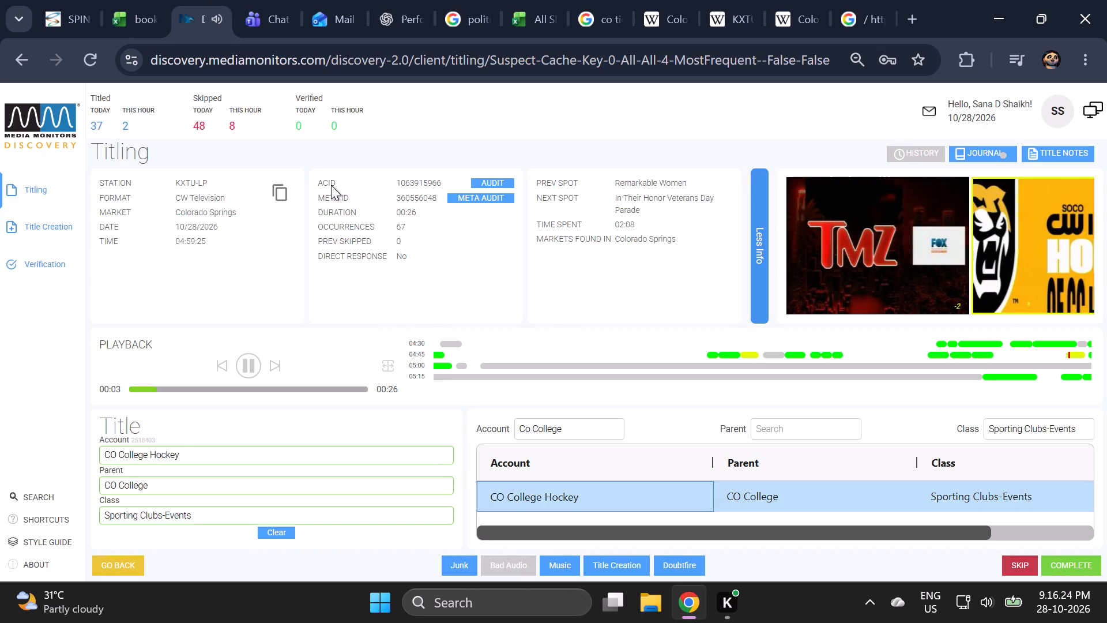
left_click_drag(449, 176, 379, 178)
key("ctrl+c")
key("ctrl+c")
key("ctrl+c")
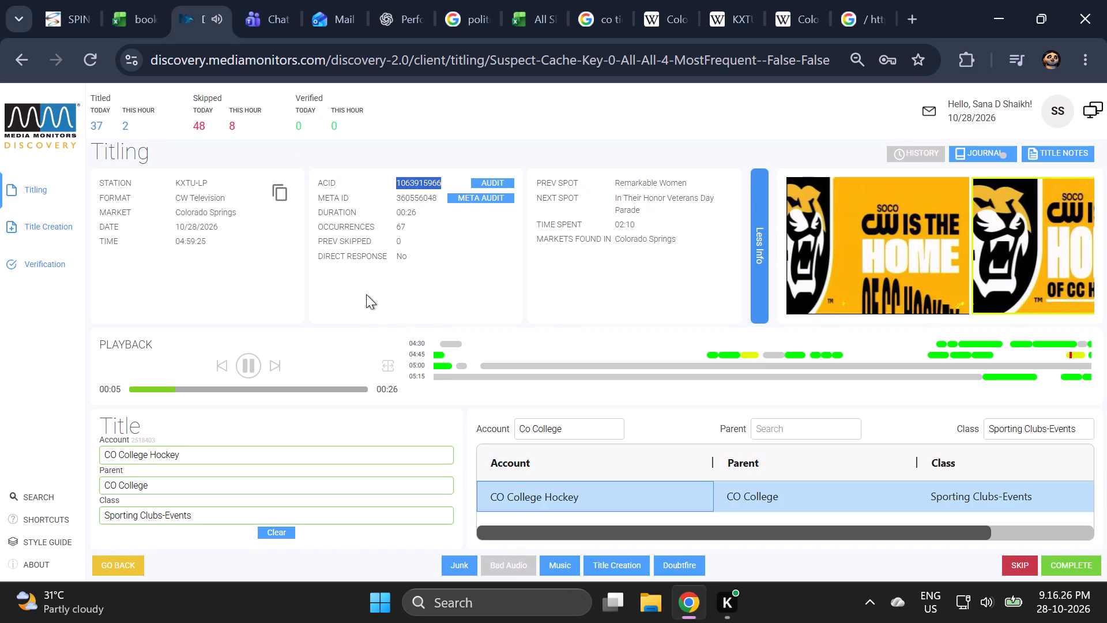
left_click(155, 14)
double_click(557, 373)
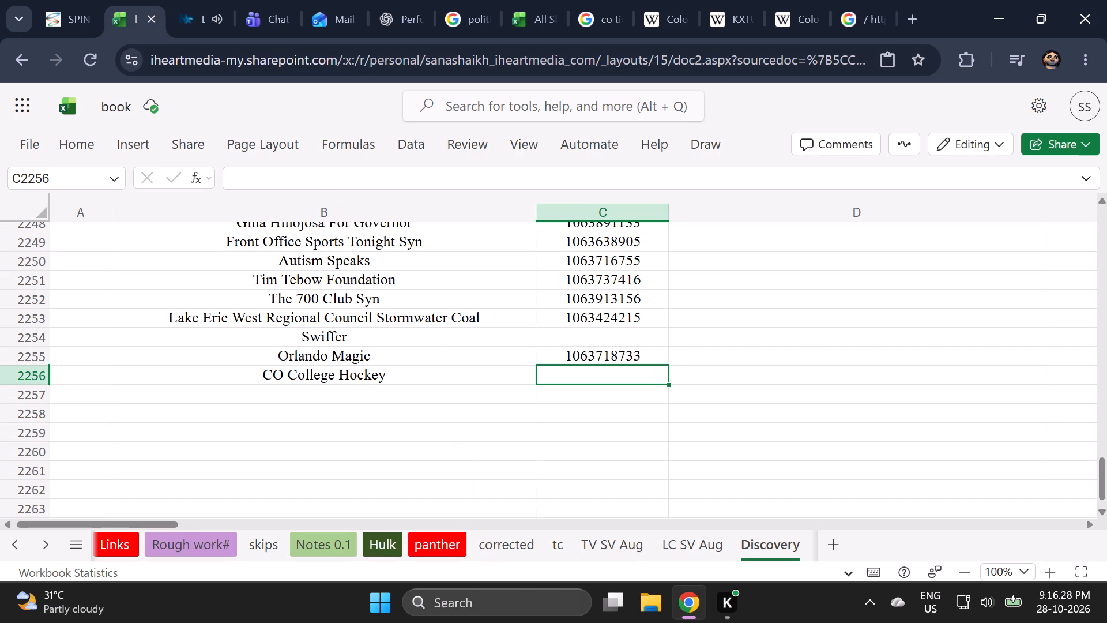
key("ctrl+v")
left_click(440, 416)
left_click(218, 0)
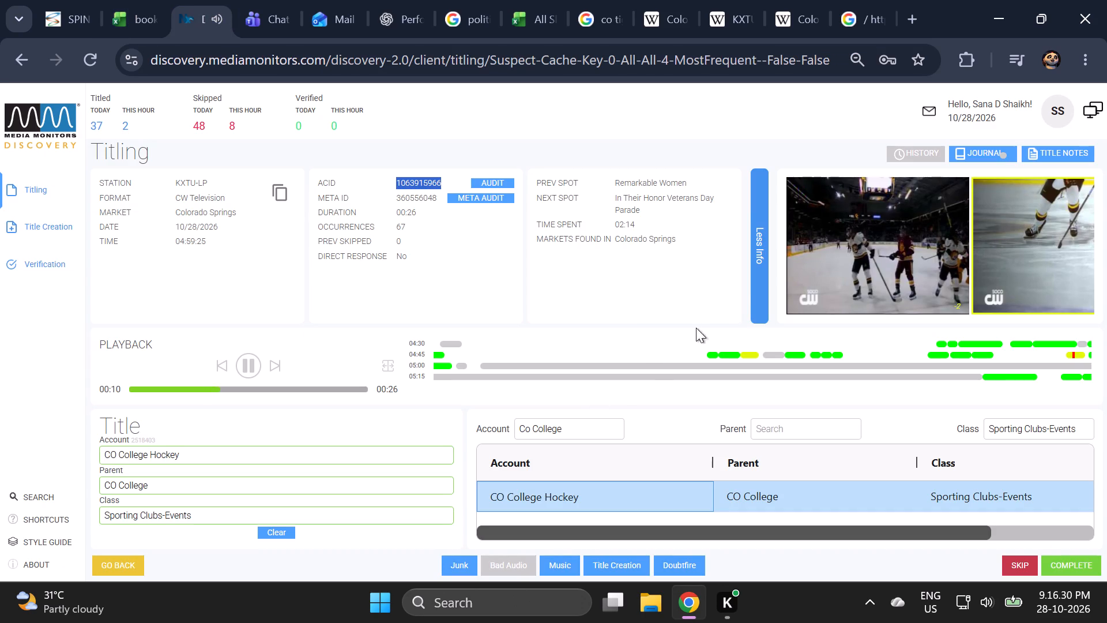
left_click(749, 299)
left_click(764, 309)
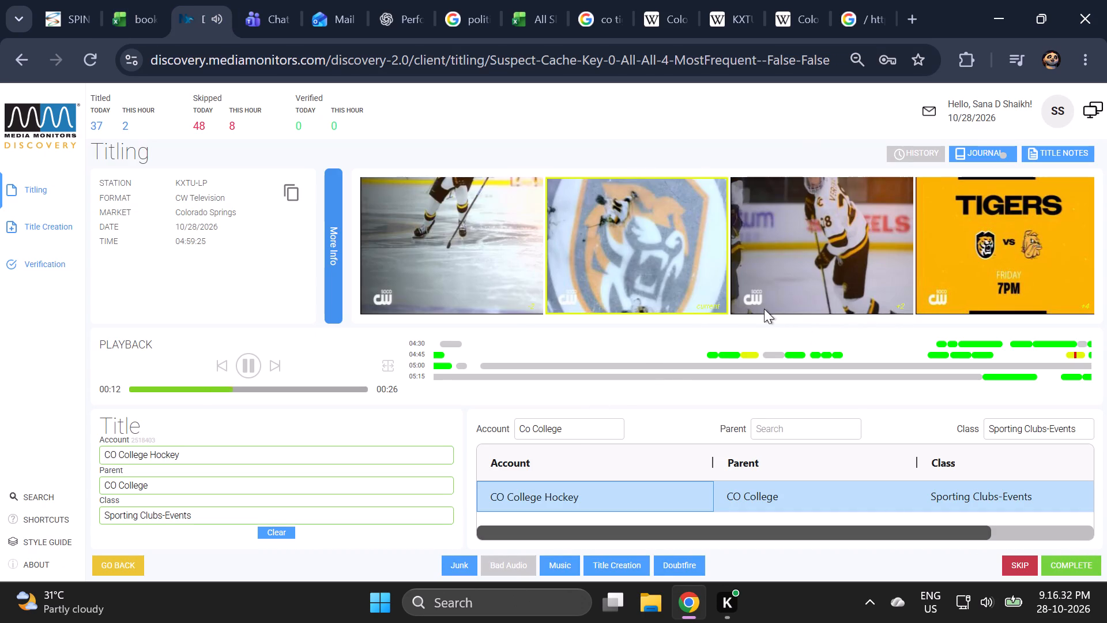
Close the three Wikipedia tabs and the two Google search tabs used for the hockey research.
left_click(652, 0)
left_click(686, 20)
left_click(686, 20)
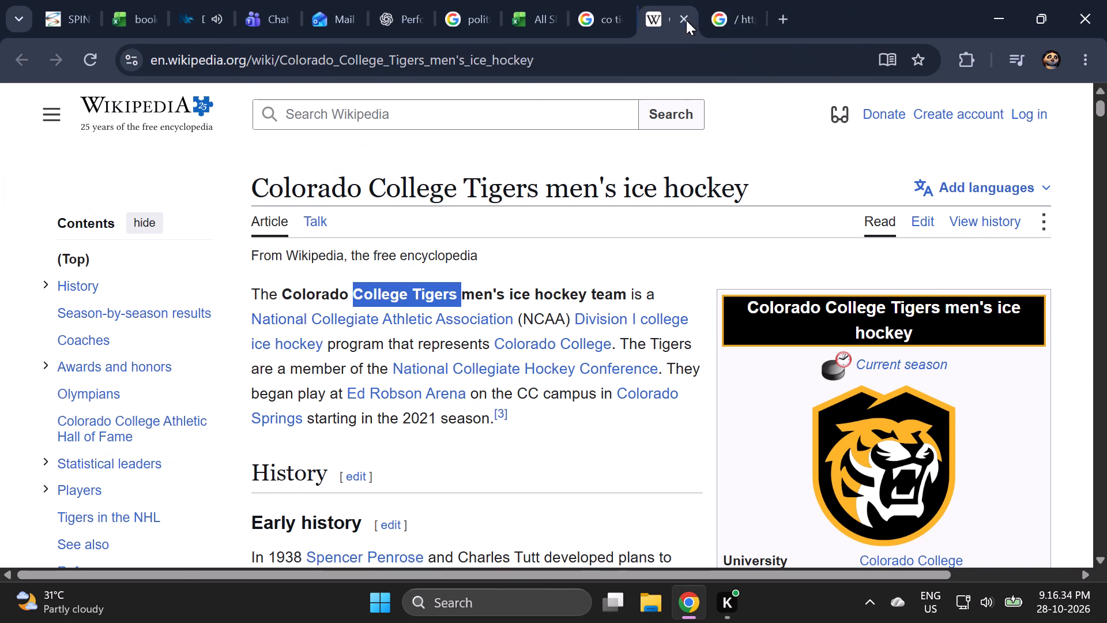
left_click(686, 20)
left_click(686, 20)
left_click(686, 20)
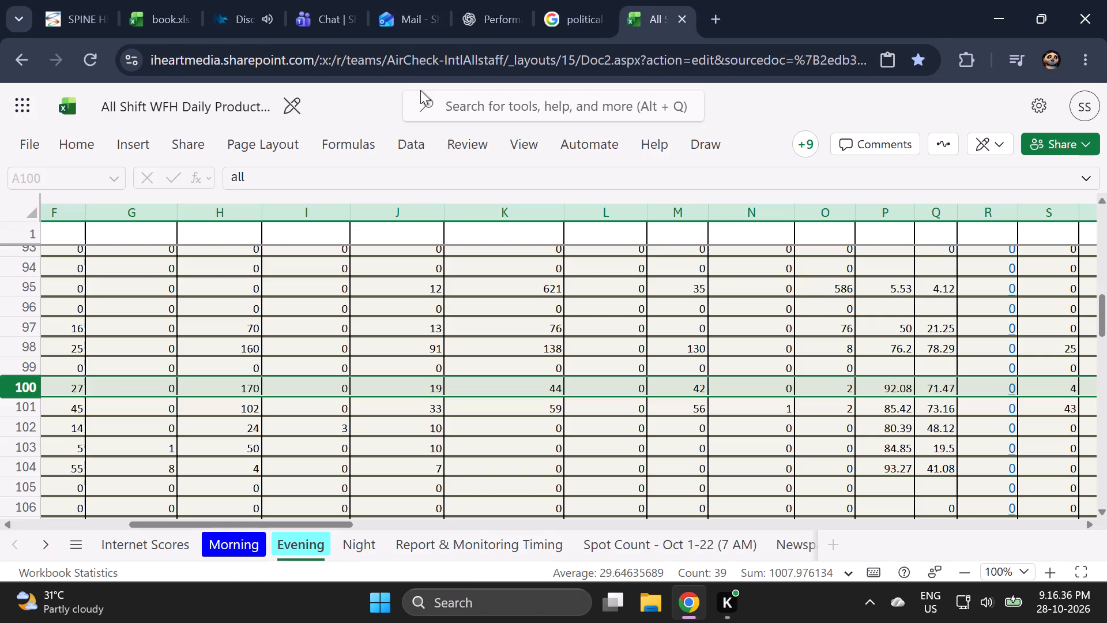
Return to Discovery and complete the KXTU-LP segment with the CO College Hockey title.
left_click(252, 0)
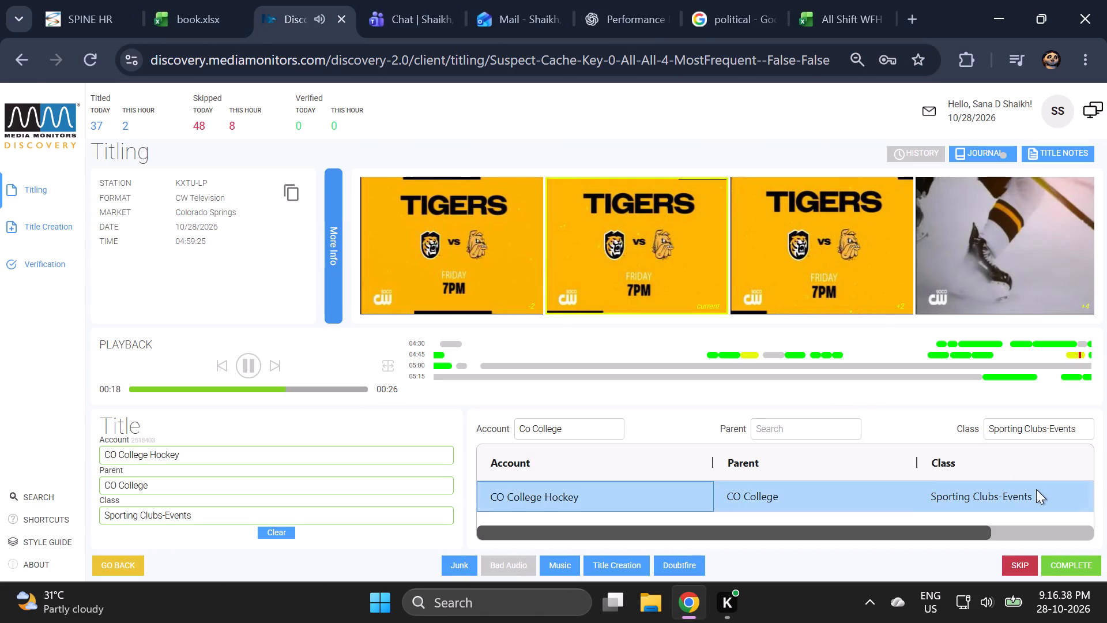
left_click(1036, 489)
scroll(1072, 431, "down", 1, "ctrl")
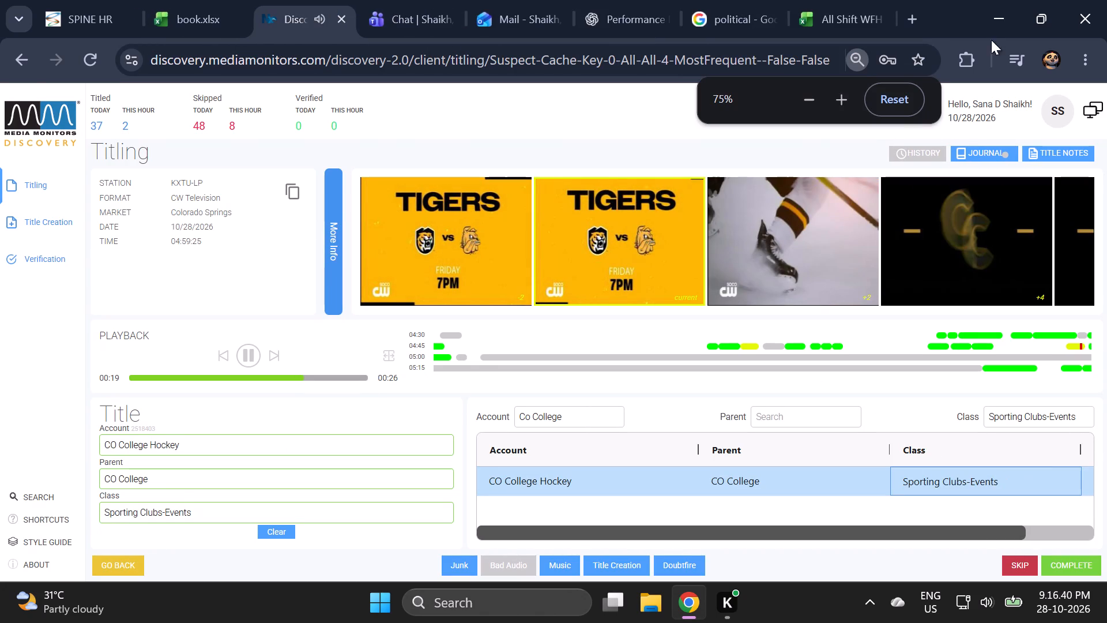
left_click(1065, 485)
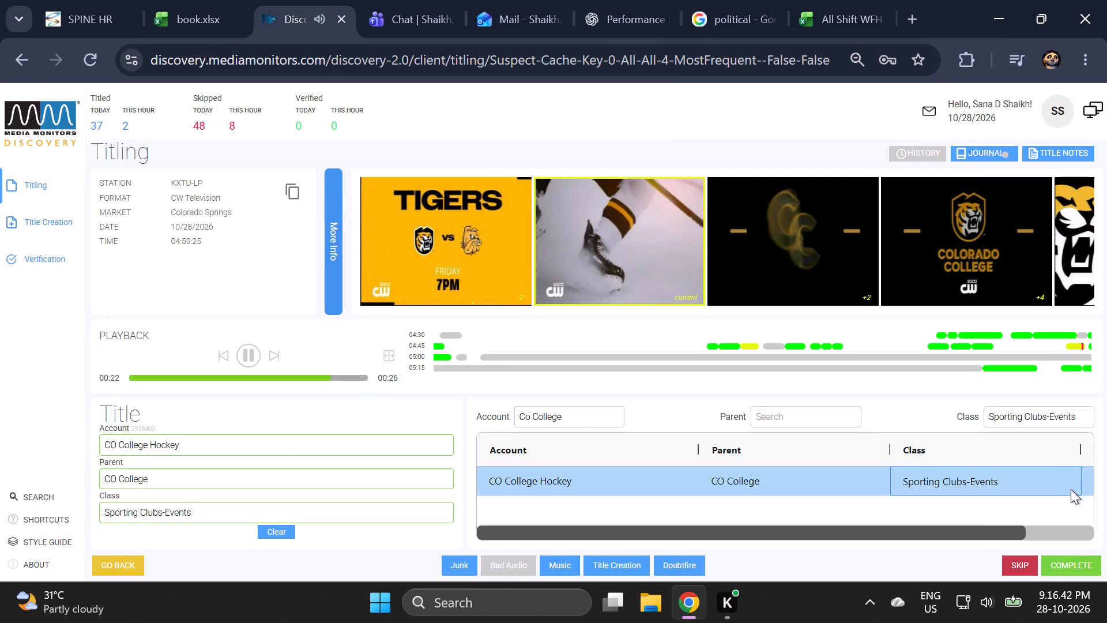
left_click(1087, 565)
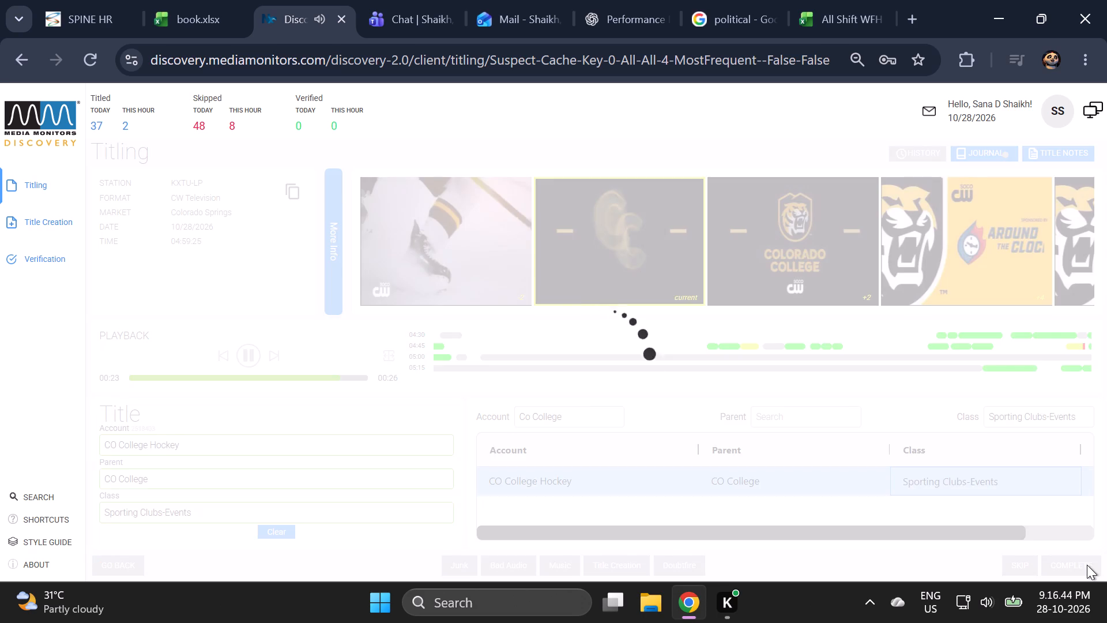
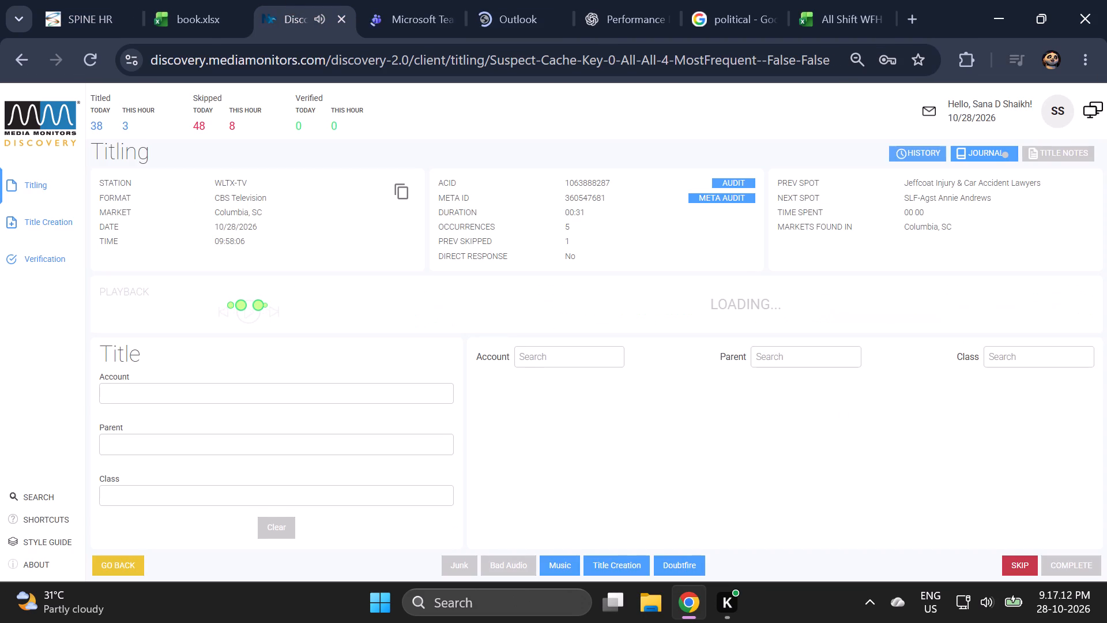
Review the WLTX-TV segment from Columbia, SC by skipping its playback forward.
left_click(449, 448)
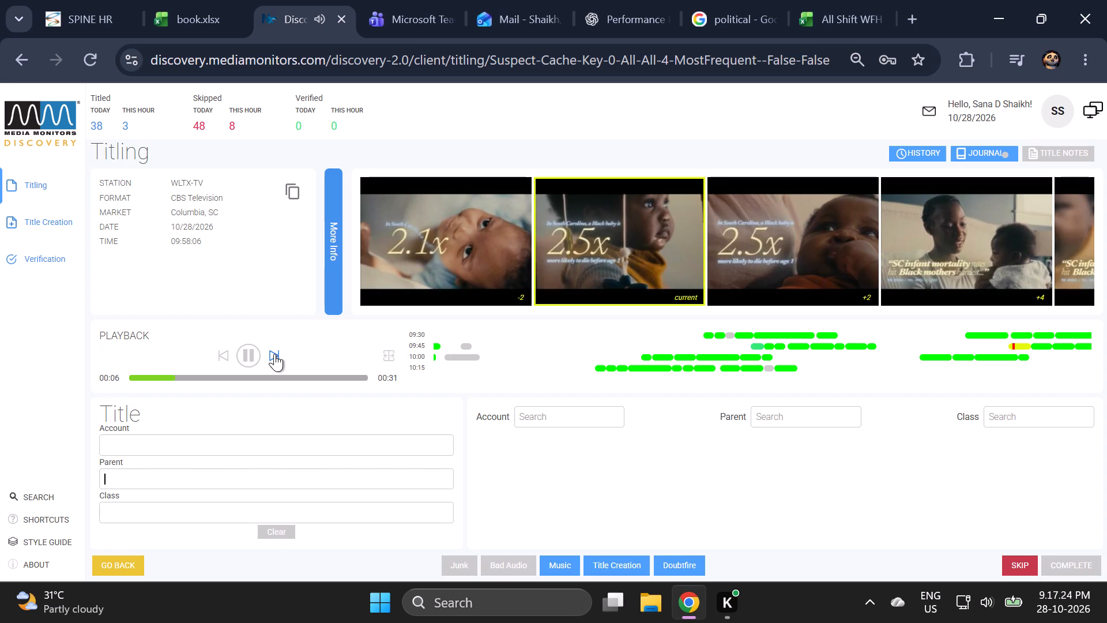
left_click(274, 354)
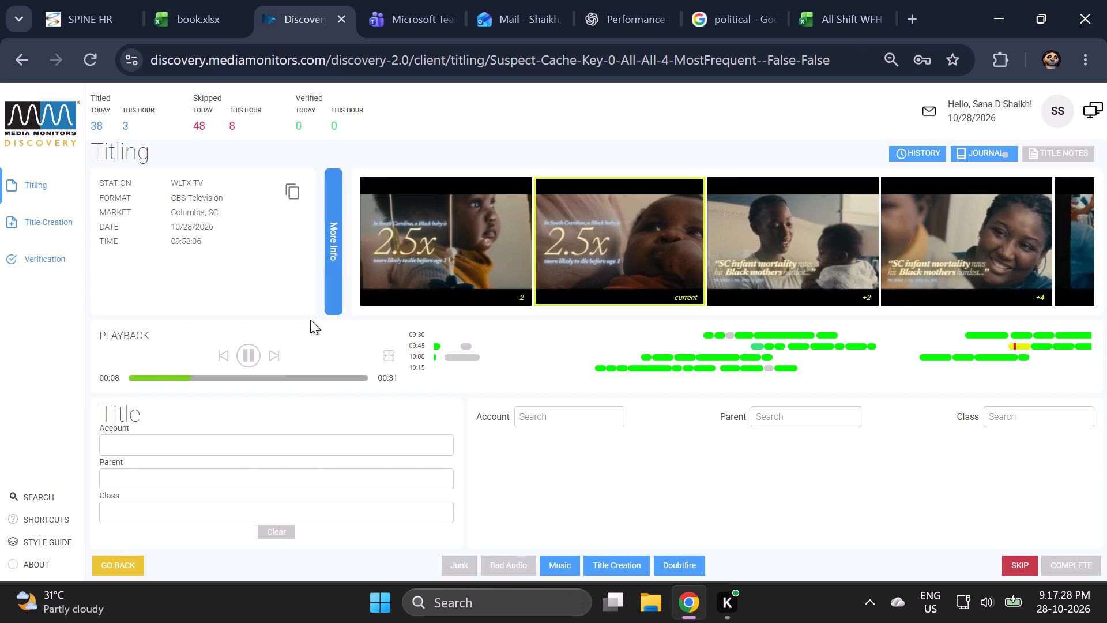
Open a new blank browser tab.
left_click(786, 0)
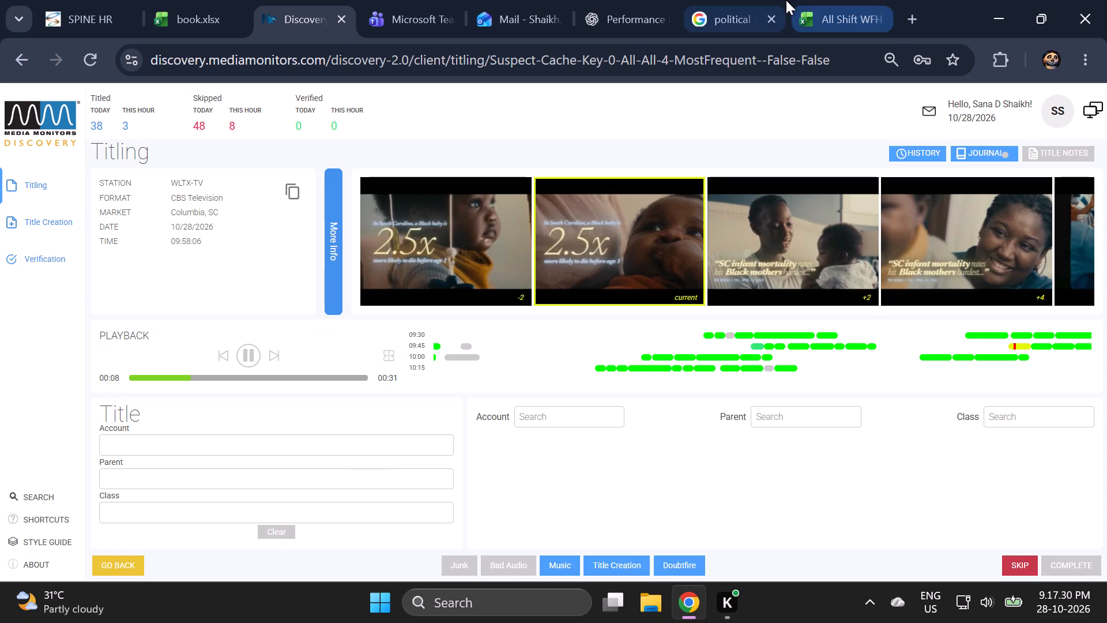
left_click(811, 2)
left_click(909, 1)
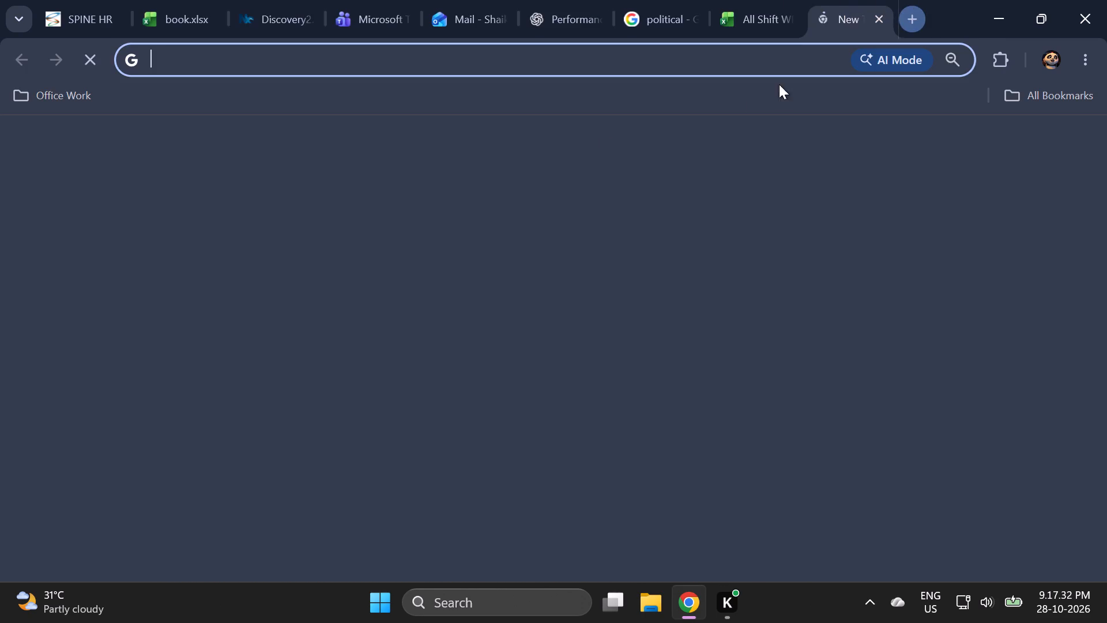
Return to Discovery and skip further ahead in the WLTX-TV segment's playback.
left_click(242, 2)
left_click(269, 350)
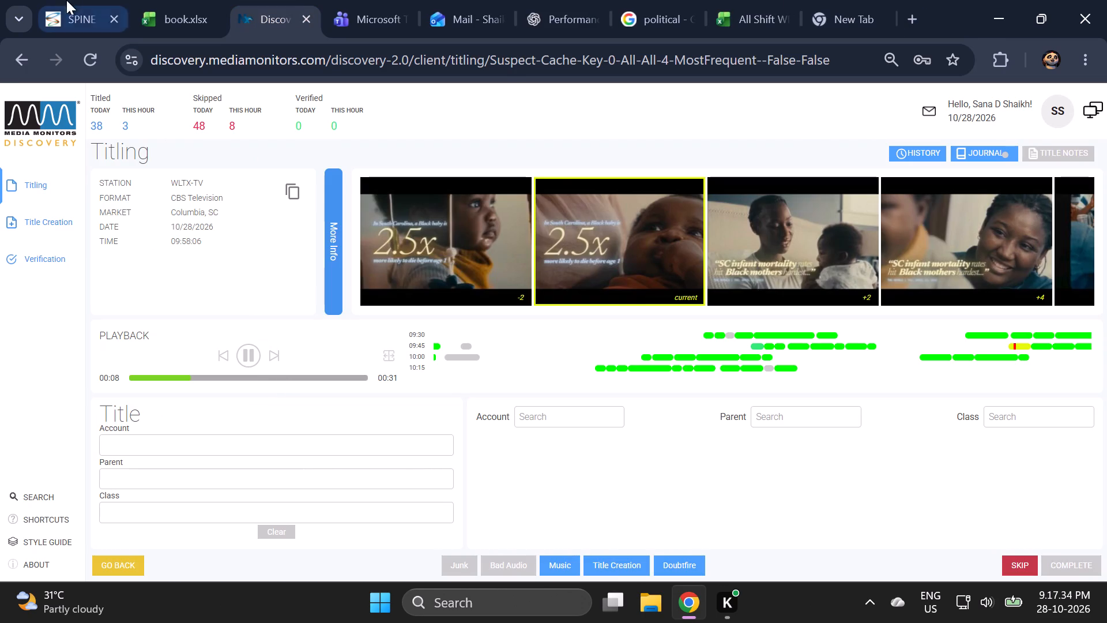
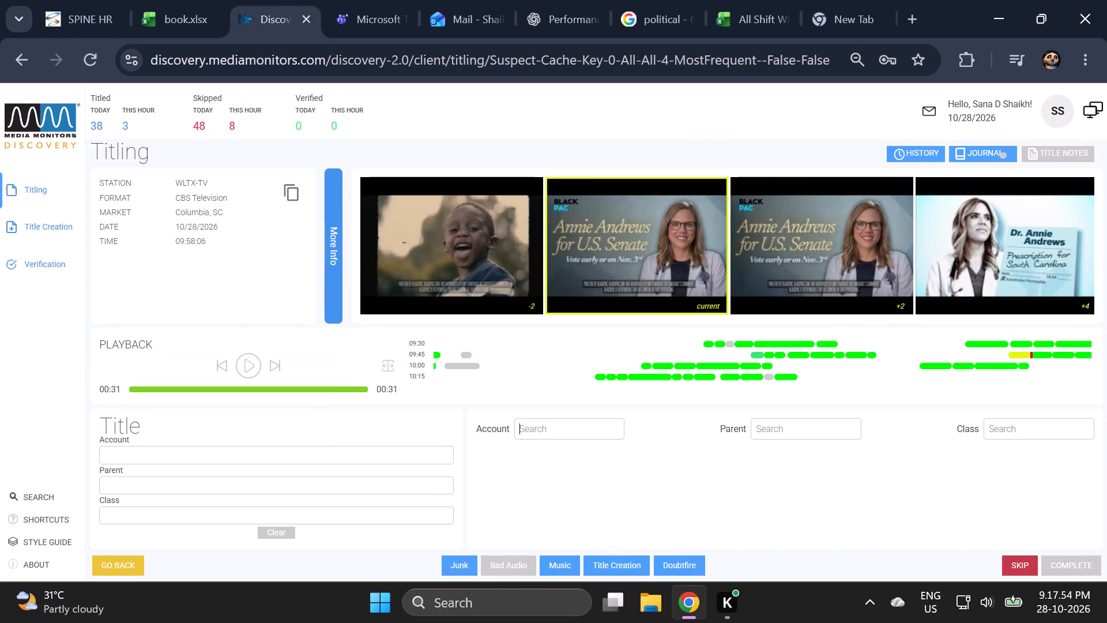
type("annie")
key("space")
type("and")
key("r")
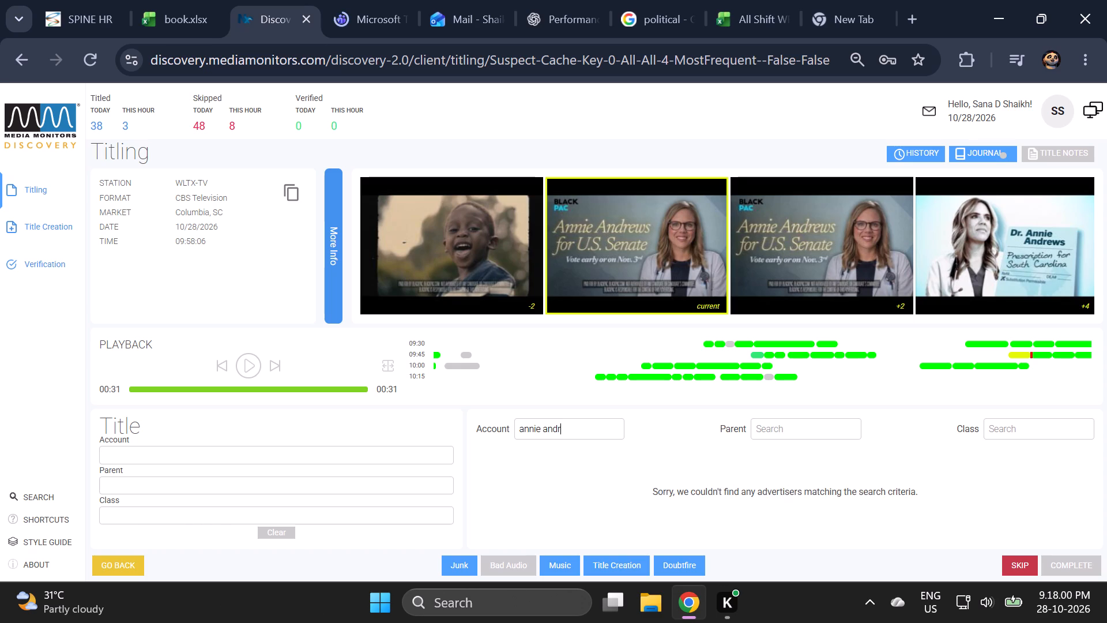
Search the accounts for annie andrews, select BlackPAC-Annie Andrews for the WLTX-TV segment, and replay the ad's ending.
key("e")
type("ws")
scroll(842, 406, "down", 2, "ctrl")
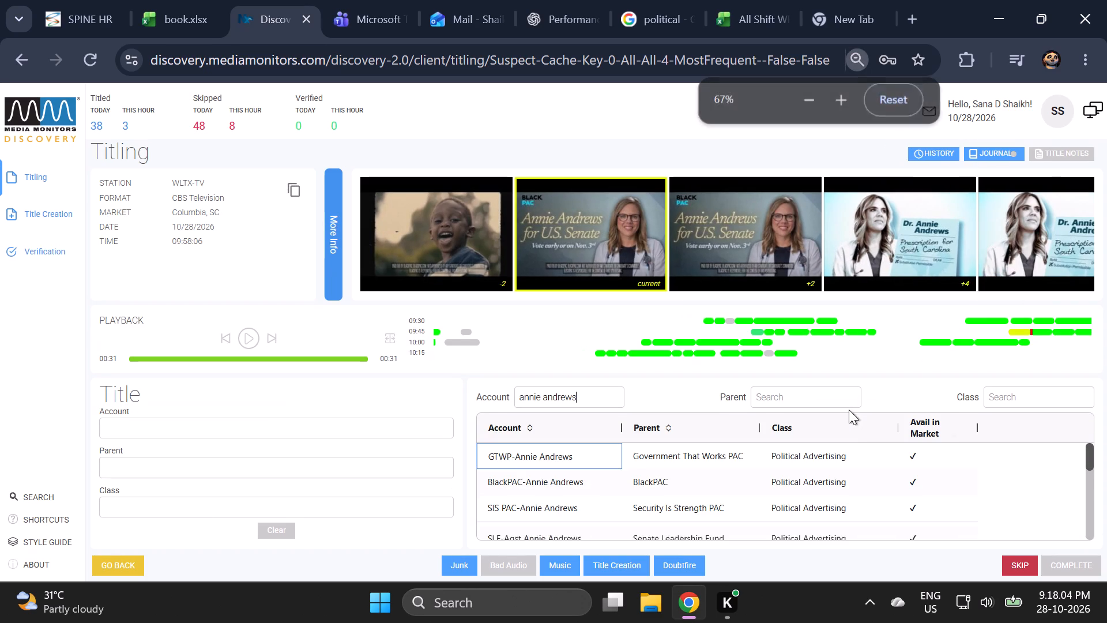
left_click(718, 486)
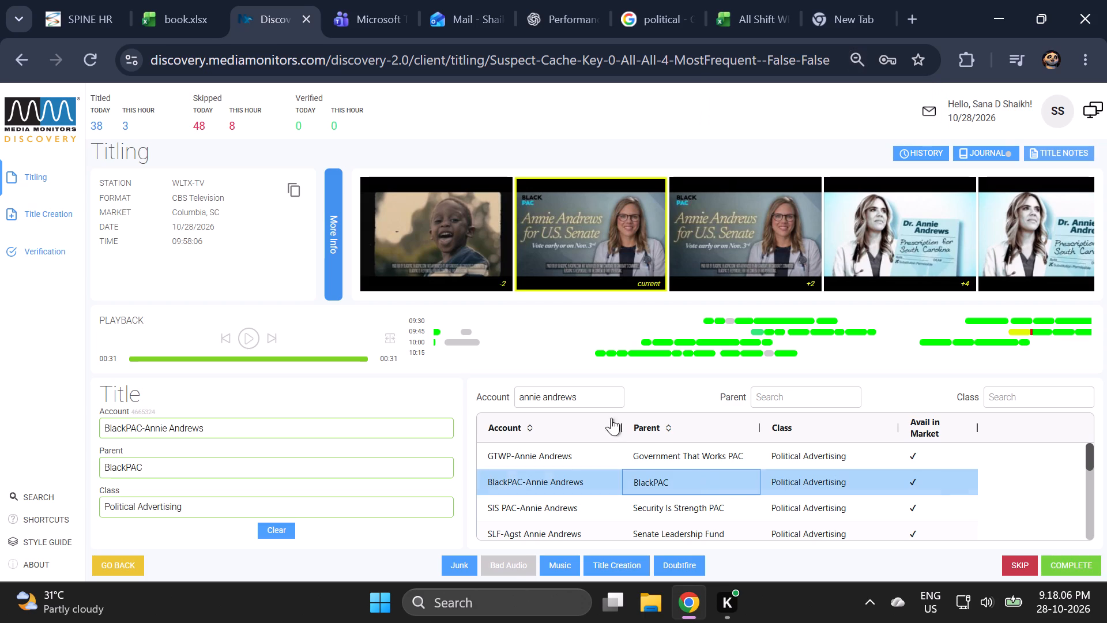
left_click(361, 324)
key("alt+plus")
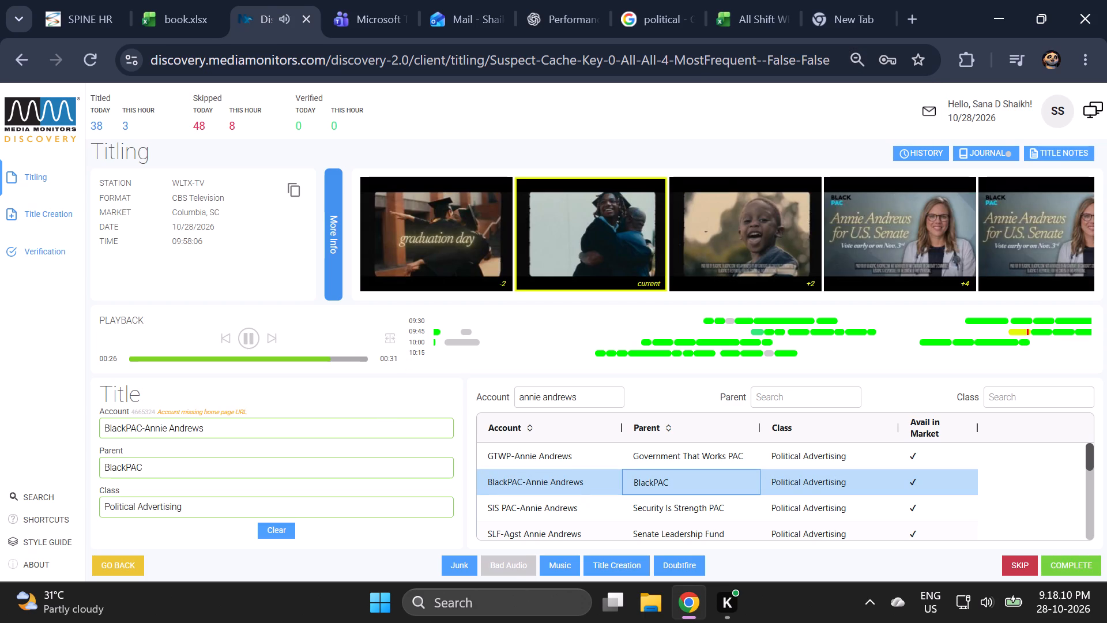
left_click(570, 487)
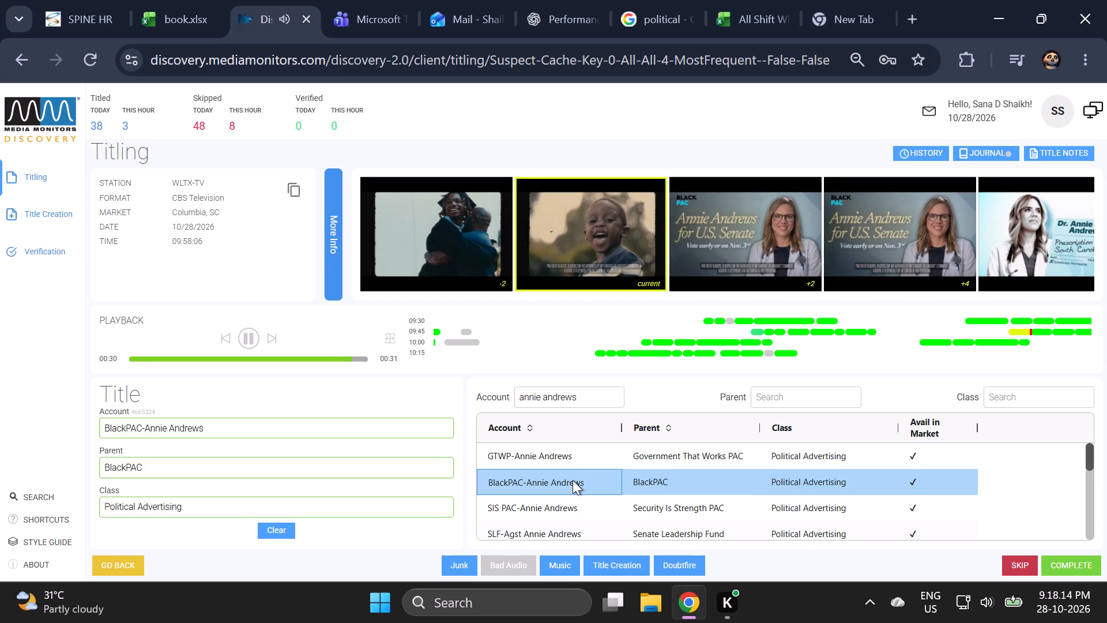
left_click(254, 337)
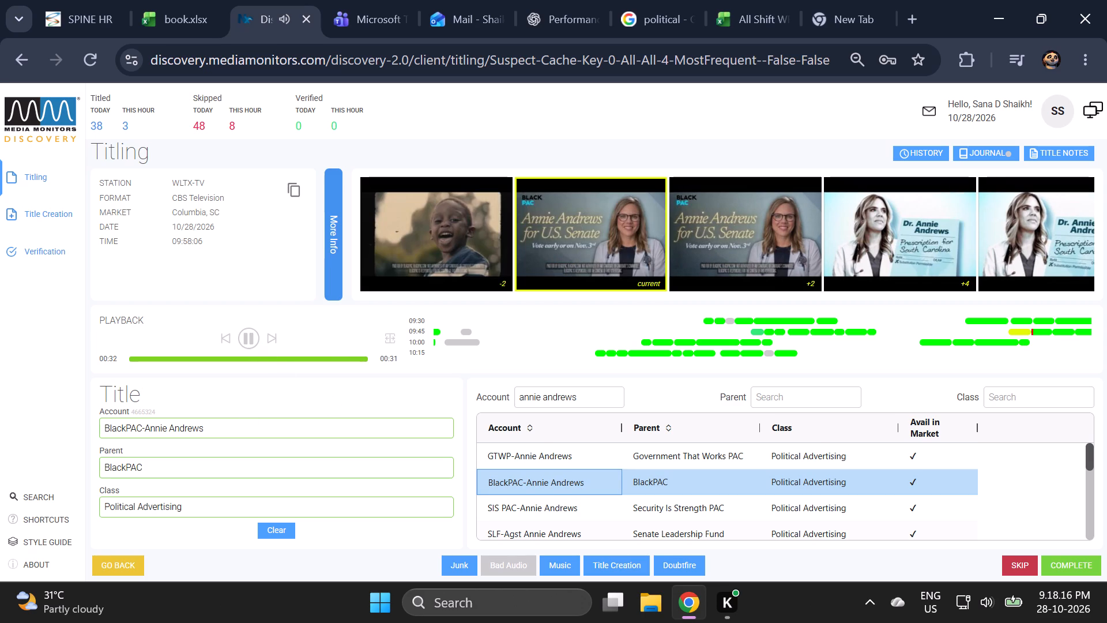
Narrow the account search to the exact name BlackPAC-Annie Andrews and select the matching account.
left_click(239, 428)
key("ctrl+c")
left_click(541, 398, "ctrl")
key("ctrl+v")
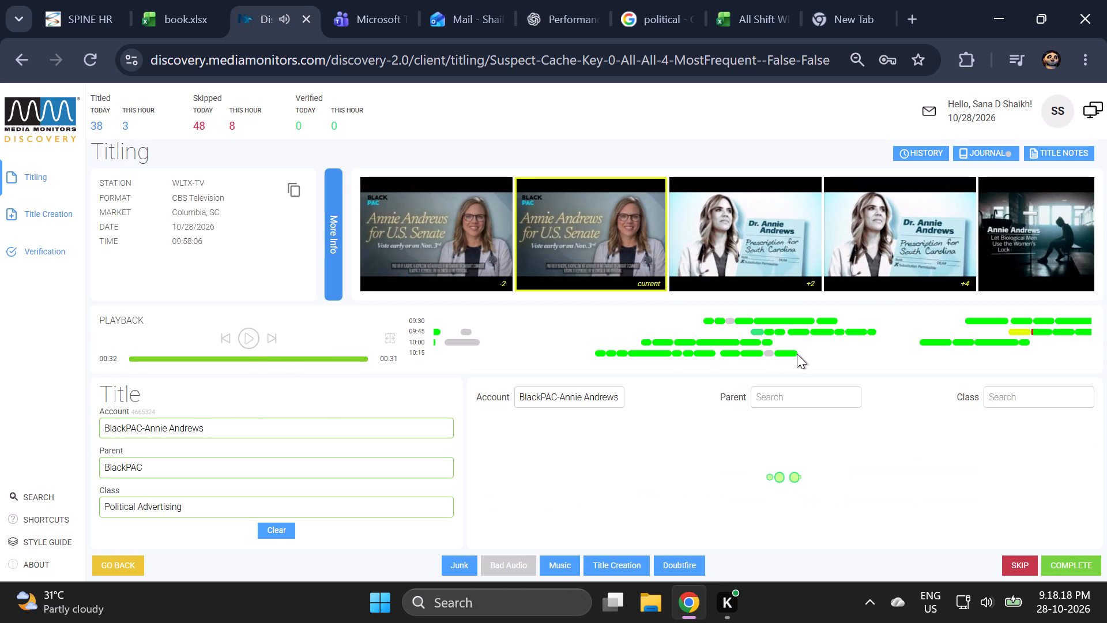
left_click(755, 453)
left_click(1057, 151)
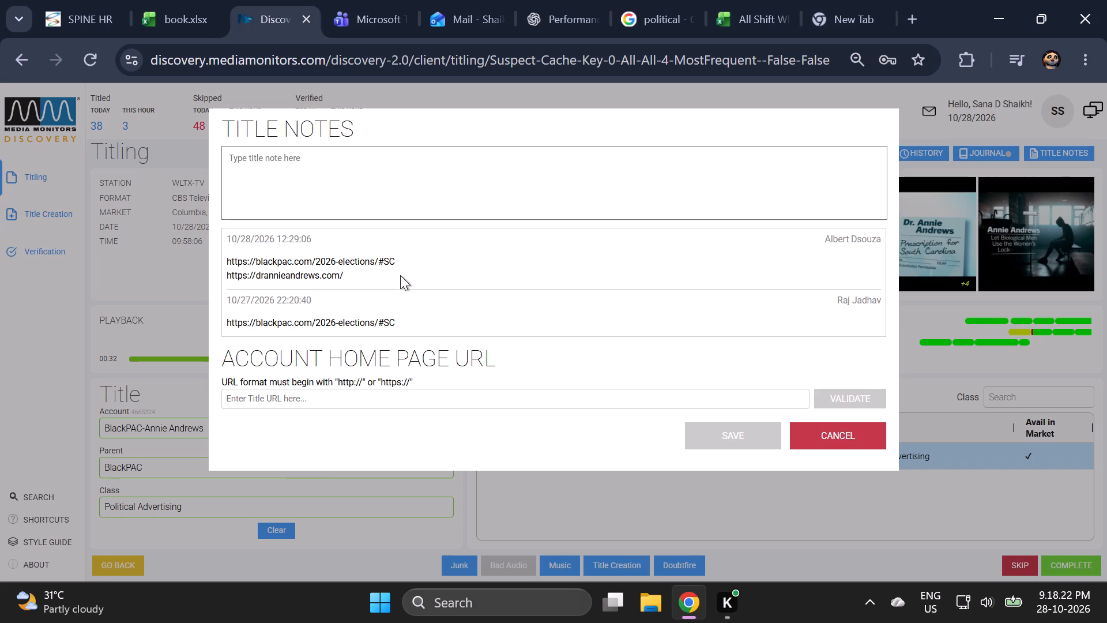
left_click_drag(380, 282, 235, 277)
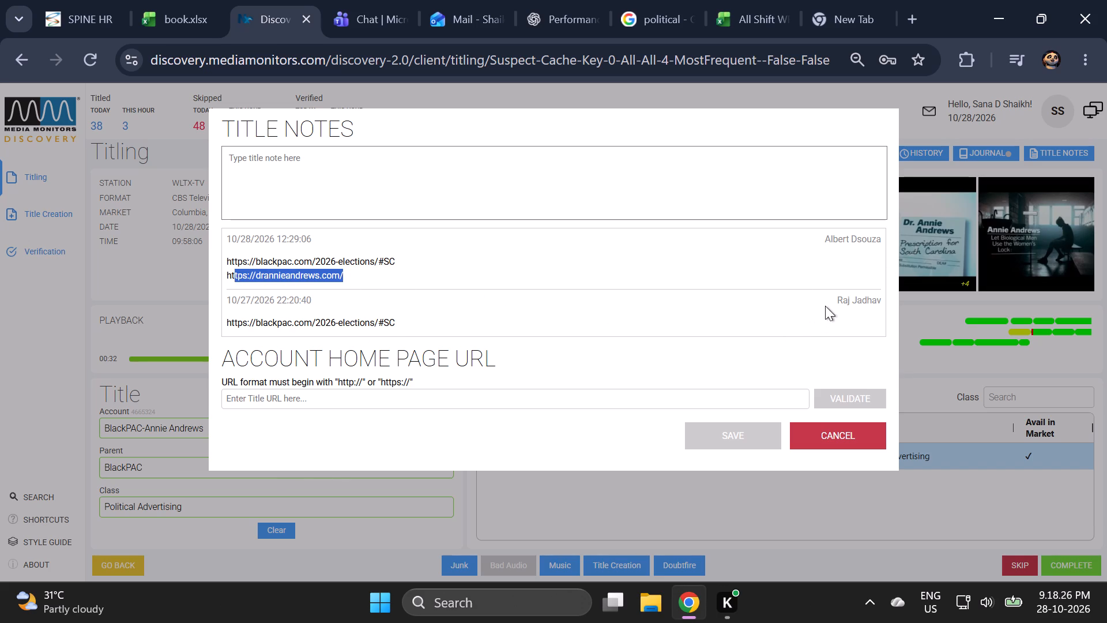
left_click_drag(832, 303, 883, 300)
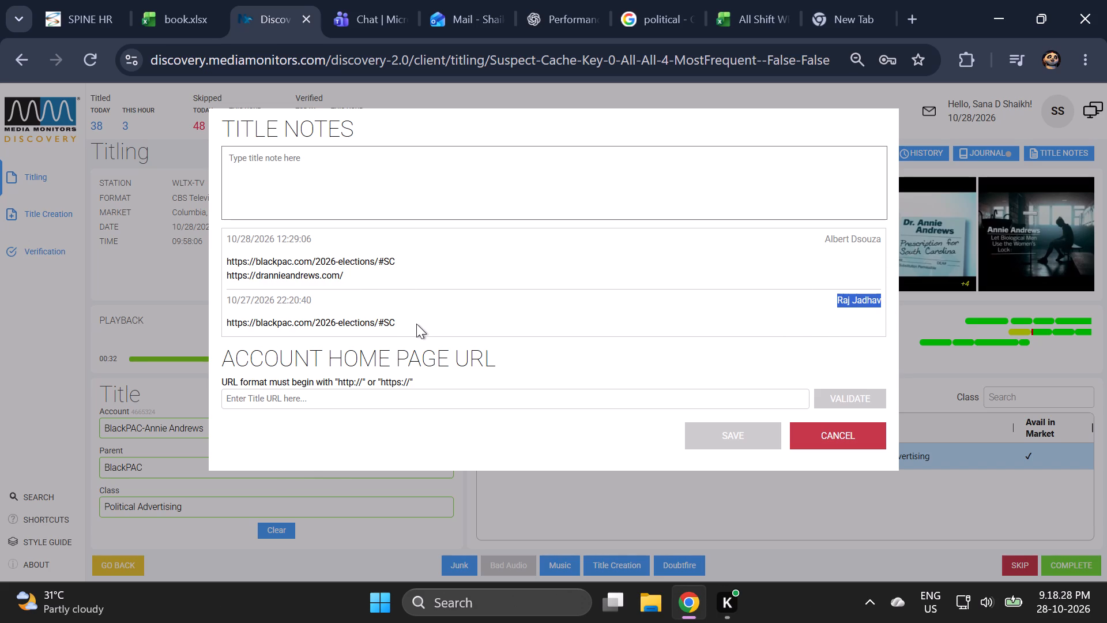
left_click_drag(416, 324, 182, 322)
key("ctrl+c")
key("ctrl+c")
left_click(864, 0)
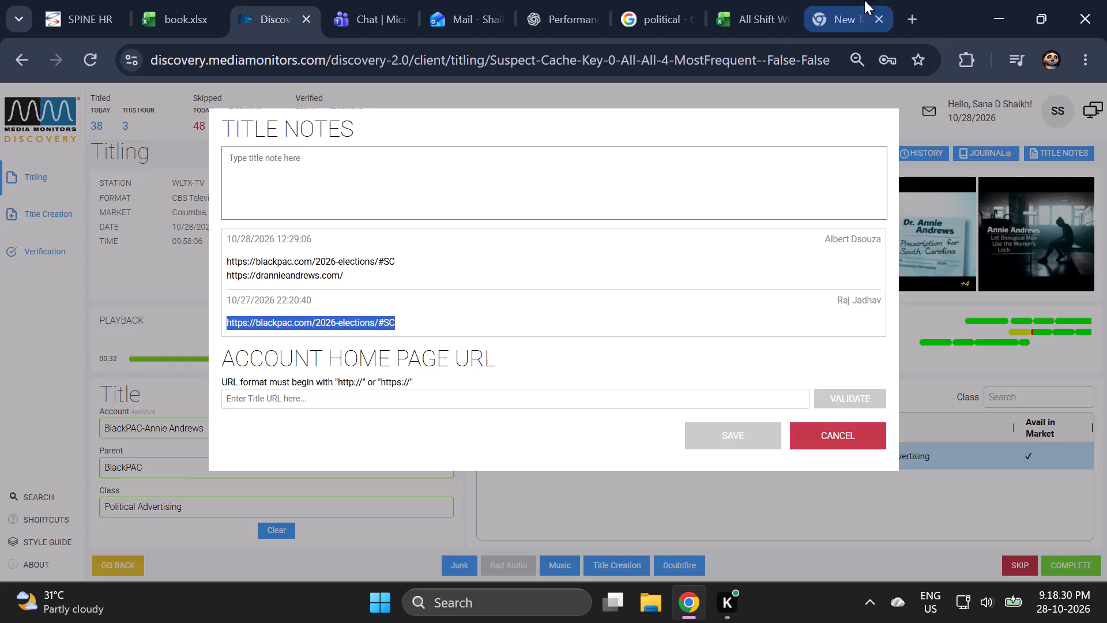
left_click(763, 62)
key("ctrl+v")
key("Return")
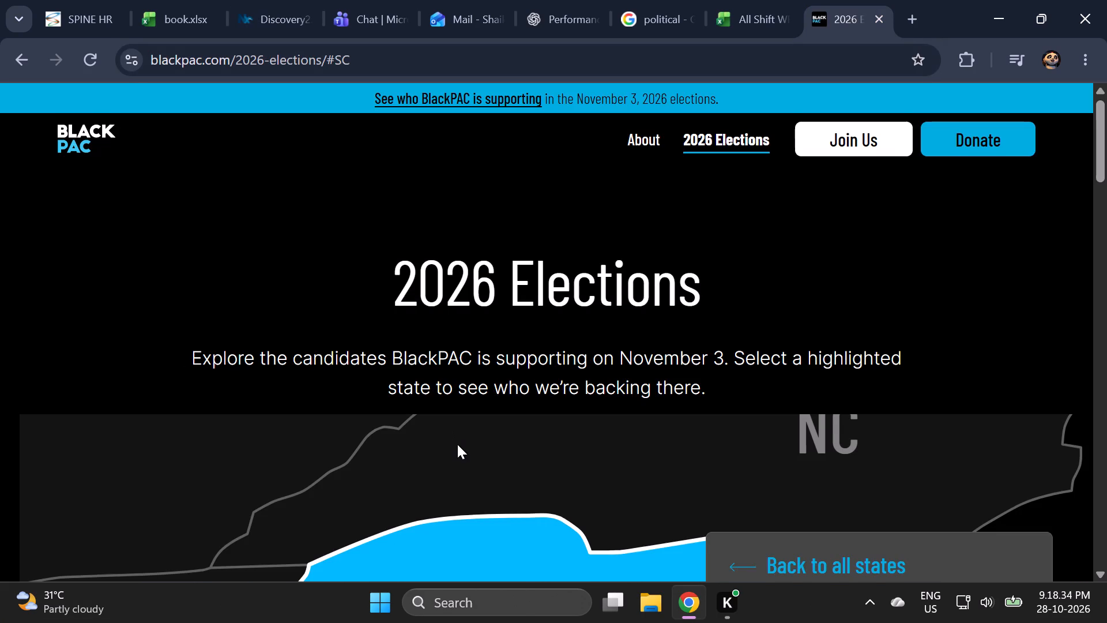
Review the South Carolina candidate on the BlackPAC elections page and open the site's YouTube channel in another tab.
scroll(457, 444, "down", 2)
left_click_drag(1095, 175, 1105, 230)
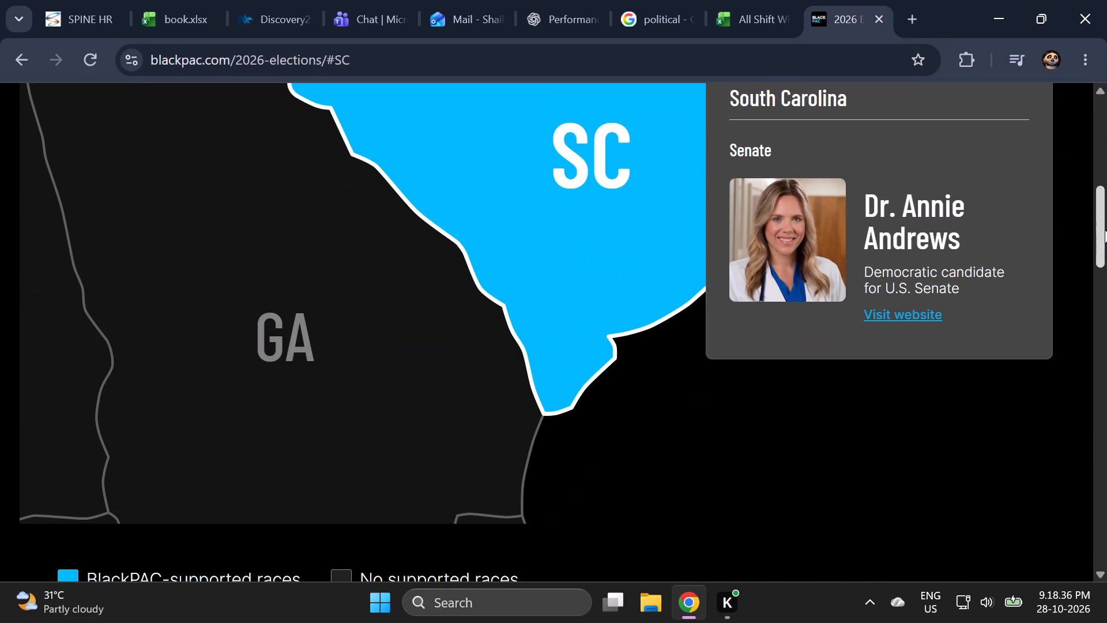
left_click_drag(1105, 230, 1075, 595)
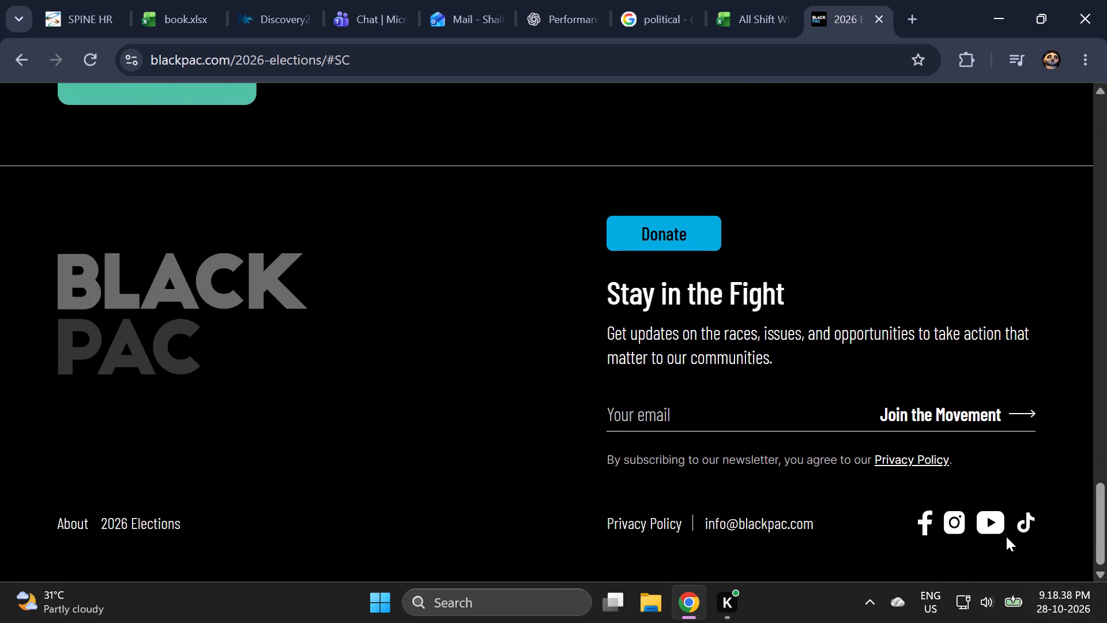
right_click(999, 524)
left_click(888, 305)
left_click(839, 0)
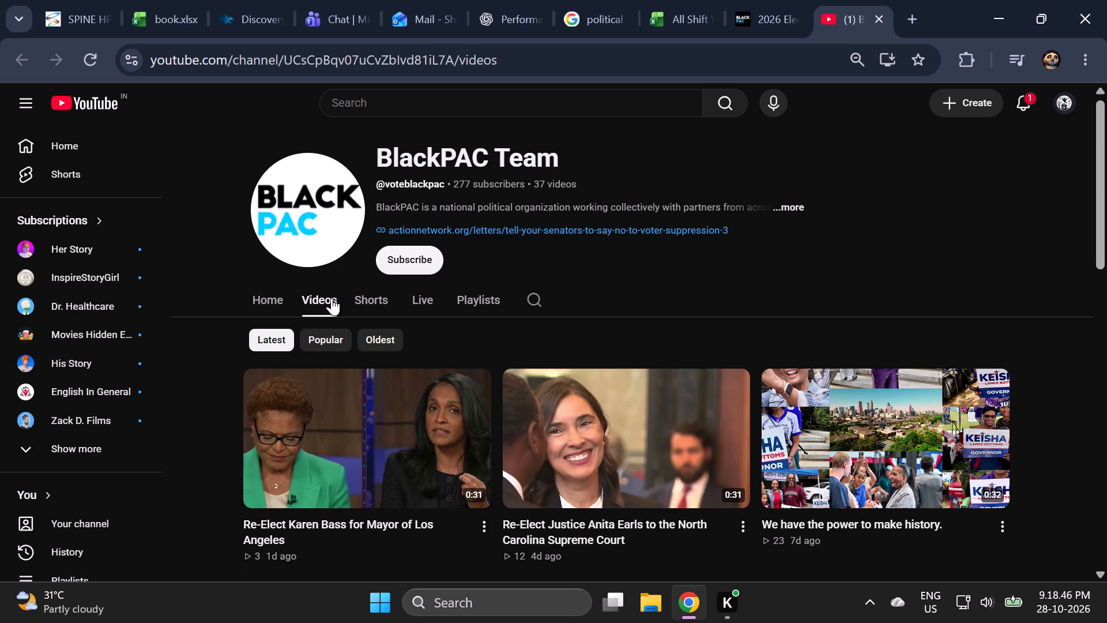
Look through the BlackPAC channel's uploaded videos for the Annie Andrews ad, and return to Discovery and close the title notes.
scroll(693, 305, "down", 2)
scroll(1072, 362, "down", 3)
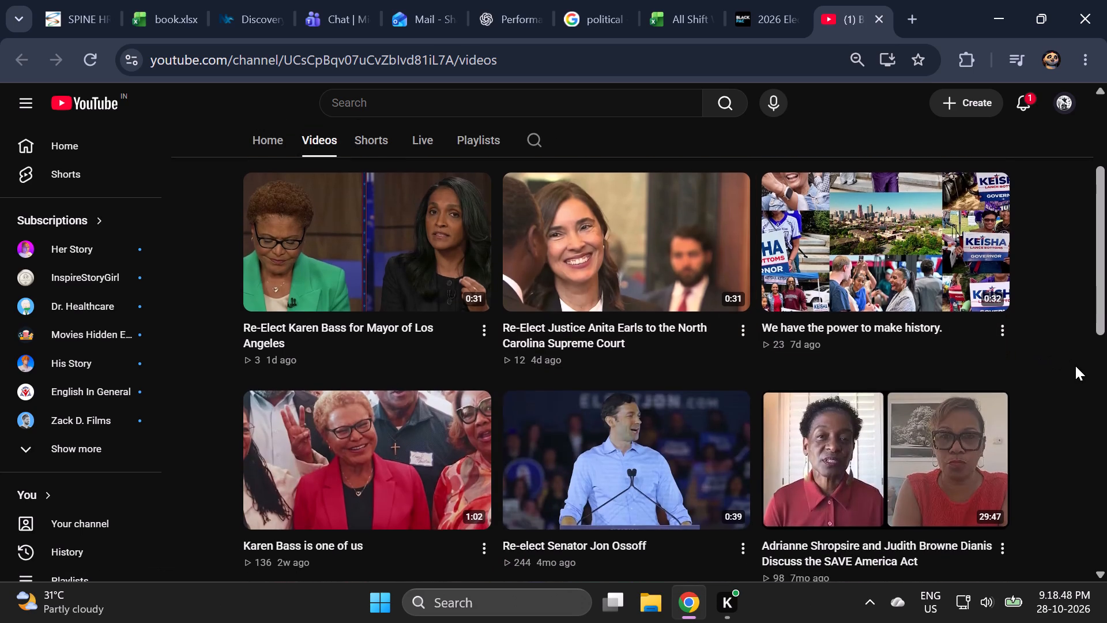
scroll(1076, 367, "down", 2)
left_click_drag(1106, 409, 1106, 504)
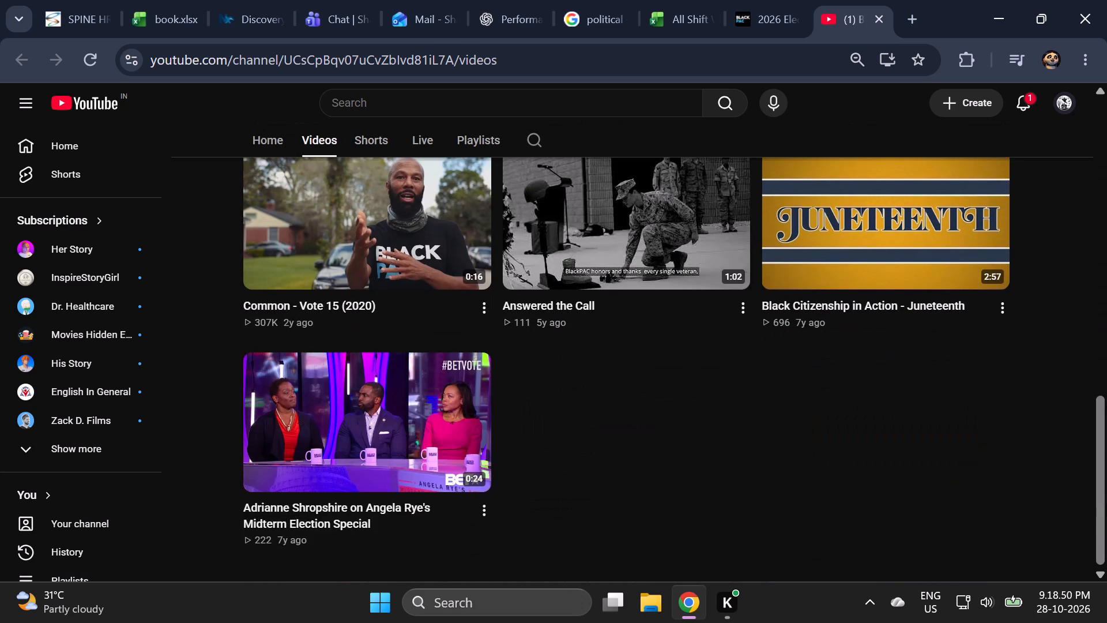
left_click_drag(1106, 504, 1106, 378)
left_click(767, 0)
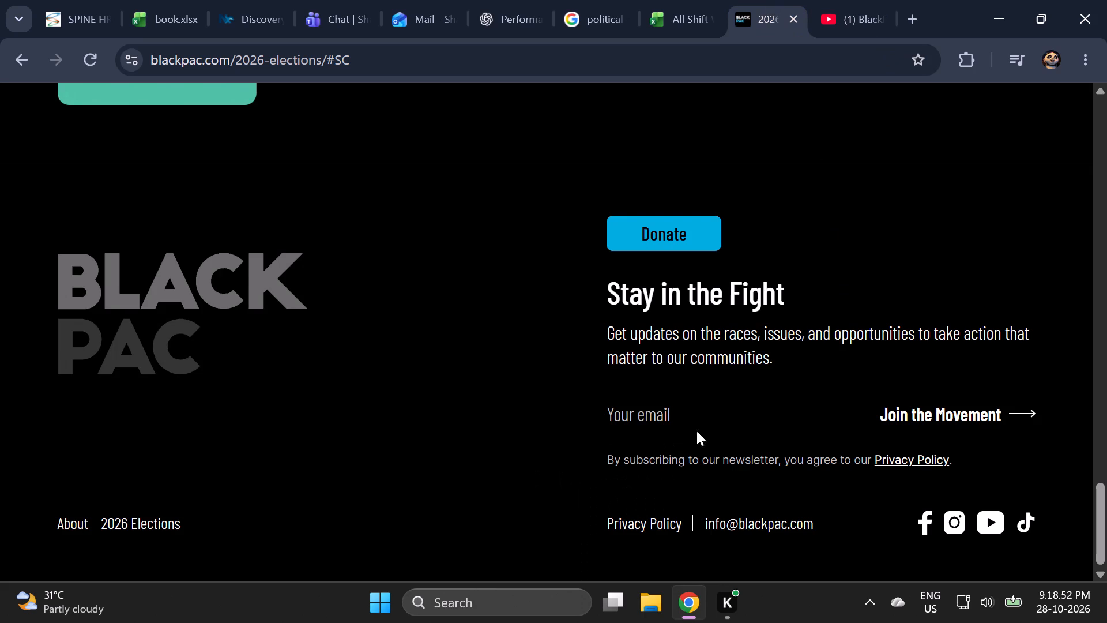
left_click(228, 0)
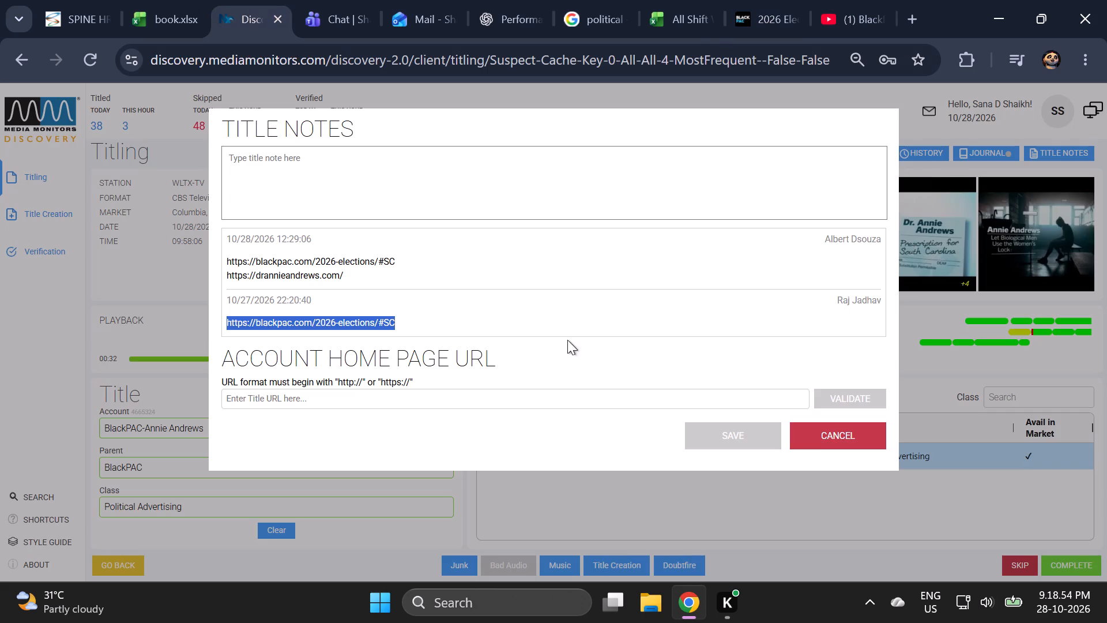
left_click(830, 429)
Copy the account name BlackPAC-Annie Andrews from Discovery into cell B2257 of the book workbook's Discovery sheet.
left_click(281, 427, "ctrl")
key("ctrl+c")
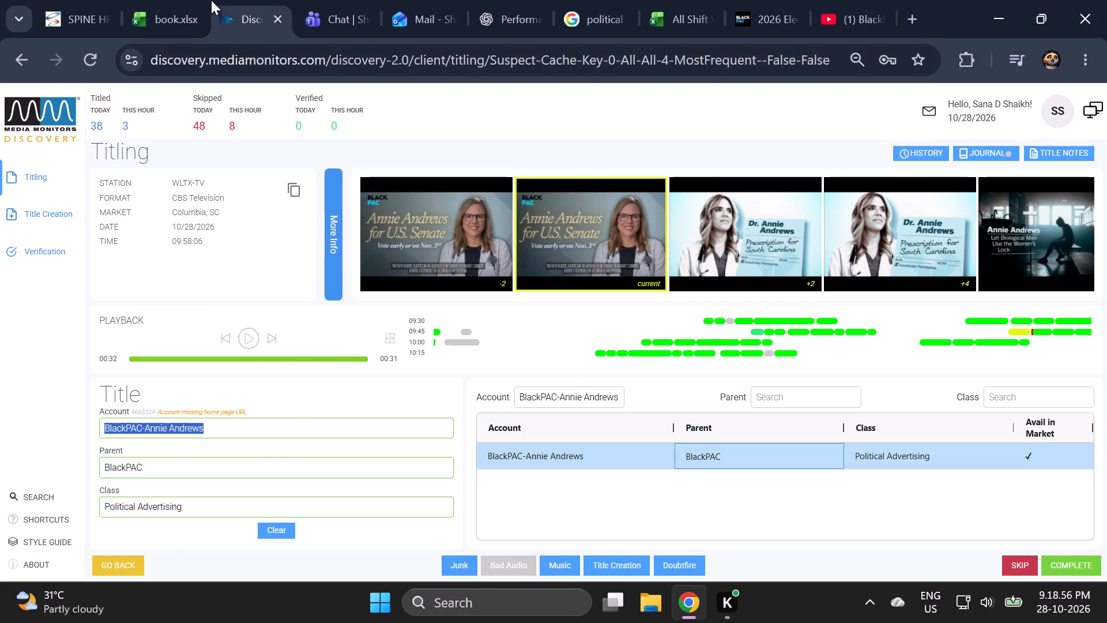
left_click(174, 0)
double_click(344, 392)
key("ctrl+v")
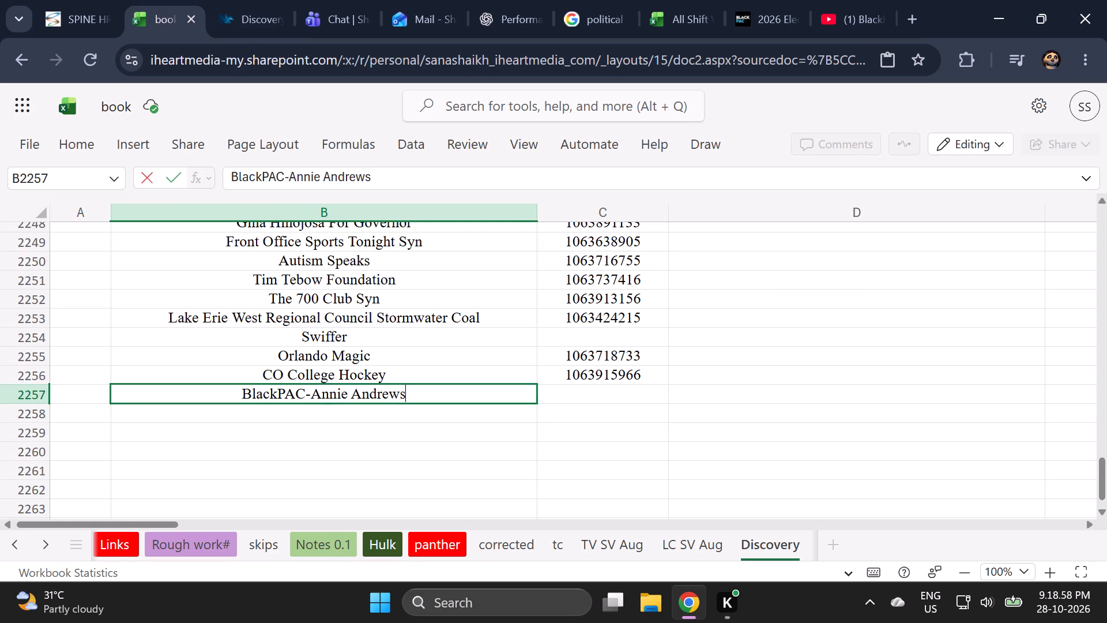
left_click(607, 395)
left_click(238, 2)
left_click(335, 193)
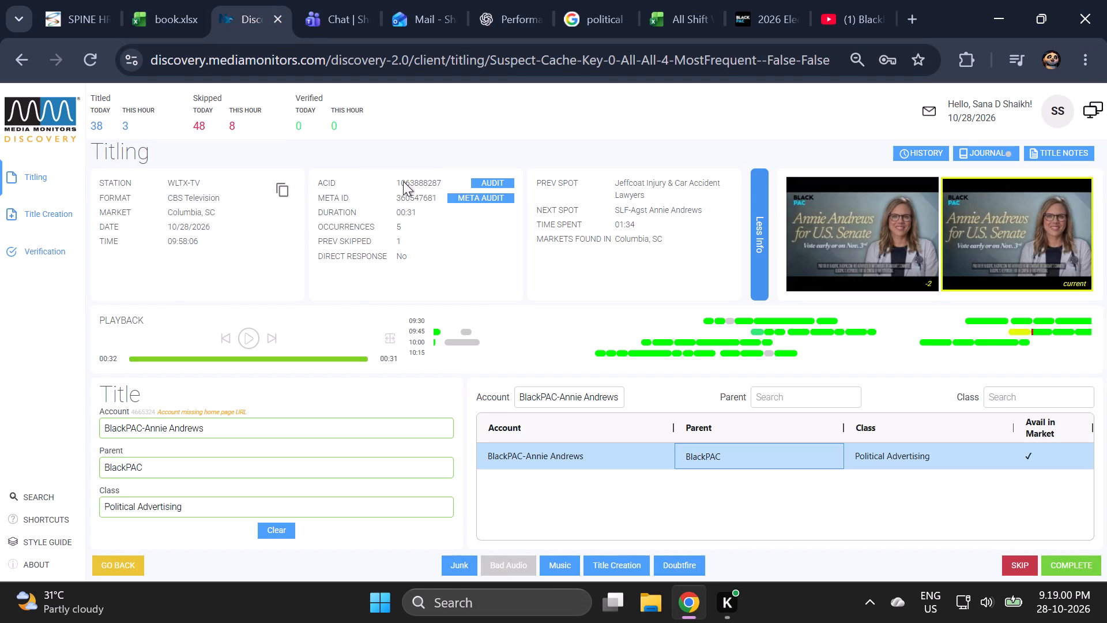
left_click_drag(448, 178, 376, 189)
key("ctrl+c")
left_click(170, 17)
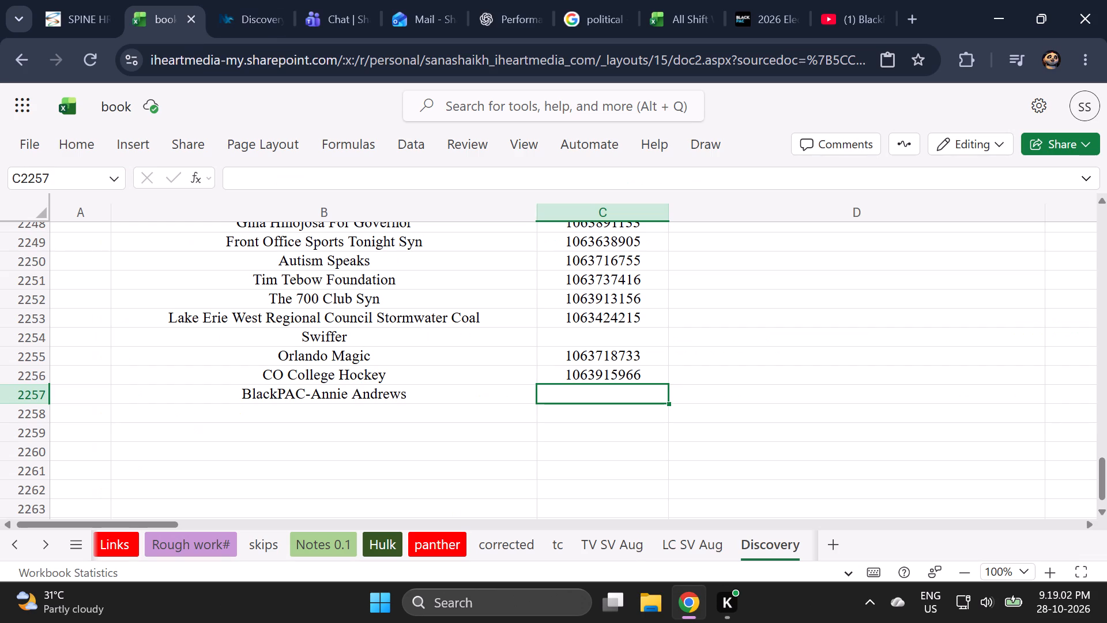
double_click(580, 397)
key("ctrl+v")
left_click(471, 442)
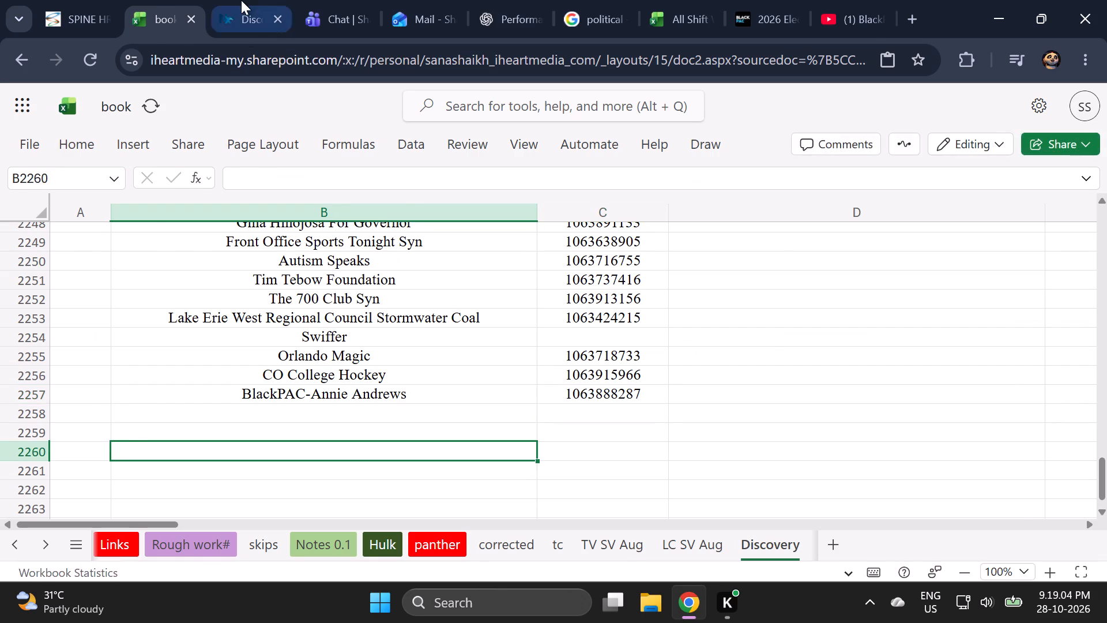
Return to Discovery, collapse the segment's extra details and check the segment's change history.
left_click(241, 0)
left_click(752, 252)
left_click(927, 155)
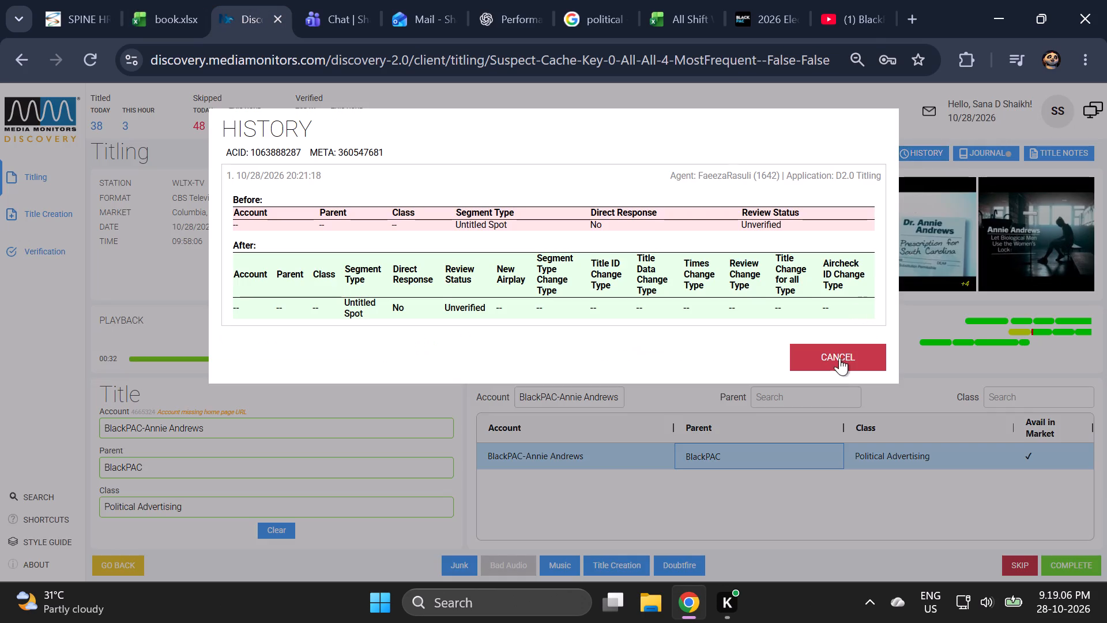
left_click(838, 363)
Replay the WLTX-TV ad from its beginning.
left_click(215, 339)
left_click(223, 339)
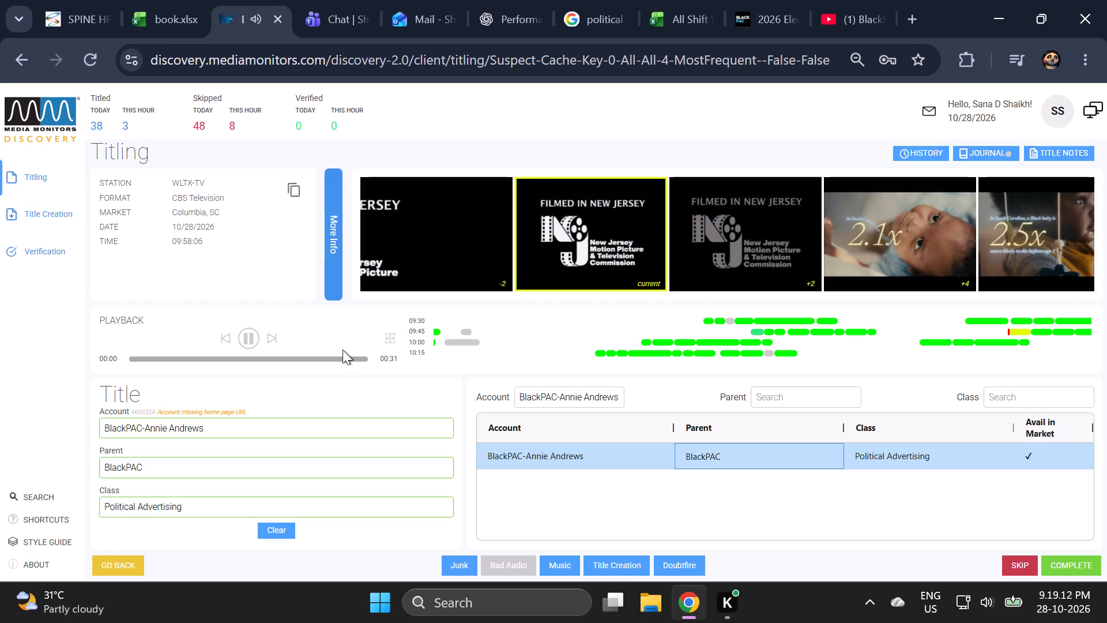
Play through the WLTX-TV segment in Discovery and complete it with the BlackPAC-Annie Andrews title.
left_click(375, 320)
key("alt+plus")
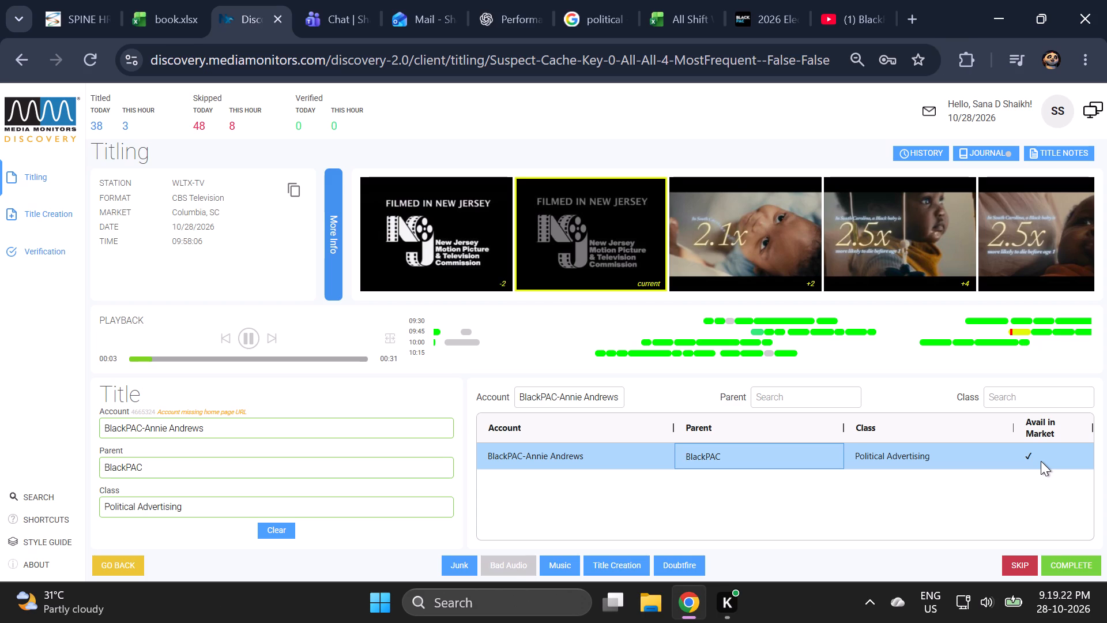
left_click(1012, 451)
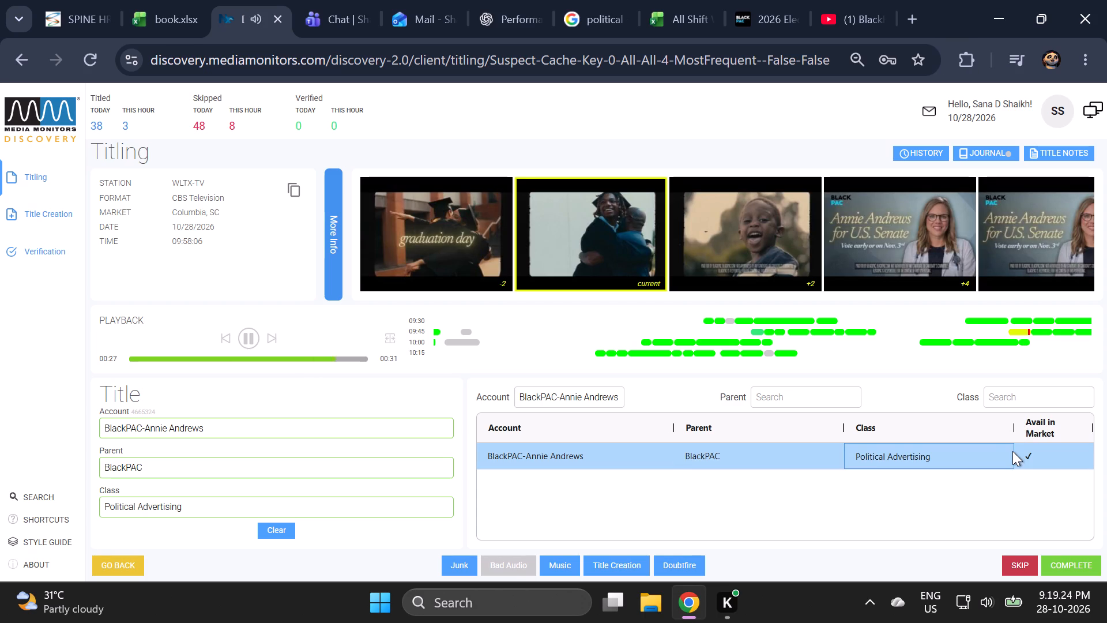
left_click(1087, 568)
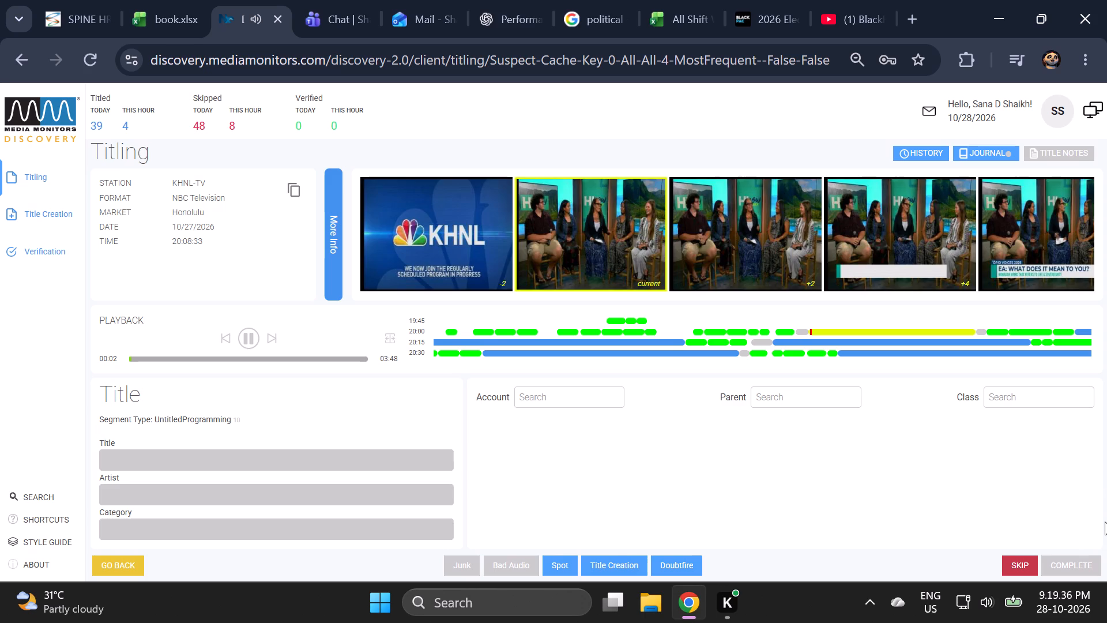
Pause the KHNL-TV segment and check the latest entries on the book workbook's Discovery sheet.
left_click(254, 336)
left_click(143, 0)
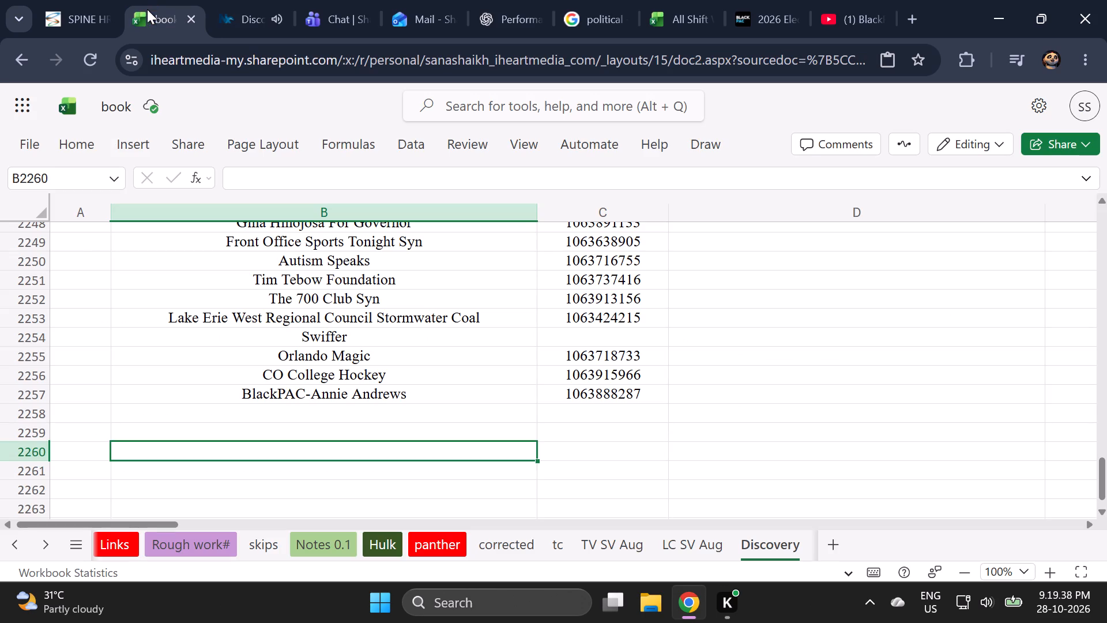
left_click(259, 0)
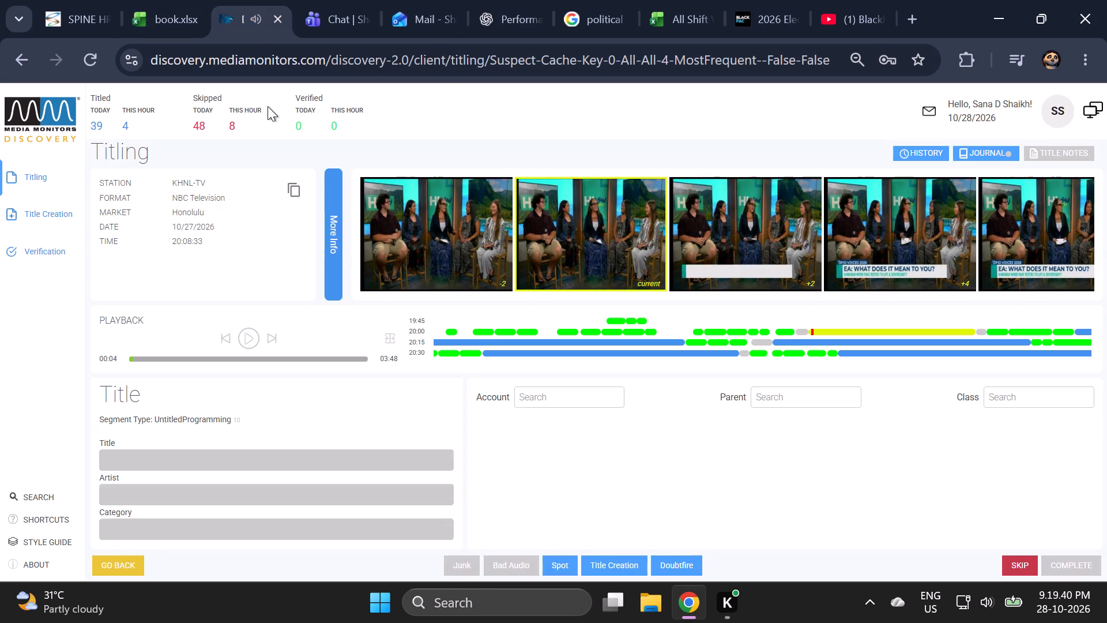
Play the opening of the KHNL-TV segment and examine its enlarged frames and on-screen captions.
left_click(235, 340)
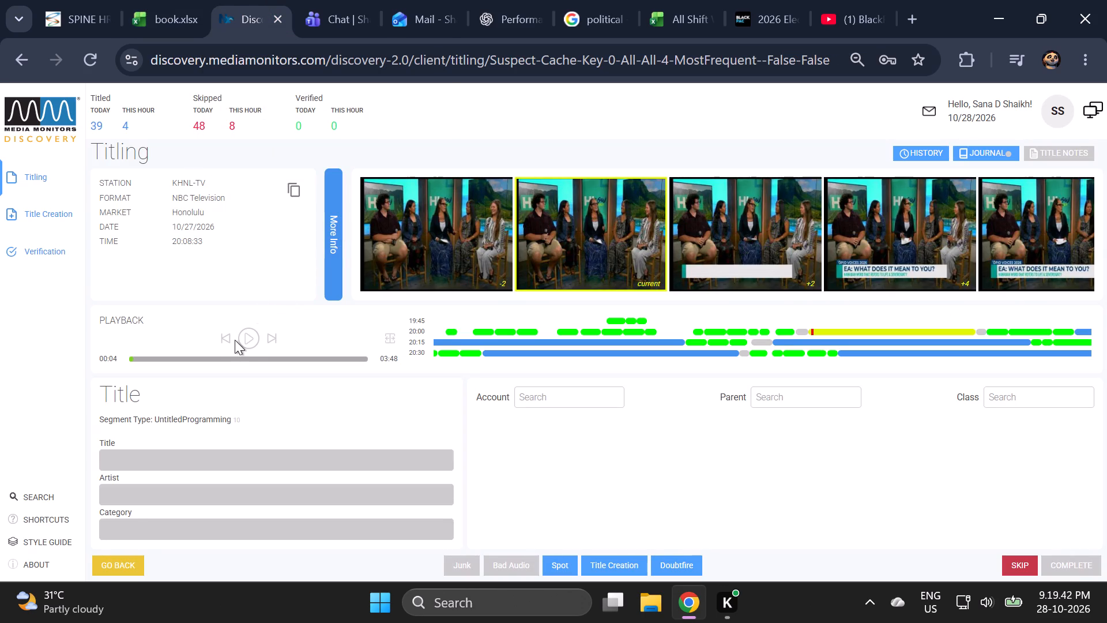
left_click(247, 338)
scroll(330, 385, "up", 1, "ctrl")
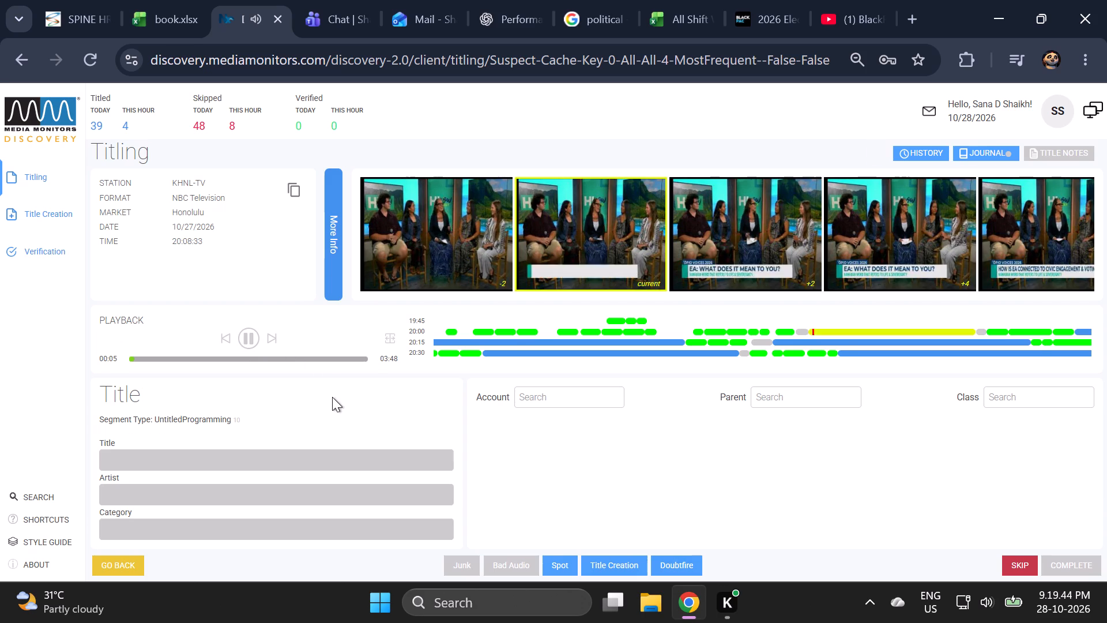
scroll(332, 397, "up", 4, "ctrl")
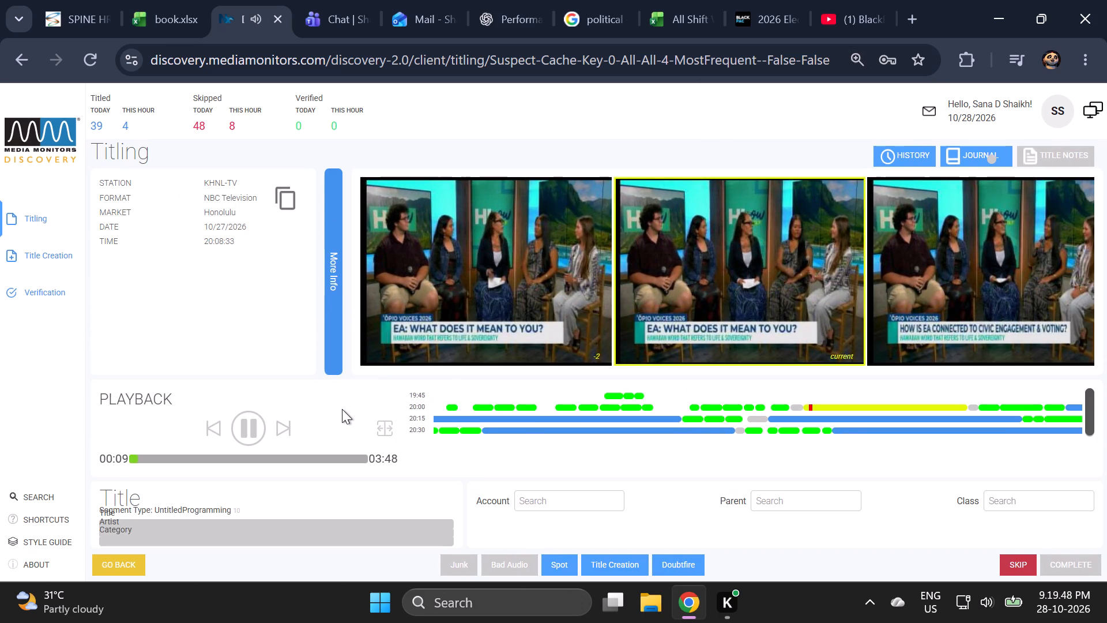
scroll(342, 409, "down", 4, "ctrl")
scroll(342, 408, "up", 2, "ctrl")
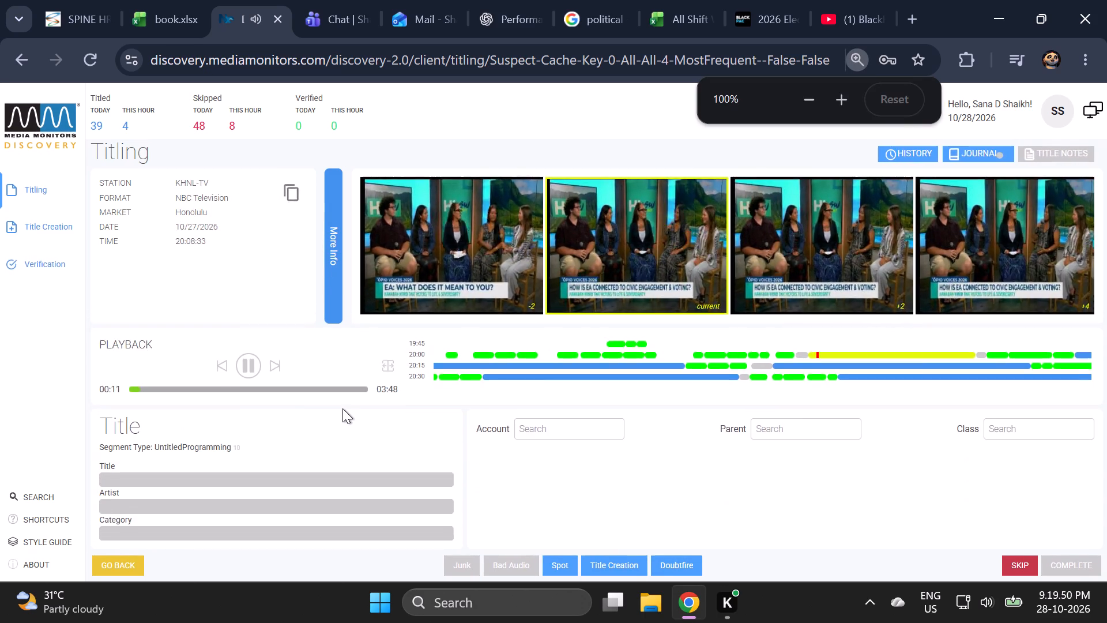
scroll(342, 408, "up", 2, "ctrl")
scroll(342, 408, "down", 1, "ctrl")
scroll(342, 408, "up", 1, "ctrl")
scroll(342, 408, "down", 1, "ctrl")
scroll(342, 409, "up", 2, "ctrl")
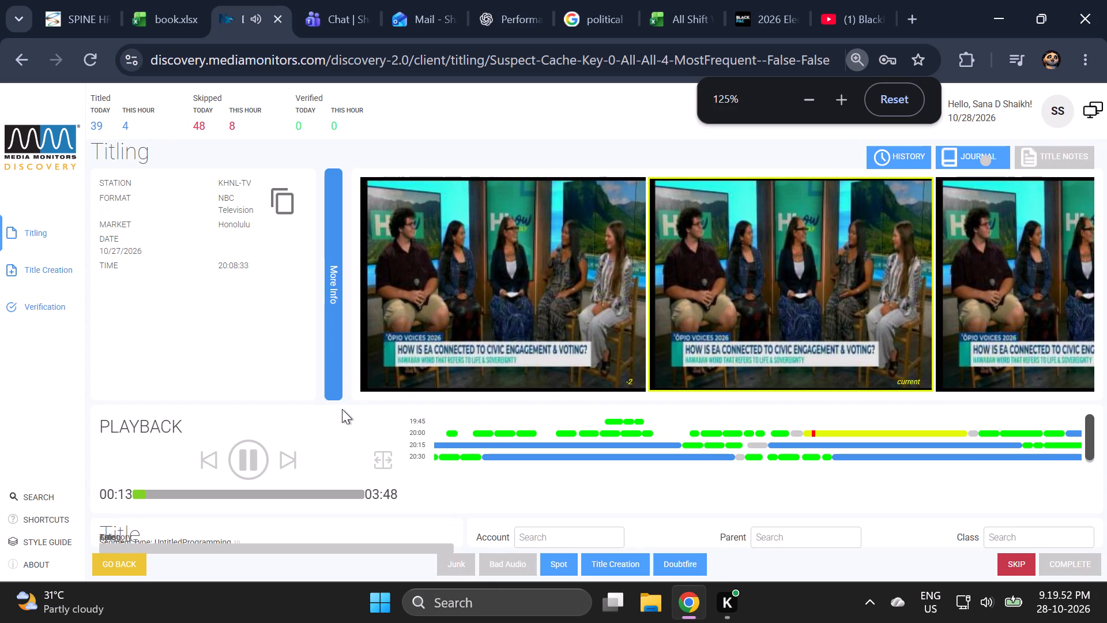
scroll(342, 409, "down", 2, "ctrl")
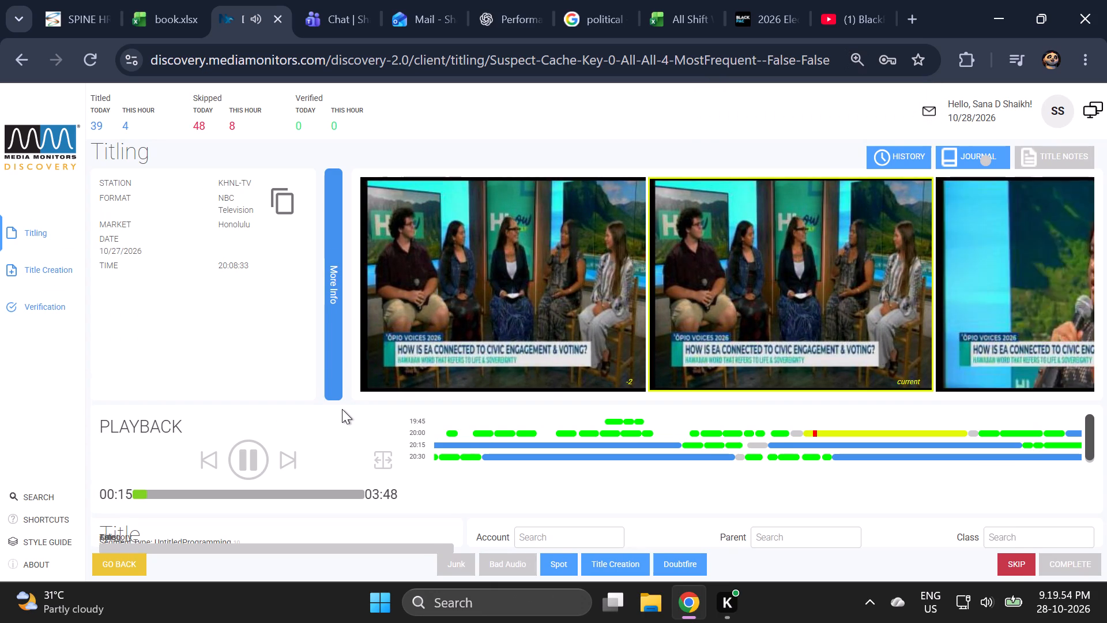
scroll(342, 409, "down", 3, "ctrl")
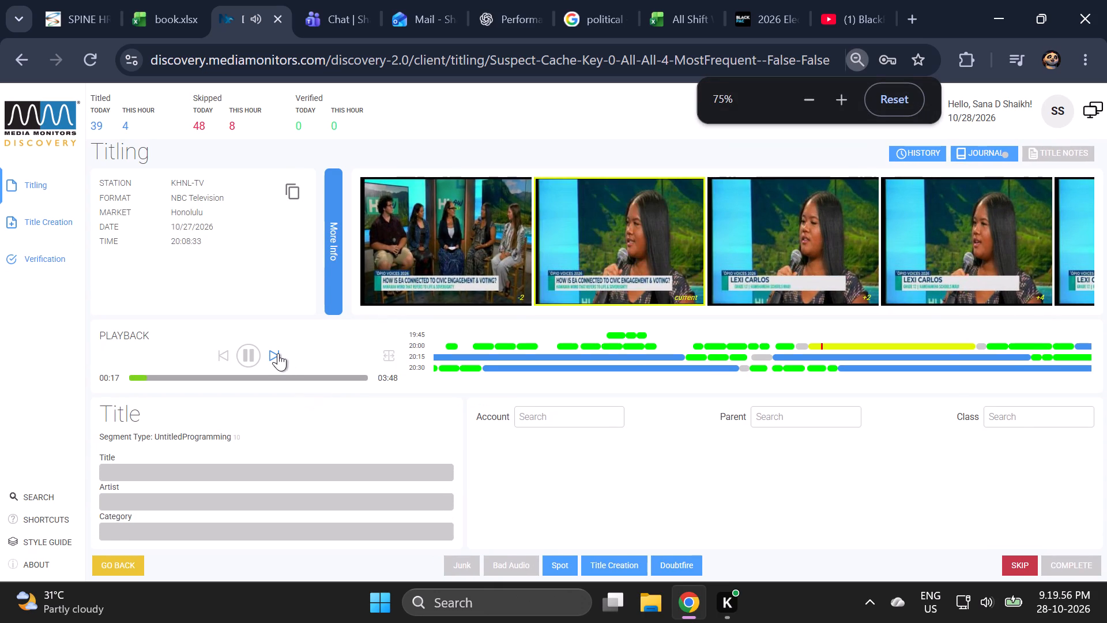
left_click(278, 353)
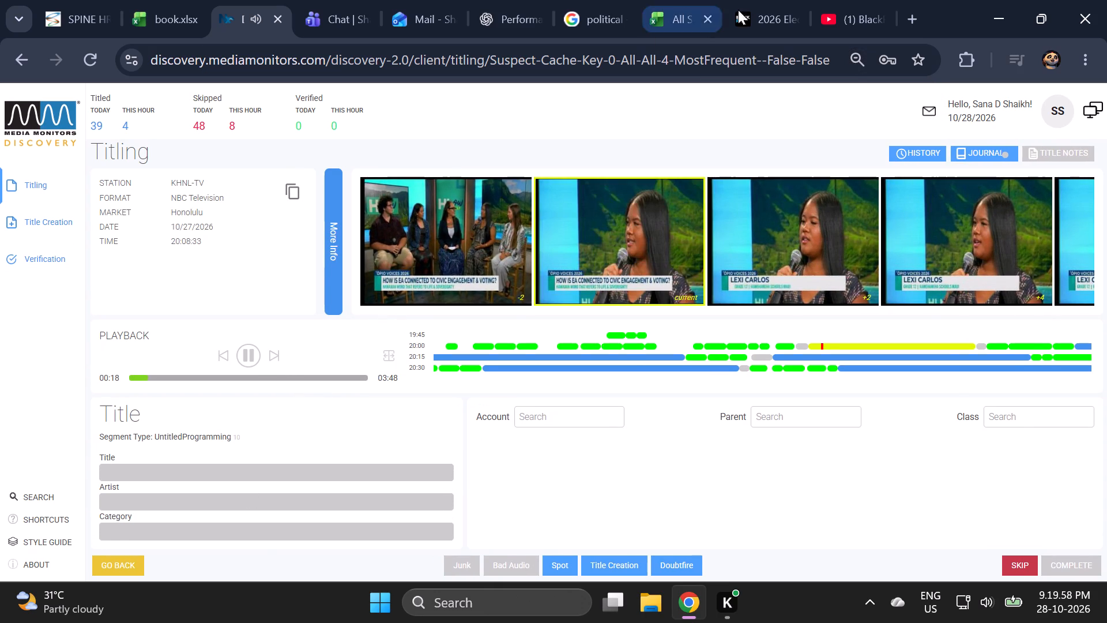
Close the BlackPAC elections tab and the YouTube tab used for the ad research.
left_click(796, 19)
left_click(796, 19)
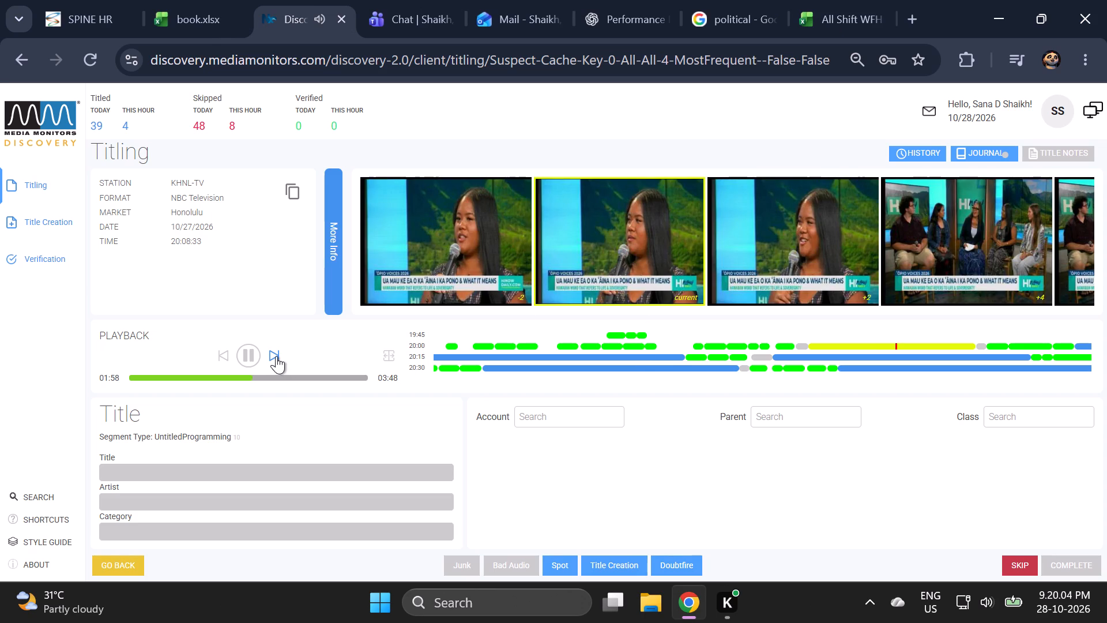
Examine the frames and captions at the start, middle and end of the KHNL-TV segment.
left_click(274, 354)
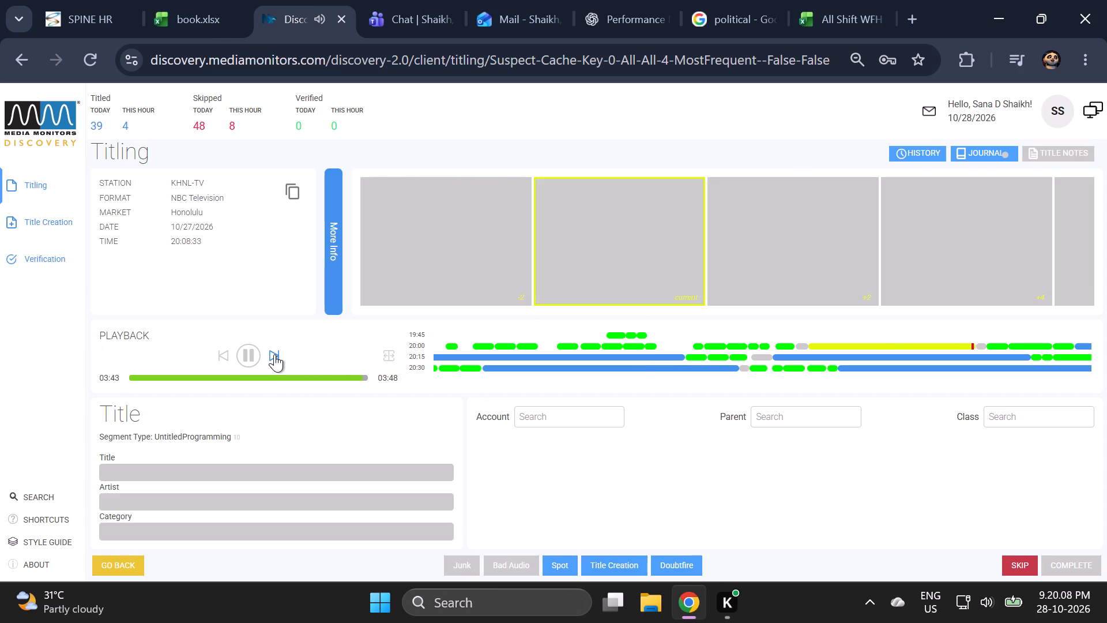
left_click(308, 342)
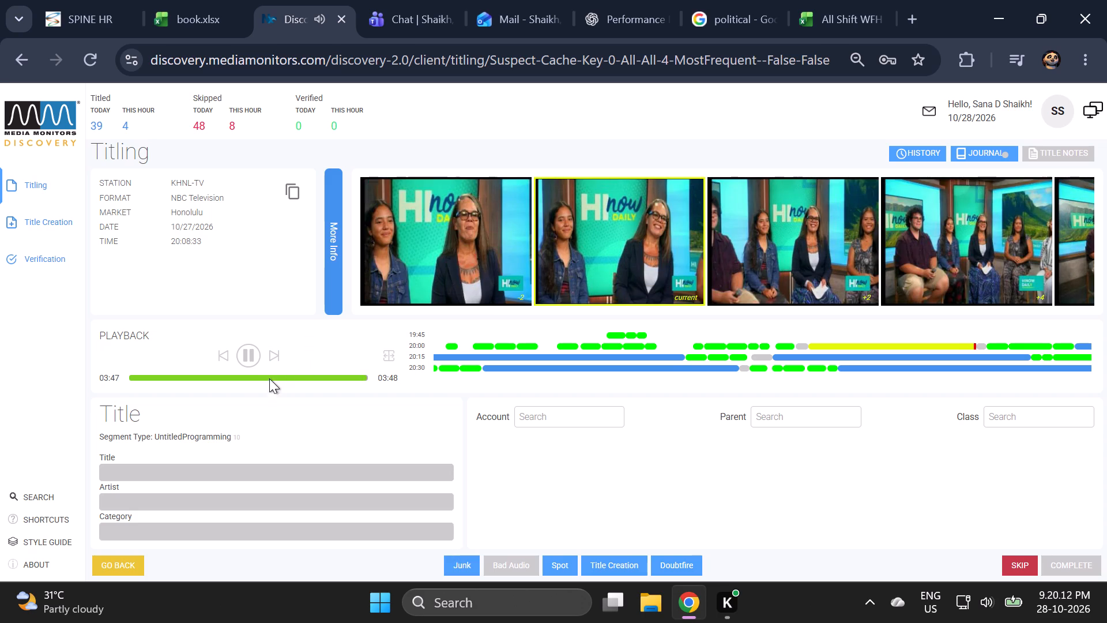
left_click(224, 354)
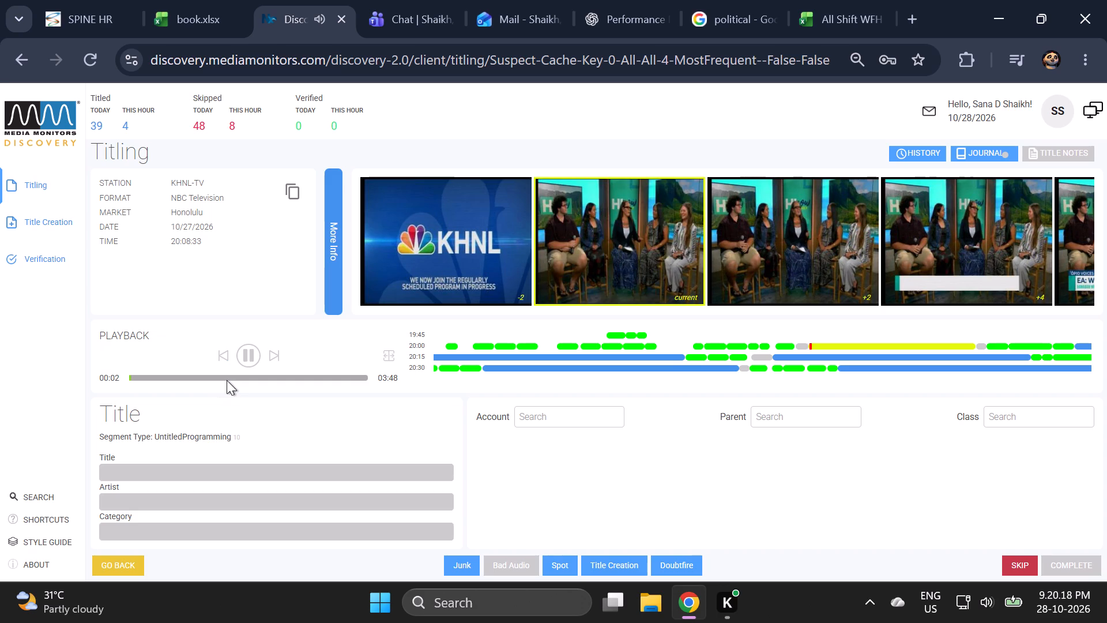
scroll(283, 411, "down", 1, "ctrl")
scroll(283, 411, "up", 3, "ctrl")
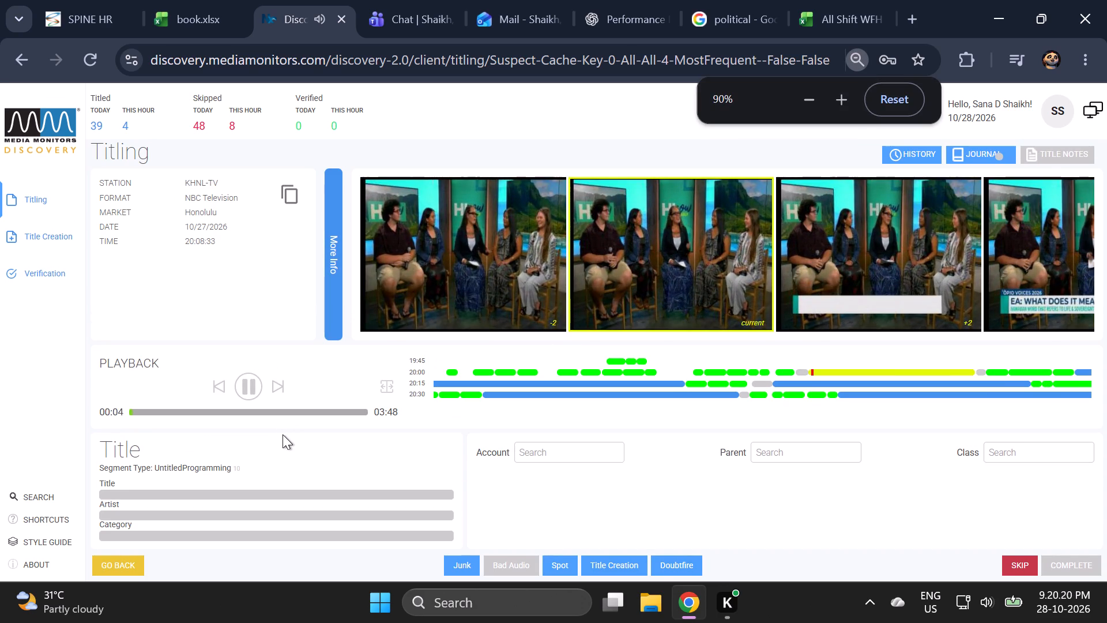
scroll(284, 437, "up", 2, "ctrl")
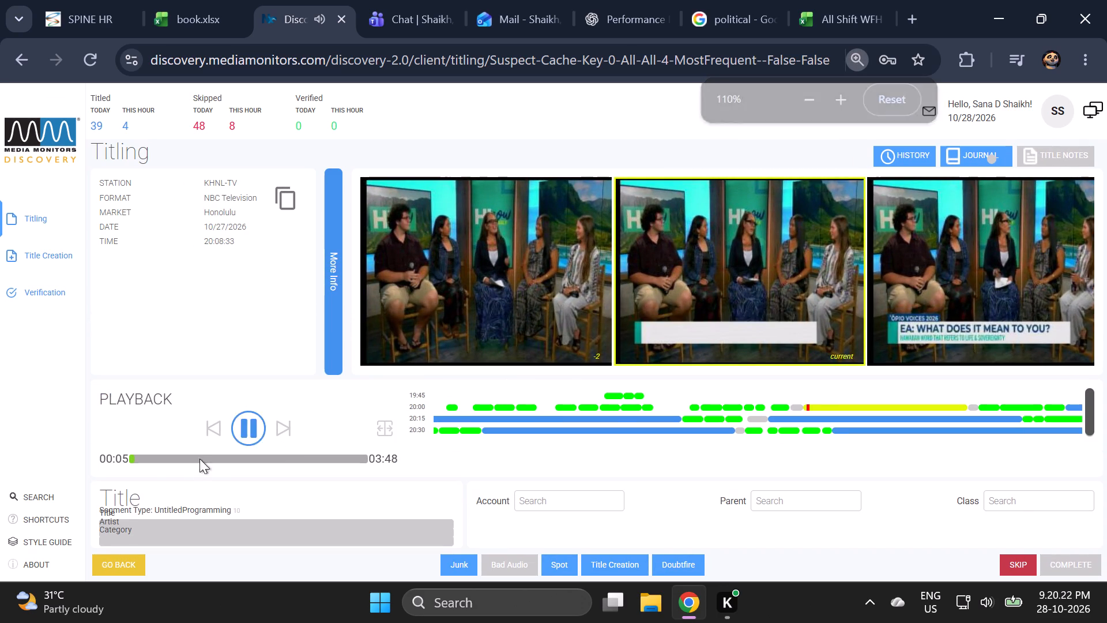
left_click(156, 459)
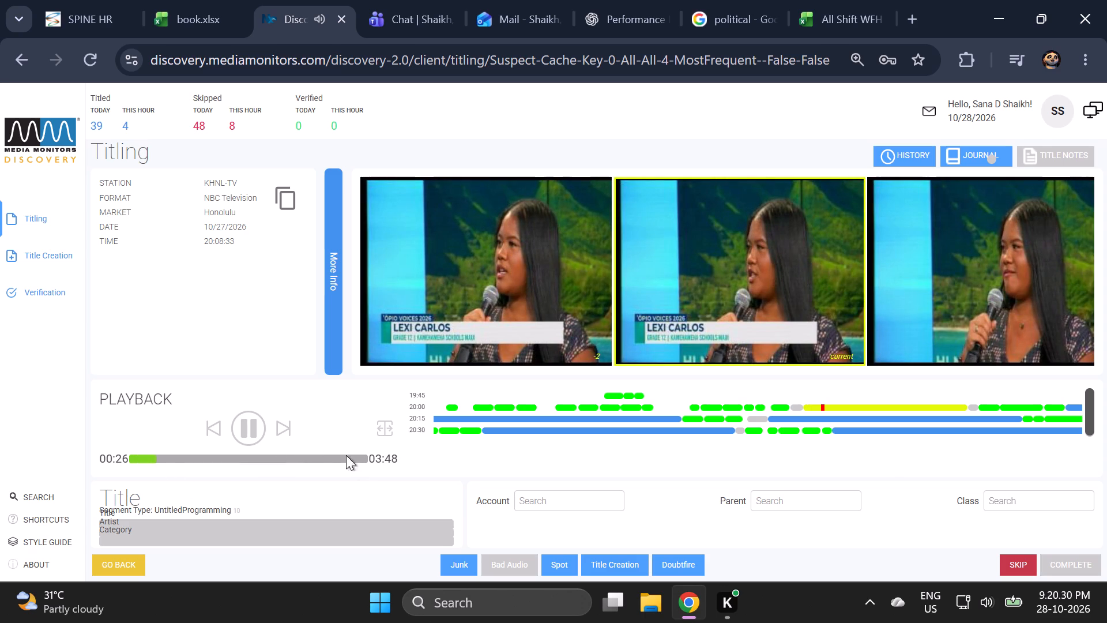
left_click(352, 461)
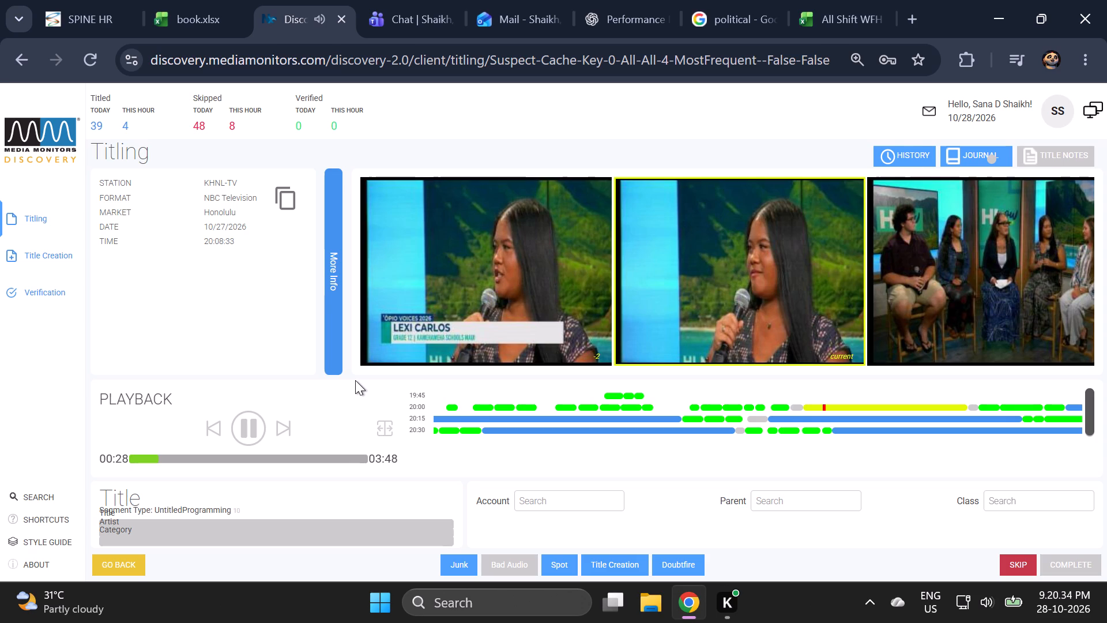
scroll(355, 380, "down", 2, "ctrl")
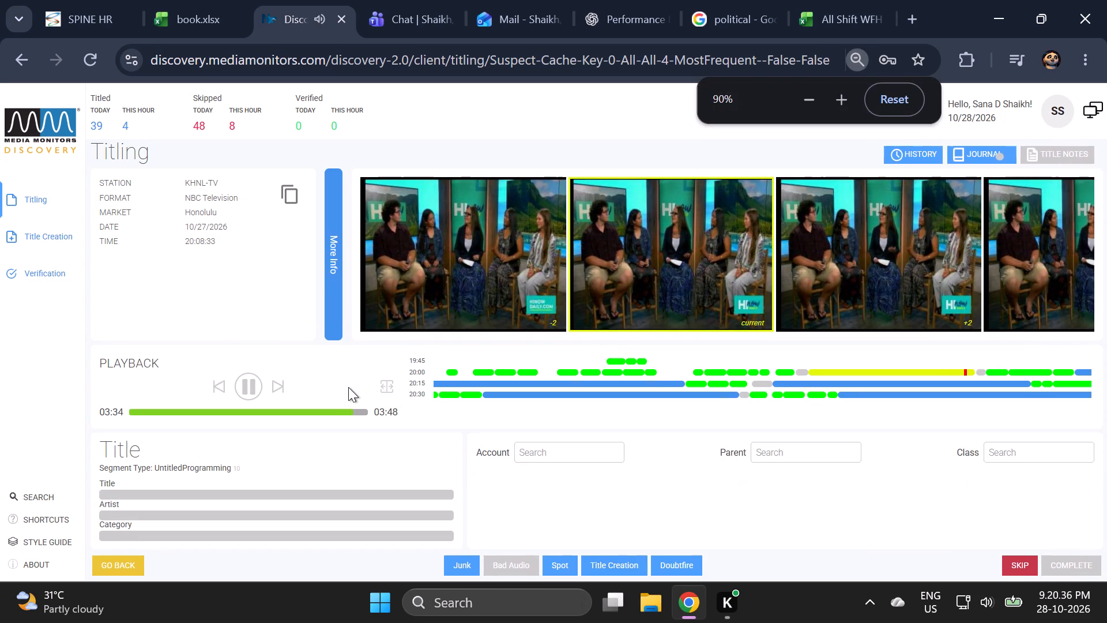
scroll(354, 376, "down", 1, "ctrl")
left_click(272, 365)
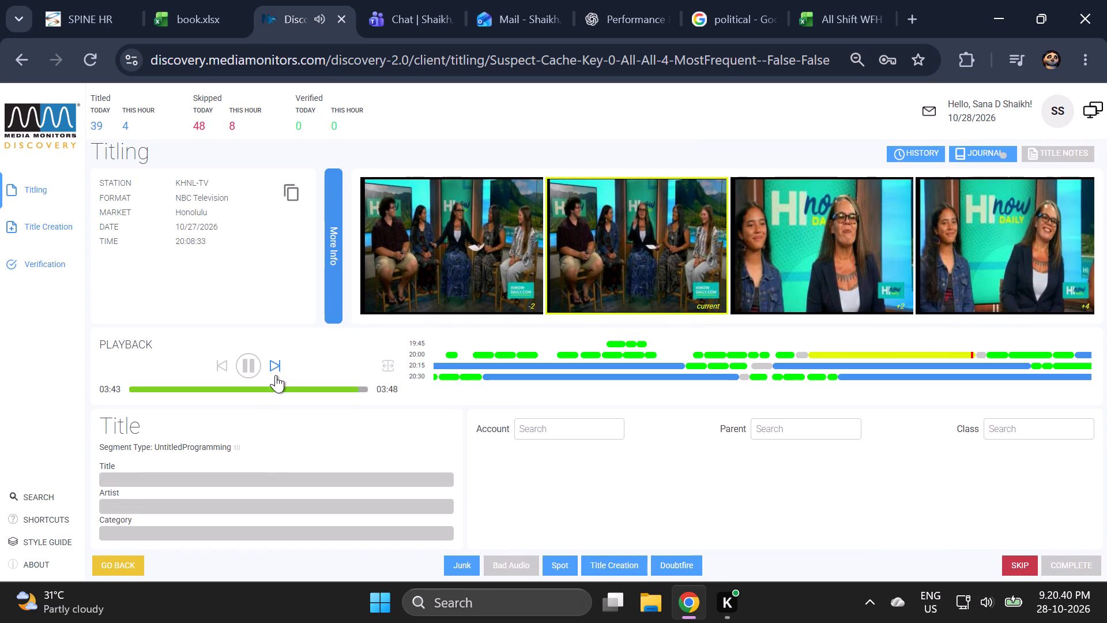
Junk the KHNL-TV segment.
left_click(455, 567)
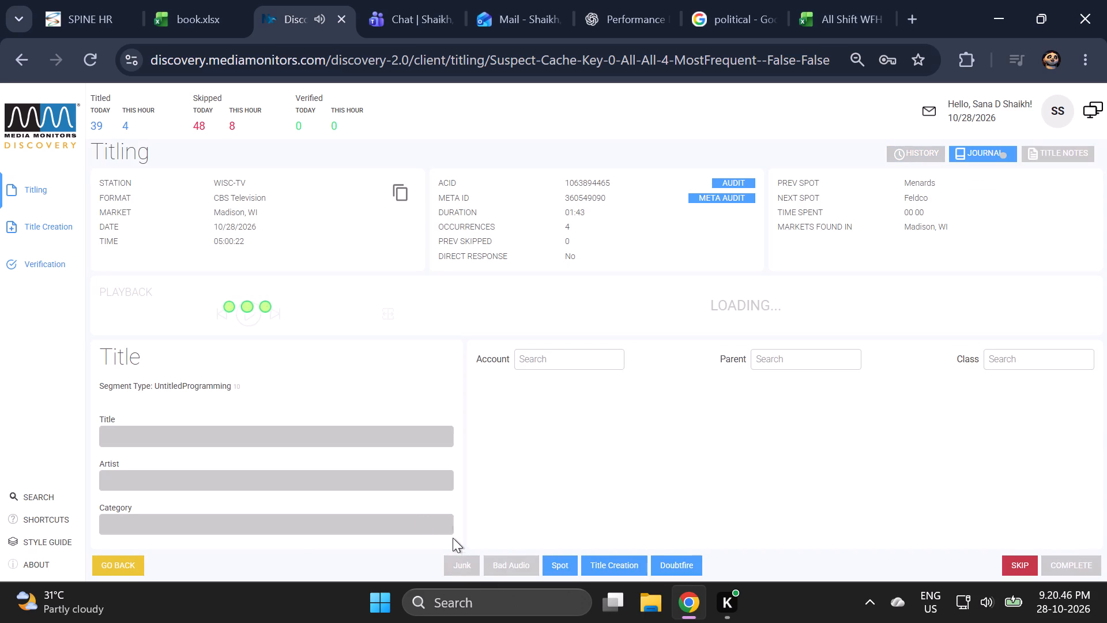
Return to the junked KHNL-TV segment, reopen it for changes and bring up the fingerprint split.
left_click(127, 567)
left_click(1082, 565)
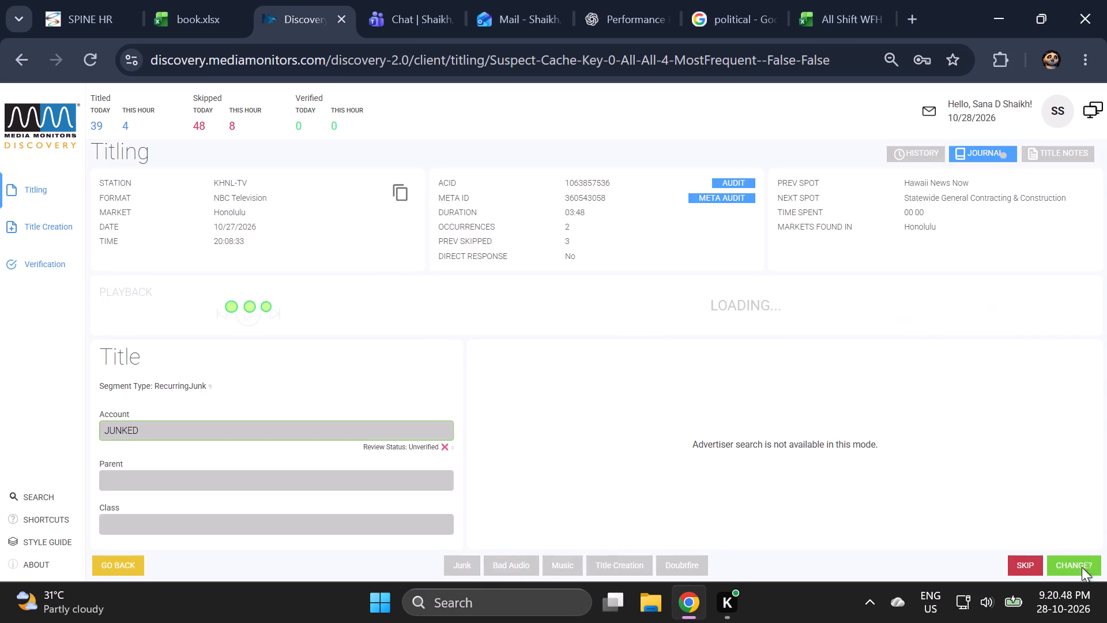
left_click(577, 317)
left_click(391, 320)
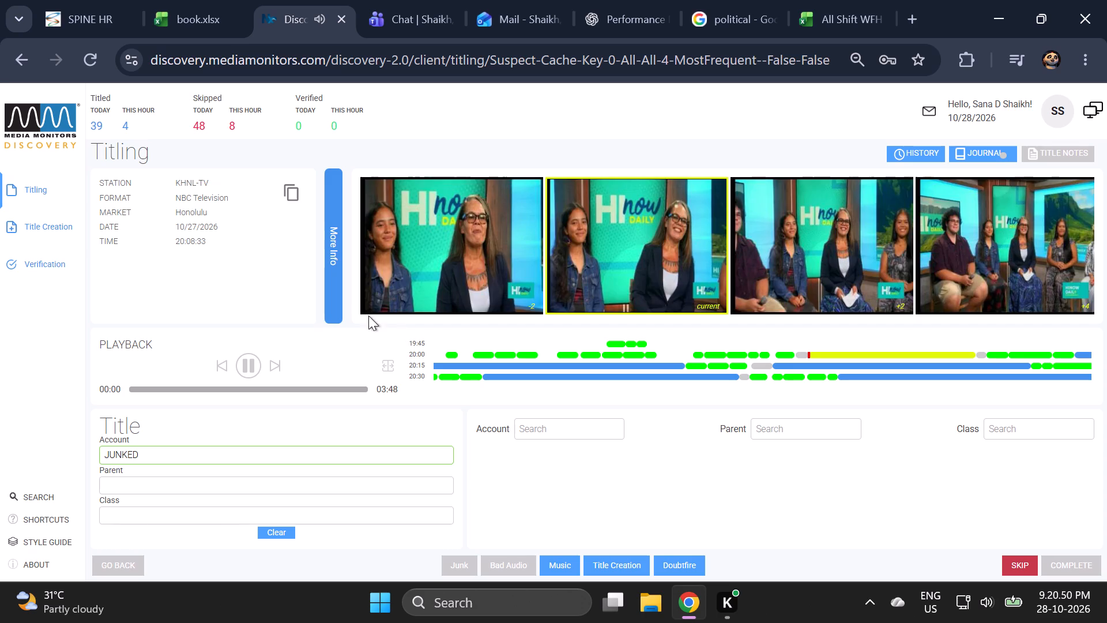
left_click(386, 371)
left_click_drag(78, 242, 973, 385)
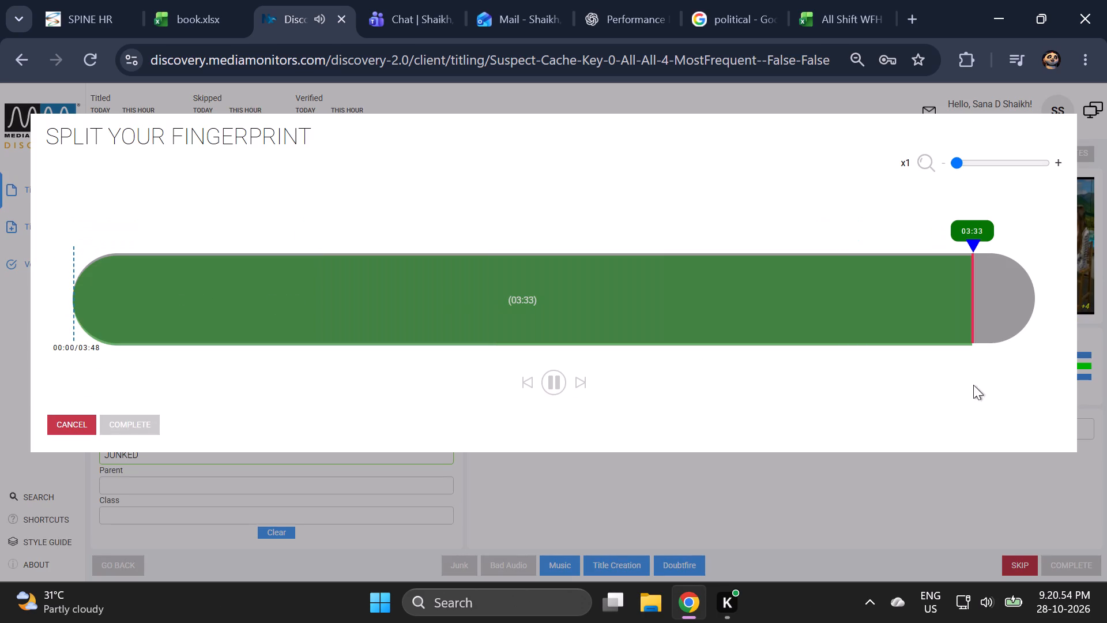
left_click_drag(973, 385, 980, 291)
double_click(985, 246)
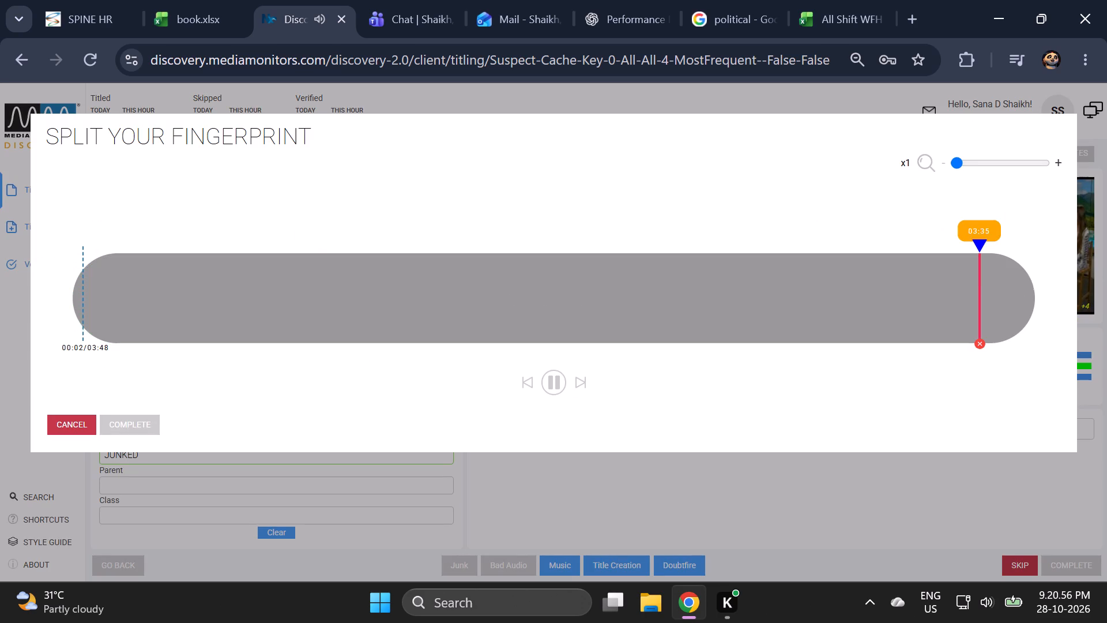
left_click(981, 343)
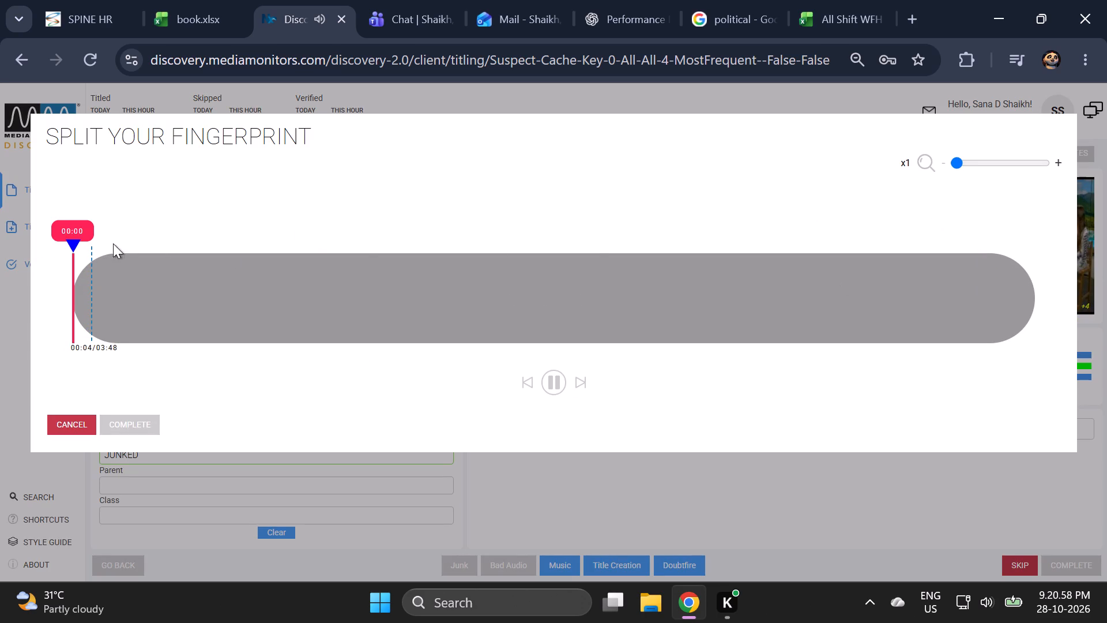
Split the KHNL-TV fingerprint at 03:37, mark the part before the split as a spot, and complete the split.
left_click_drag(77, 243, 992, 247)
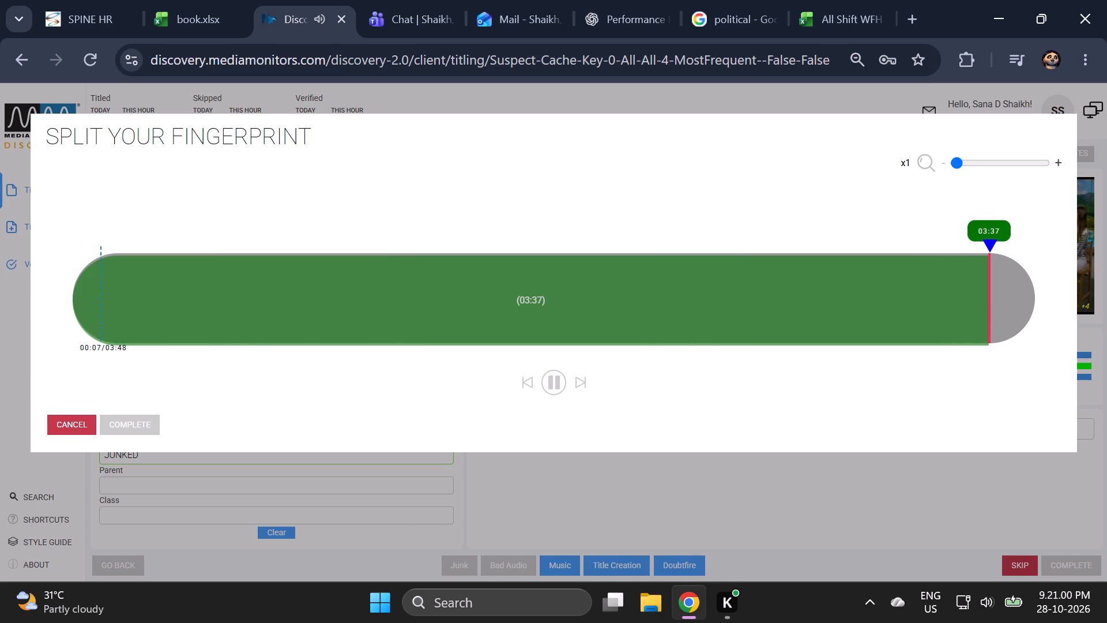
double_click(992, 247)
left_click(532, 287)
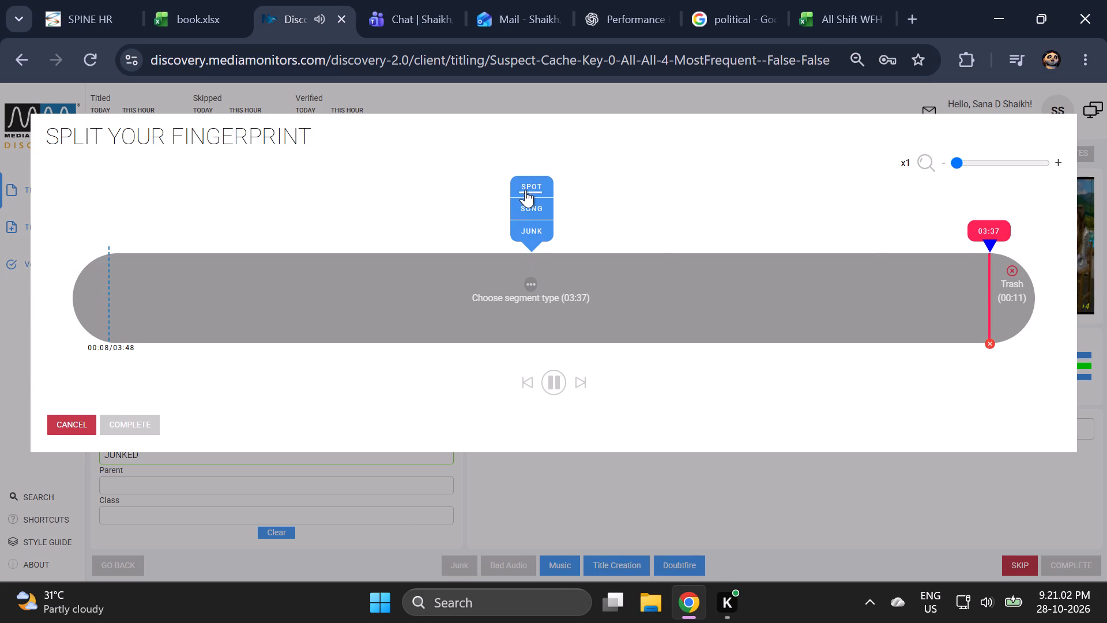
left_click(526, 189)
left_click(553, 384)
left_click(135, 412)
left_click(135, 427)
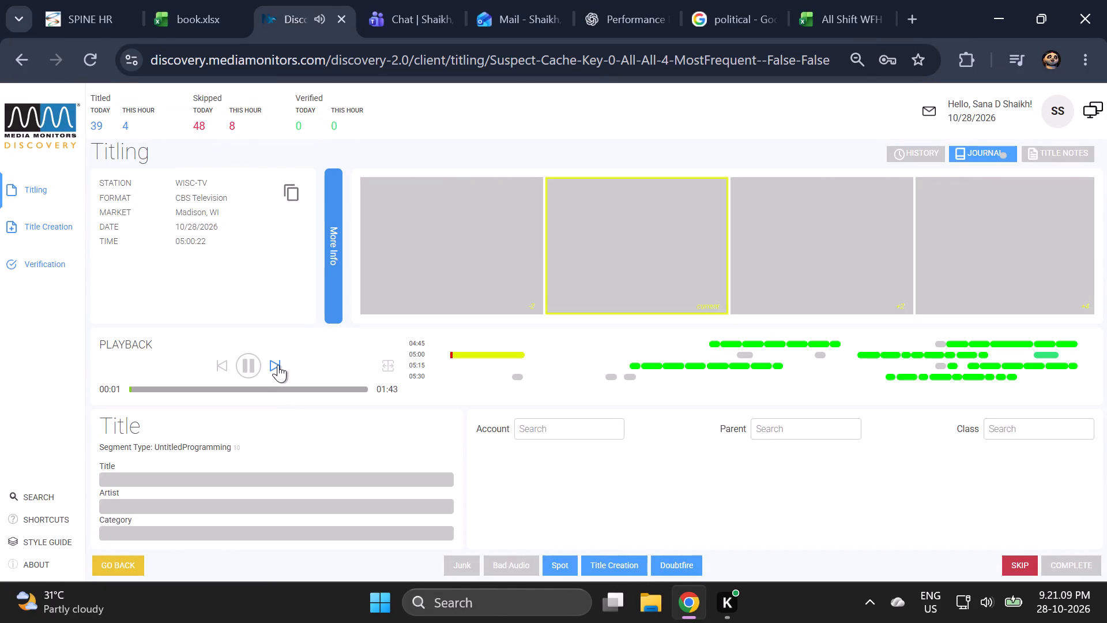
Check the end of the WISC-TV segment and junk it.
left_click(278, 365)
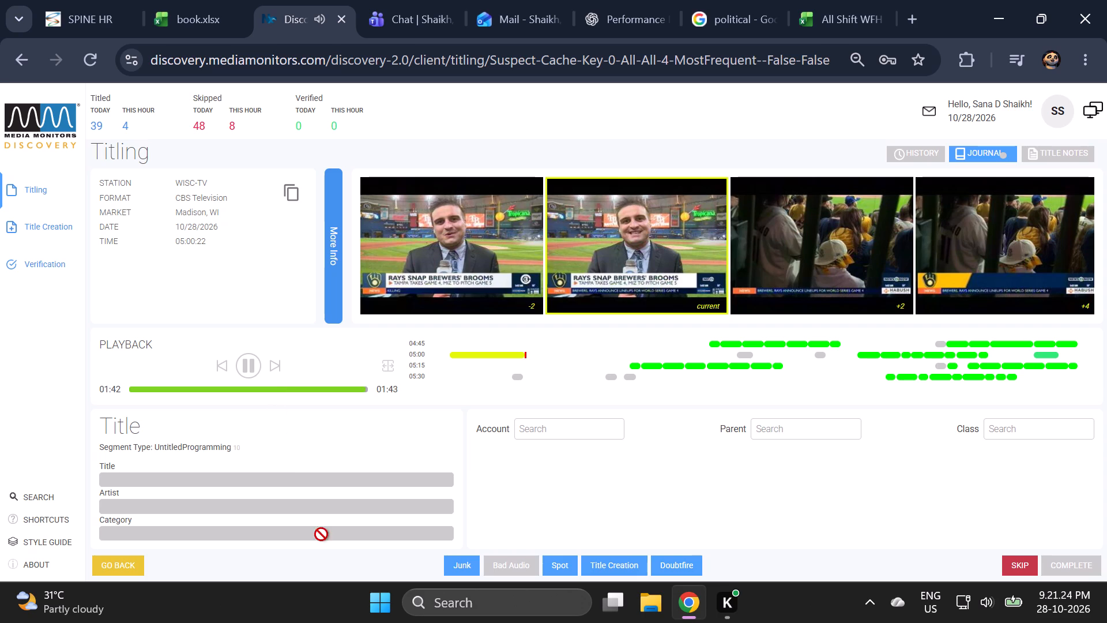
left_click(447, 564)
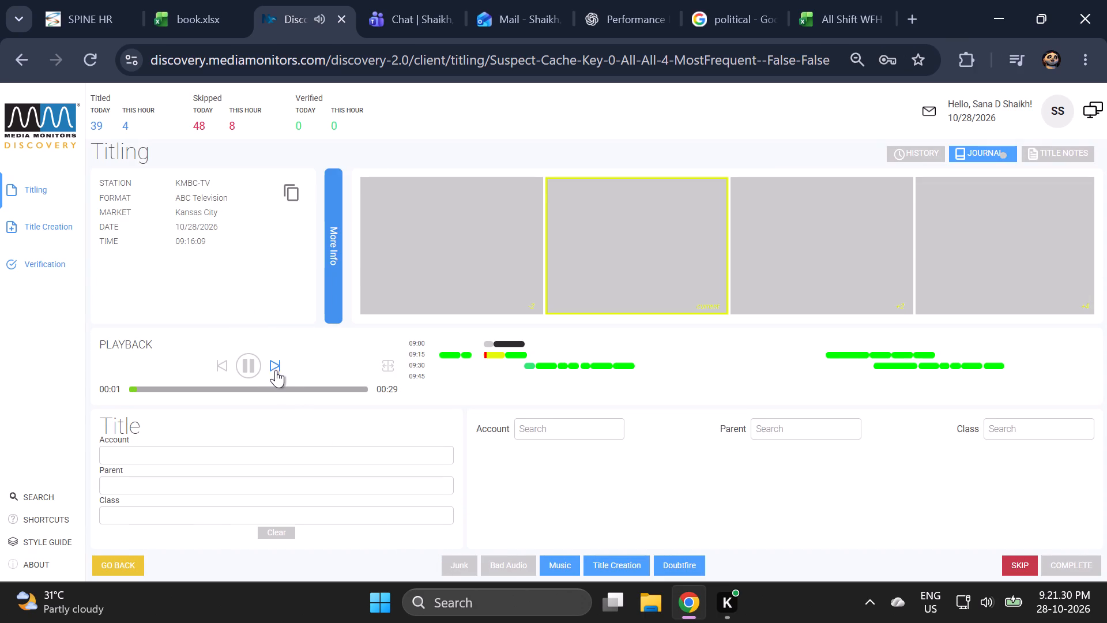
Check the end of the KMBC-TV segment, search the accounts for KMBC-TV and assign the KMBC-TV account.
left_click(275, 366)
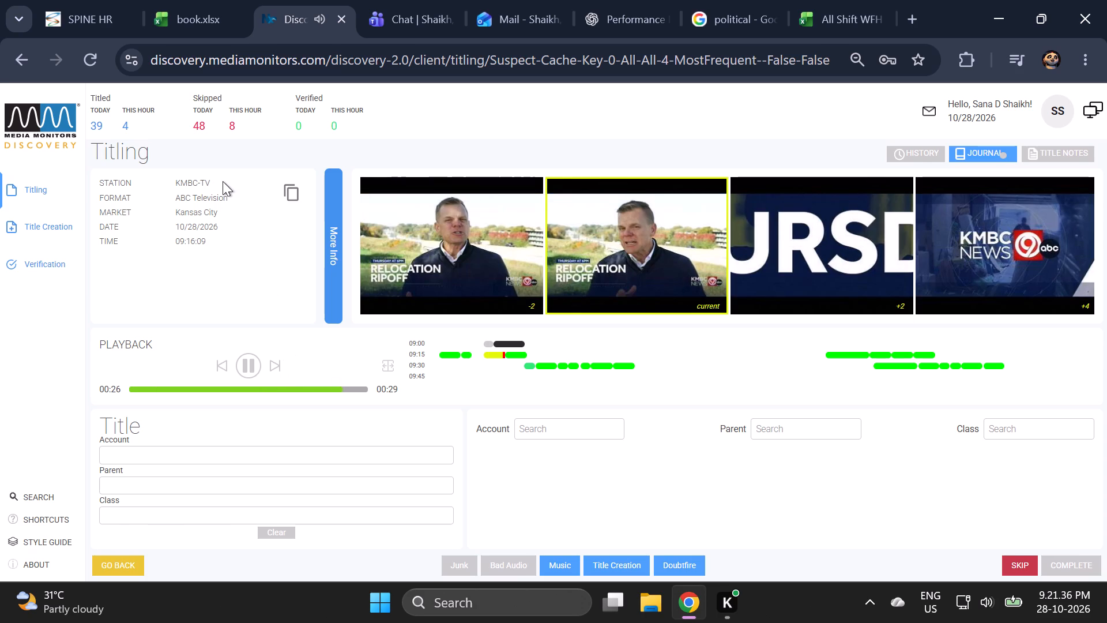
left_click_drag(223, 181, 171, 185)
key("ctrl+c")
left_click(532, 425)
key("ctrl+v")
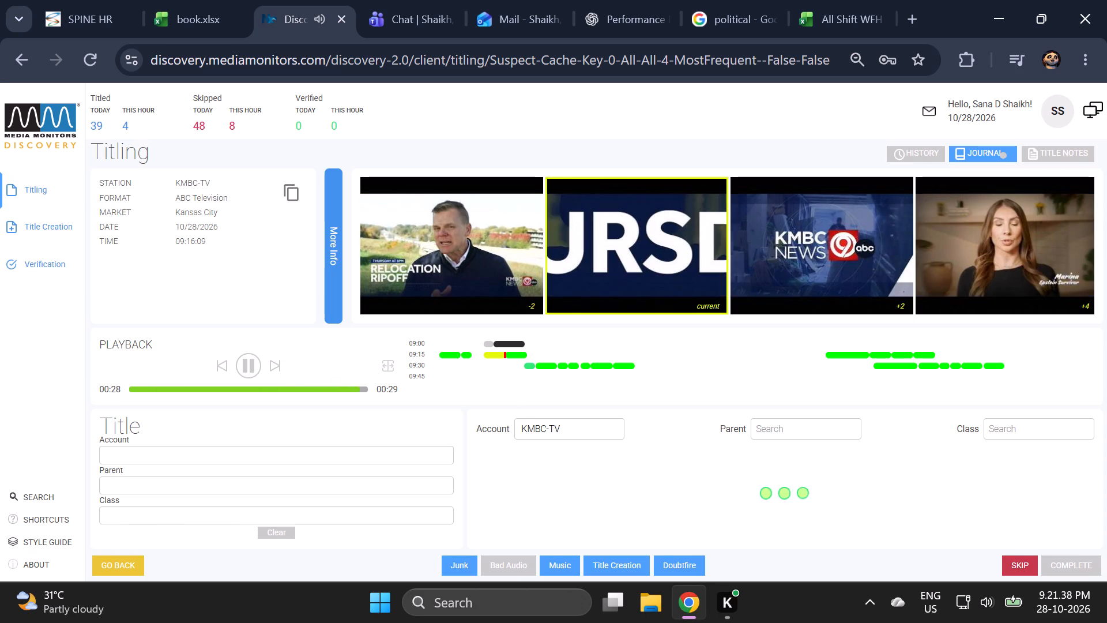
left_click(551, 490)
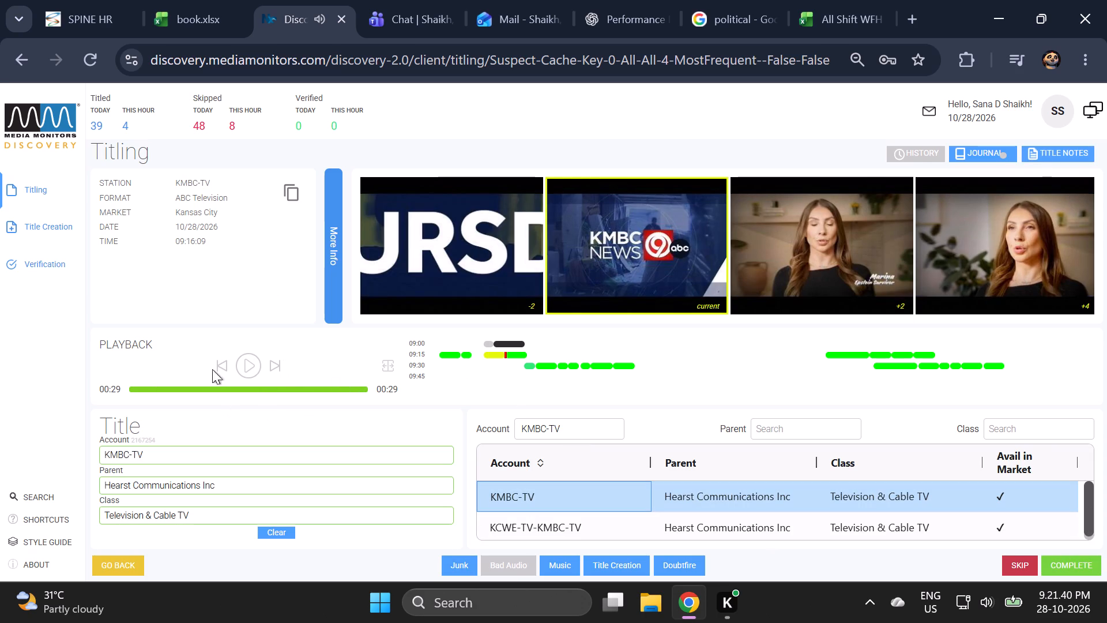
Replay the KMBC-TV segment from its start and filter the advertisers by class Television & Cable TV, choosing KMBC-TV.
left_click(223, 366)
left_click(235, 510)
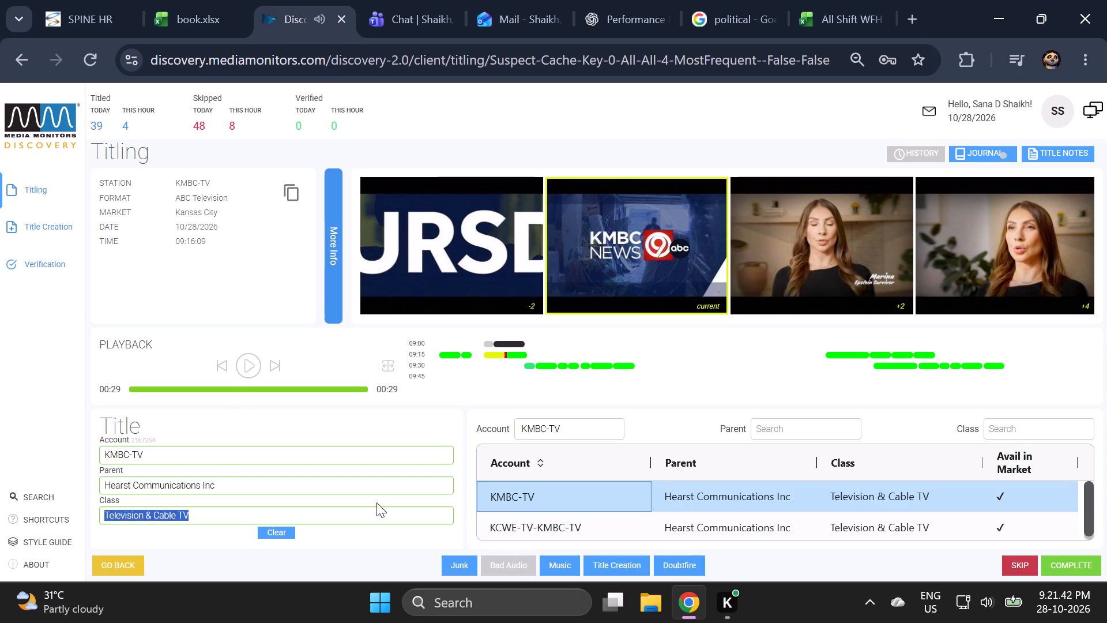
key("ctrl+c")
left_click(1015, 418)
left_click(1016, 424, "ctrl")
key("ctrl+v")
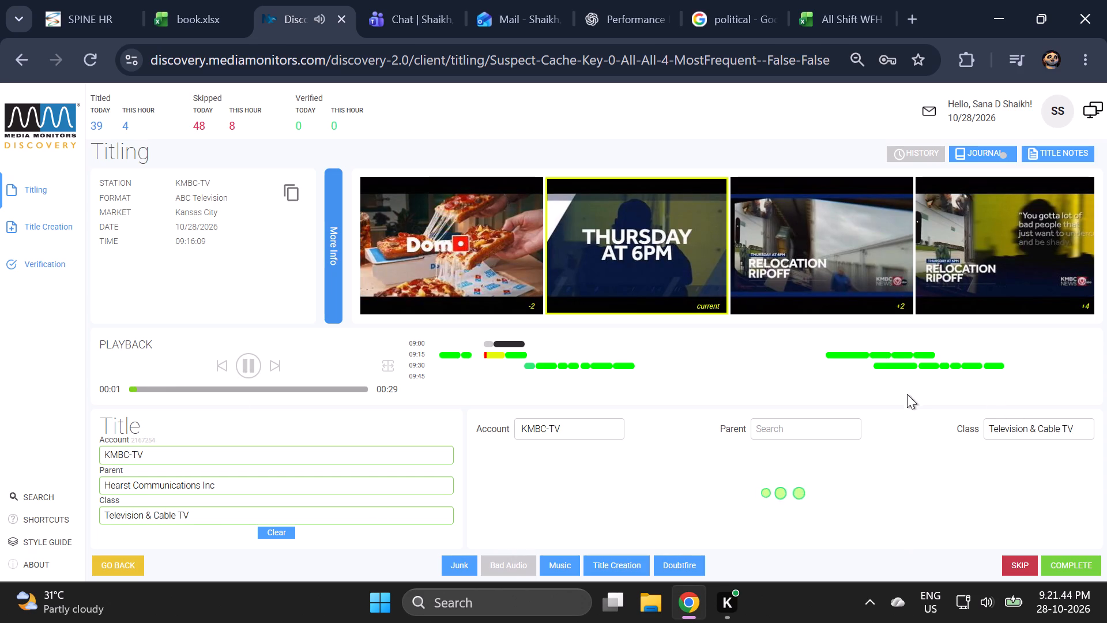
left_click(856, 496)
Filter the advertisers by parent Hearst Communications Inc as well and choose the KMBC-TV entry.
left_click(378, 489)
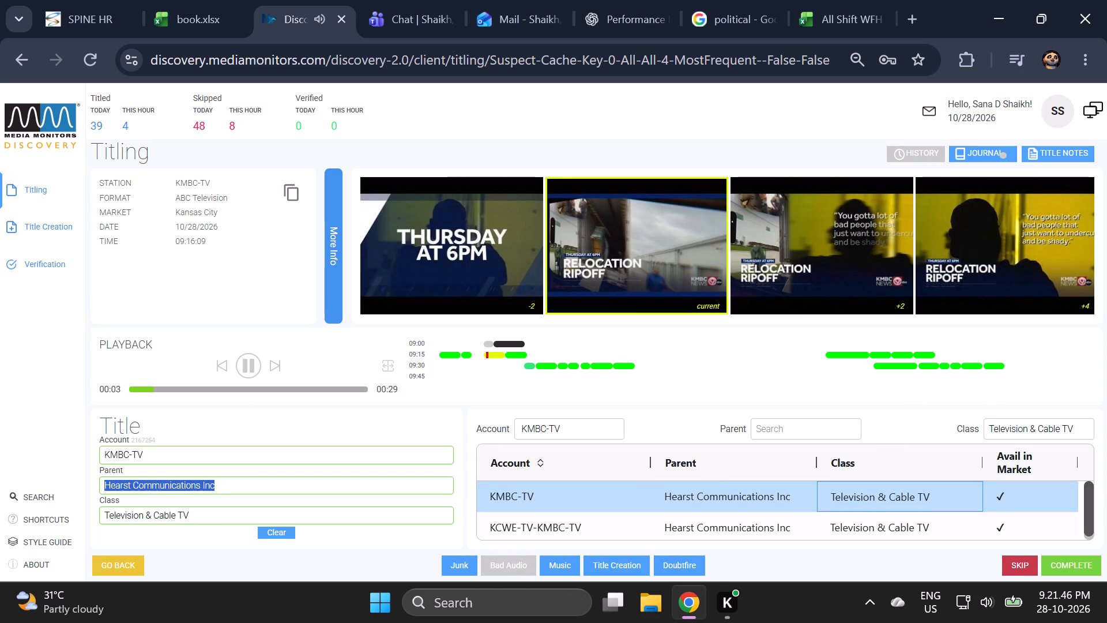
key("ctrl+c")
left_click(777, 430)
key("v")
left_click_drag(782, 426, 727, 434)
key("ctrl+v")
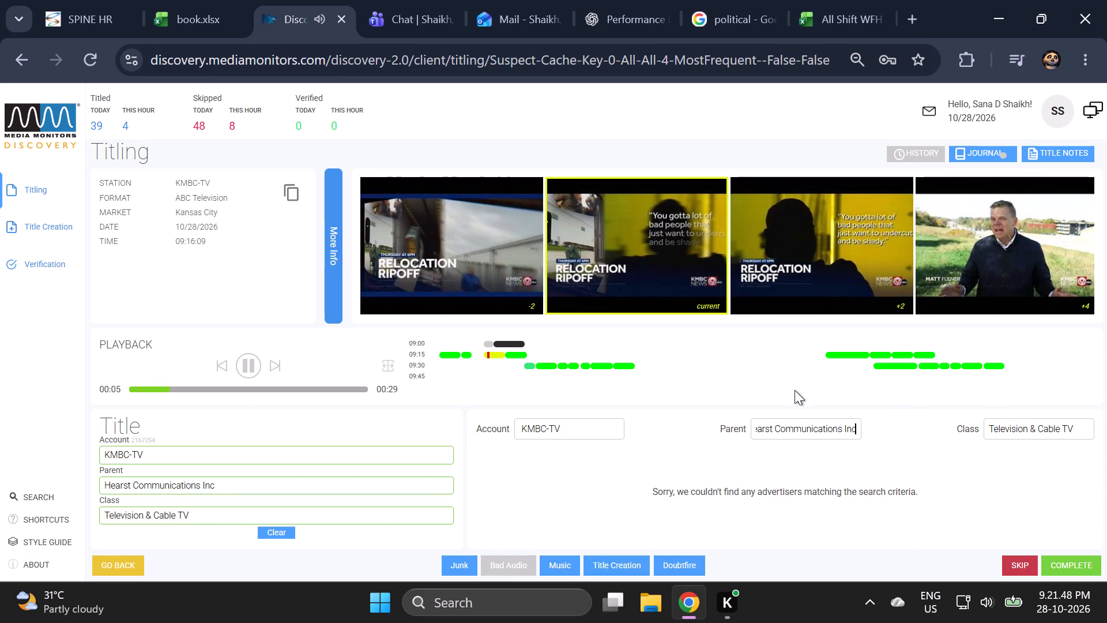
scroll(807, 376, "down", 1, "ctrl")
left_click(824, 476)
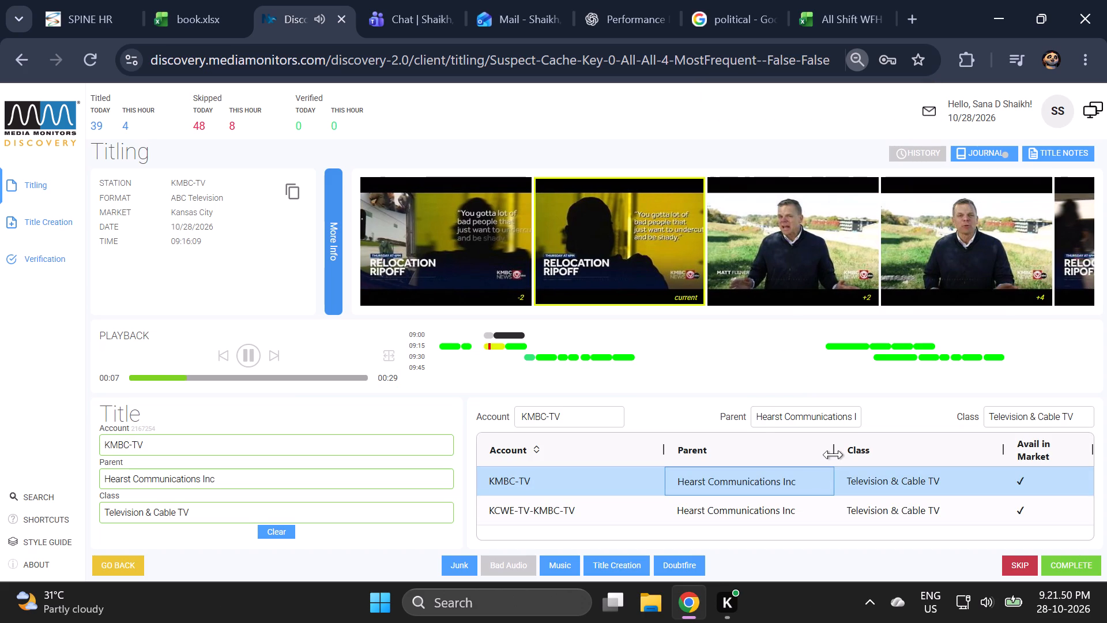
left_click(1086, 479)
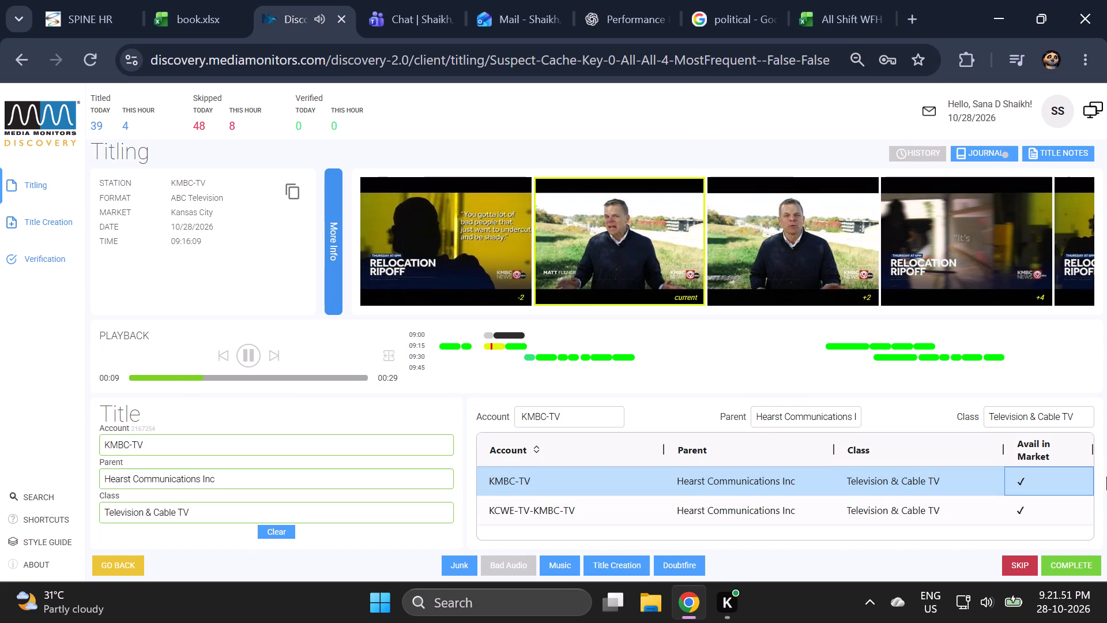
Play through the rest of the KMBC-TV segment and complete it with the KMBC-TV account.
left_click(257, 352)
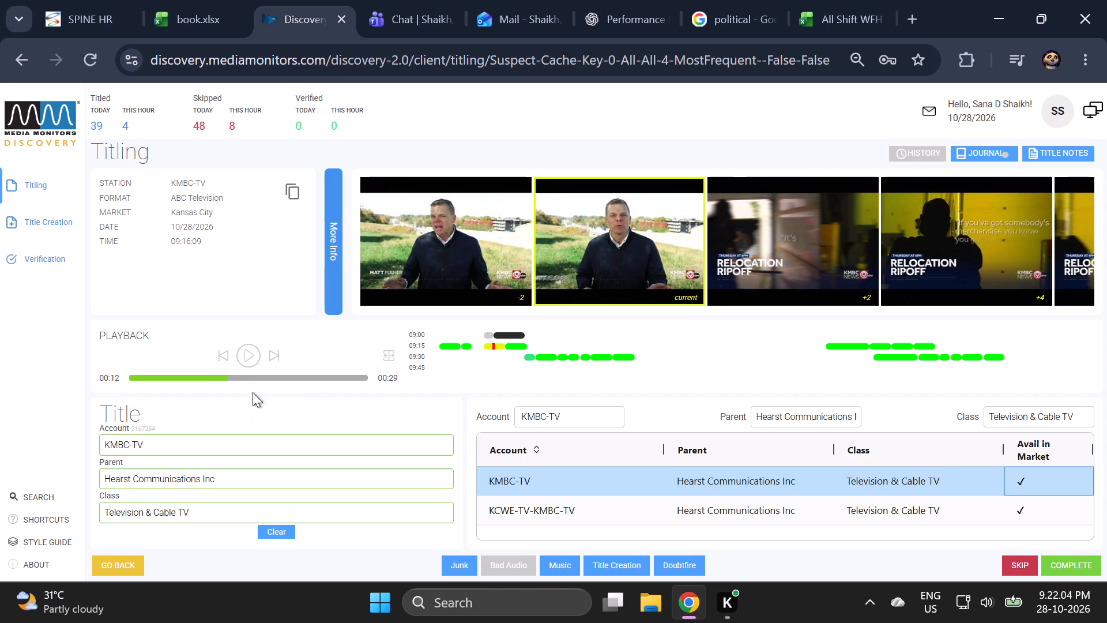
left_click(230, 356)
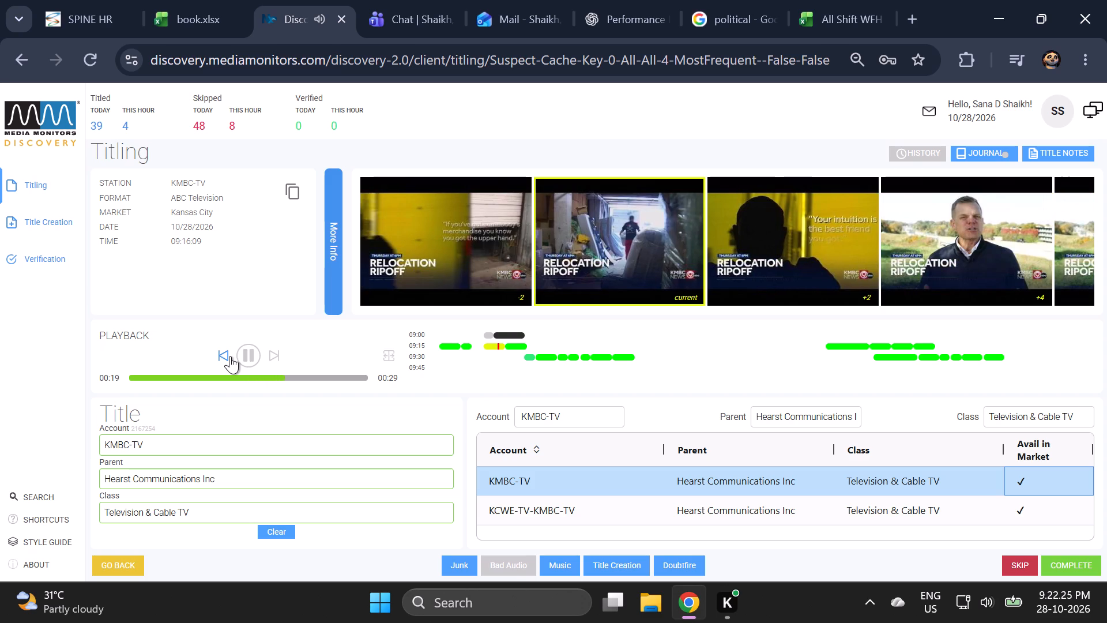
left_click(974, 479)
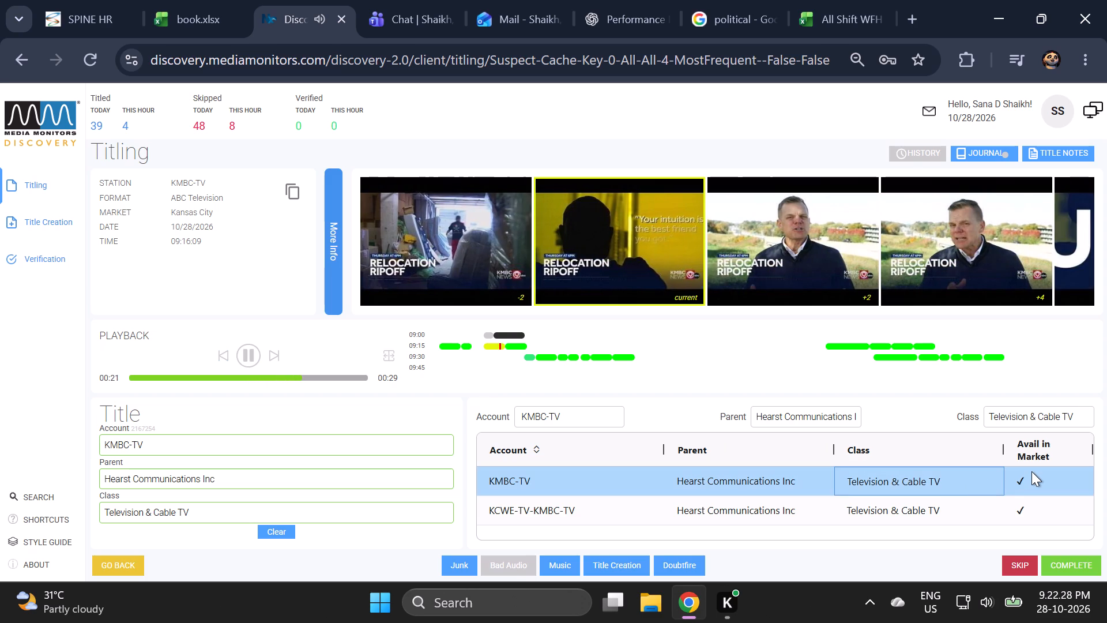
left_click(1031, 471)
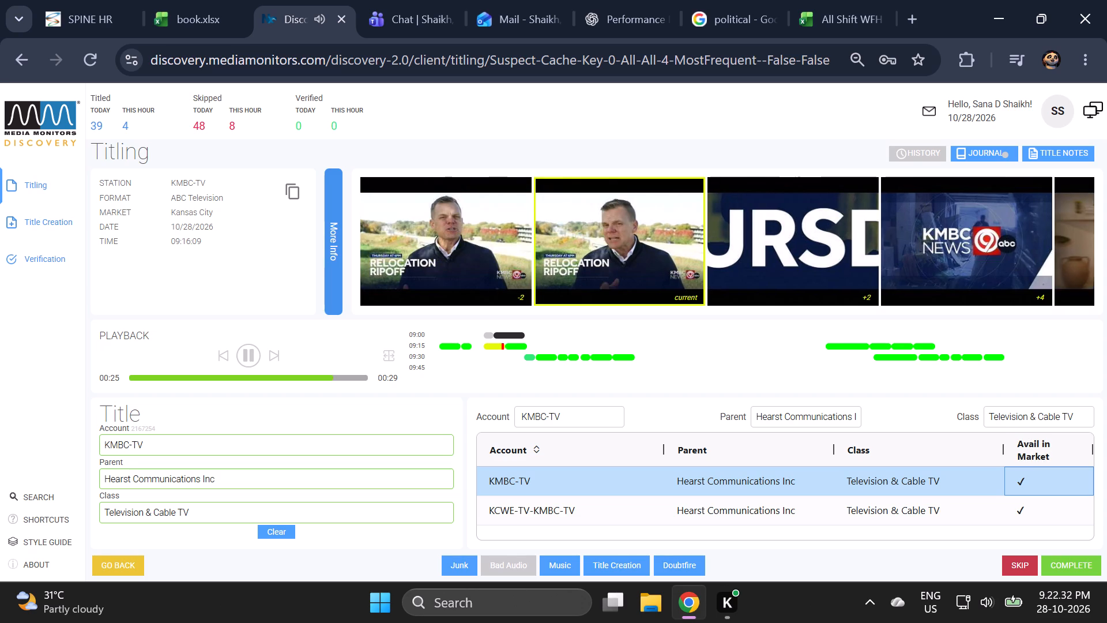
left_click(1084, 563)
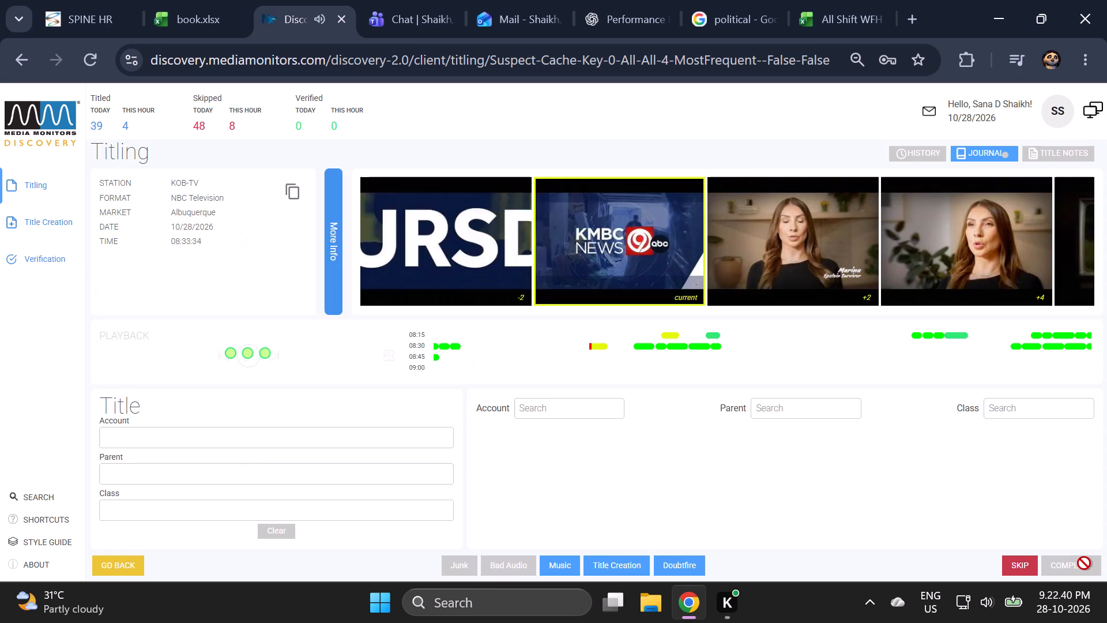
Check the closing part of the KOB-TV segment.
left_click(269, 356)
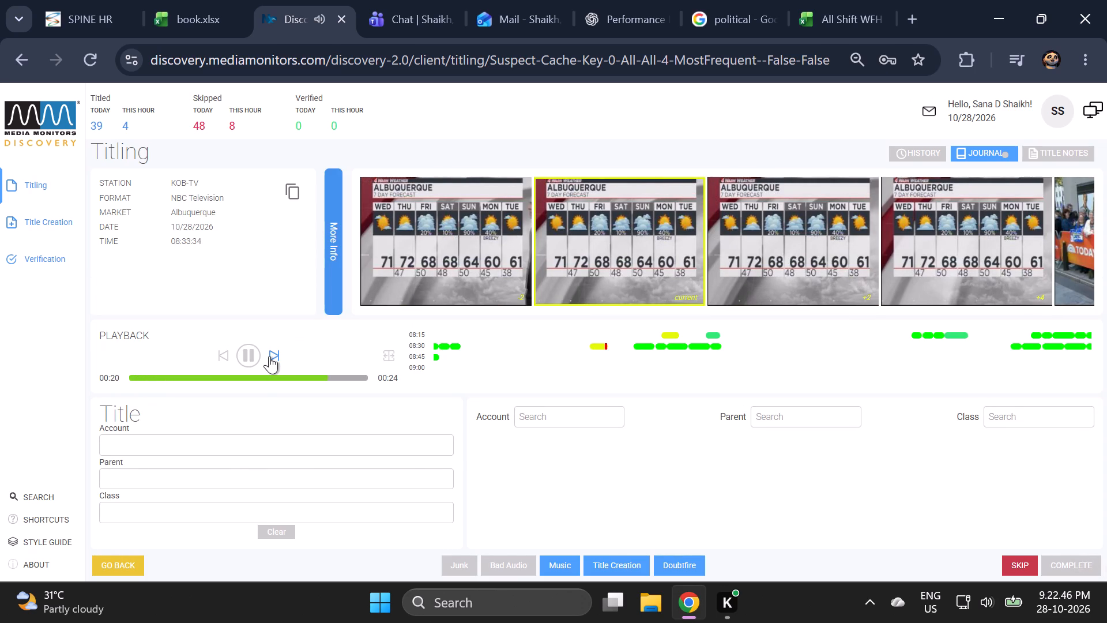
Classify the KOB-TV weather forecast segment as junk.
left_click(453, 563)
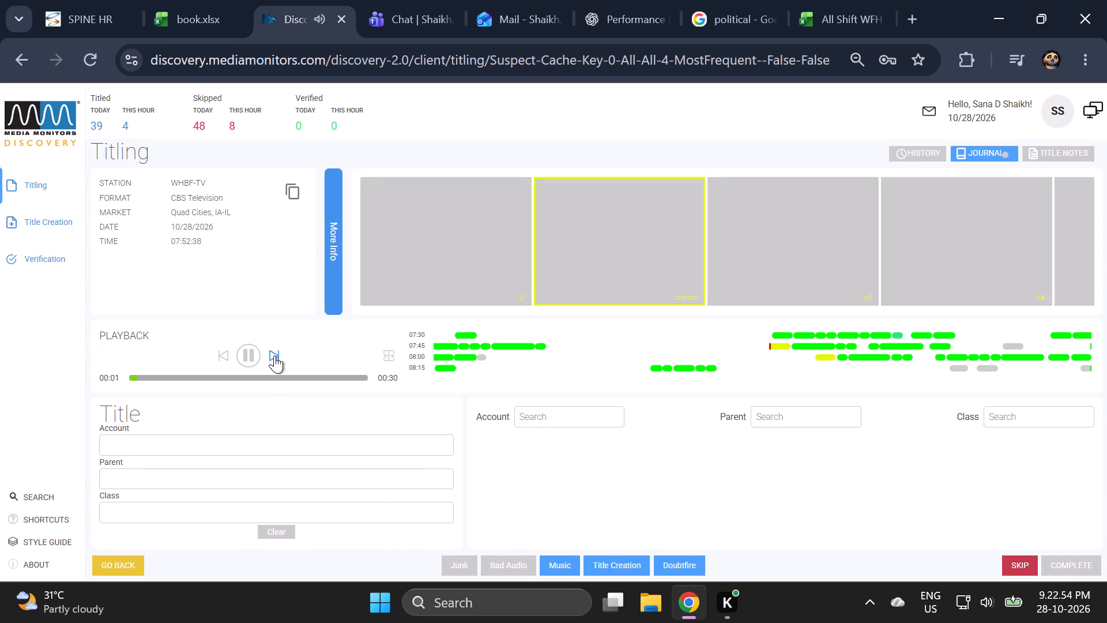
Check the closing part of the WHBF-TV Izervay segment and pause the playback there.
left_click(274, 355)
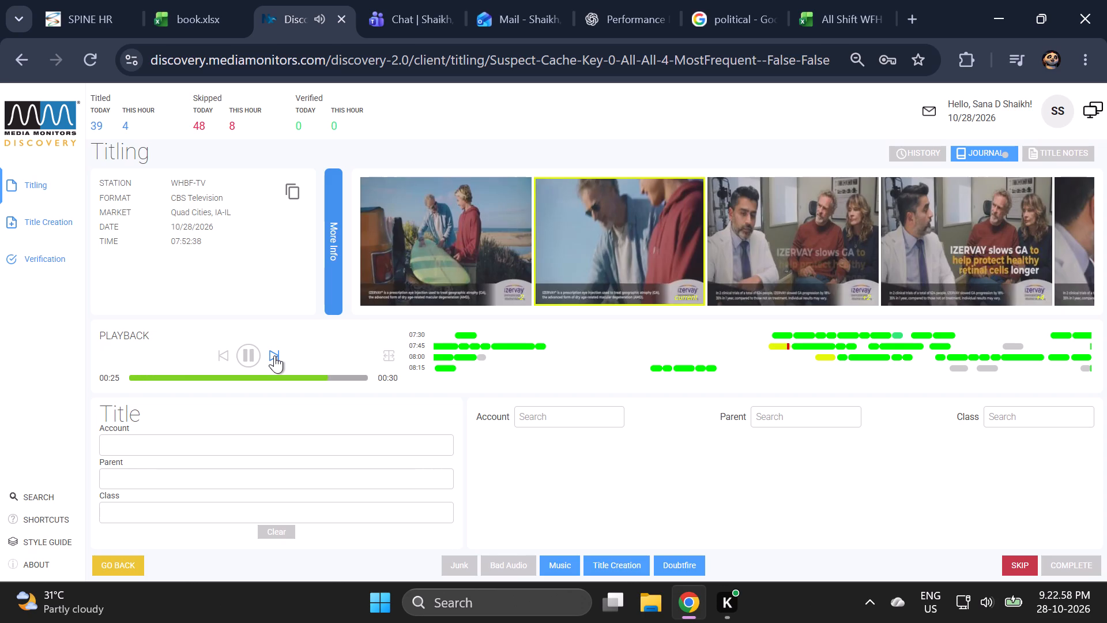
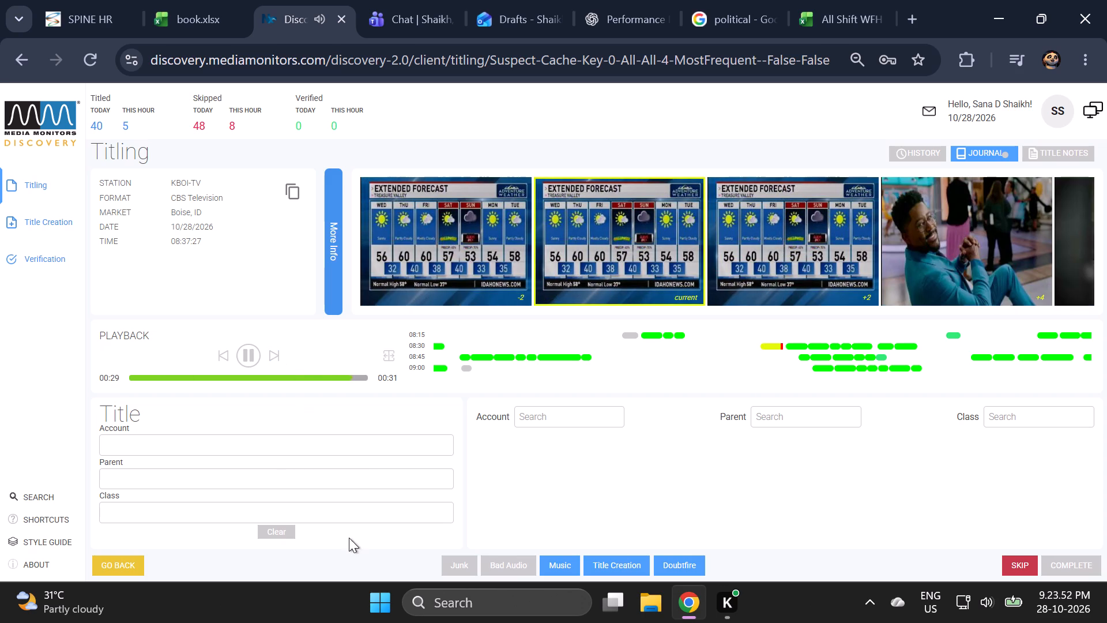
Junk the KBOI-TV extended forecast segment.
left_click(453, 563)
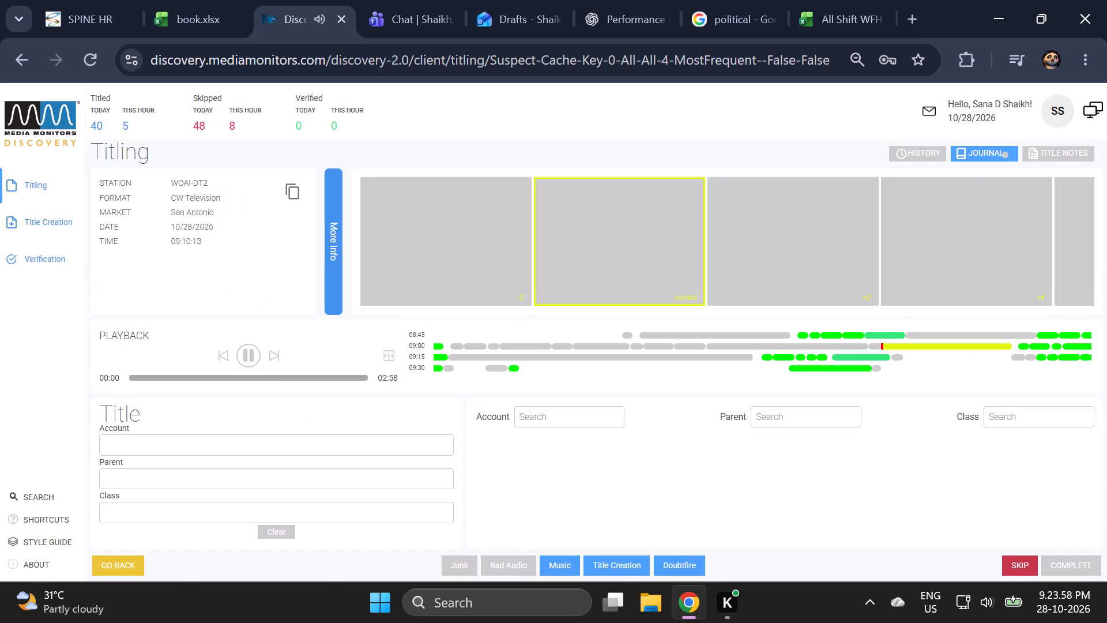
Check the middle and closing parts of the WOAI-DT2 segment and junk it.
left_click(273, 355)
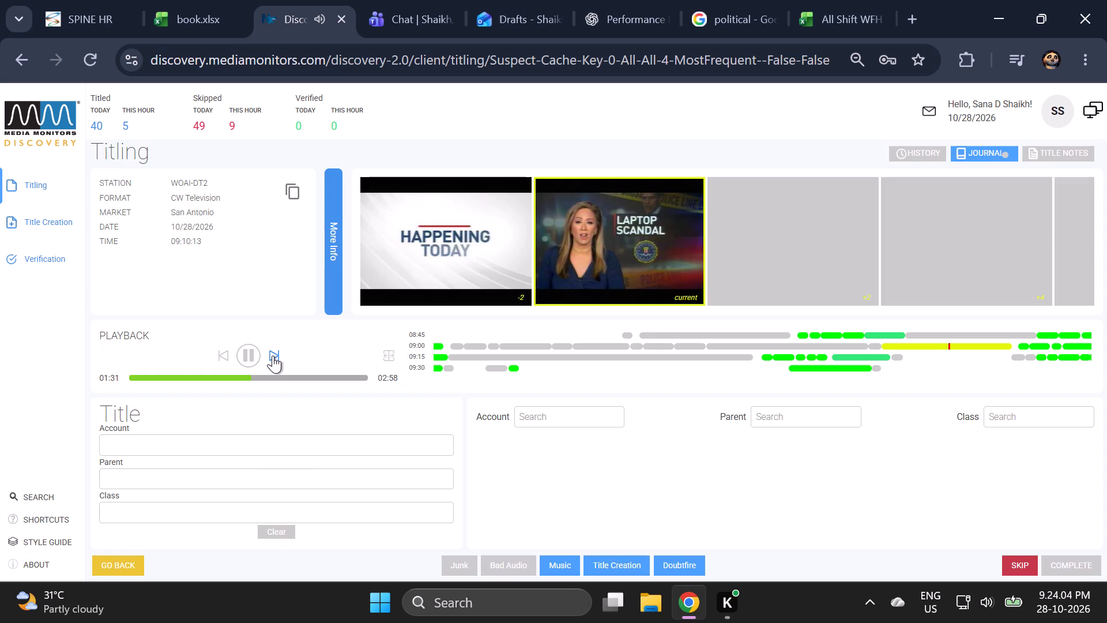
left_click(273, 355)
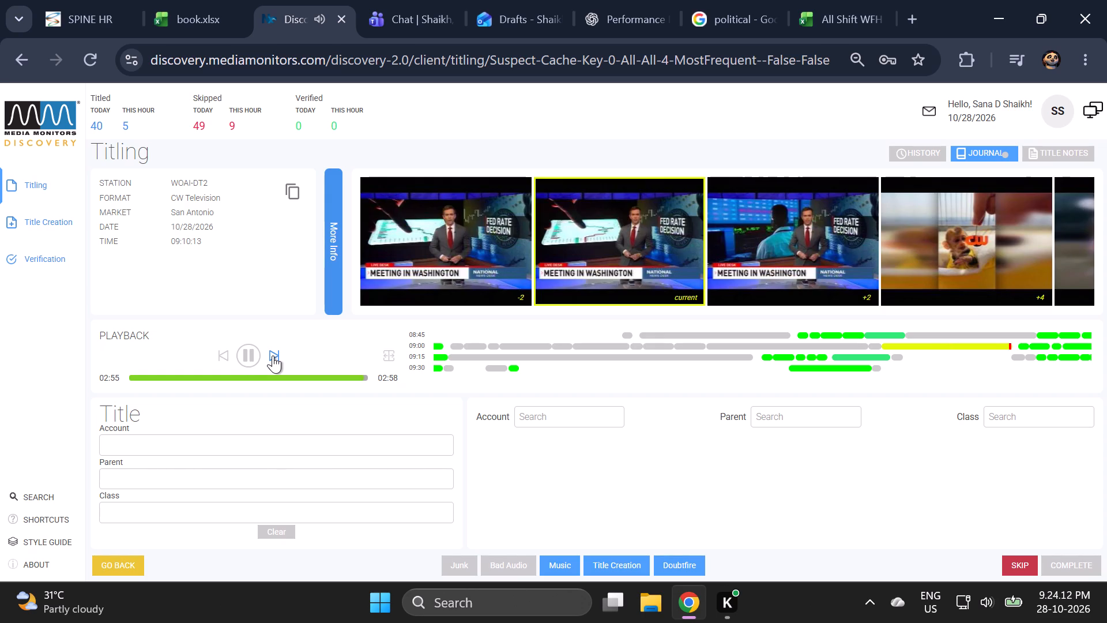
left_click(455, 562)
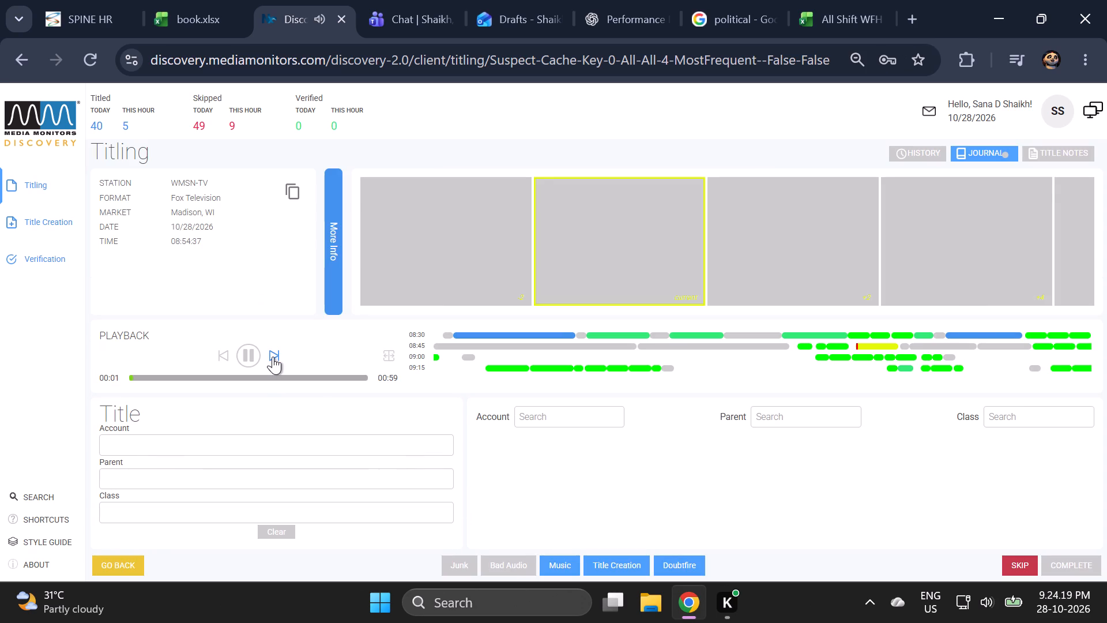
Split the WMSN-TV segment at 00:12, leaving the first part as trash and marking the remaining 00:47 as Spot, and complete the split.
left_click_drag(273, 356, 314, 339)
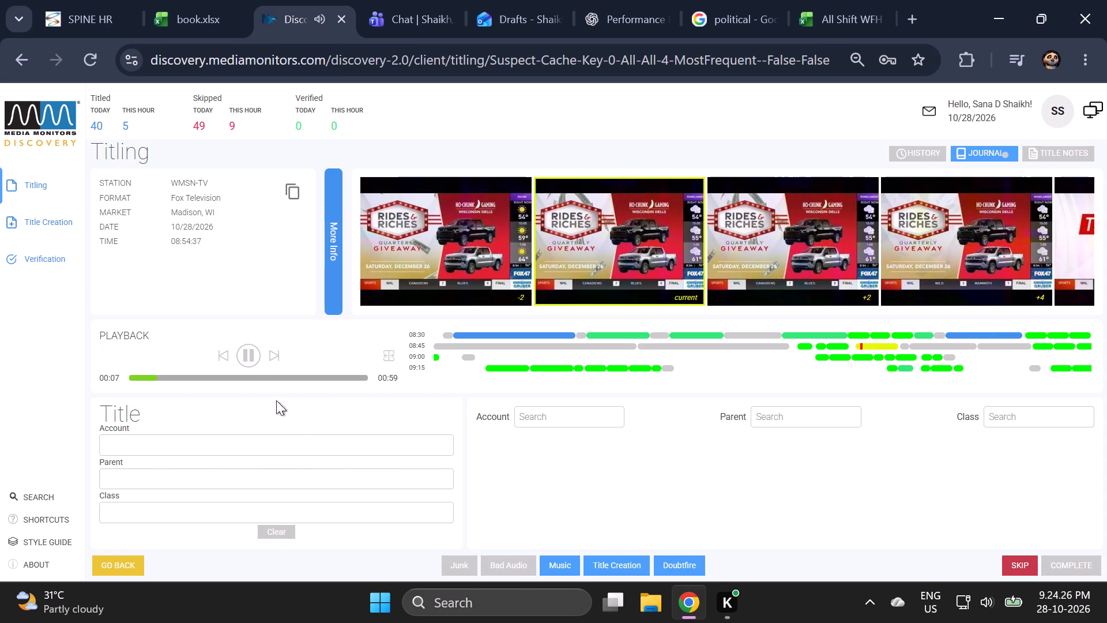
left_click(249, 353)
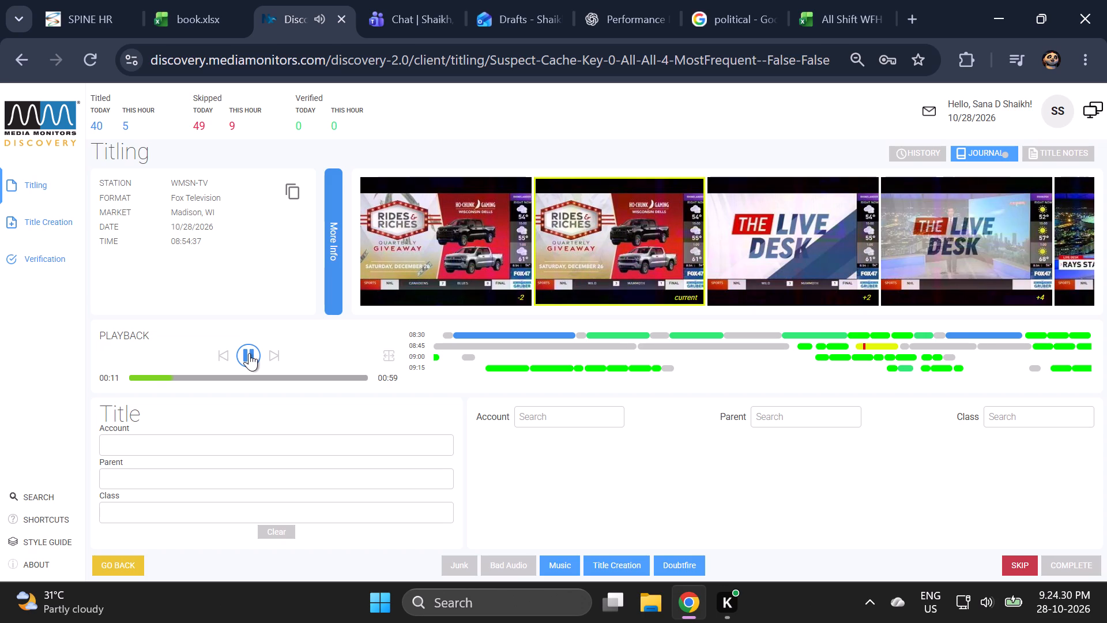
left_click(384, 351)
left_click_drag(74, 242, 253, 244)
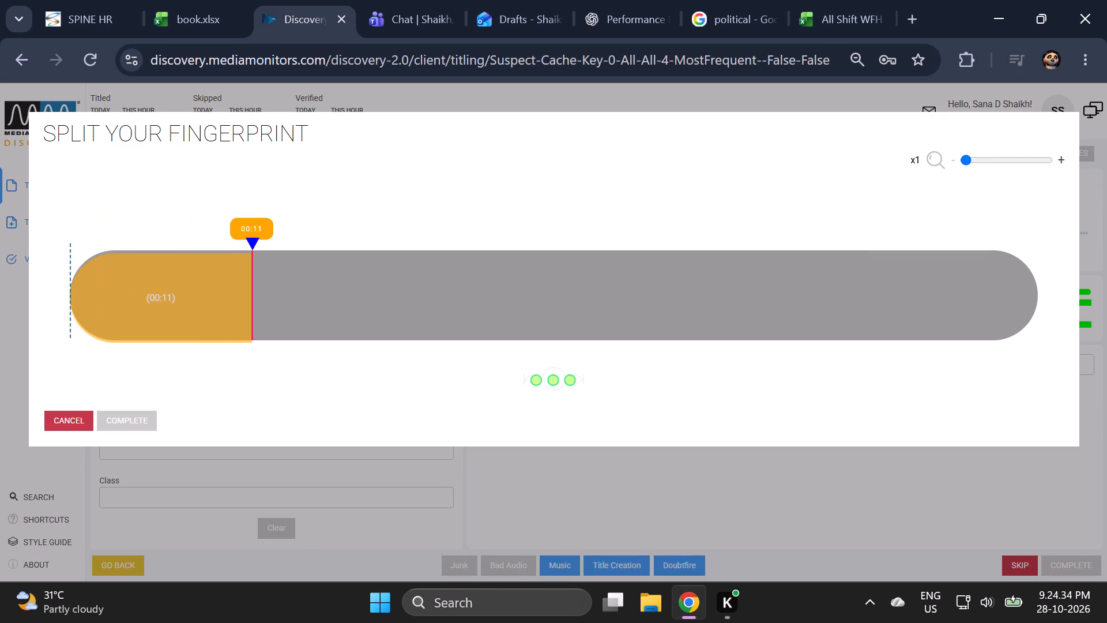
left_click_drag(253, 244, 264, 245)
double_click(265, 245)
left_click(647, 282)
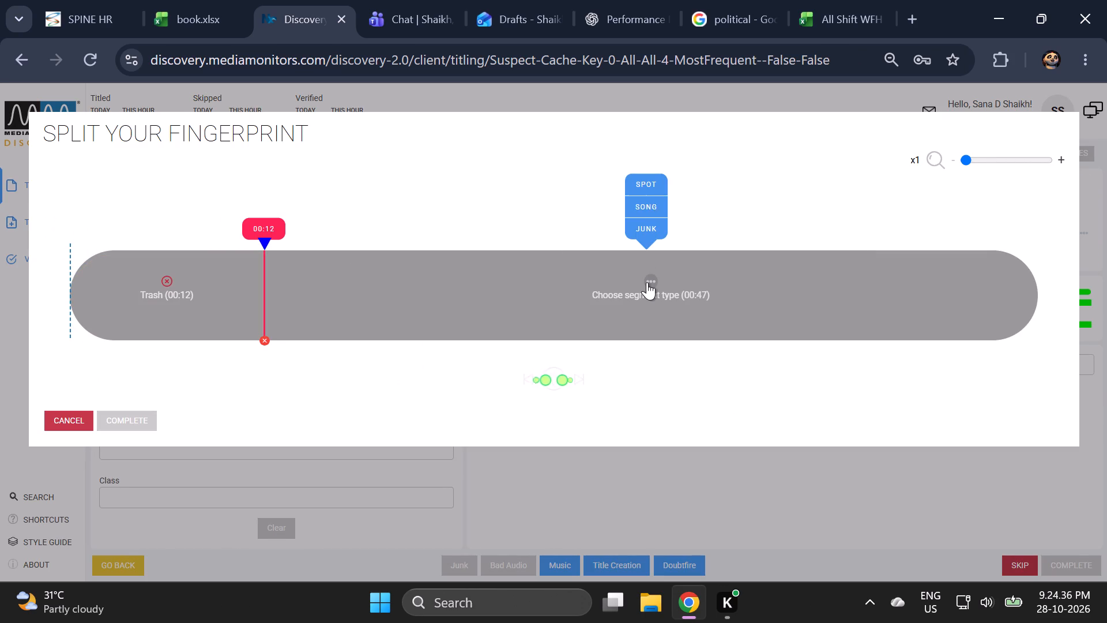
left_click_drag(650, 196, 650, 179)
left_click(650, 179)
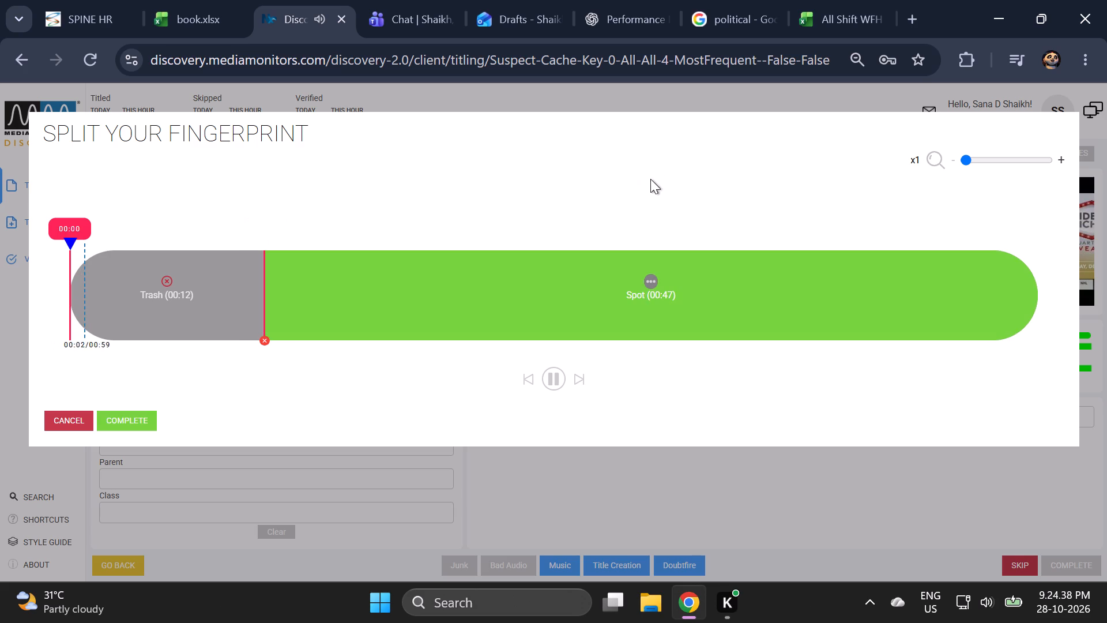
left_click(146, 419)
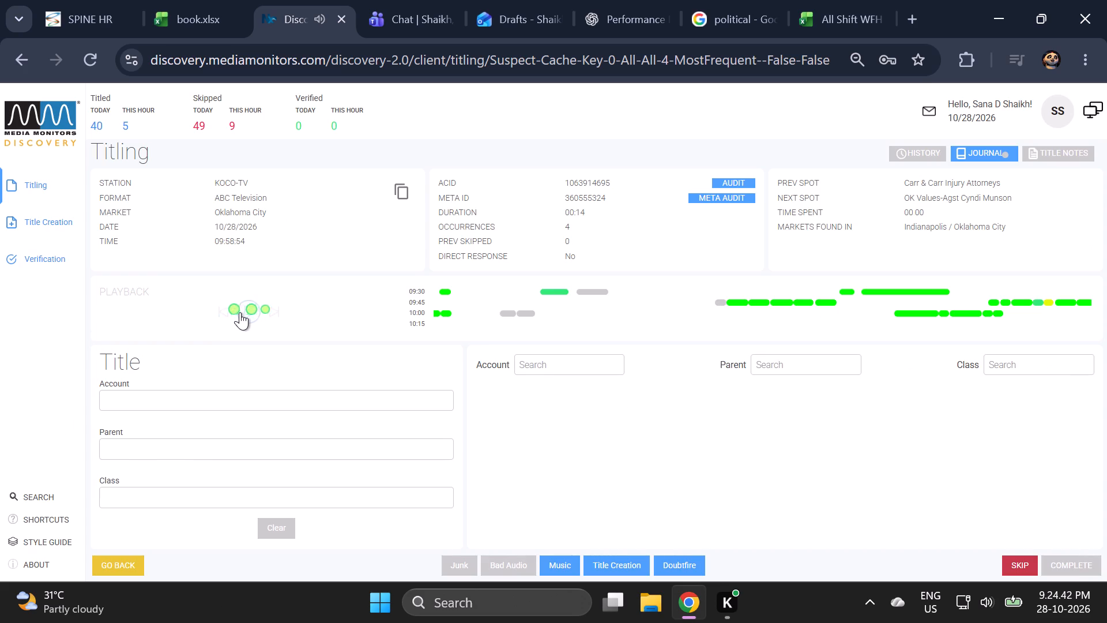
For the KOCO-TV segment, find Tamron Hall Syn in the syndication shows on the caption america sheet of book.xlsx and copy the name.
left_click(277, 399)
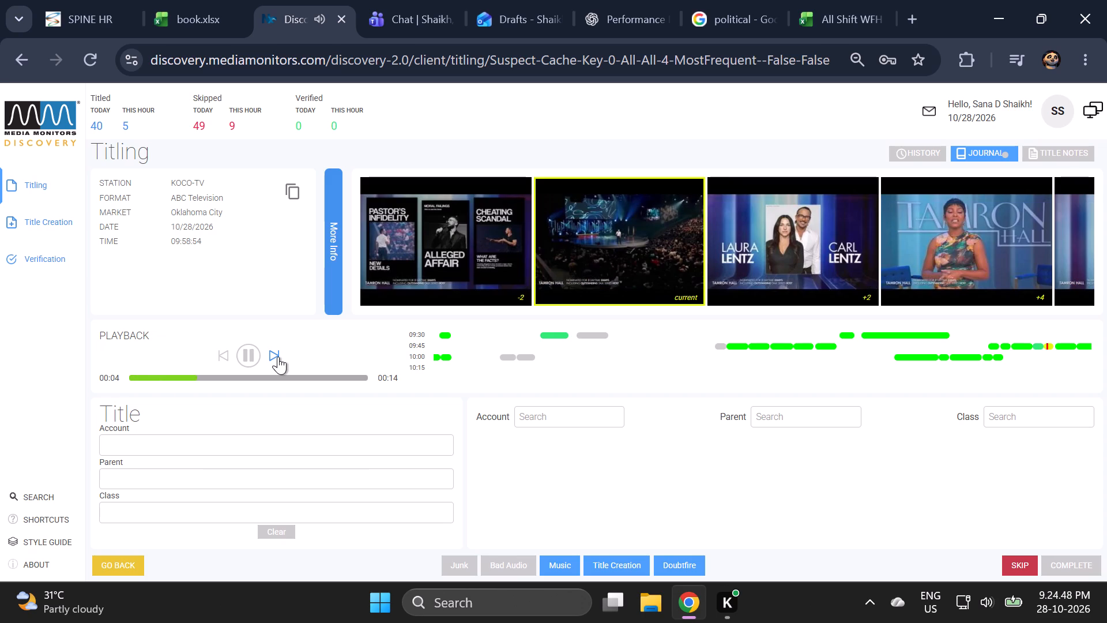
left_click(197, 0)
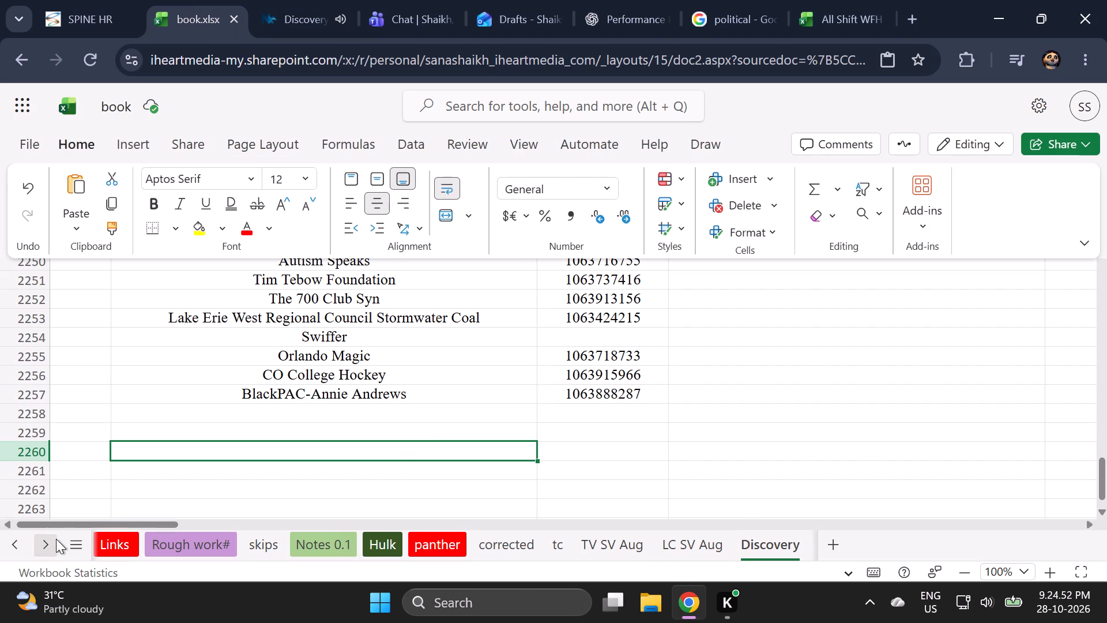
triple_click(56, 539)
left_click(56, 539)
left_click(741, 553)
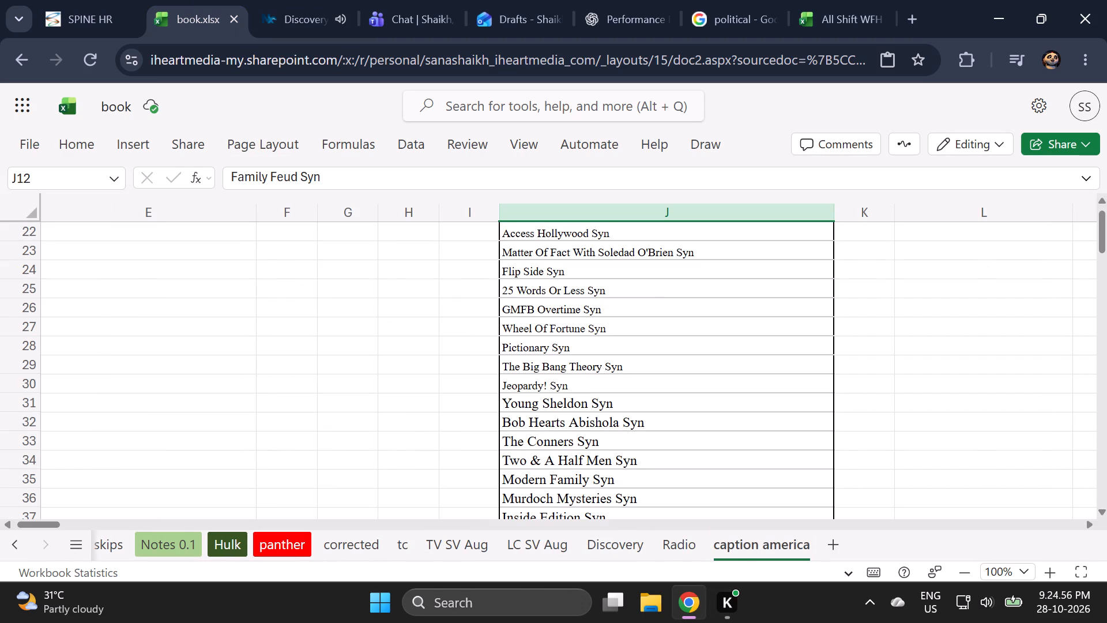
scroll(648, 426, "down", 1)
scroll(609, 457, "down", 1)
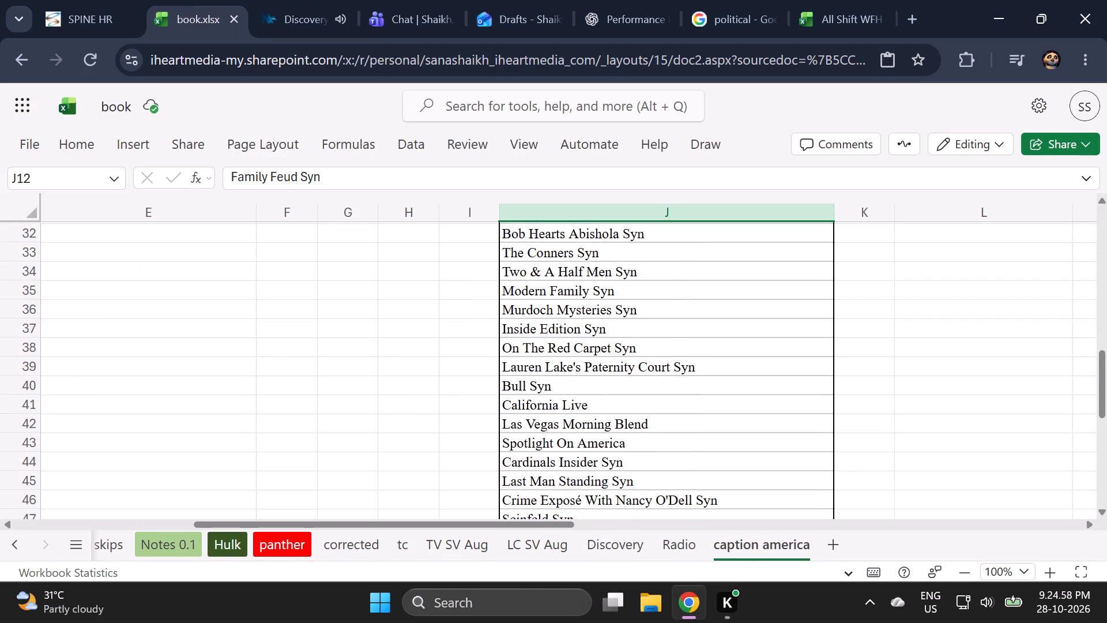
scroll(608, 459, "up", 3)
scroll(608, 461, "down", 1)
scroll(608, 461, "up", 1)
scroll(608, 461, "down", 1)
scroll(608, 461, "up", 3)
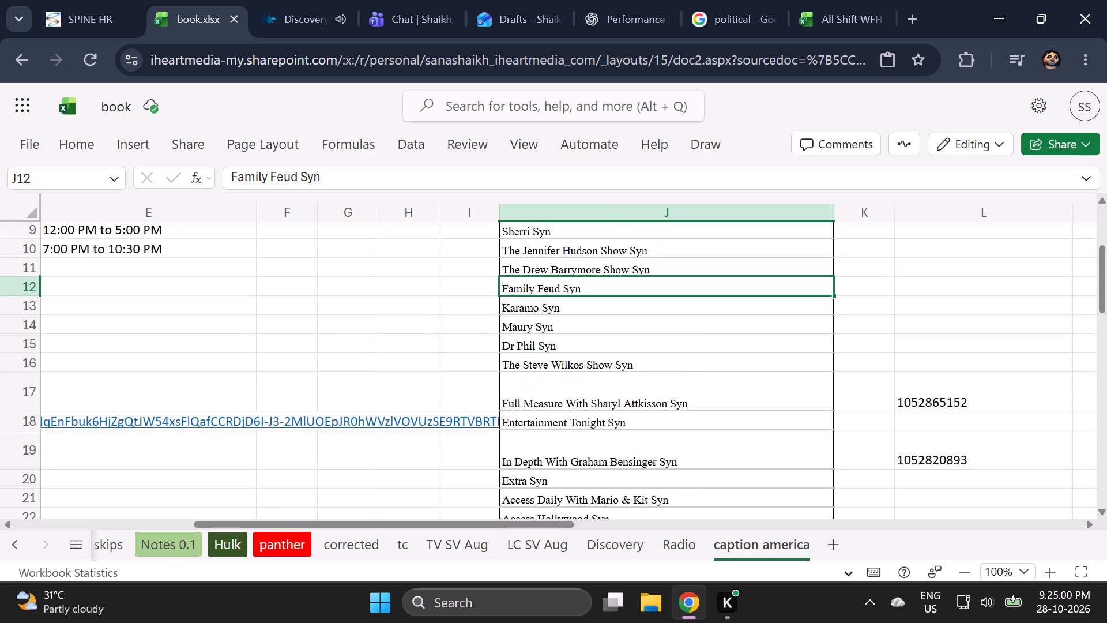
scroll(608, 461, "up", 1)
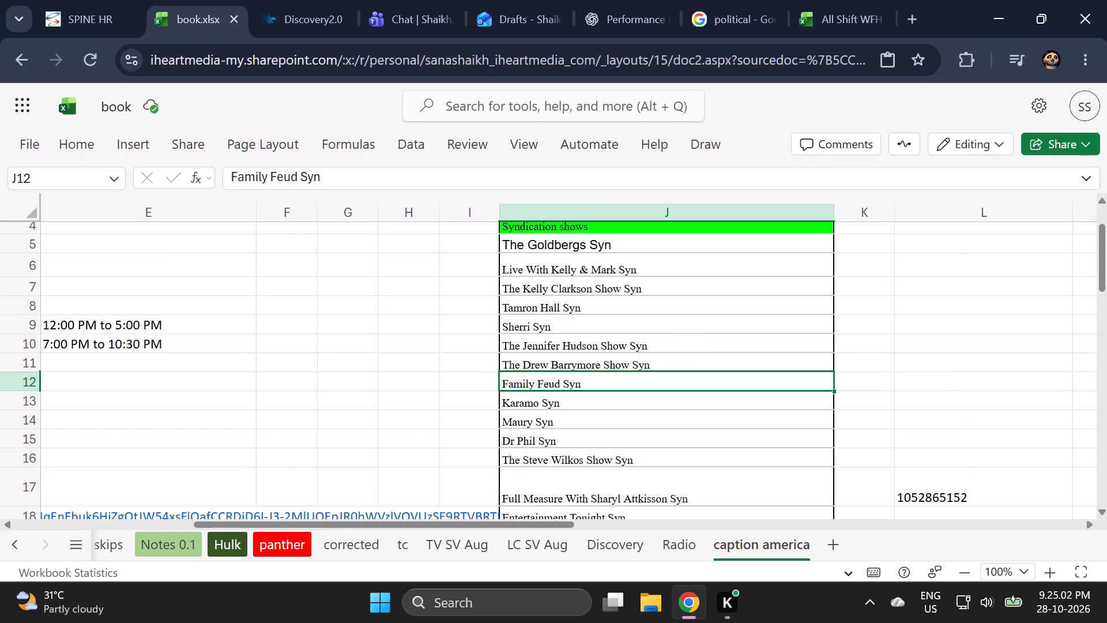
double_click(592, 303)
left_click_drag(595, 306, 468, 305)
key("ctrl+c")
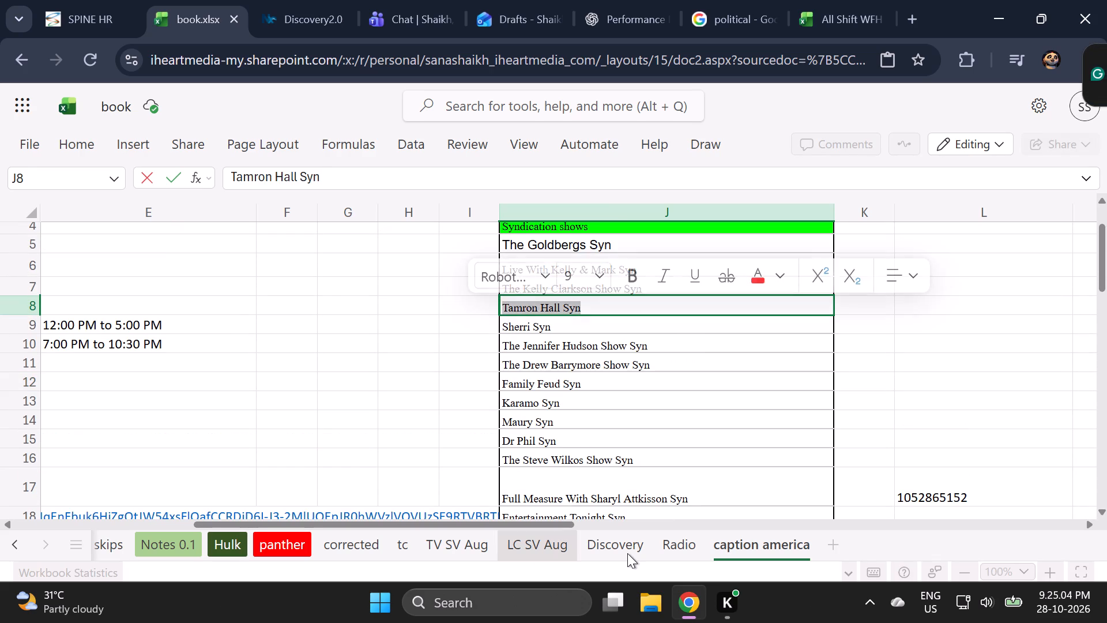
Log Tamron Hall Syn in cell B2258 of the workbook's Discovery sheet and copy the entry.
left_click(627, 553)
double_click(449, 407)
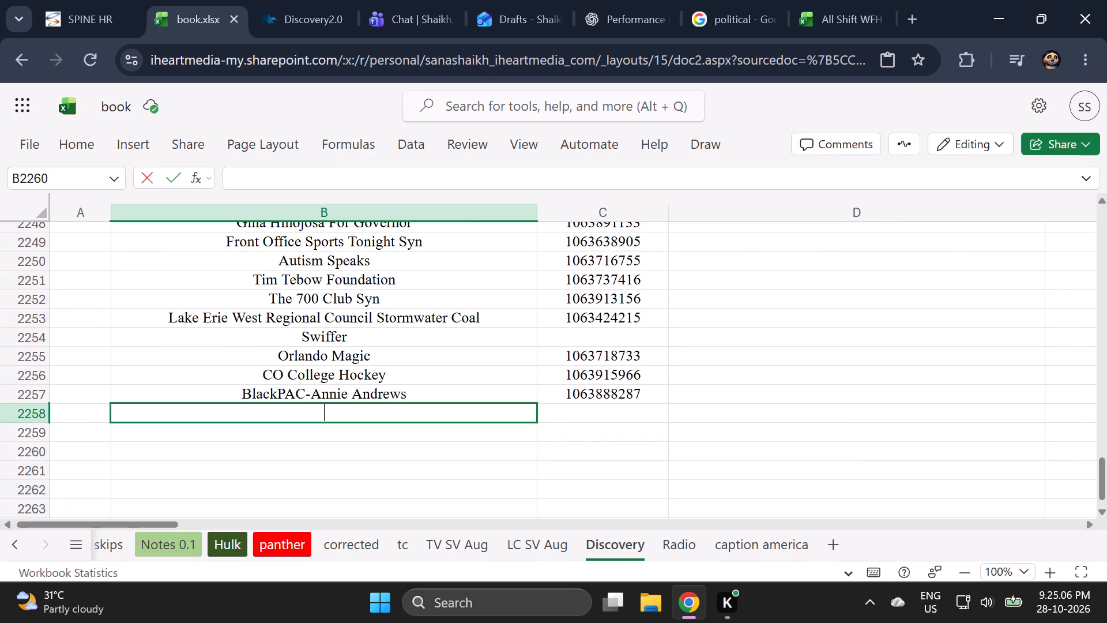
left_click(442, 411)
key("ctrl+v")
left_click_drag(430, 414, 207, 410)
key("ctrl+c")
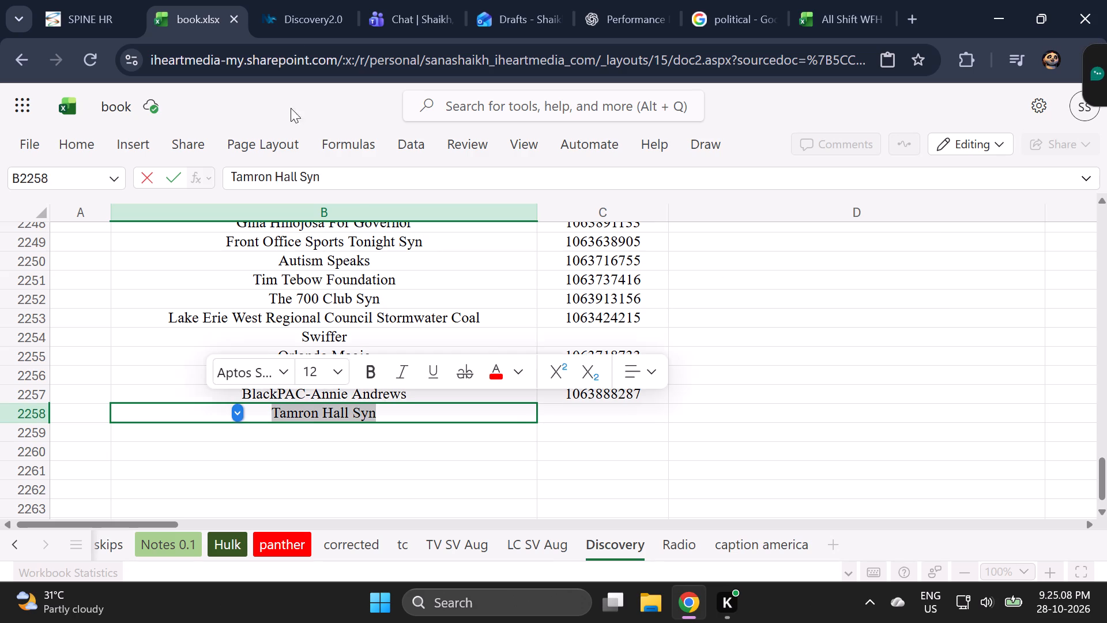
Switch back to Media Monitors Discovery, search accounts for Tamron Hall Syn and choose that account for the KOCO-TV segment.
left_click(323, 0)
left_click(594, 415, "ctrl")
key("ctrl+v")
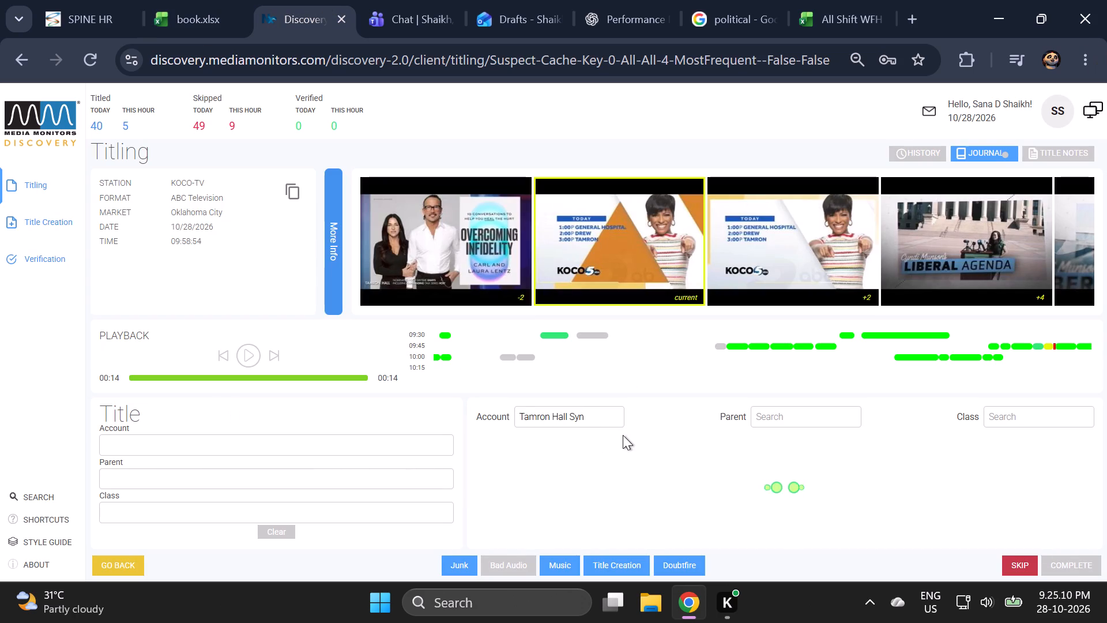
left_click(623, 482)
Replay the KOCO-TV segment from its start and complete it with the Tamron Hall Syn account.
left_click(221, 362)
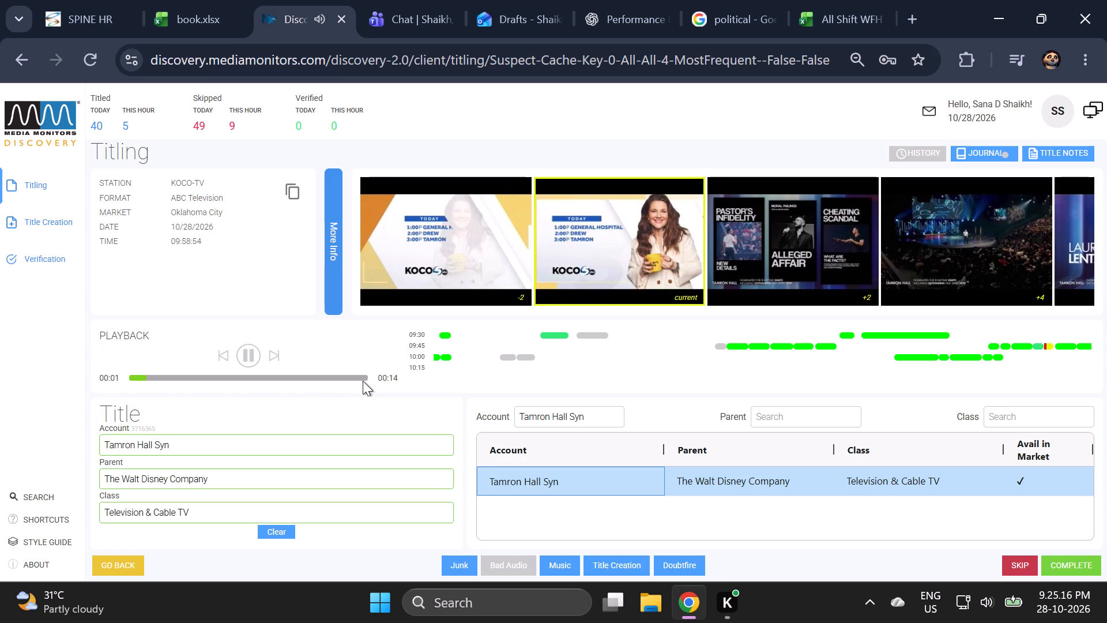
left_click(223, 354)
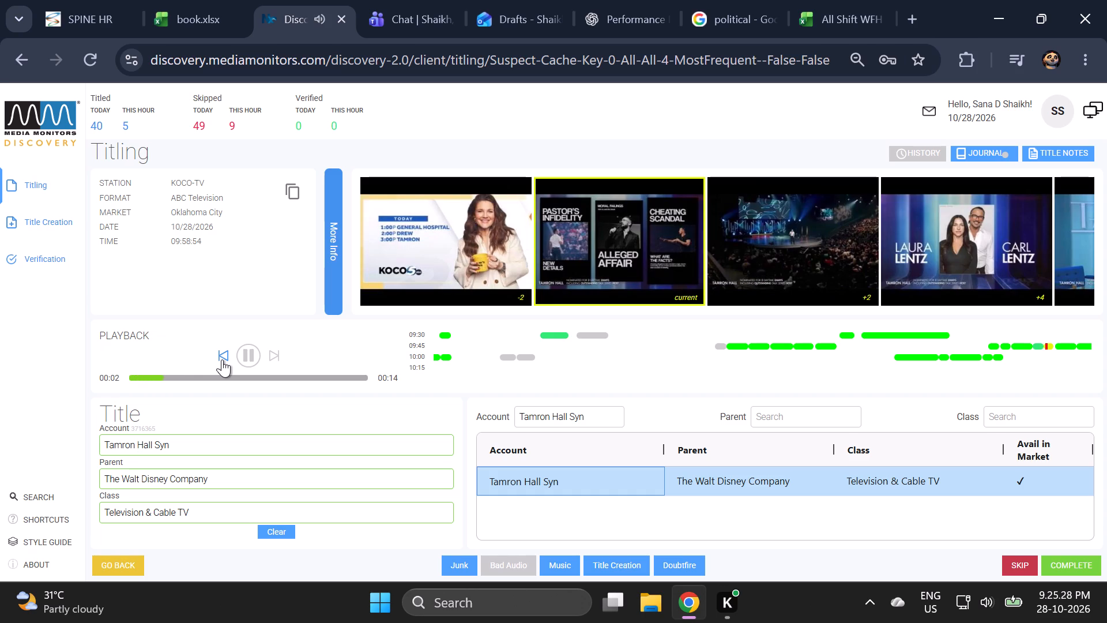
left_click(1071, 475)
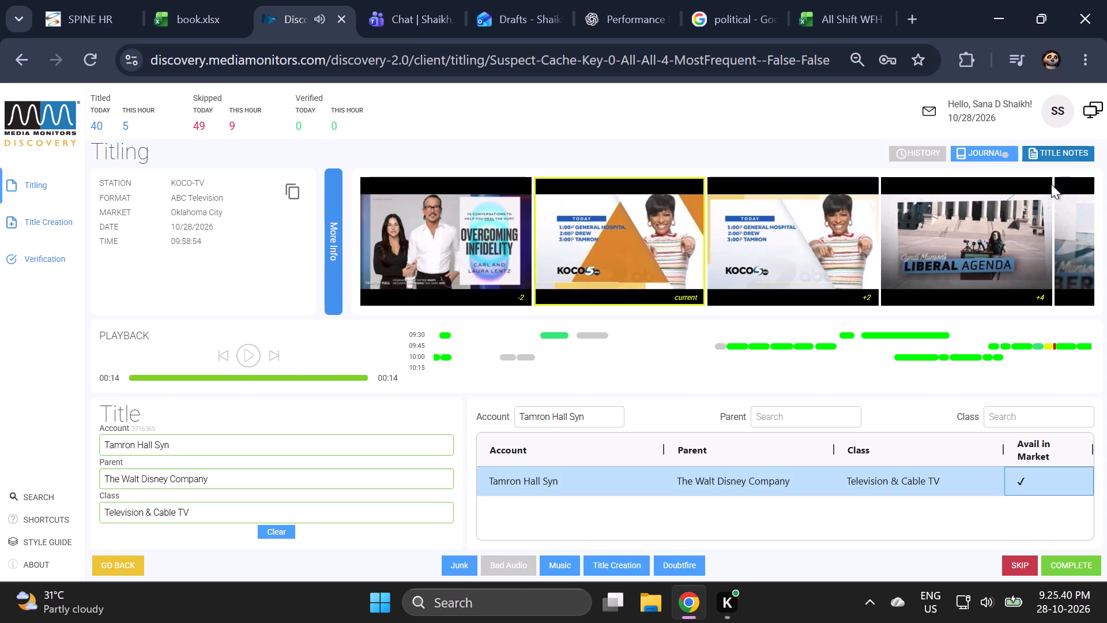
left_click(1087, 558)
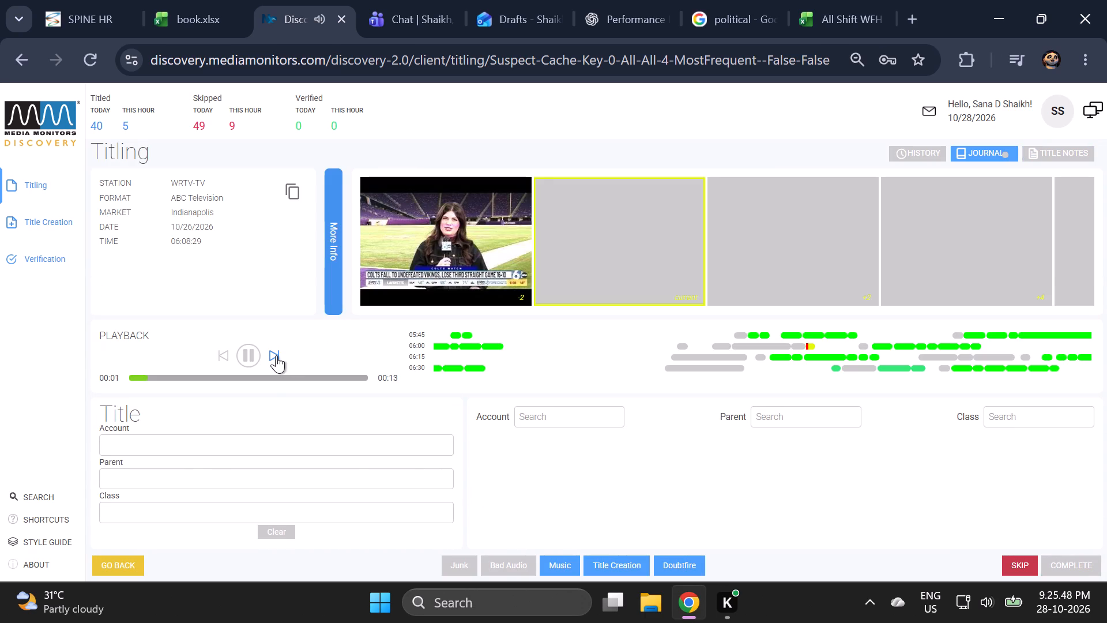
Review the WRTV-TV Pacers news segment and its extra details, and junk it.
left_click(276, 355)
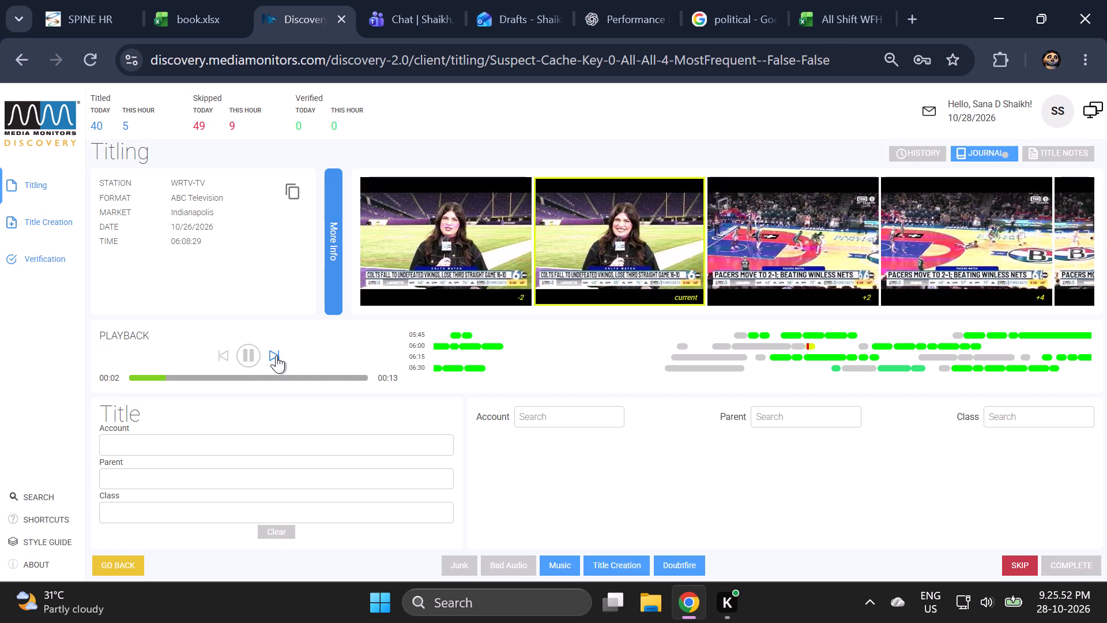
left_click(338, 298)
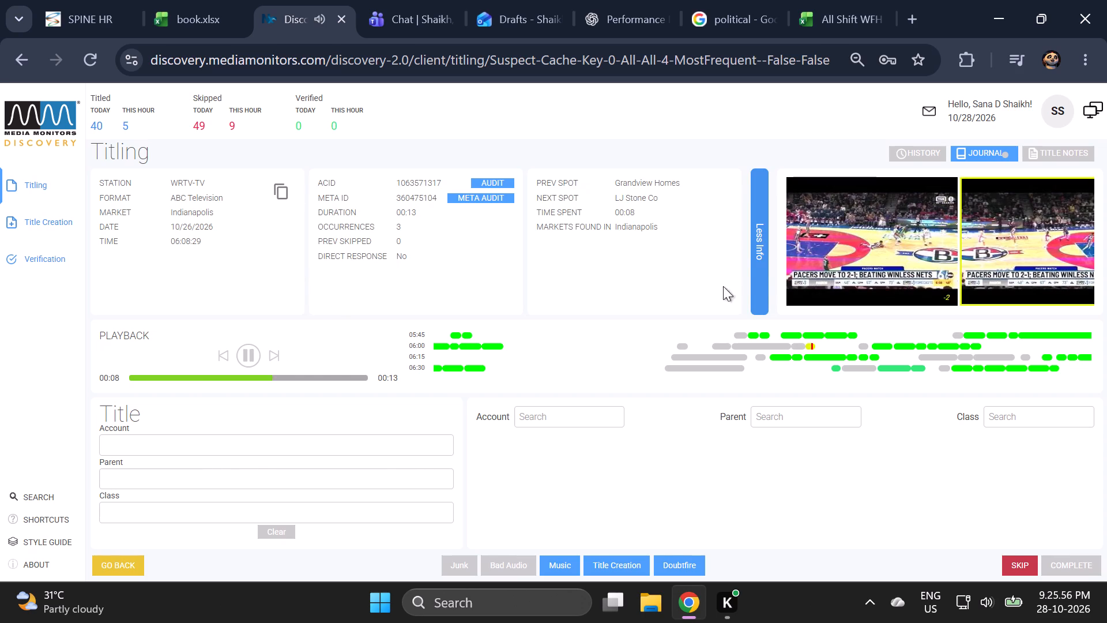
left_click(762, 257)
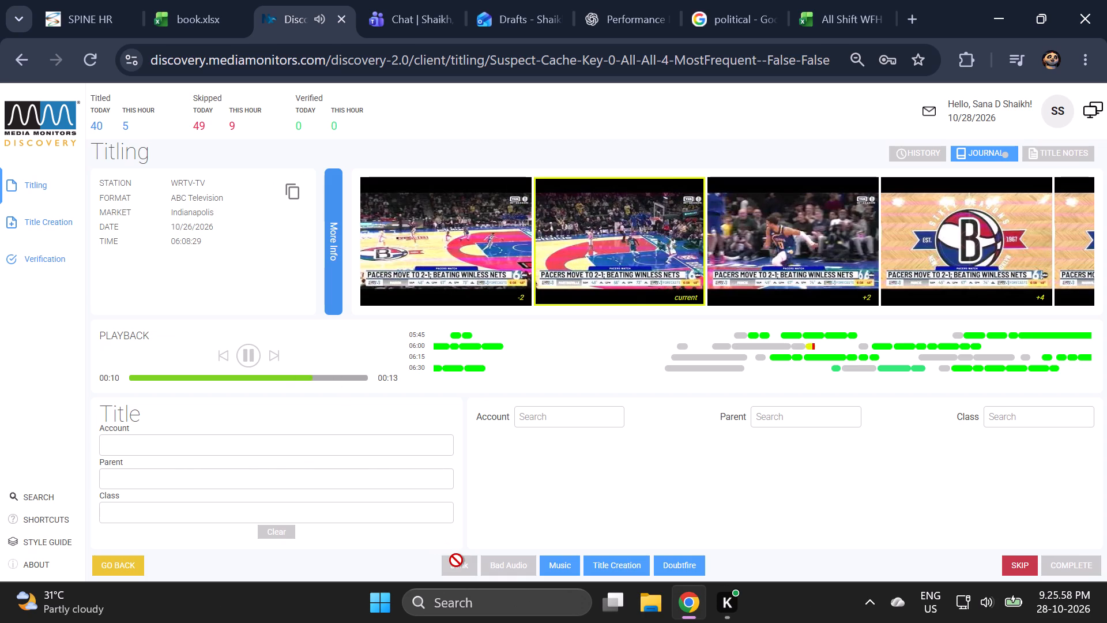
left_click(456, 560)
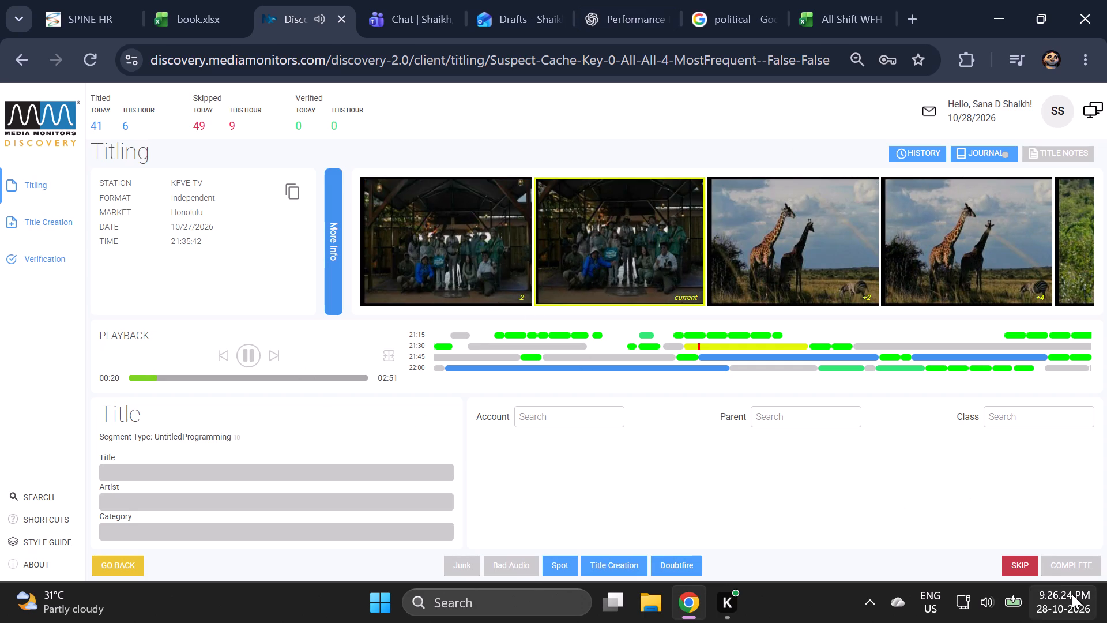
Skip the KFVE-TV segment.
left_click(1034, 561)
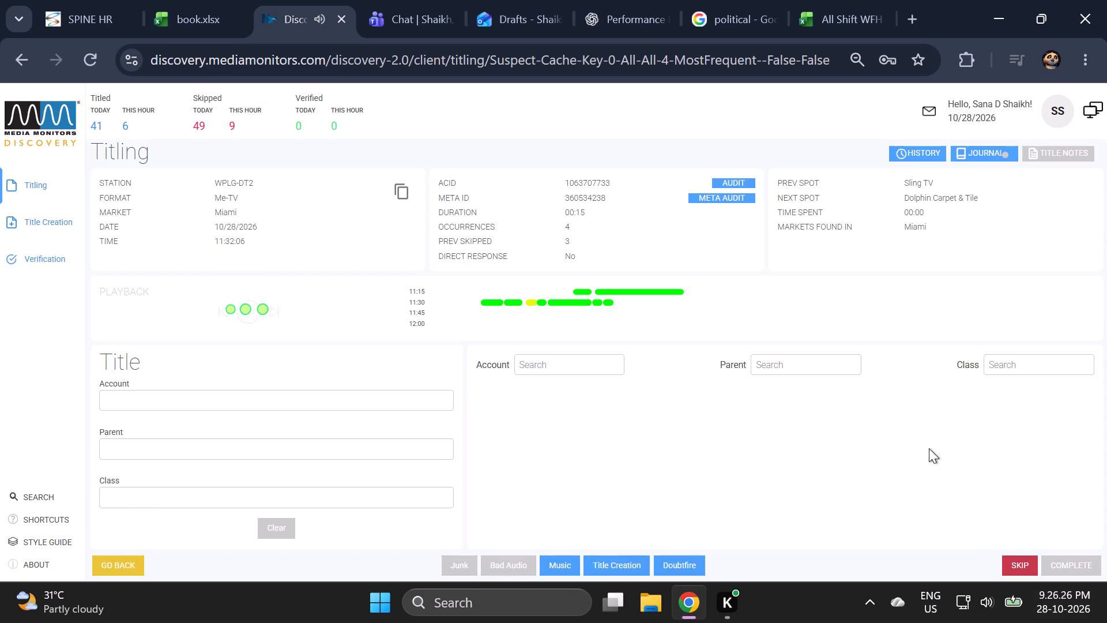
Check the title history of the WPLG-DT2 segment and skip the segment.
left_click(899, 149)
left_click(856, 441)
left_click(853, 426)
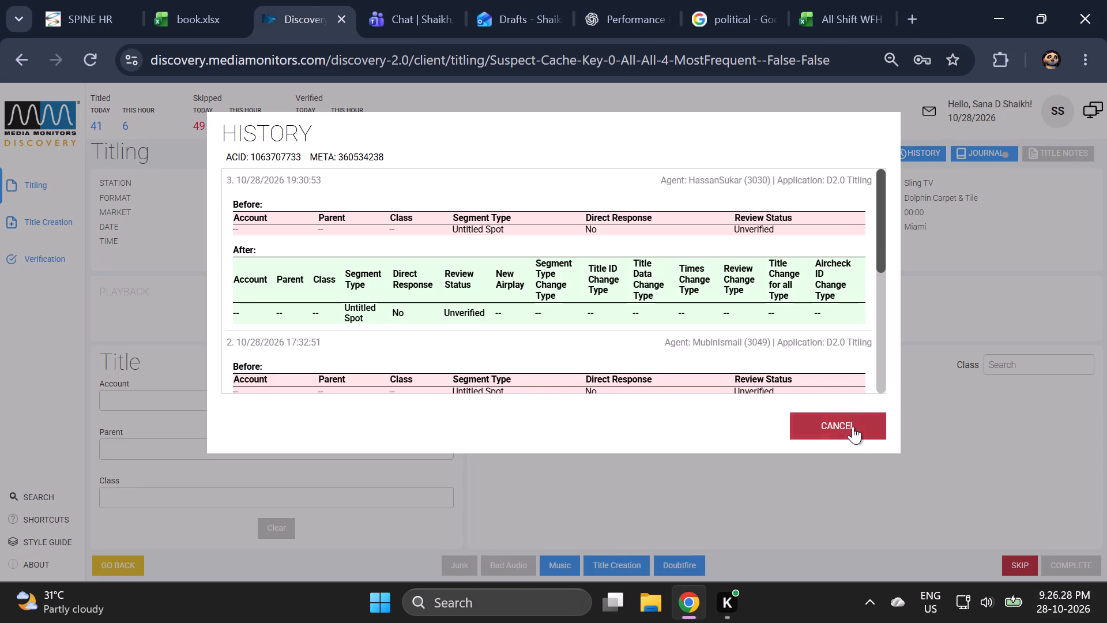
left_click(838, 367)
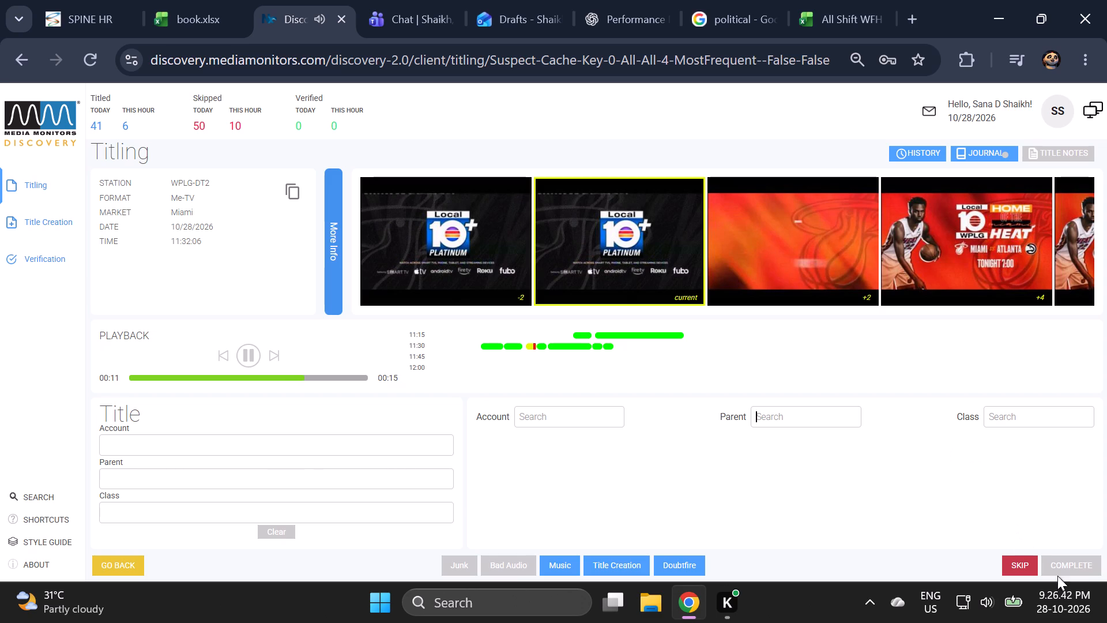
left_click(1012, 561)
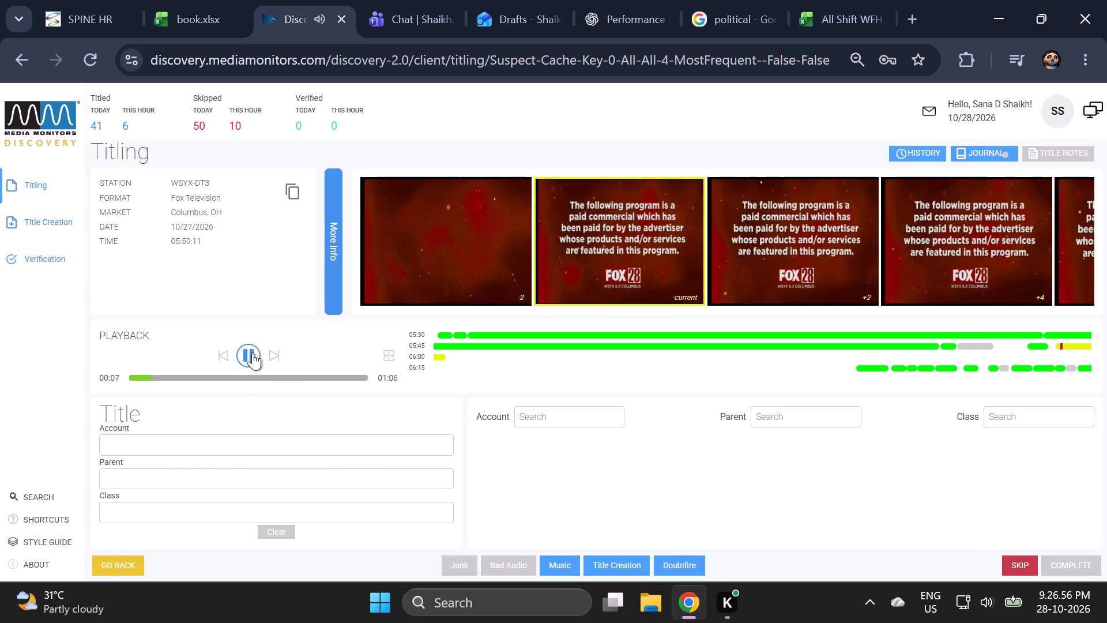
Review the WSYX-DT3 segment and split its fingerprint at 00:17, setting both parts as Spot and completing the split.
left_click(205, 377)
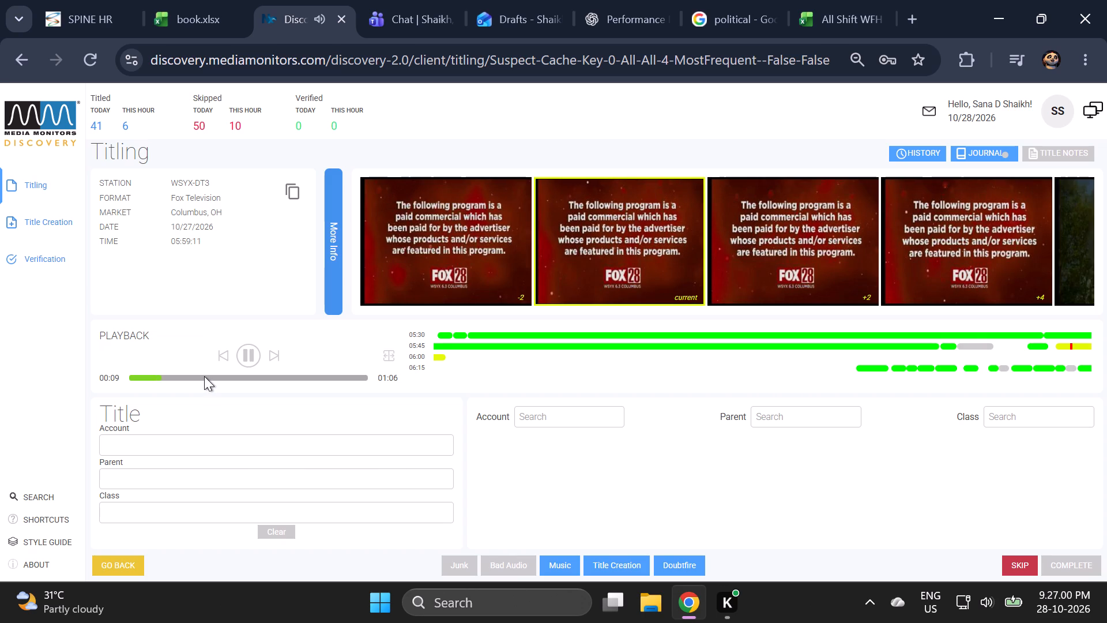
left_click(188, 377)
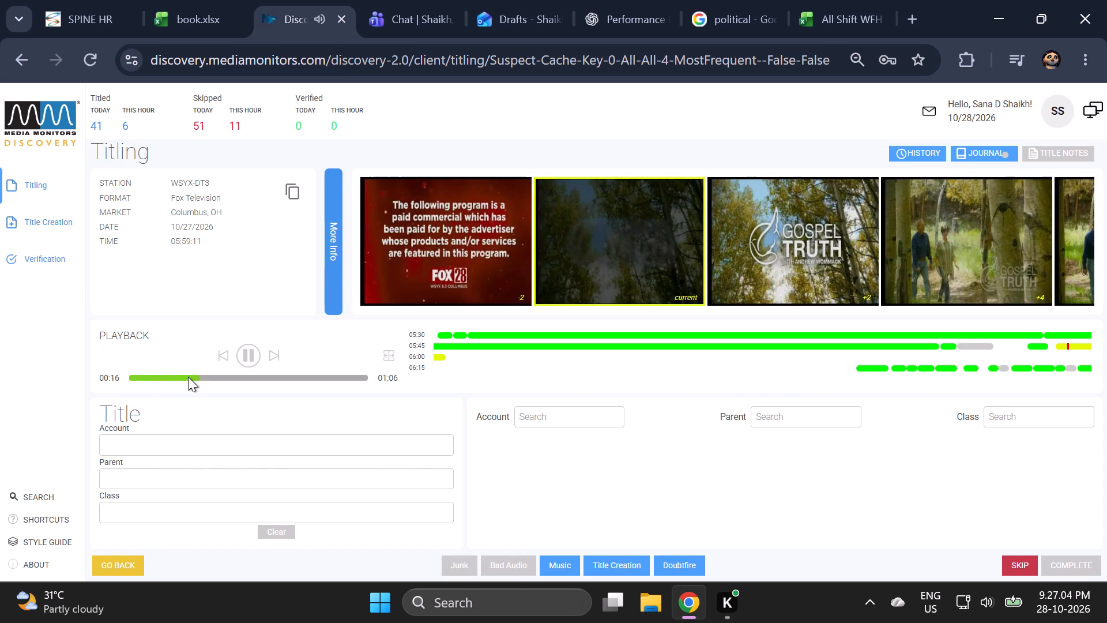
left_click(254, 352)
left_click(391, 350)
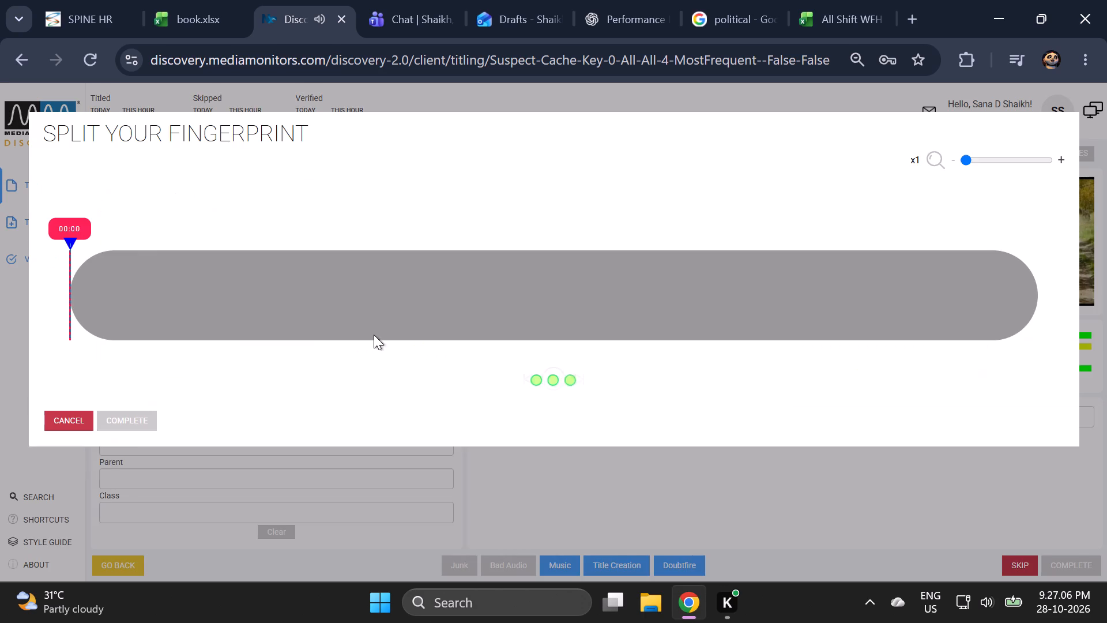
left_click_drag(71, 239, 247, 246)
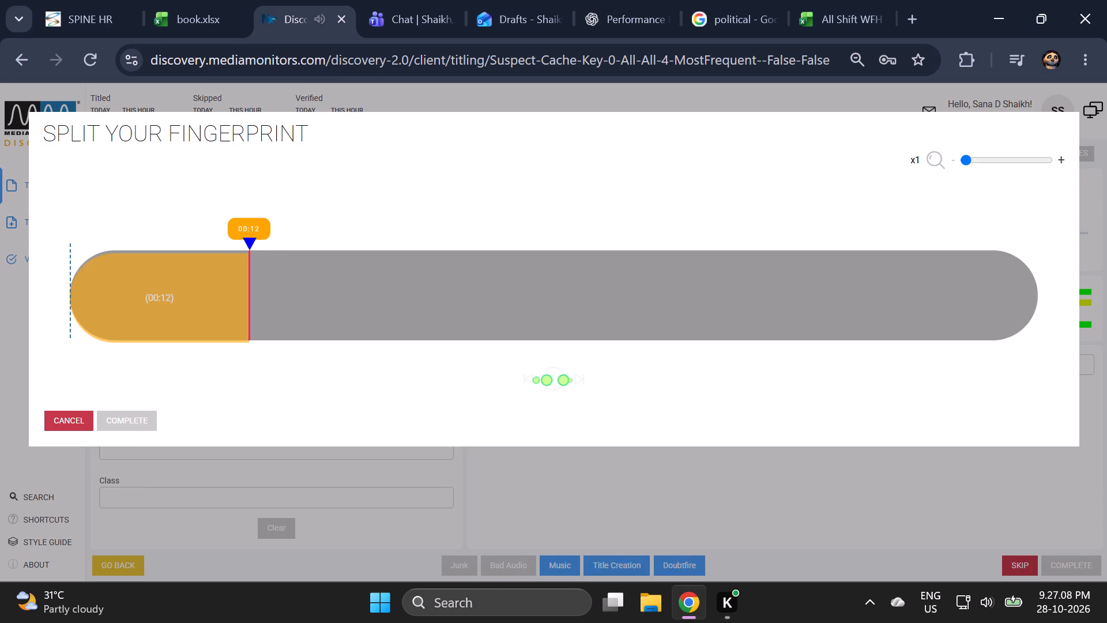
left_click_drag(247, 246, 257, 247)
left_click_drag(257, 247, 330, 249)
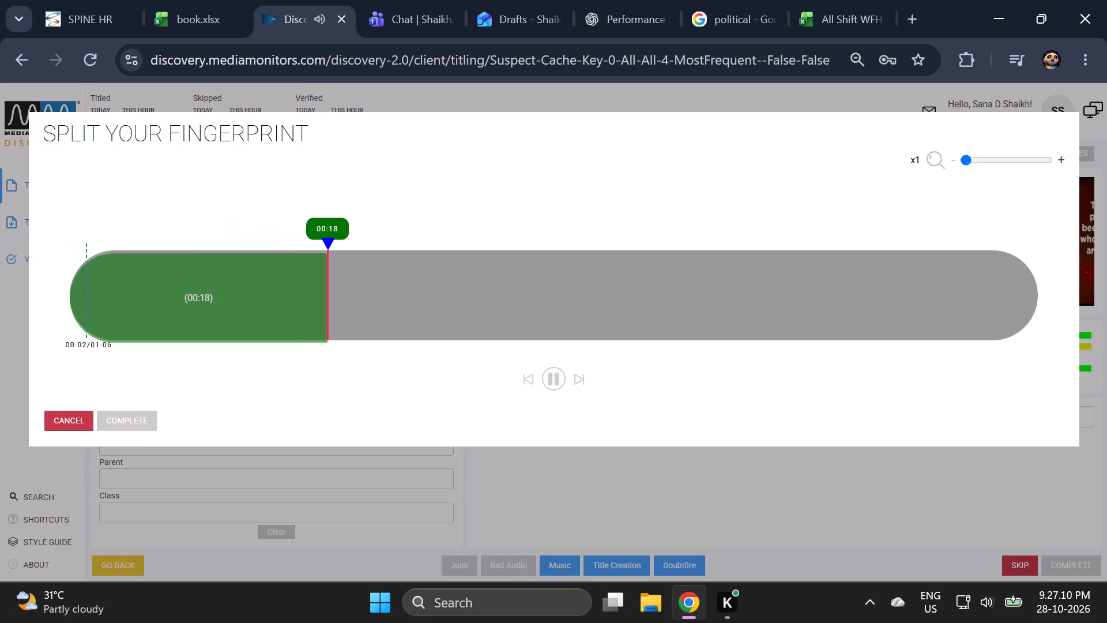
left_click_drag(330, 249, 323, 249)
double_click(323, 249)
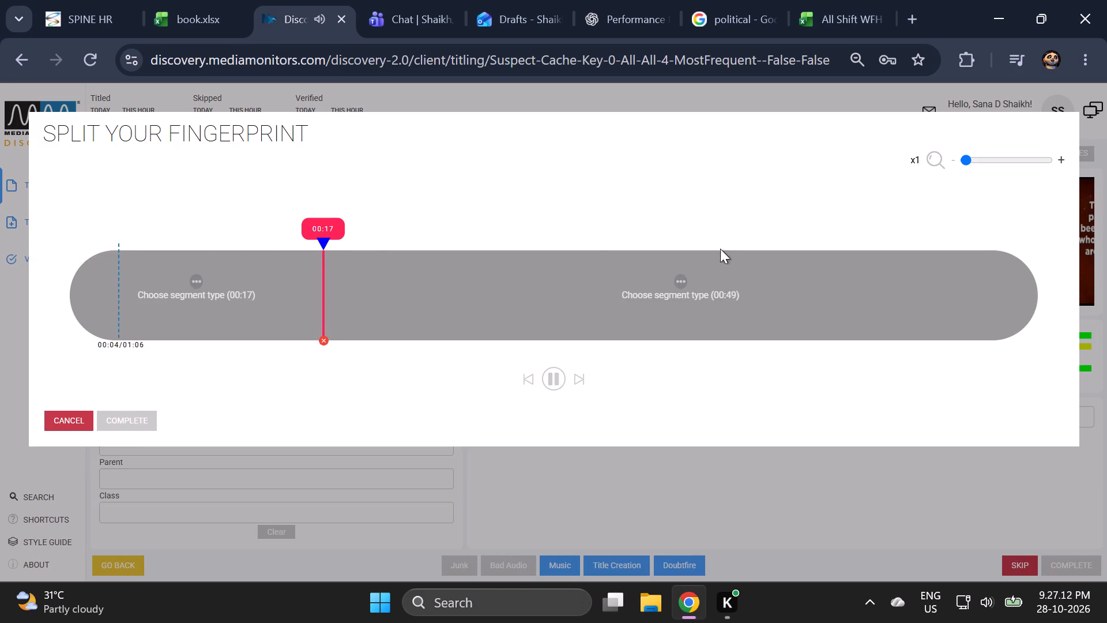
left_click(686, 277)
left_click(684, 184)
left_click(193, 278)
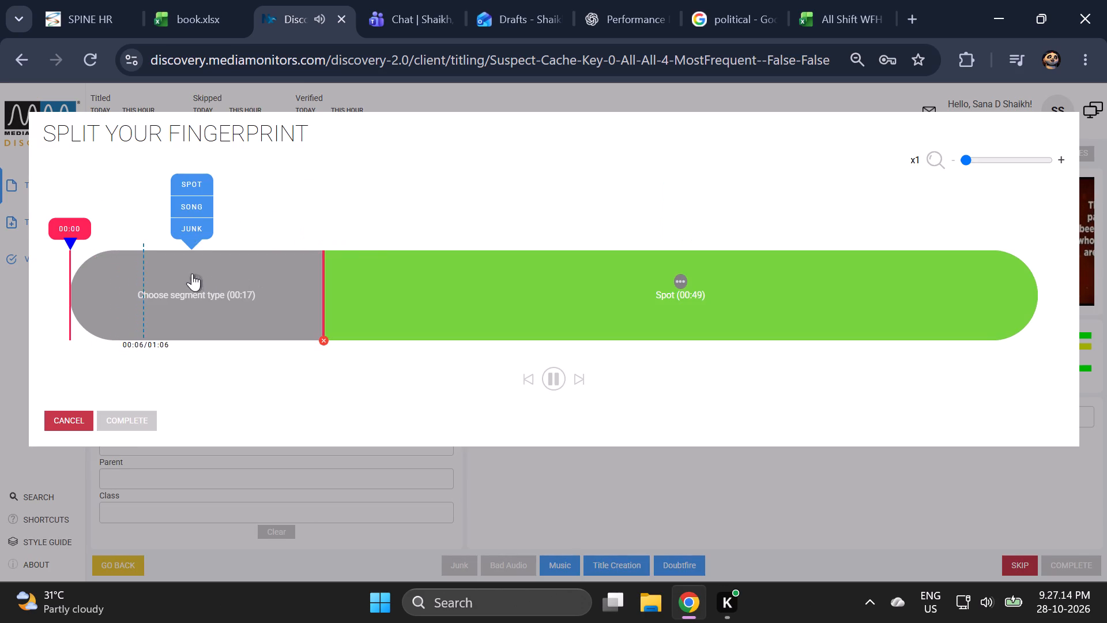
left_click(197, 182)
left_click(133, 418)
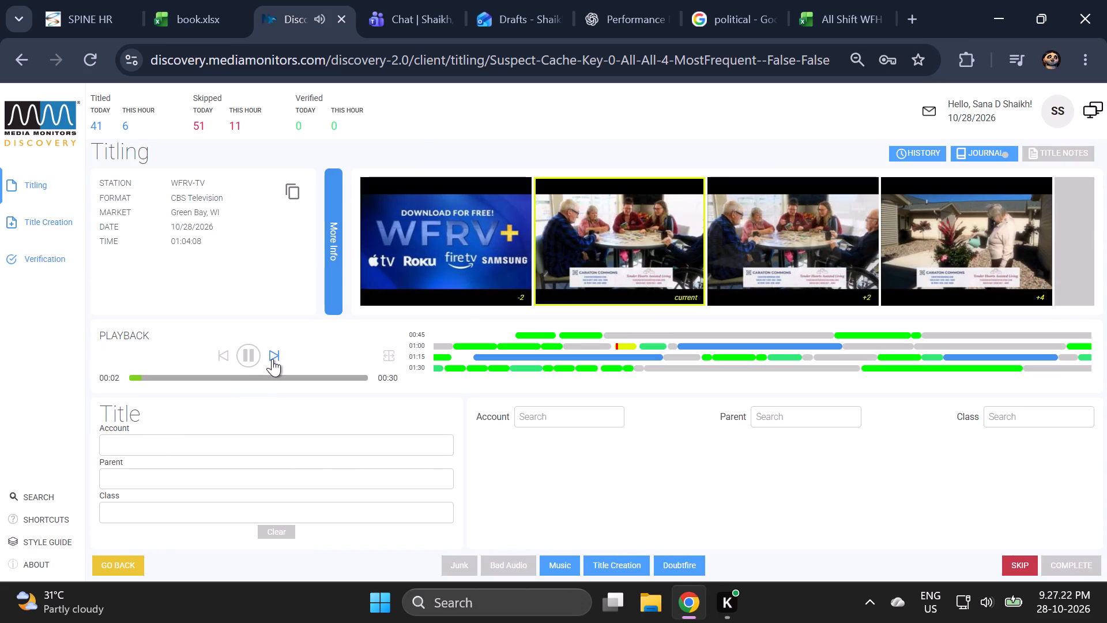
Review the WFRV-TV segment through its closing frames and search the accounts for caraton commons.
left_click(272, 359)
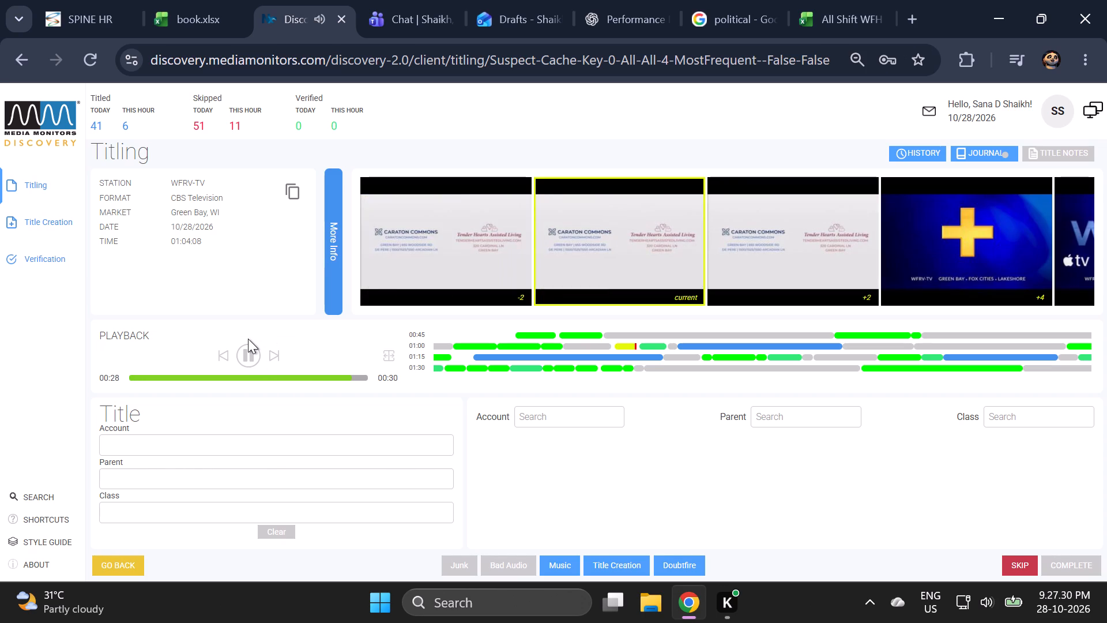
scroll(582, 404, "up", 7, "ctrl")
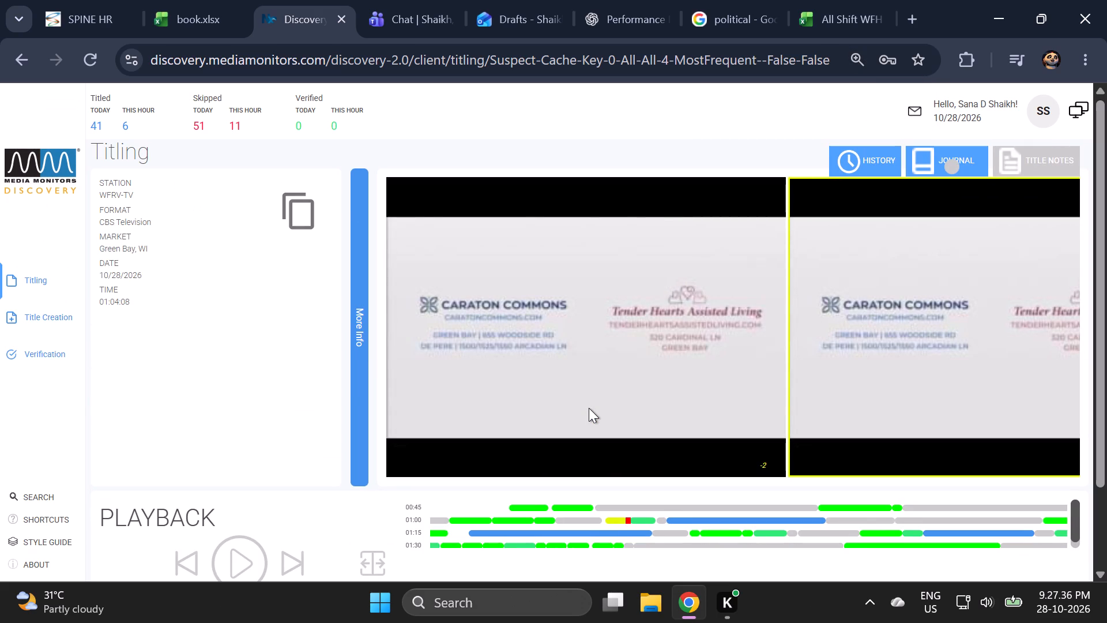
scroll(589, 408, "down", 4, "ctrl")
left_click(566, 478)
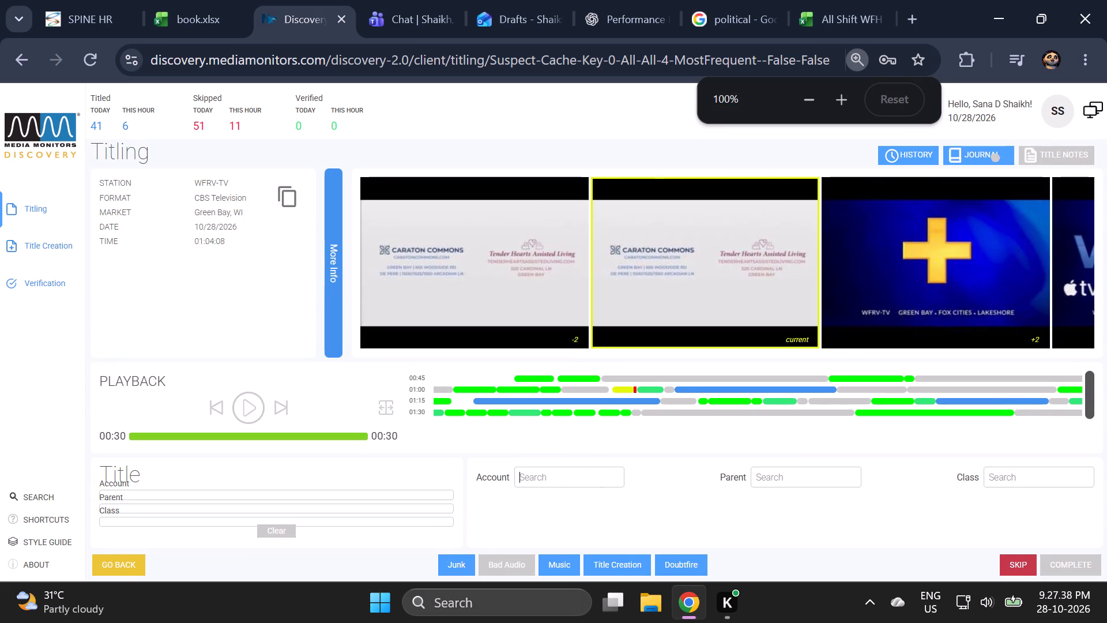
type("ca")
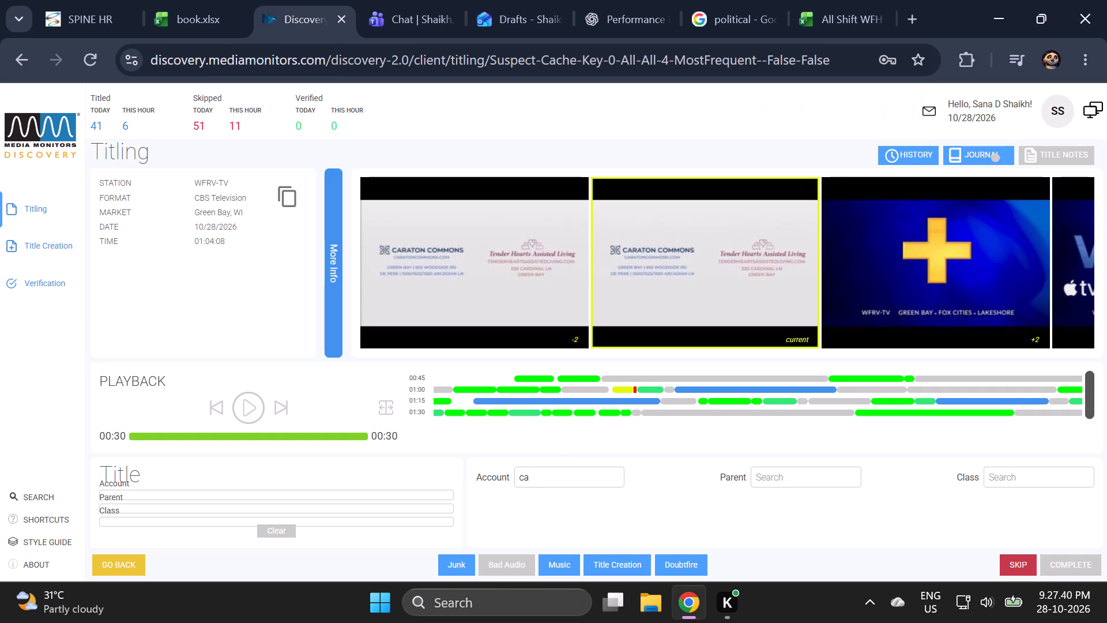
type("ra")
type("ton commo")
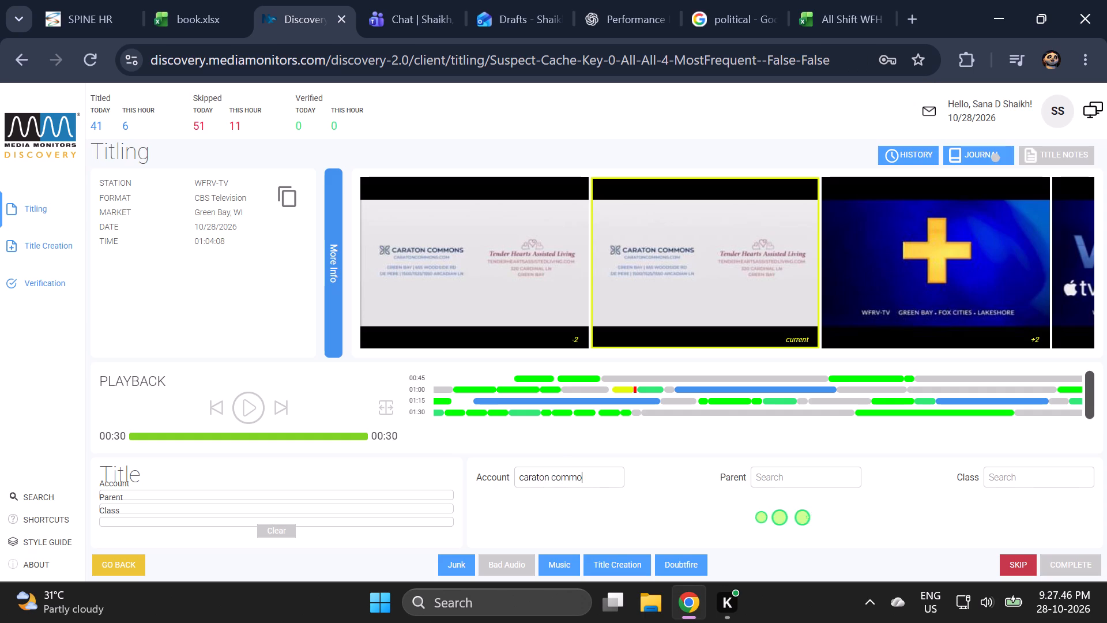
type("nd")
key("BackSpace")
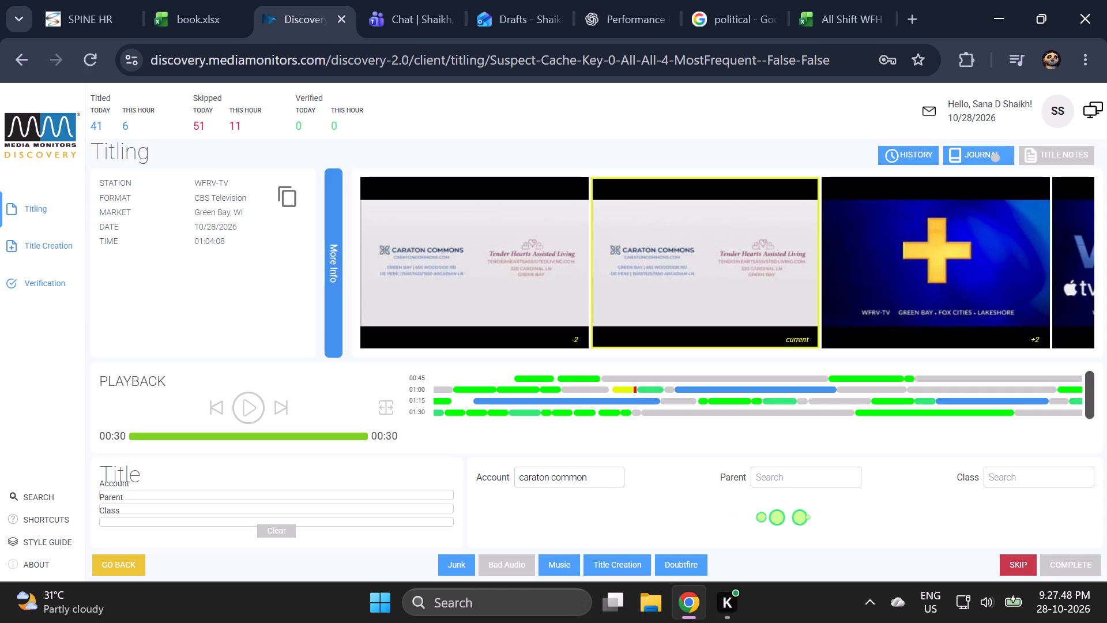
key("s")
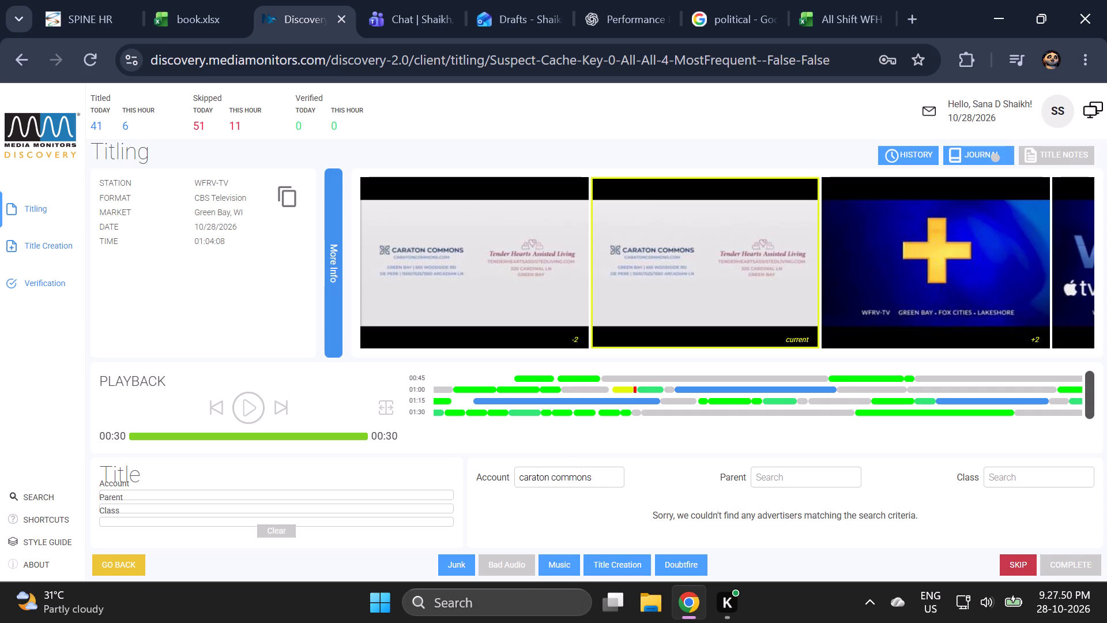
Search the web in a new tab for caraton commons and open the company's official website.
left_click(612, 484)
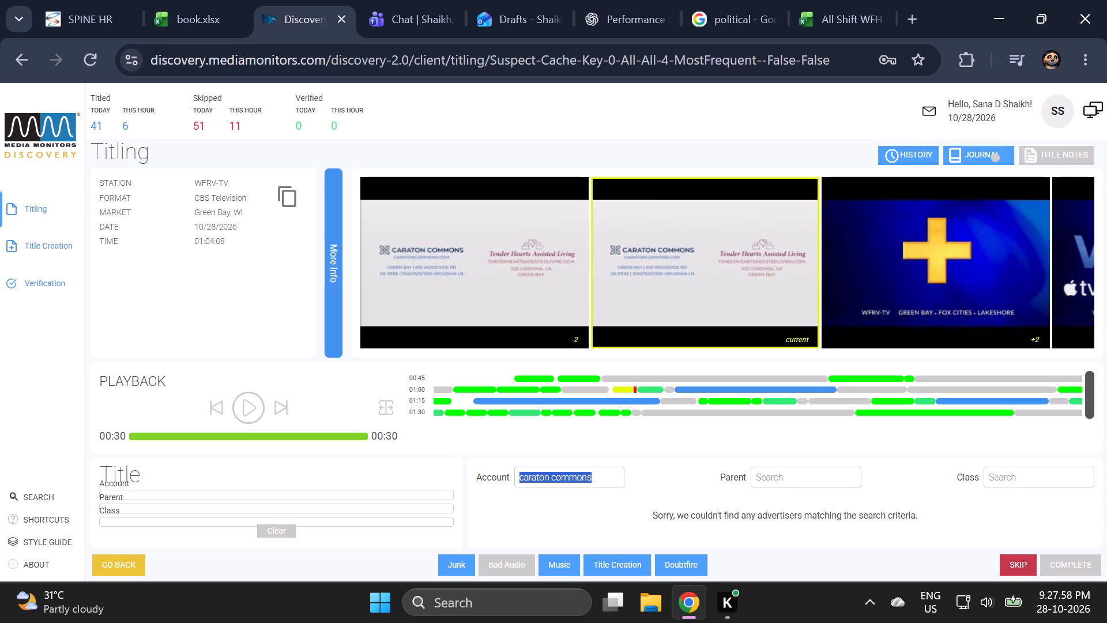
key("ctrl+c")
left_click(900, 0)
left_click(793, 59, "ctrl")
key("ctrl+v")
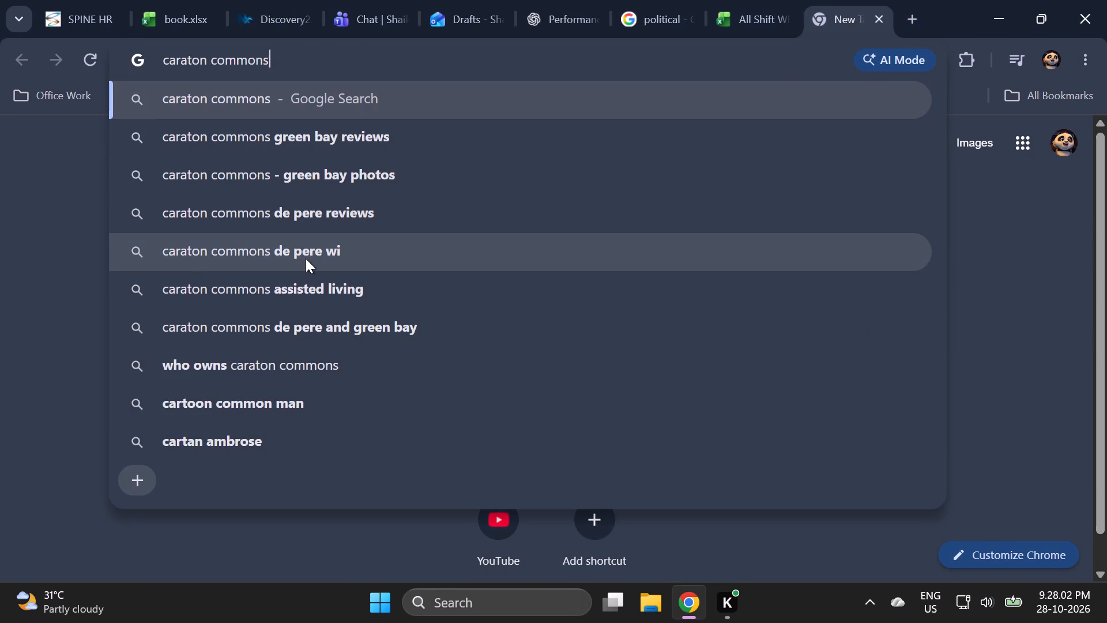
key("Return")
scroll(357, 420, "down", 4)
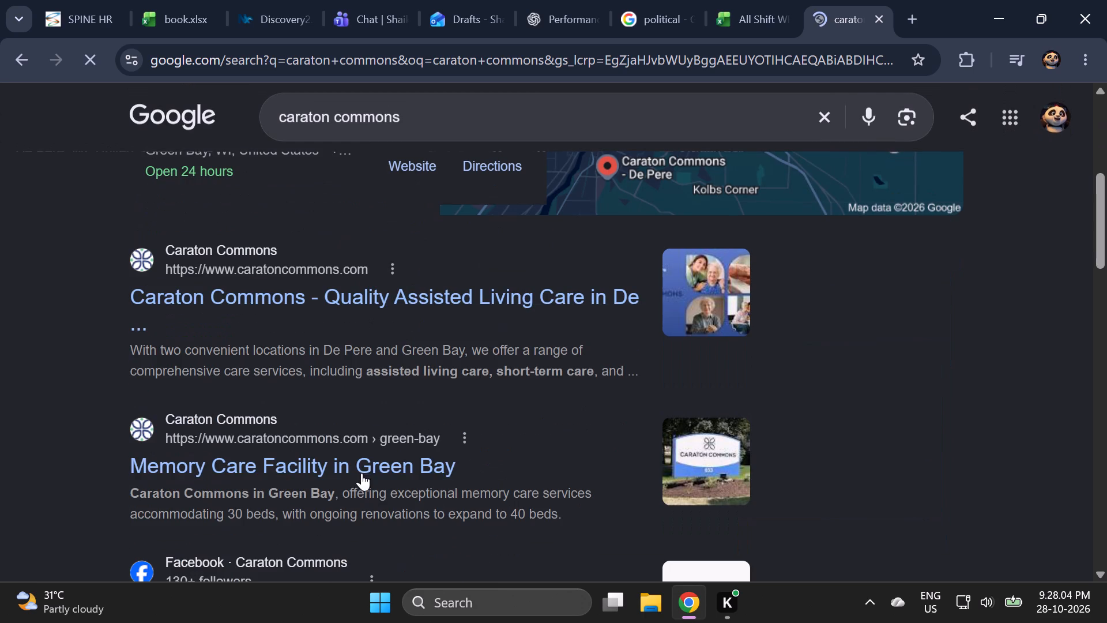
left_click(296, 305)
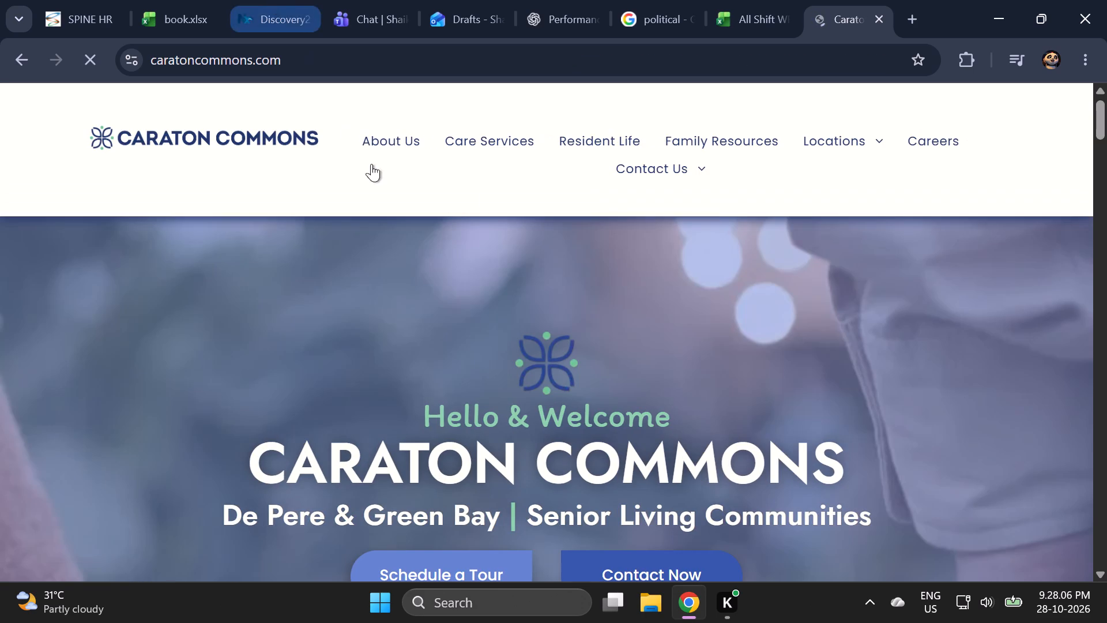
Decline the website's cookies, copy the name Caraton Commons from its copyright line, and use it to search the Discovery accounts again.
left_click_drag(1096, 118, 1095, 613)
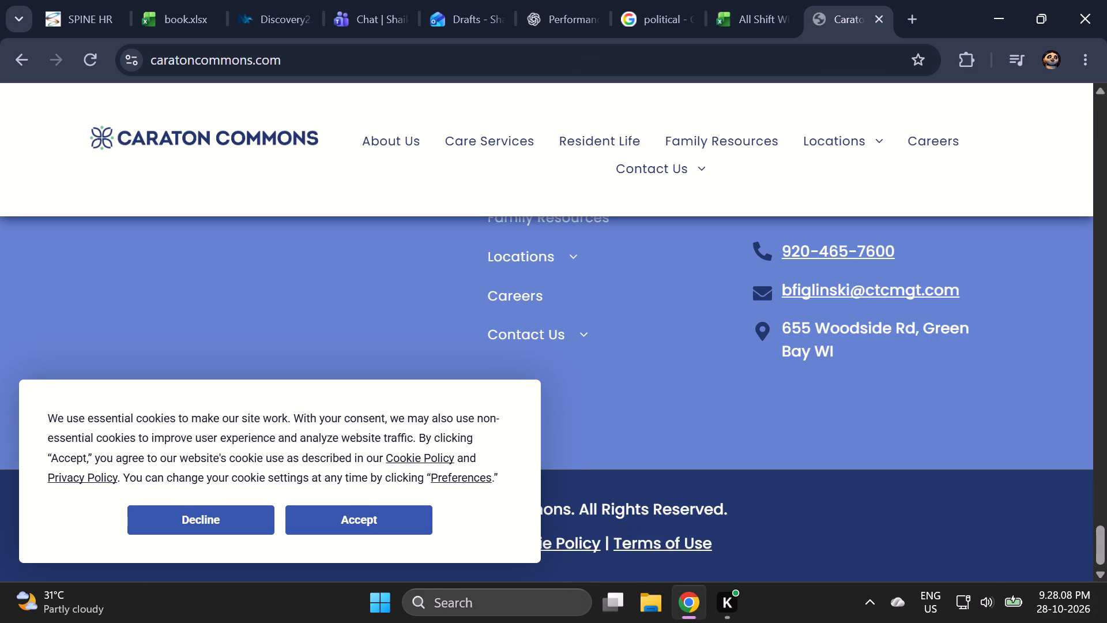
left_click(244, 519)
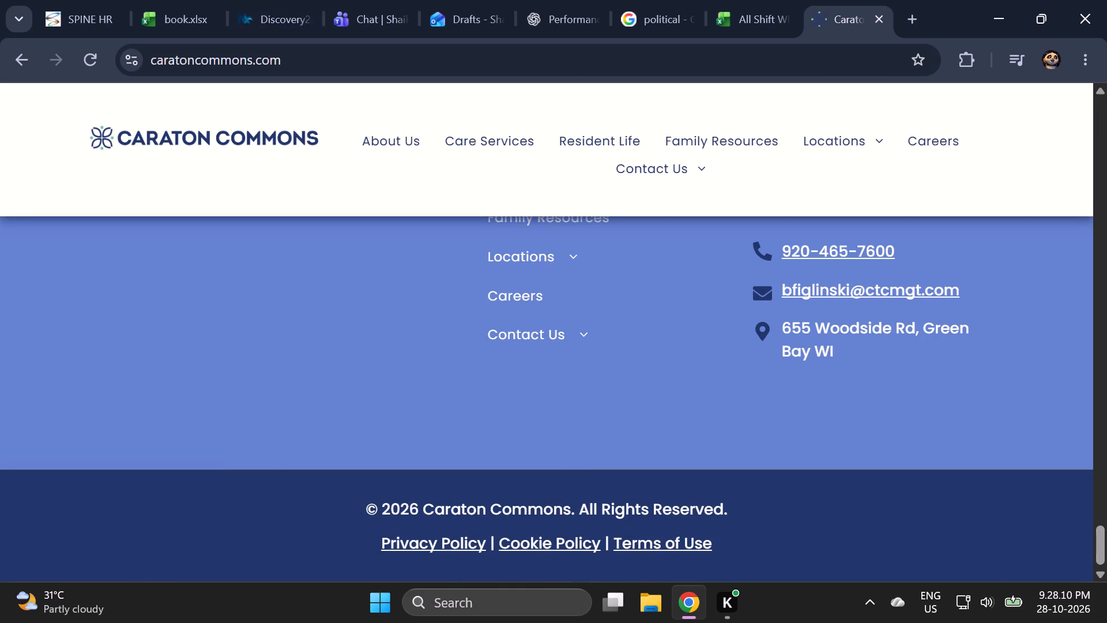
left_click_drag(570, 511, 428, 509)
key("ctrl+c")
left_click(265, 27)
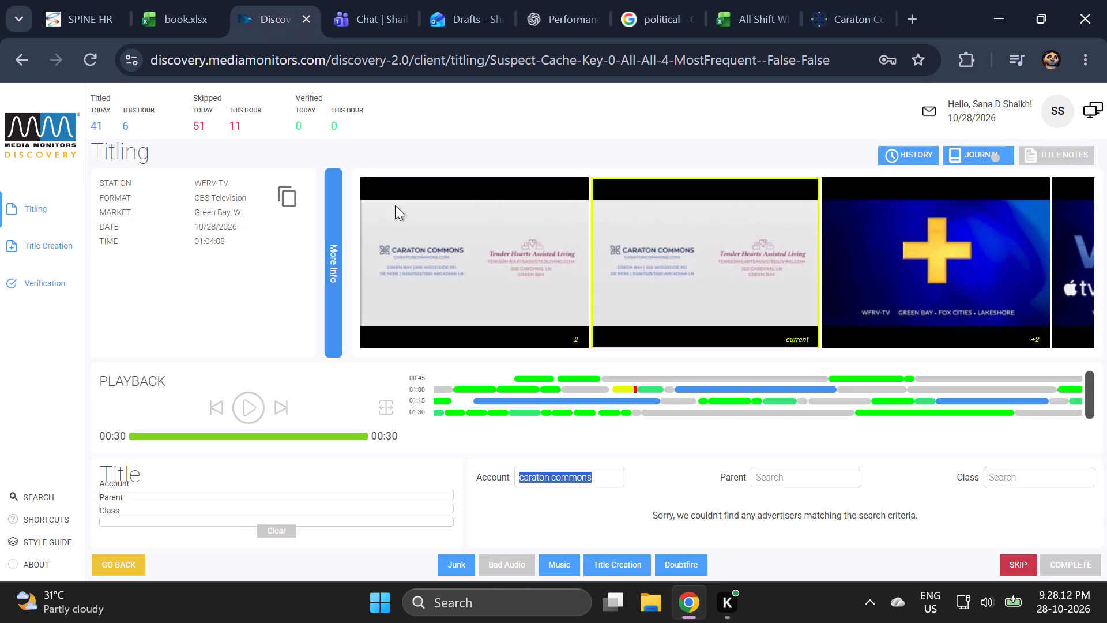
scroll(615, 399, "down", 2, "ctrl")
key("ctrl+v")
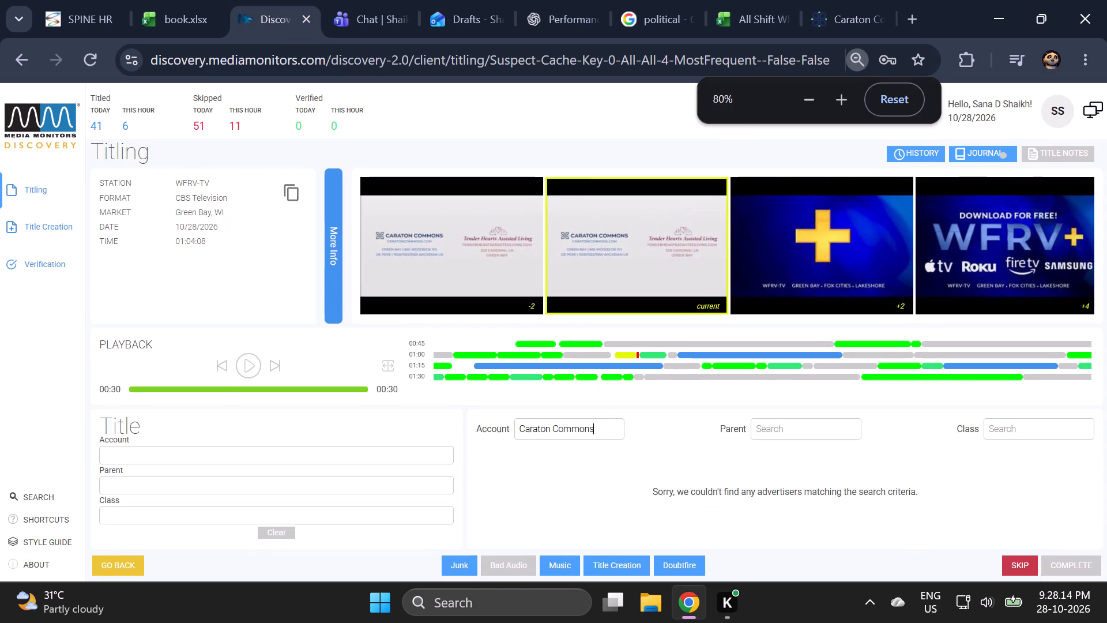
Check the title history of the WFRV-TV segment and skip the segment.
scroll(661, 416, "down", 1, "ctrl")
left_click(906, 157)
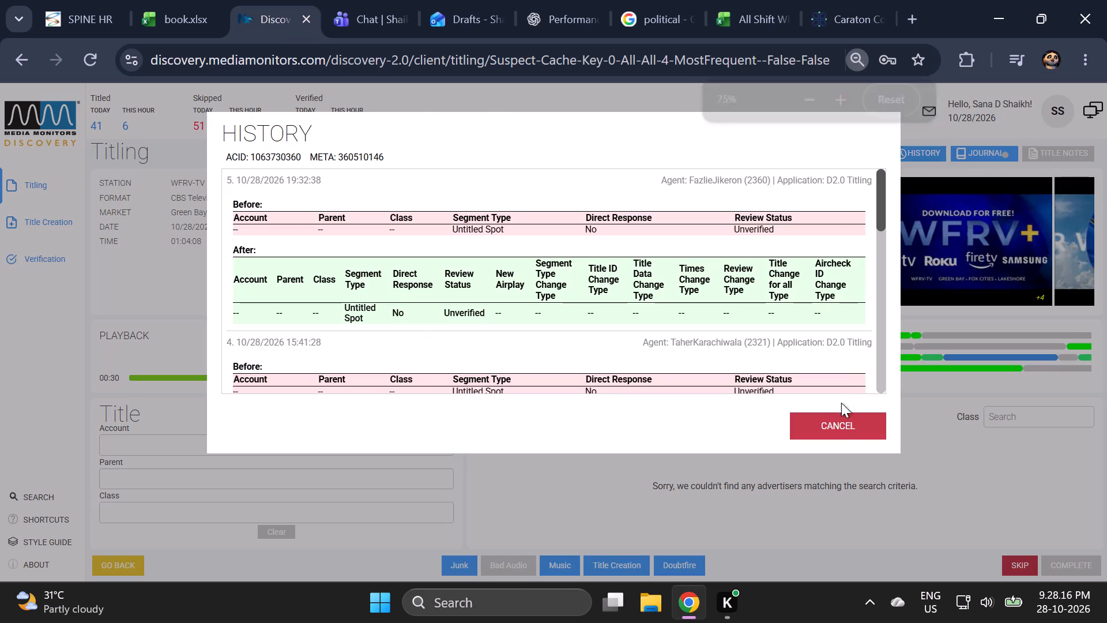
left_click(836, 427)
left_click_drag(1002, 558, 1008, 564)
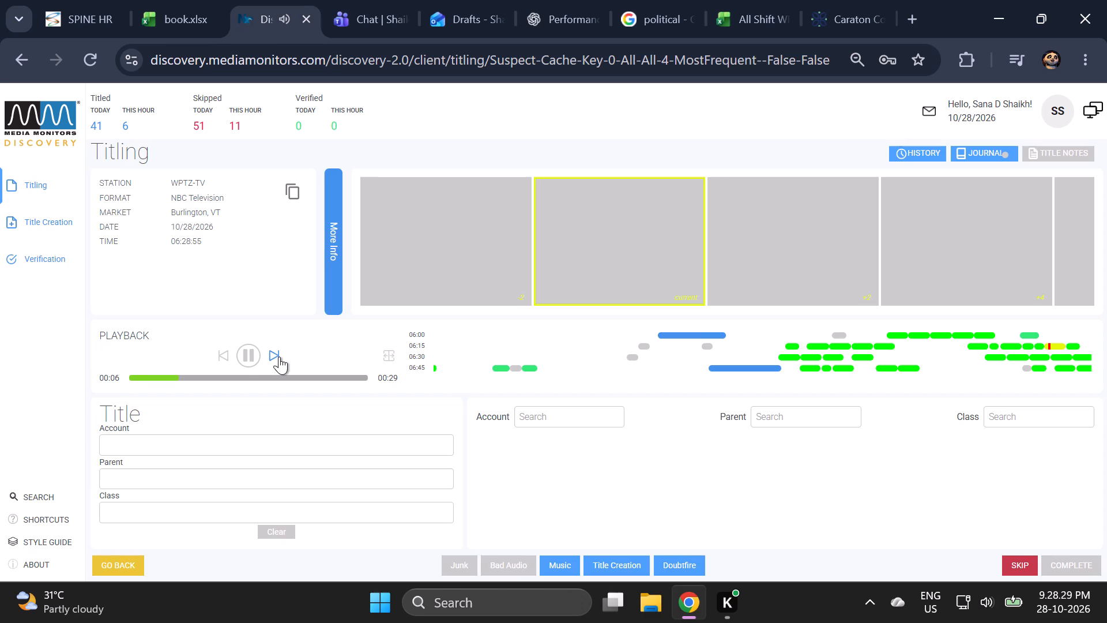
Review the WPTZ-TV segment's playback, extra details and title history.
left_click(279, 356)
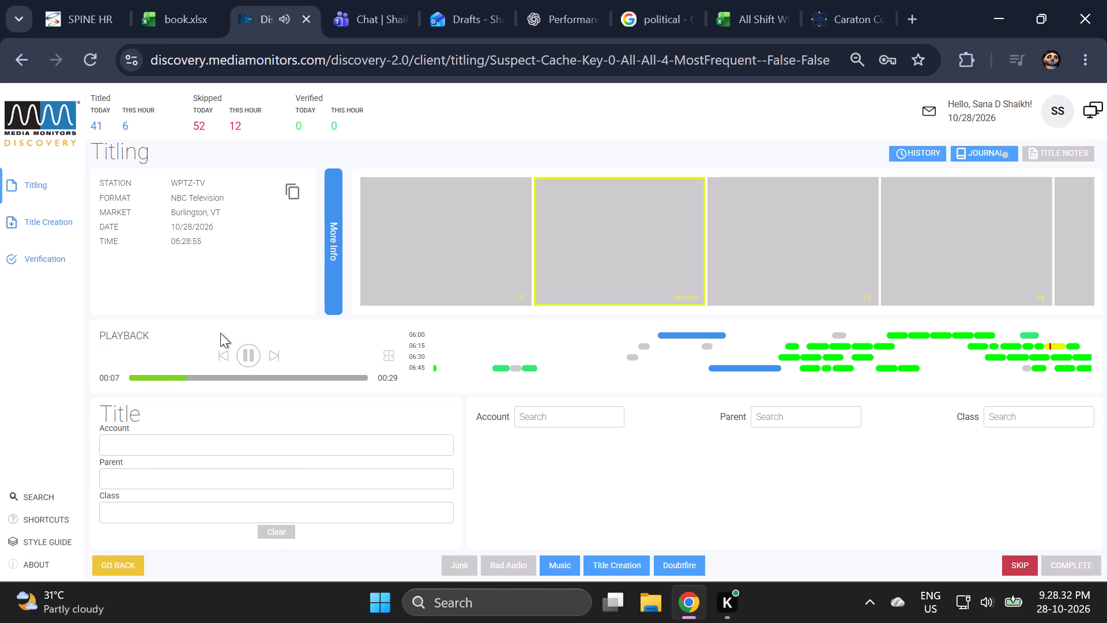
left_click(333, 307)
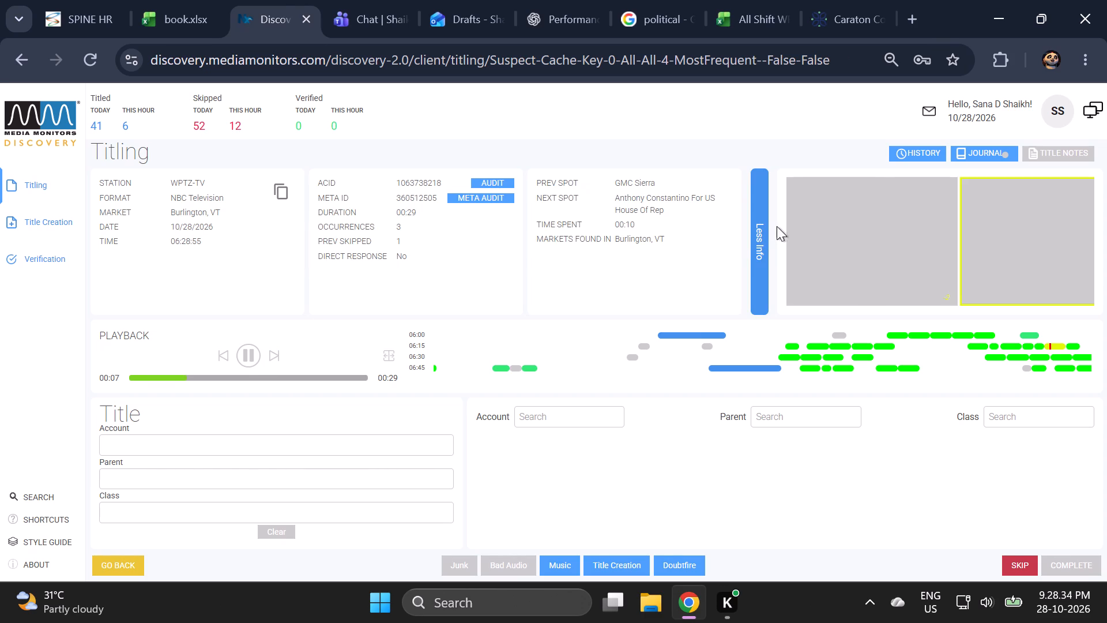
left_click(767, 222)
left_click(899, 157)
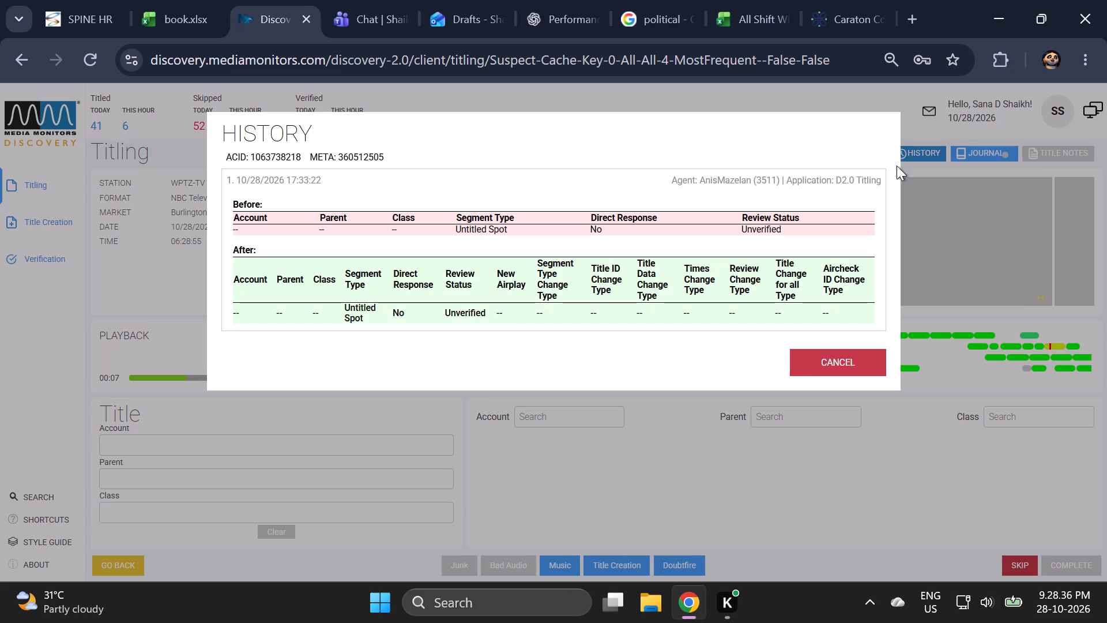
left_click(798, 330)
left_click(800, 362)
Close the Caraton Commons website and open a blank browser tab.
left_click(754, 0)
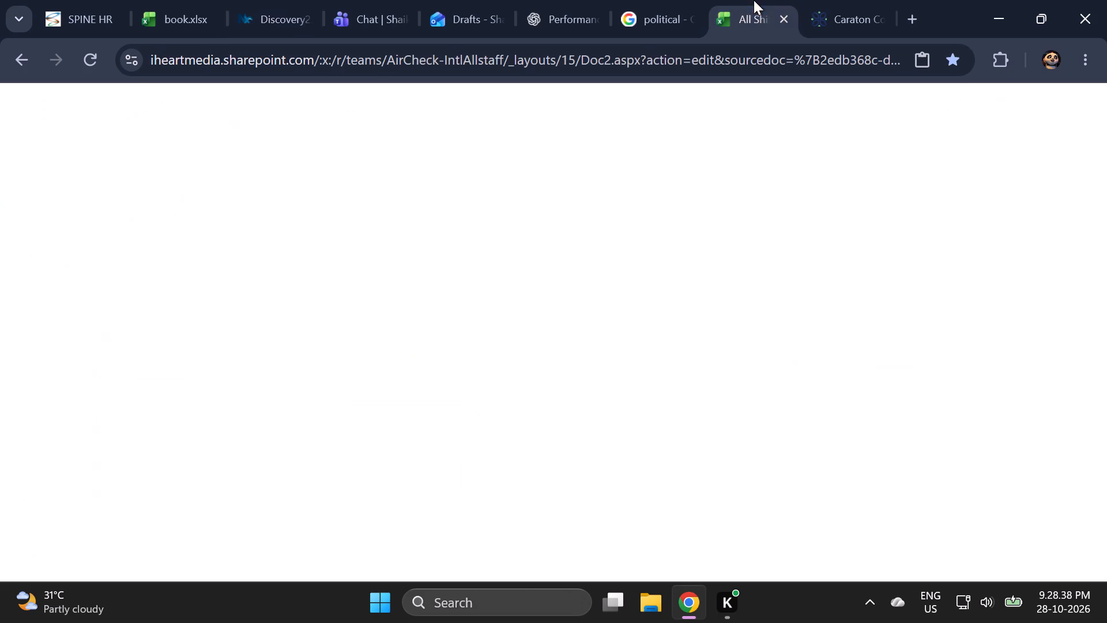
left_click(864, 0)
left_click(875, 16)
left_click(912, 6)
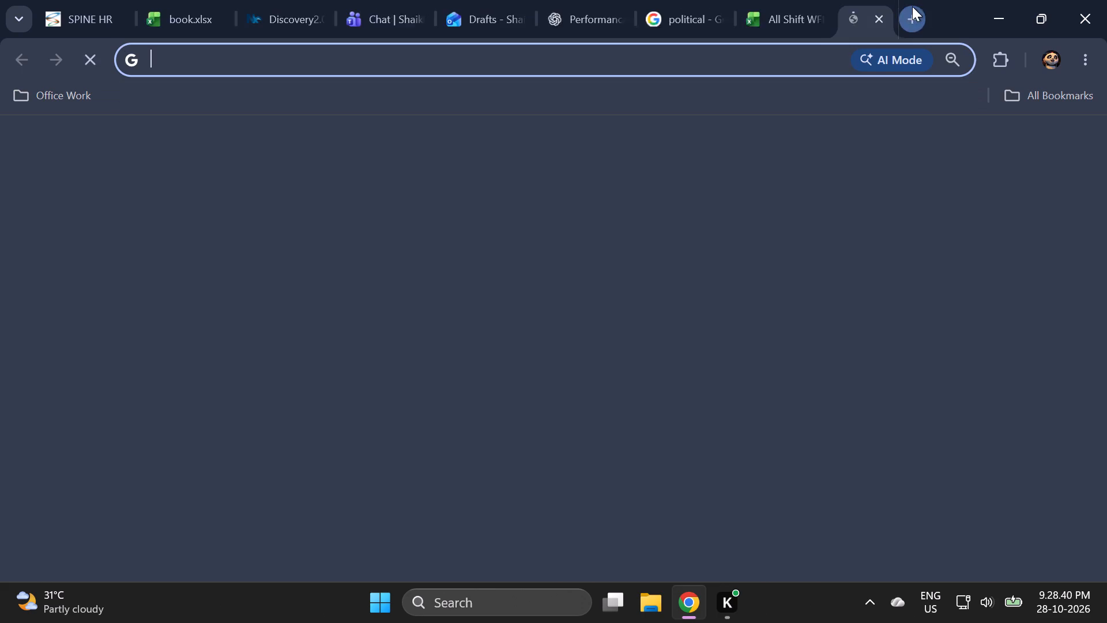
Switch to the All Shift WFH workbook and examine the figures across row 100 of the Evening sheet.
left_click(734, 17)
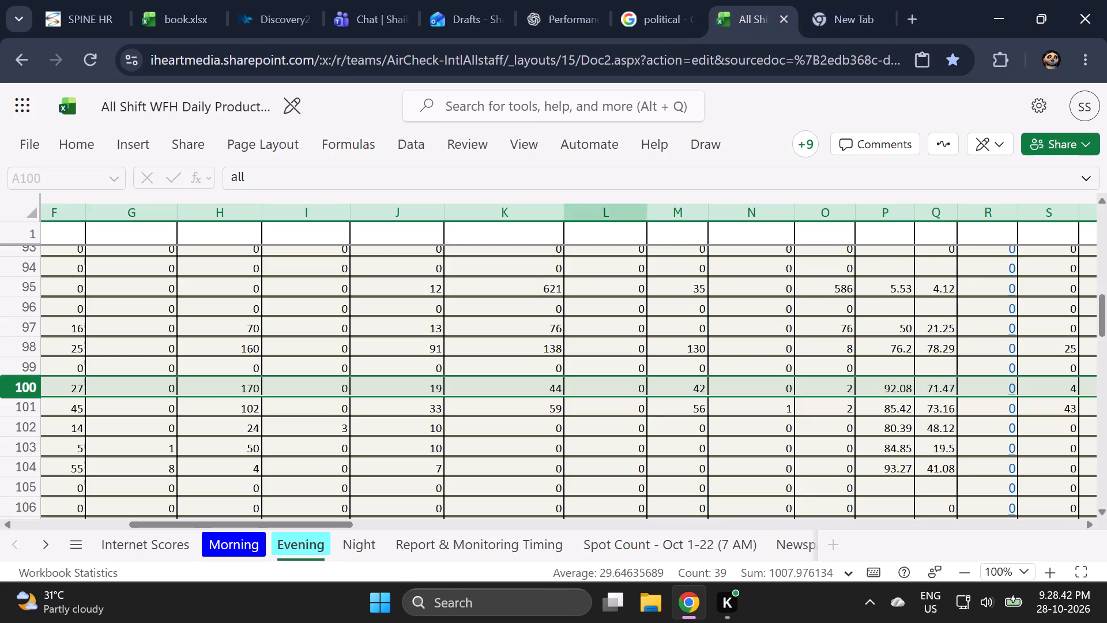
left_click_drag(284, 527, 275, 524)
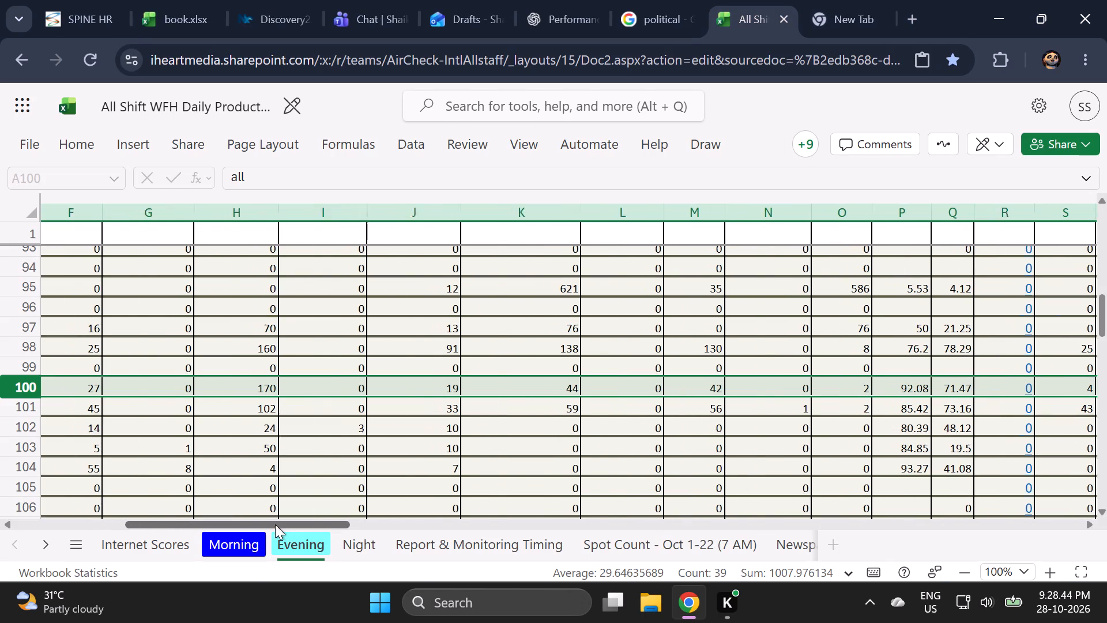
left_click_drag(275, 524, 168, 523)
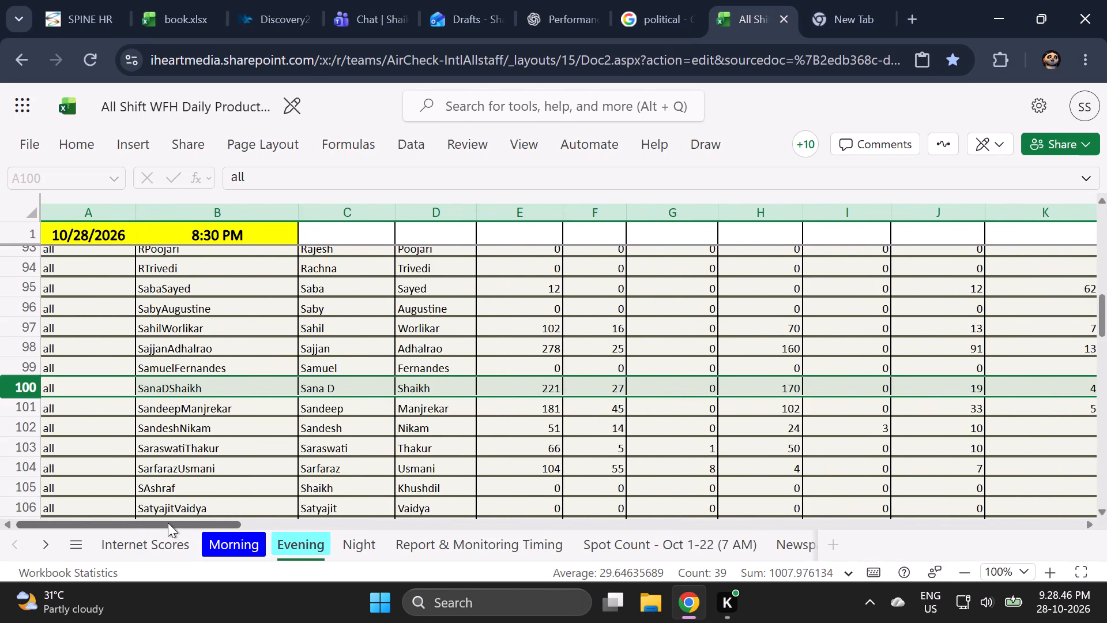
left_click_drag(168, 523, 363, 487)
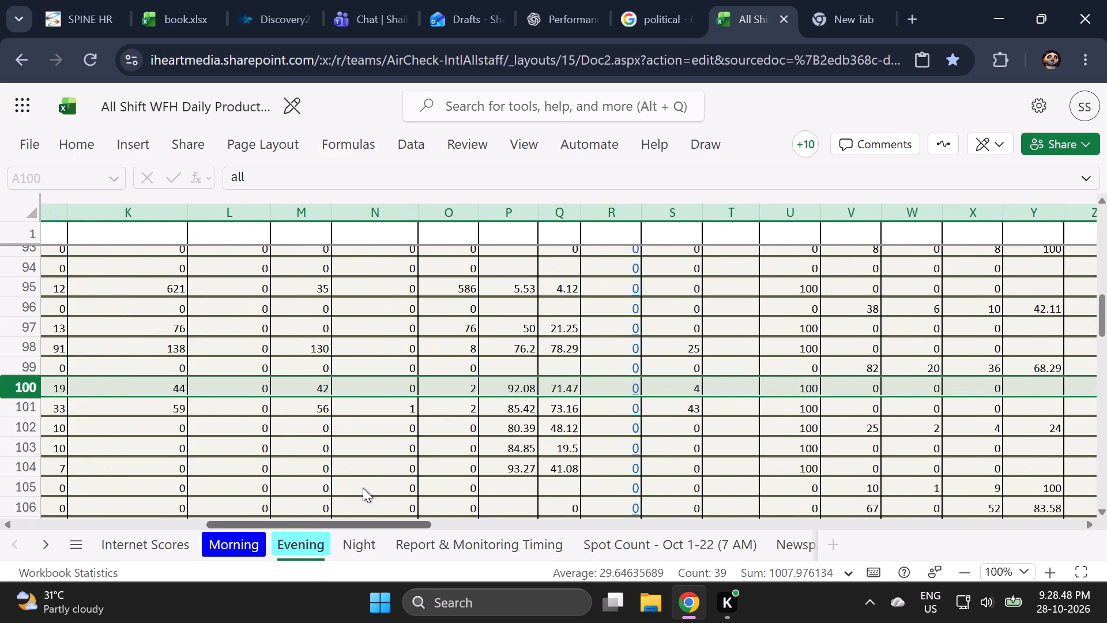
left_click_drag(363, 487, 674, 480)
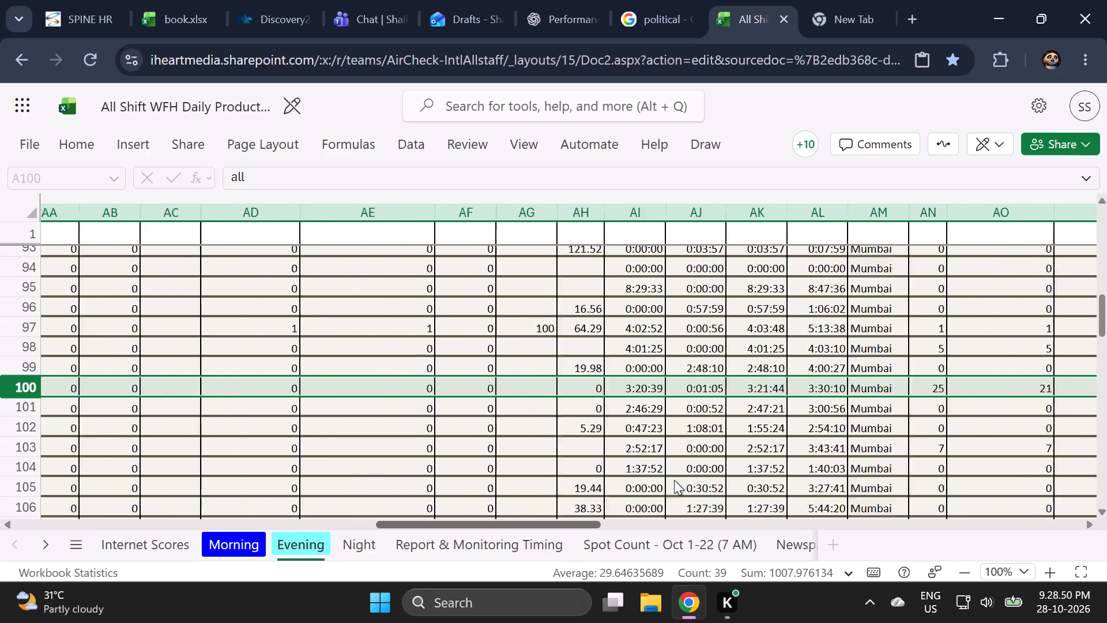
Examine the remaining columns of row 100 on the Evening sheet.
left_click_drag(674, 480, 680, 501)
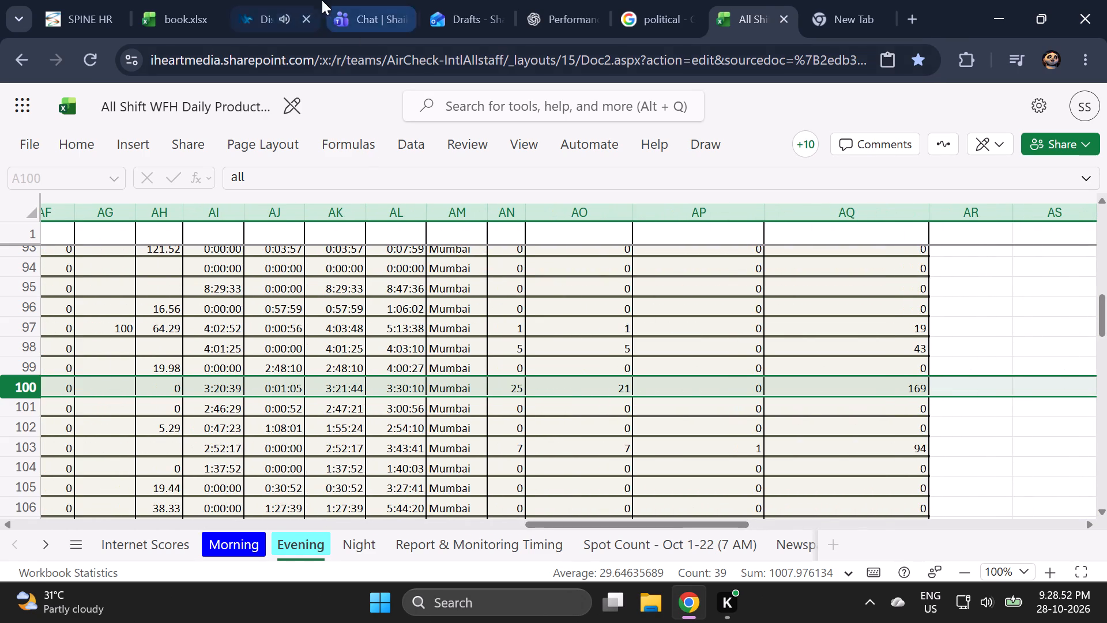
Switch to Discovery, search the accounts for "rutland appliances" and assign Rutland Appliances as the WPTZ-TV segment's title.
left_click(298, 0)
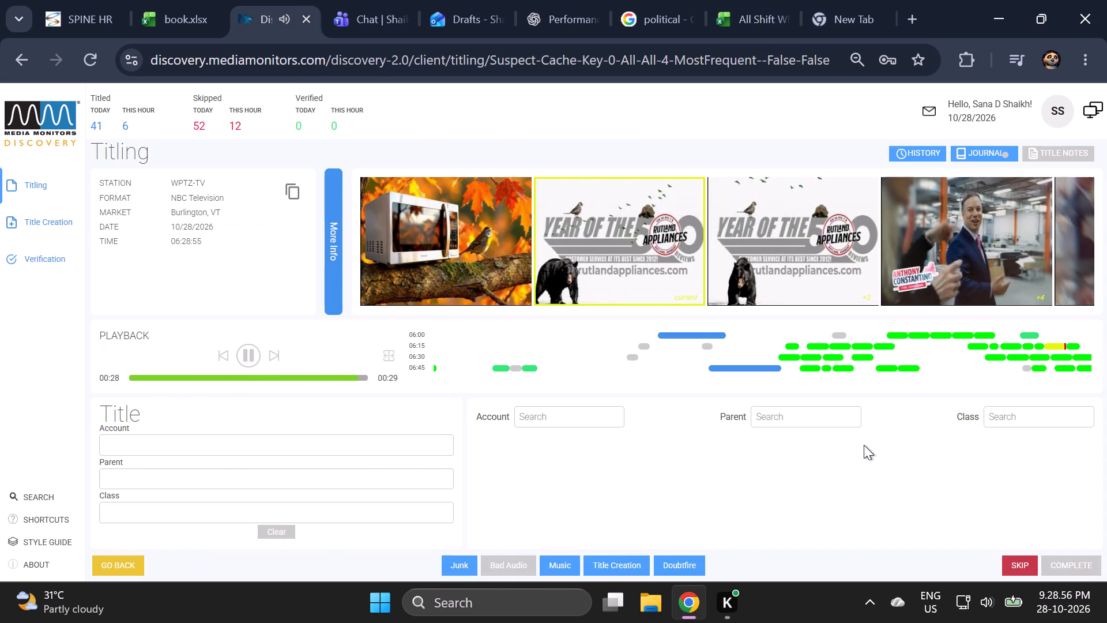
scroll(861, 440, "up", 1, "ctrl")
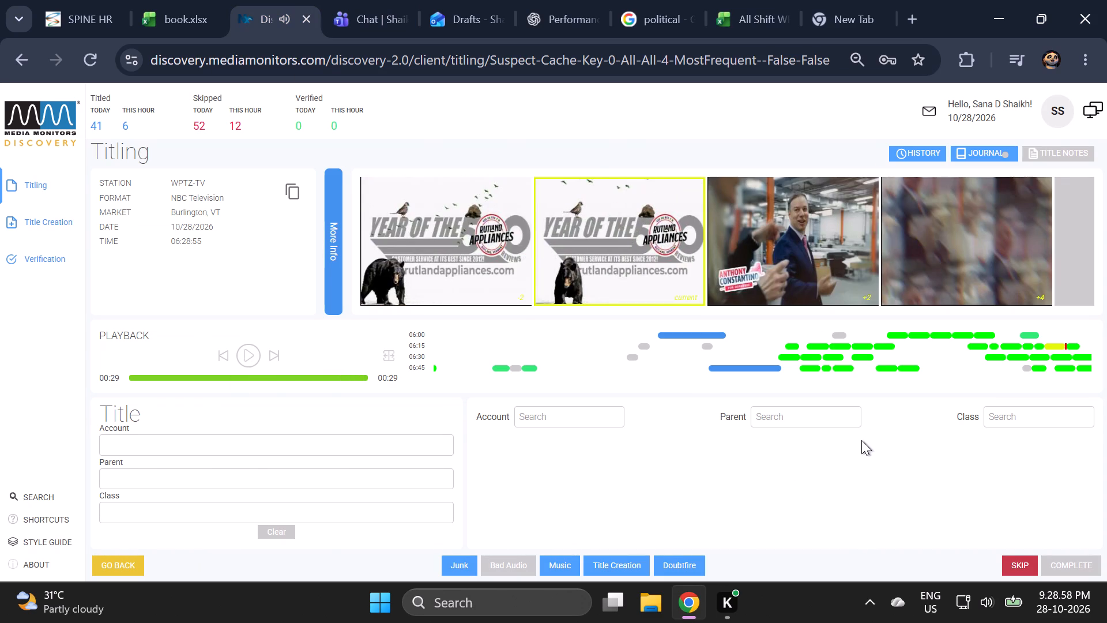
scroll(861, 440, "up", 1, "ctrl")
left_click(574, 454)
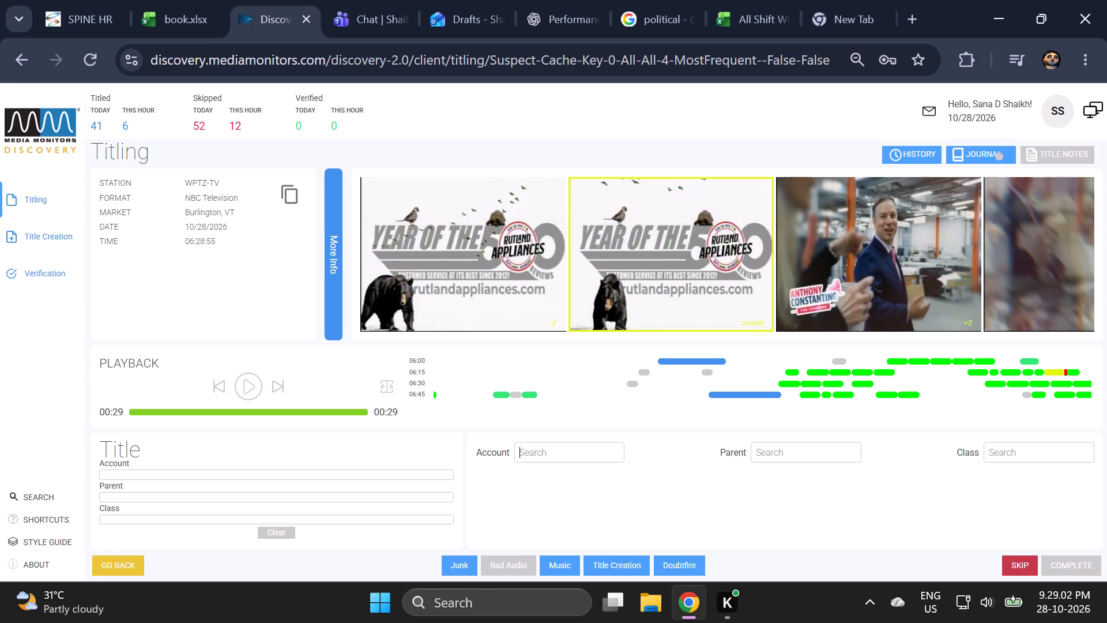
type("ru")
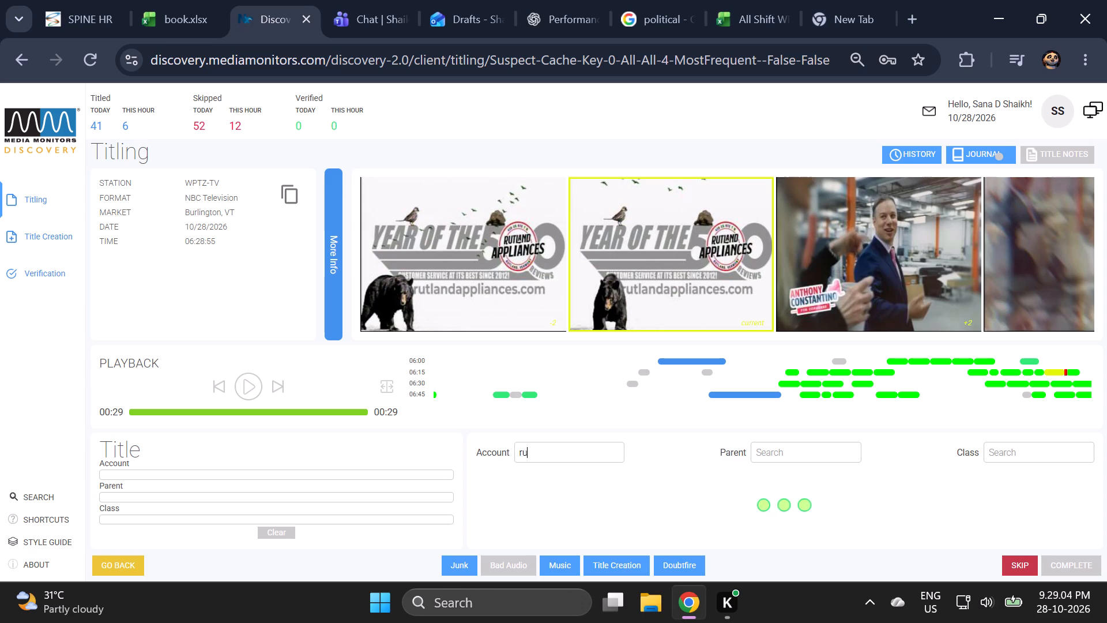
key("t")
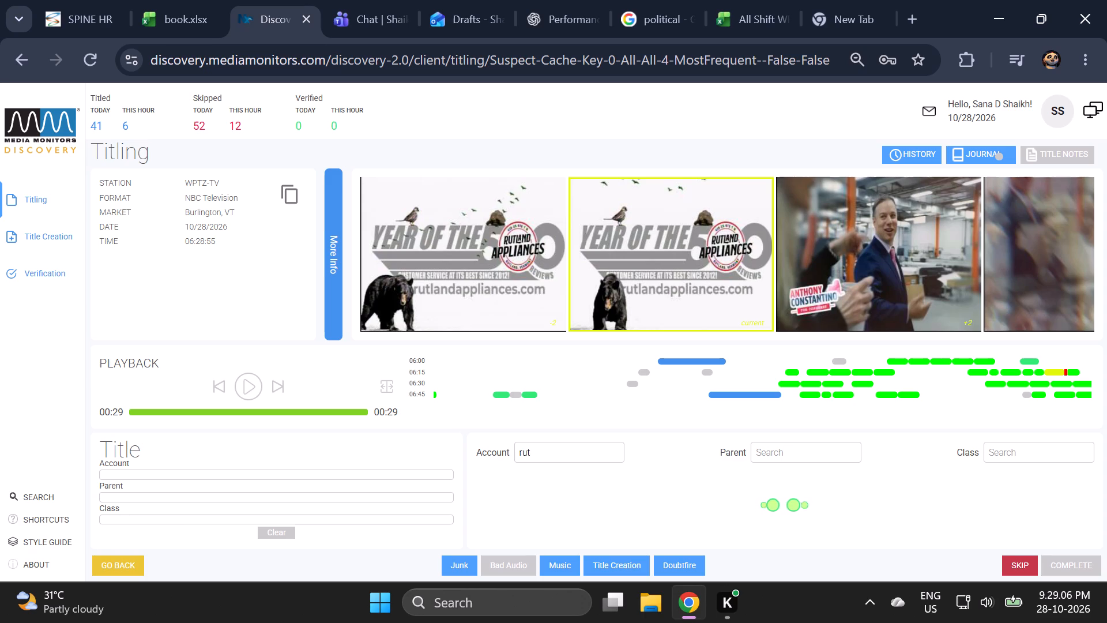
type("land app")
type("lia")
type("nces")
scroll(588, 443, "down", 2, "ctrl")
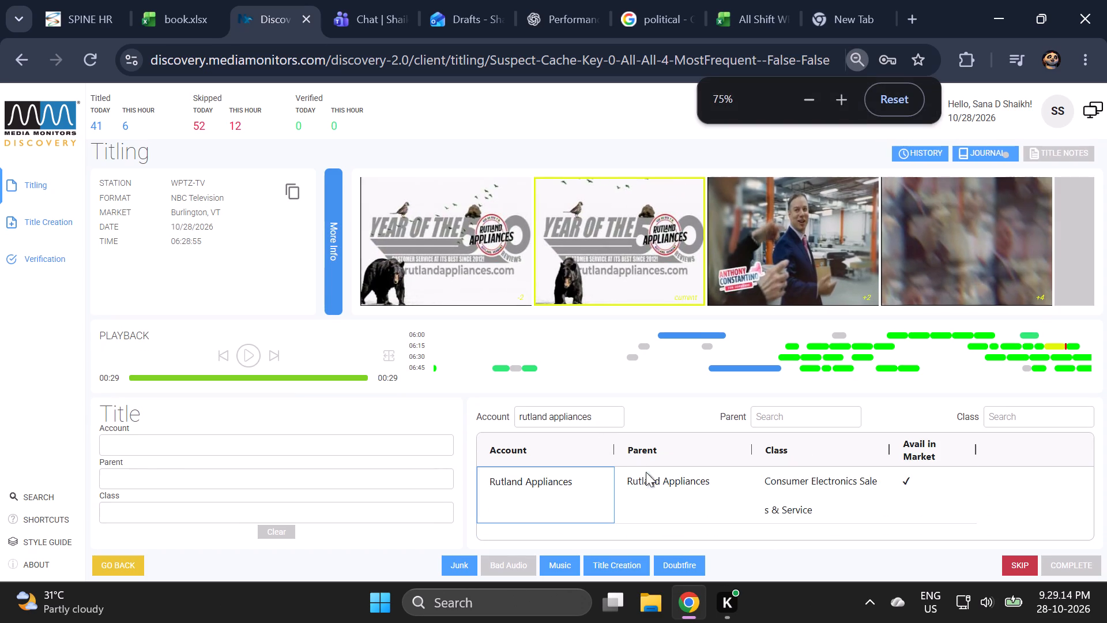
left_click(649, 484)
Copy the rutlandappliances.com domain from the account's title notes and load that website in the blank browser tab.
left_click(1071, 153)
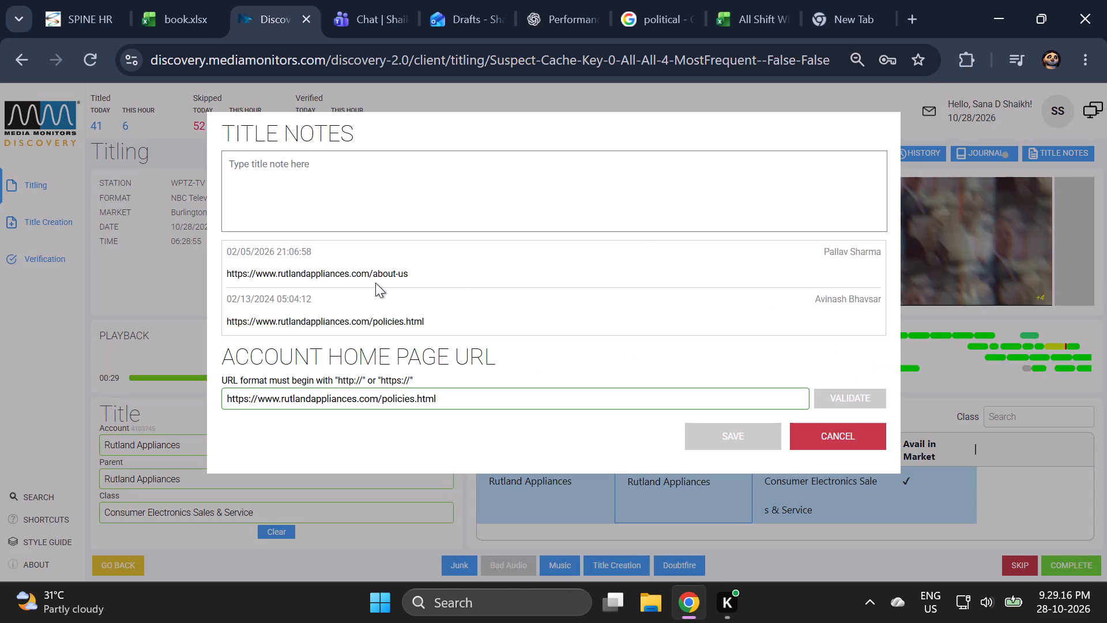
left_click_drag(371, 273, 279, 277)
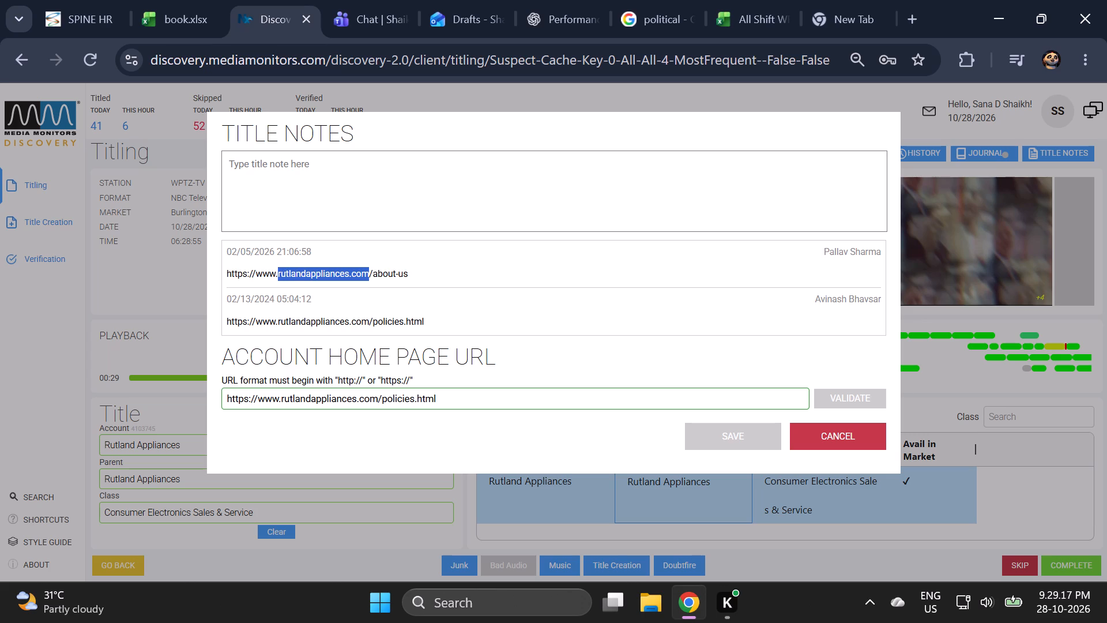
key("ctrl+c")
left_click(864, 0)
left_click(742, 65, "ctrl")
key("ctrl+v")
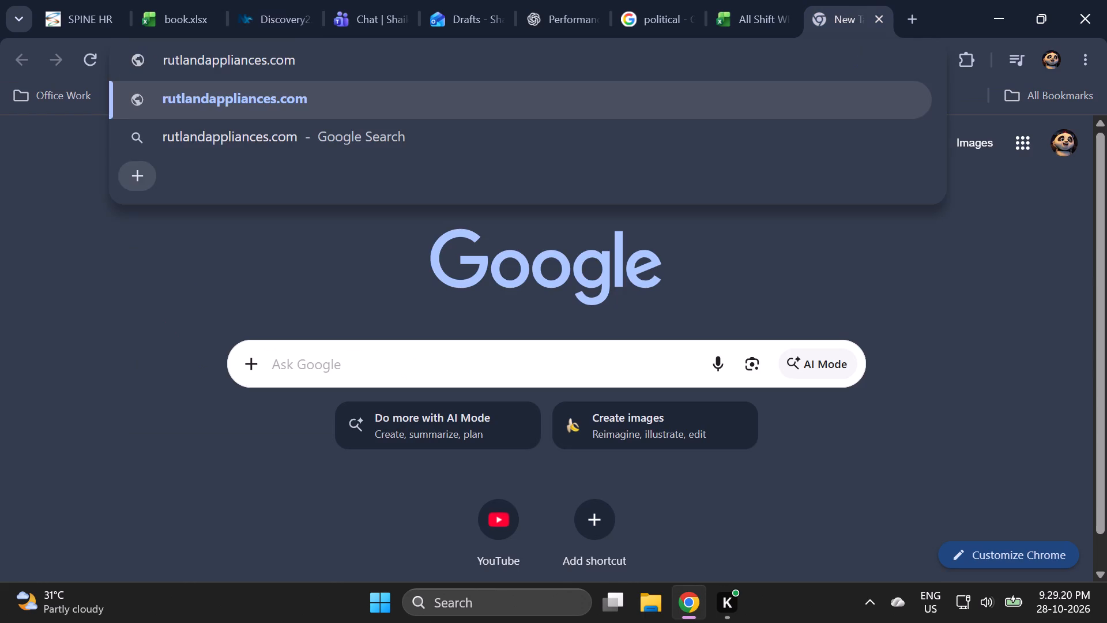
key("Return")
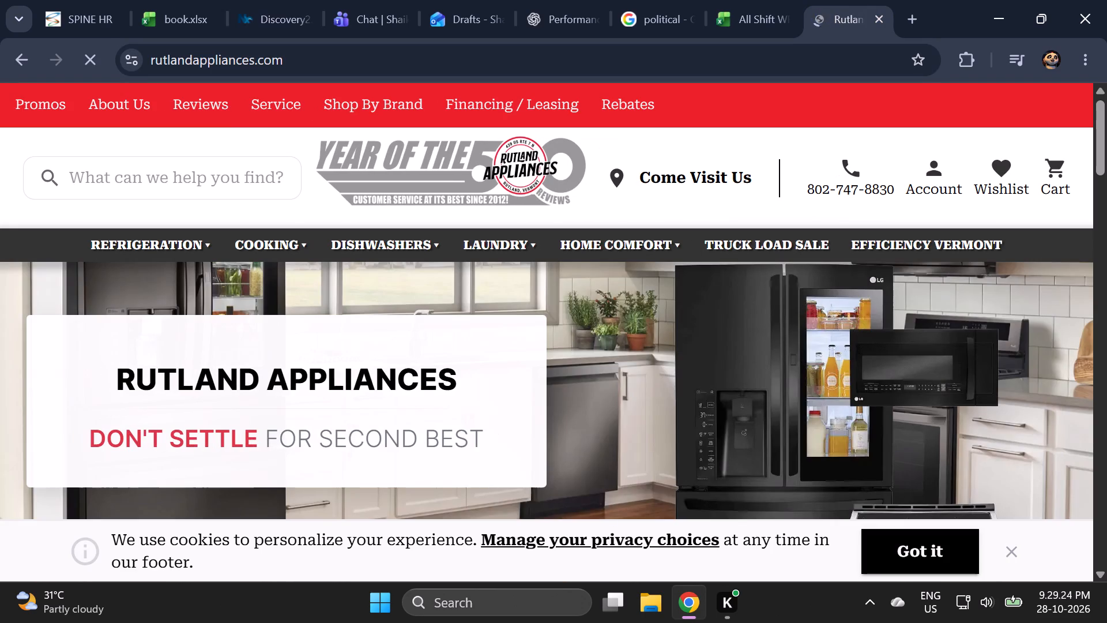
Accept the site's cookie notice, examine the Rutland Appliances home page down to its footer, and open the About Us page.
left_click(937, 547)
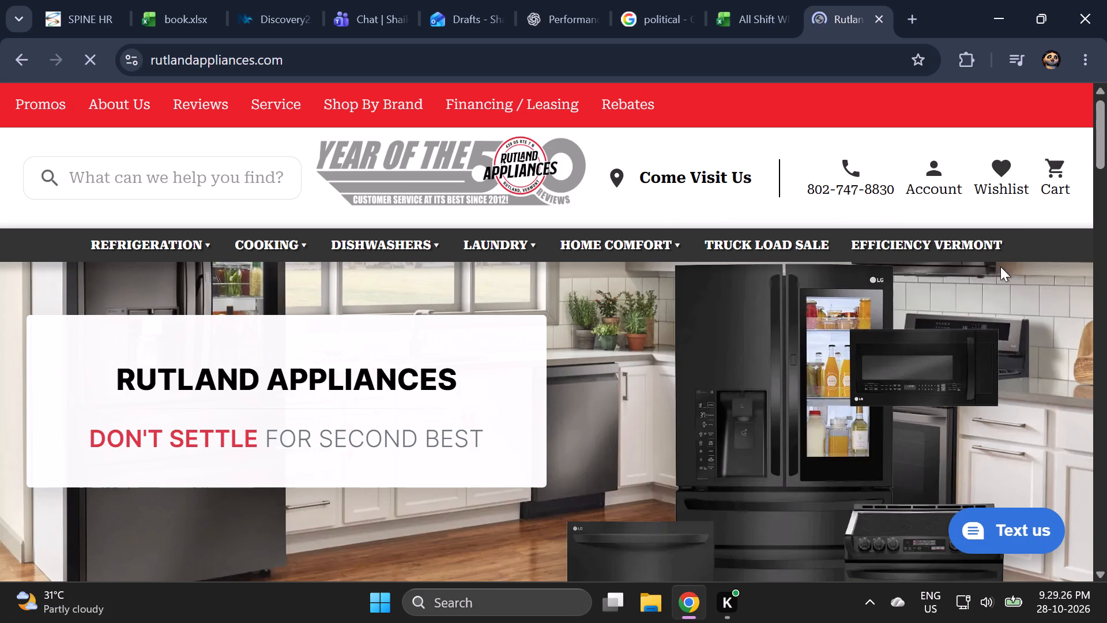
left_click_drag(1098, 142, 1056, 622)
left_click(1041, 356)
scroll(544, 449, "down", 3)
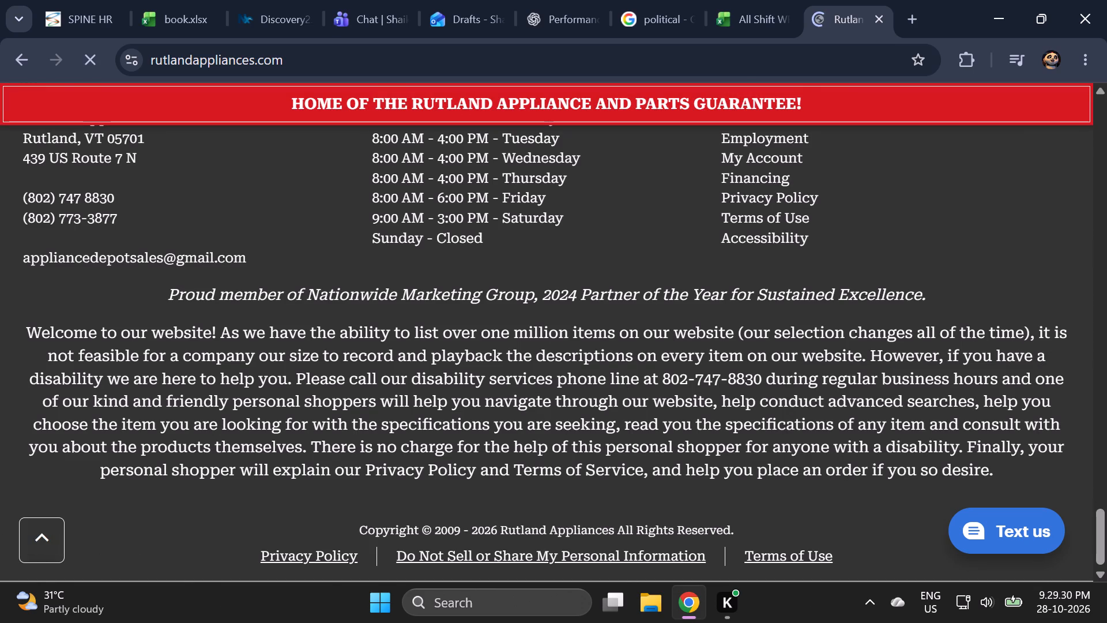
scroll(543, 471, "up", 3)
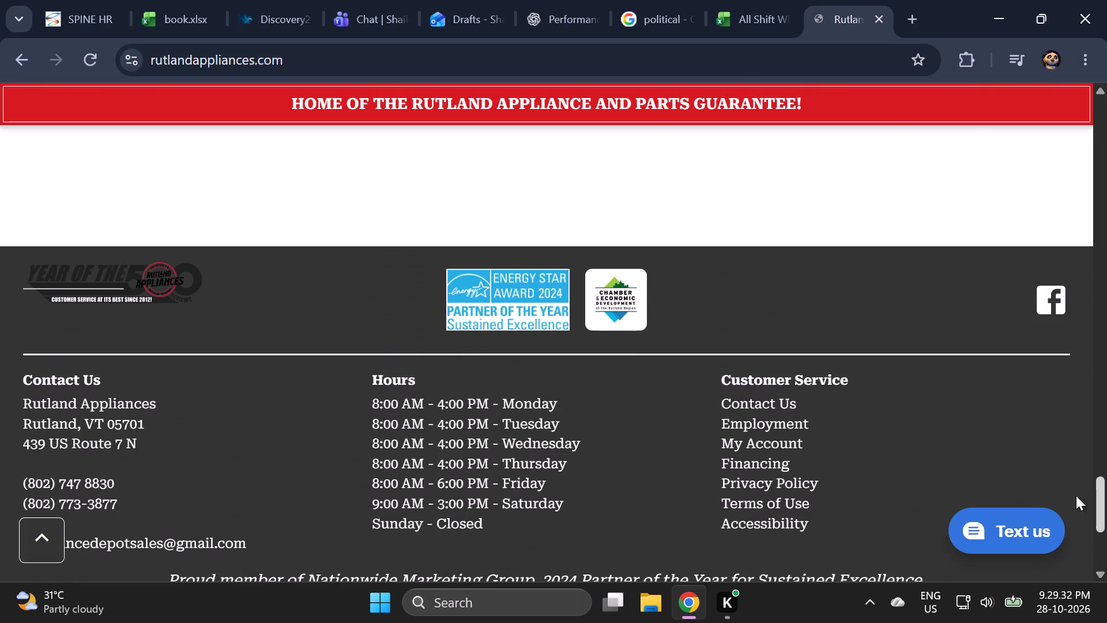
left_click_drag(1106, 497, 1092, 554)
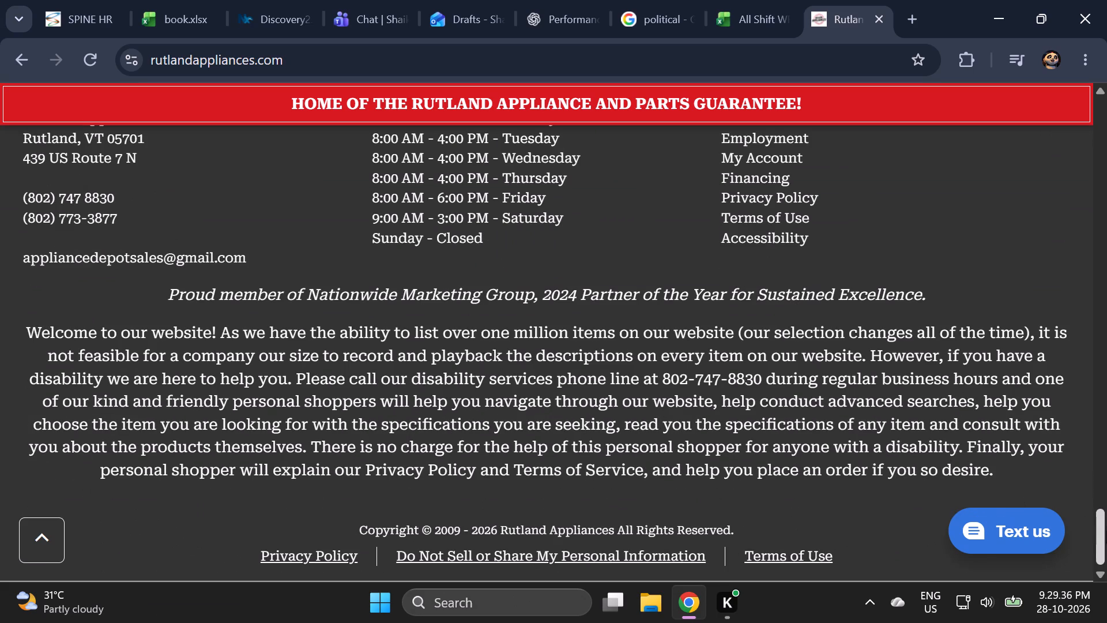
left_click_drag(1106, 534, 1044, 87)
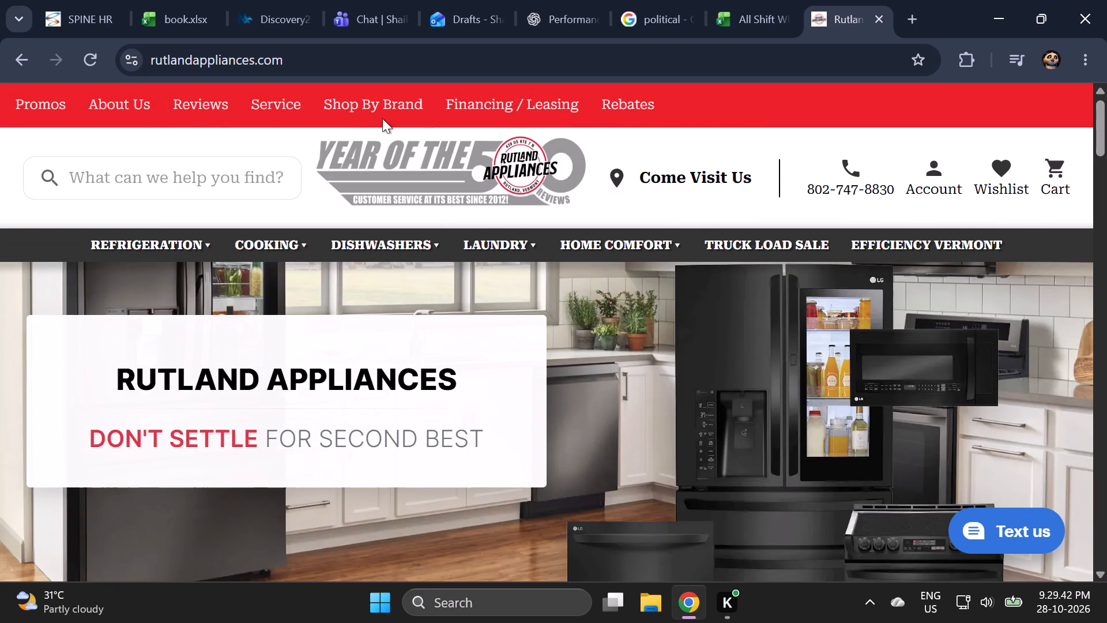
left_click(142, 101)
Return to Discovery, close the title notes without saving and replay the WPTZ-TV segment from its start.
left_click(293, 0)
left_click(823, 454)
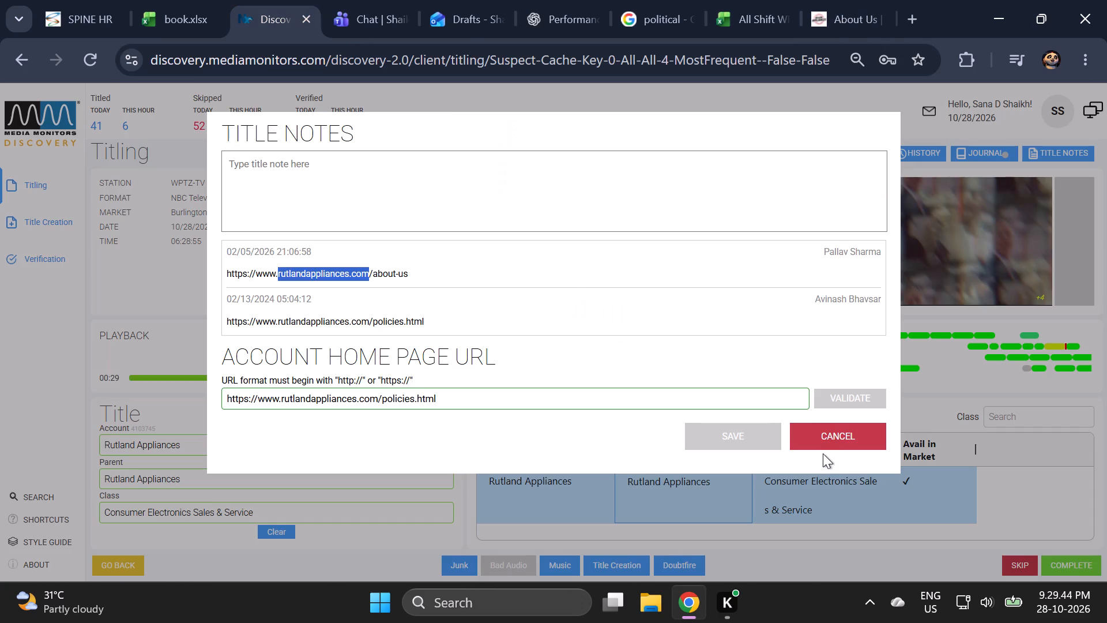
left_click(824, 443)
left_click(221, 354)
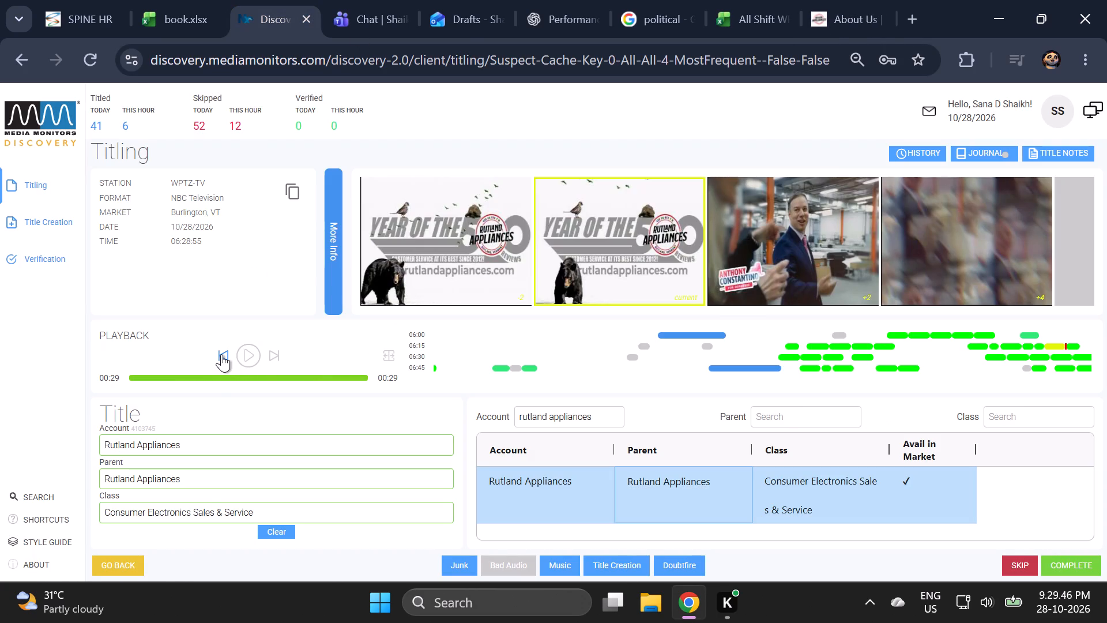
Copy the account name from the segment's title and find "Rutland Appliances" on the website's About Us page.
left_click(238, 446)
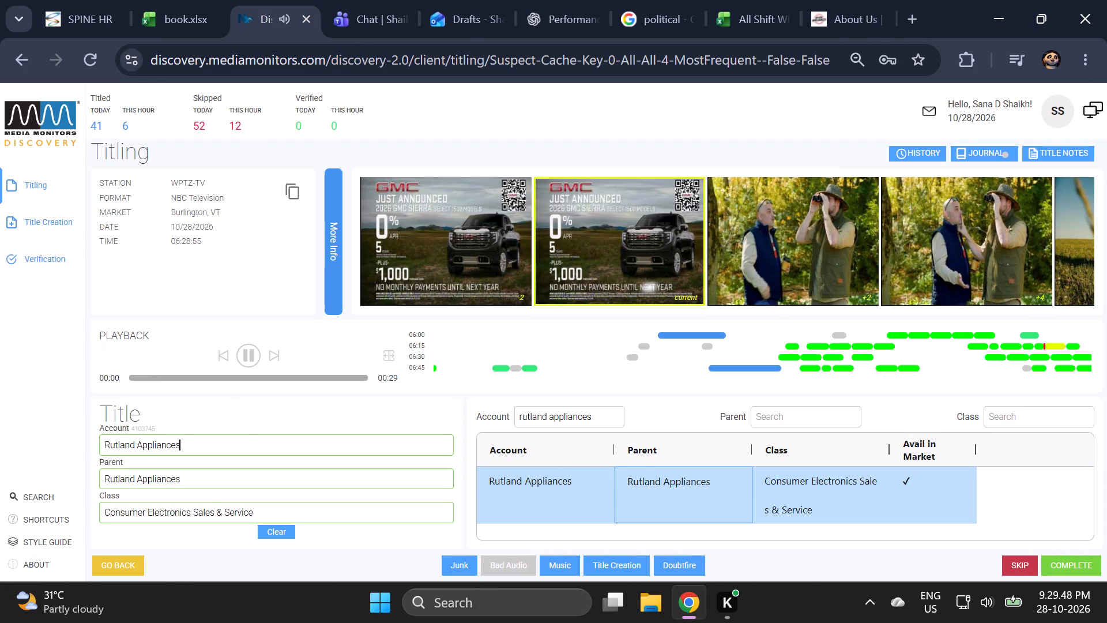
key("ctrl+c")
key("ctrl+c")
key("ctrl+c")
left_click(874, 0)
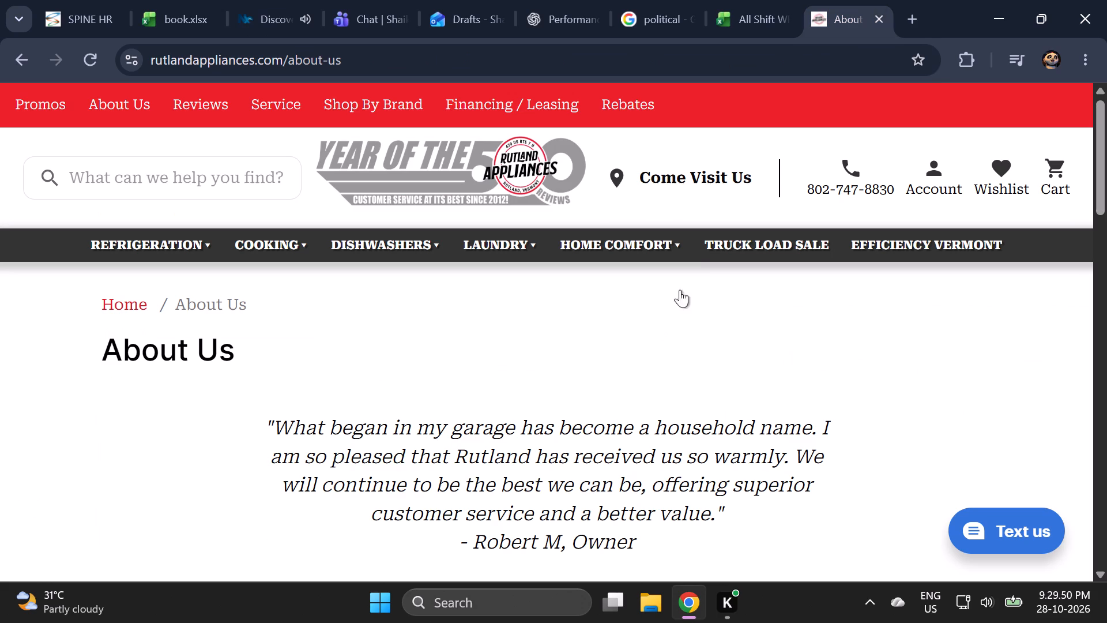
key("ctrl+f")
key("ctrl+v")
double_click(834, 105)
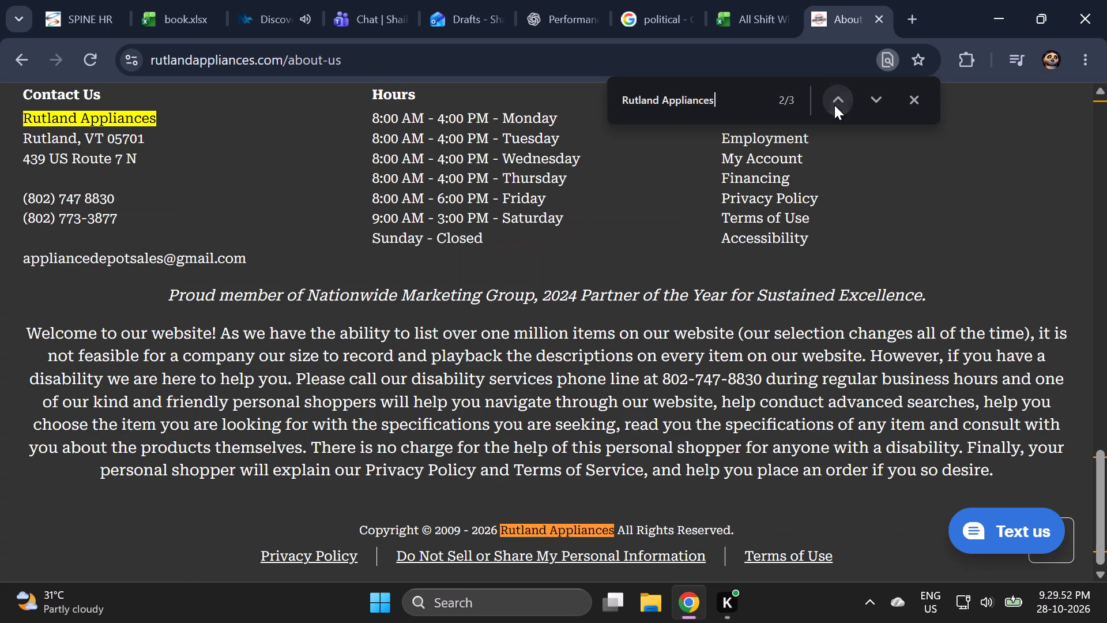
Repeat the account search in Discovery using the exact name "Rutland Appliances".
left_click(248, 0)
left_click(565, 422)
key("ctrl+v")
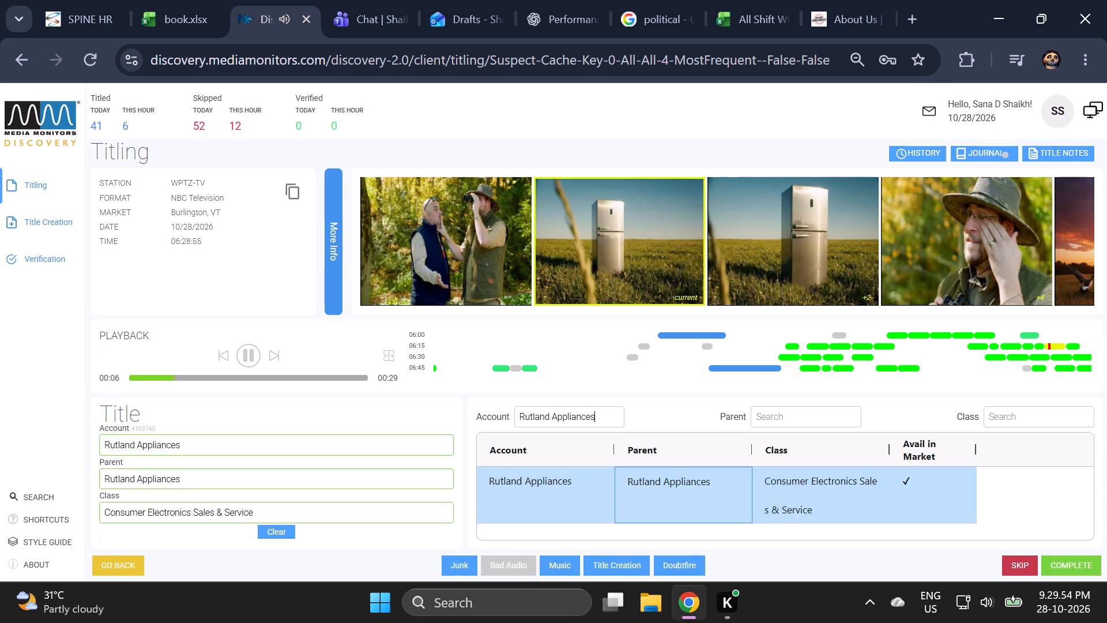
Copy the titled account name and log Rutland Appliances in cell B2259 of the book workbook's Discovery sheet.
left_click(265, 444)
key("ctrl+c")
left_click(194, 0)
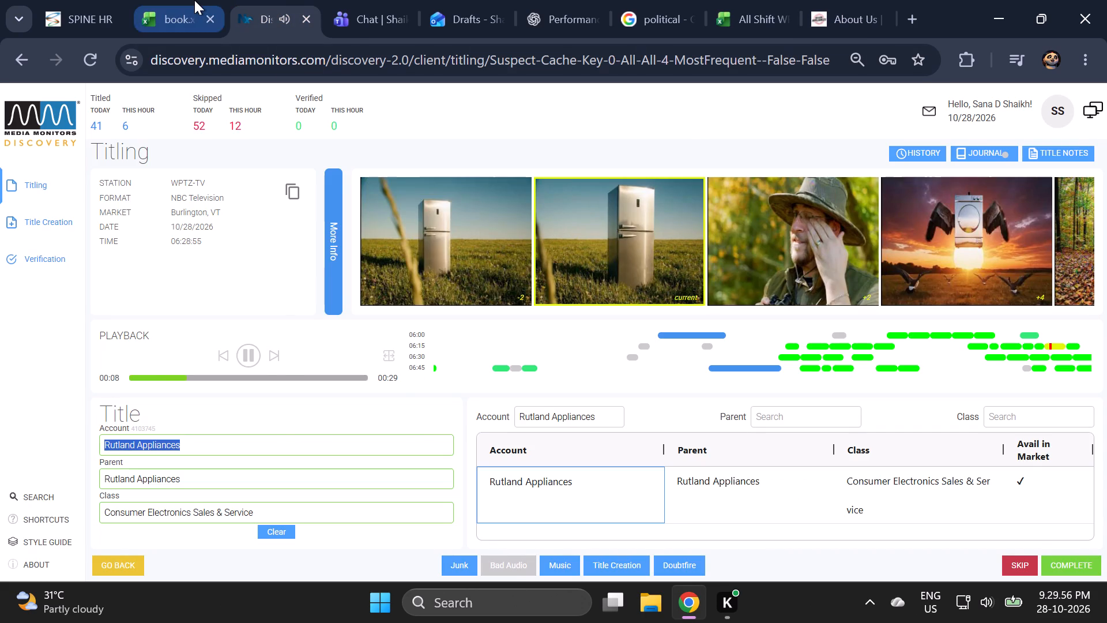
double_click(321, 441)
double_click(321, 441, "ctrl")
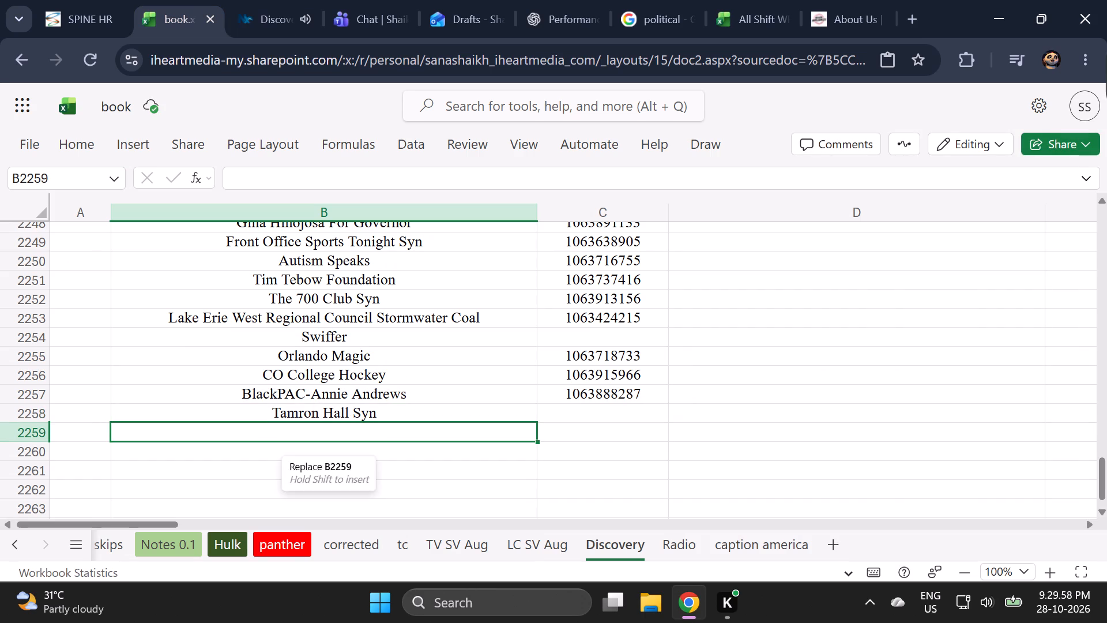
double_click(322, 431, "ctrl")
key("ctrl+v")
left_click(291, 0)
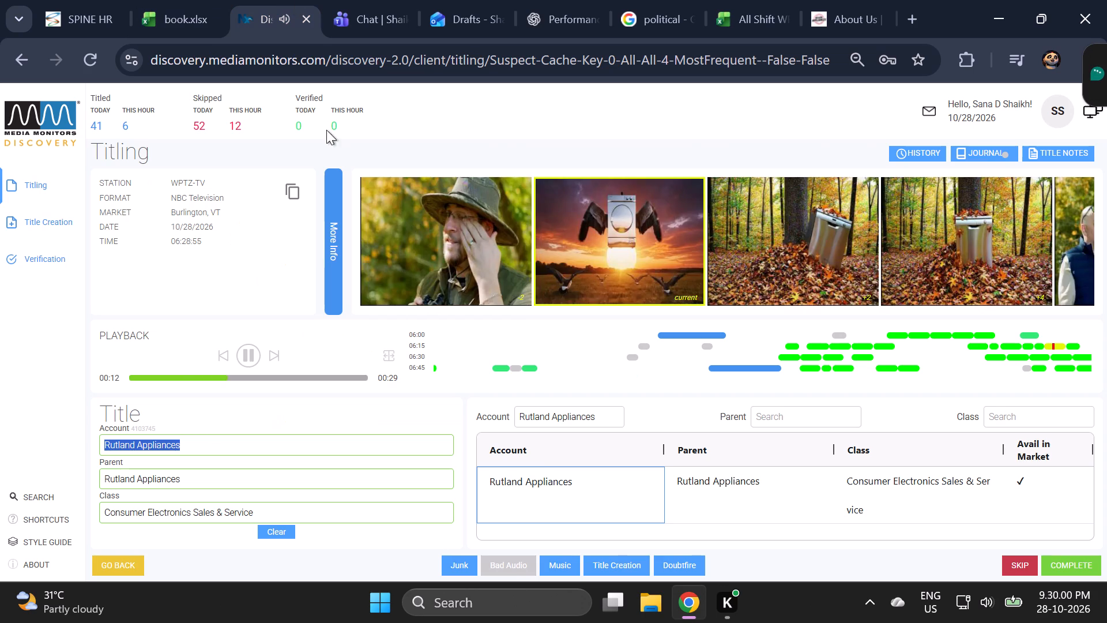
left_click(338, 205)
left_click_drag(447, 170, 391, 182)
key("ctrl+c")
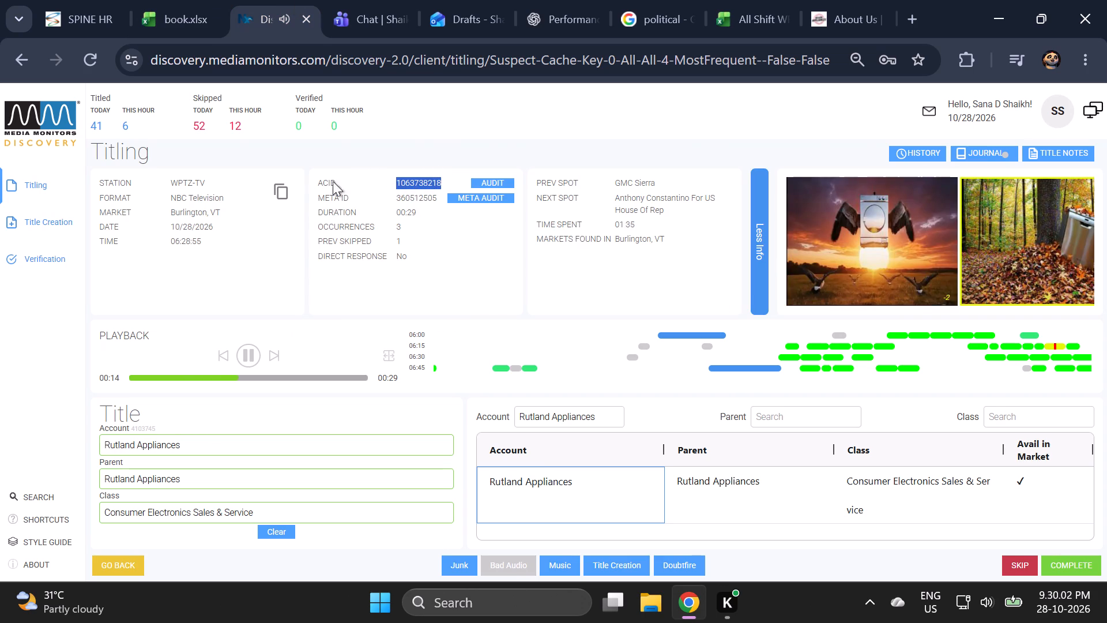
left_click(156, 10)
double_click(577, 433)
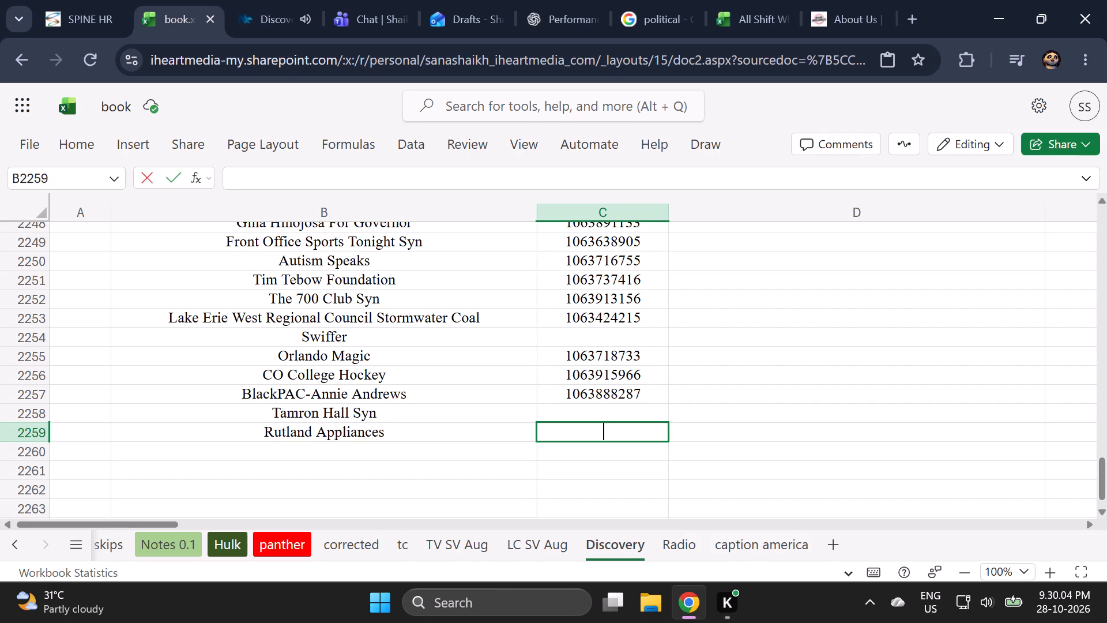
key("ctrl+v")
left_click(746, 434)
scroll(235, 341, "down", 1)
Collapse the segment's extra details in Discovery and return to the top of the Rutland Appliances About Us page.
left_click(281, 10)
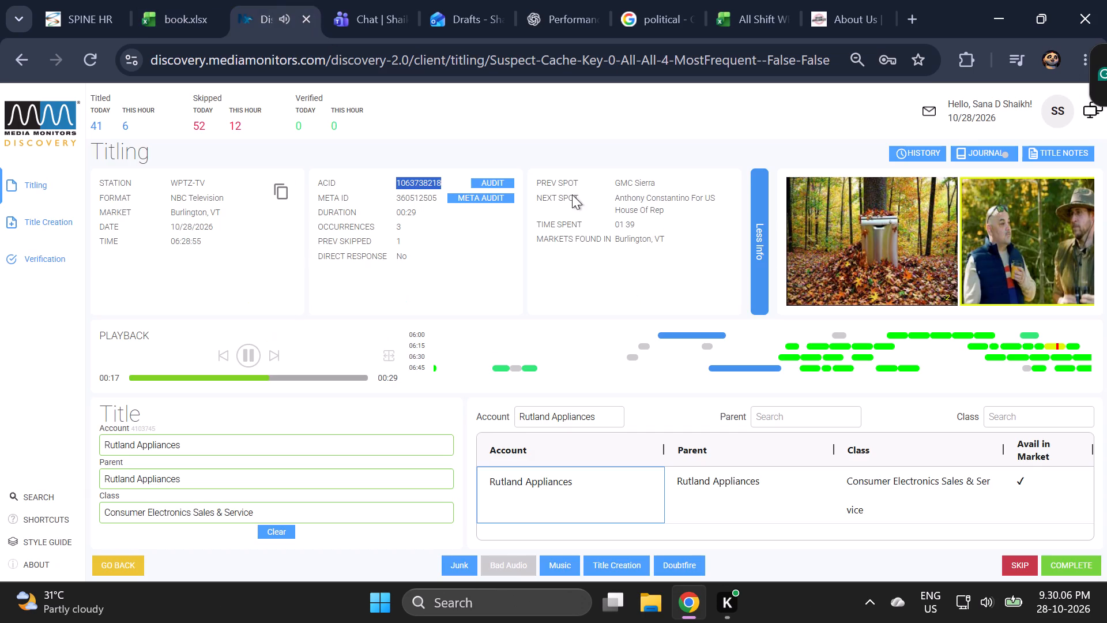
left_click(763, 223)
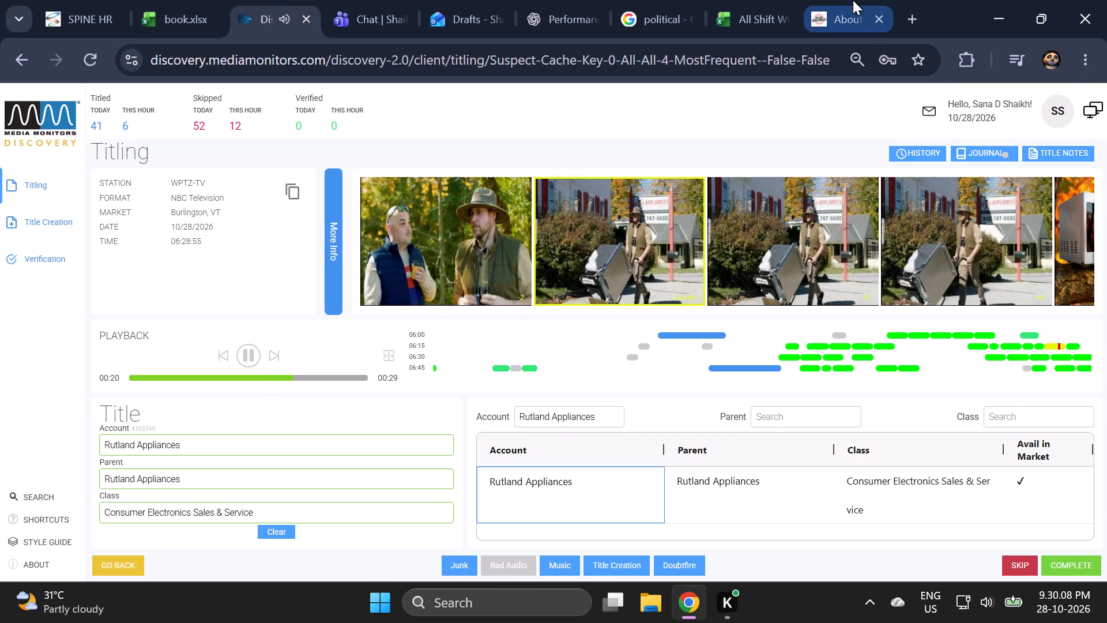
left_click(853, 0)
left_click_drag(1106, 490, 1094, 87)
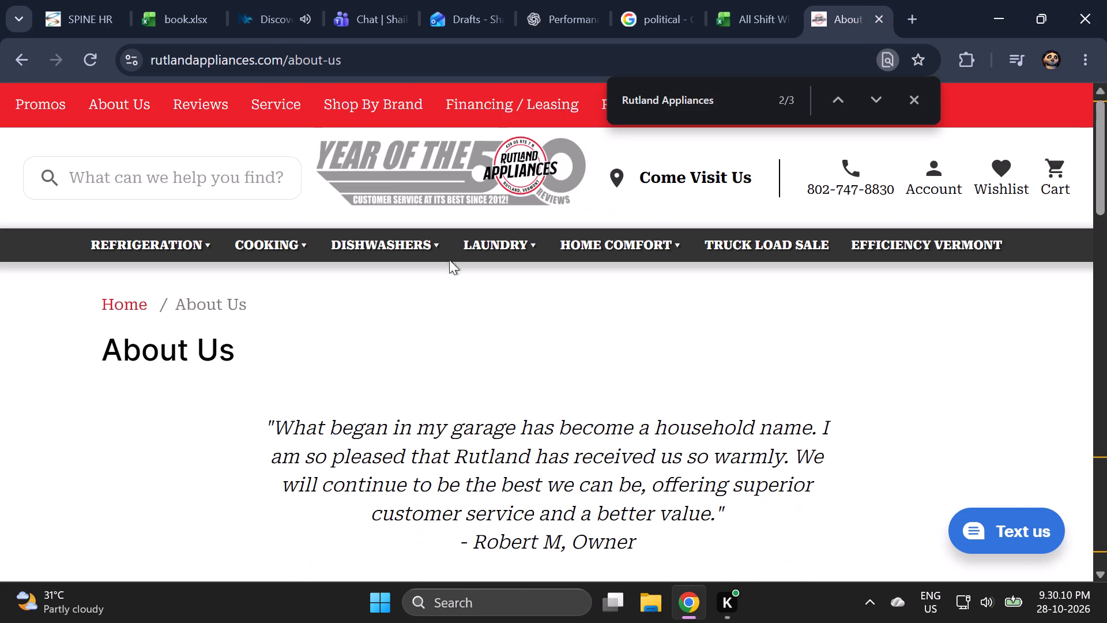
Title the WPTZ-TV segment in Discovery with the Rutland Appliances account, class Consumer Electronics Sales & Service, and complete it.
left_click(293, 0)
left_click(1074, 481)
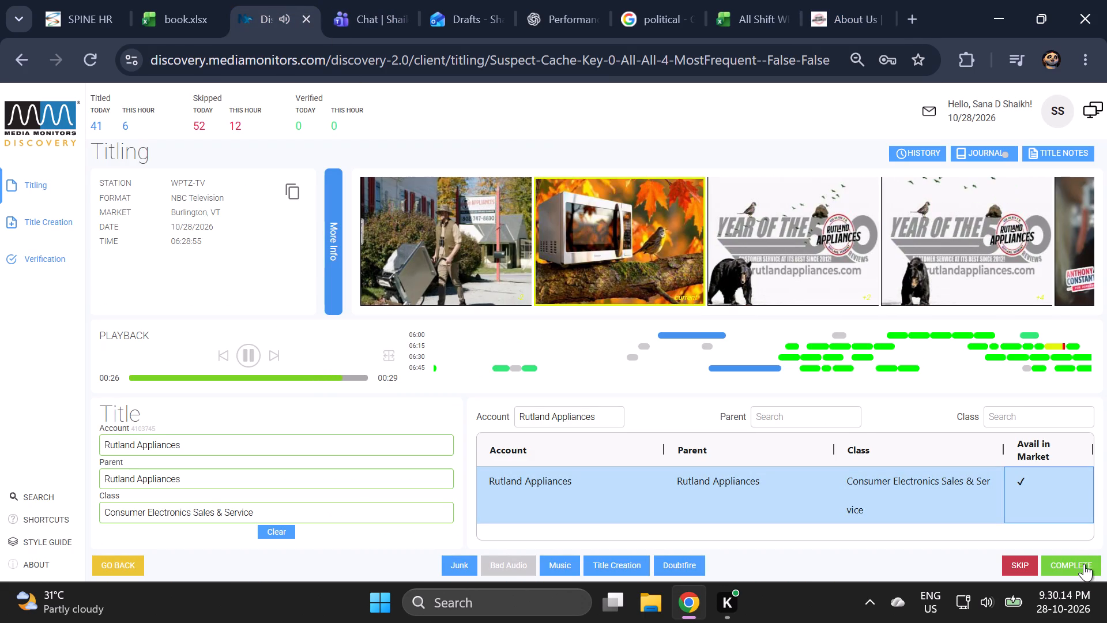
left_click(1084, 564)
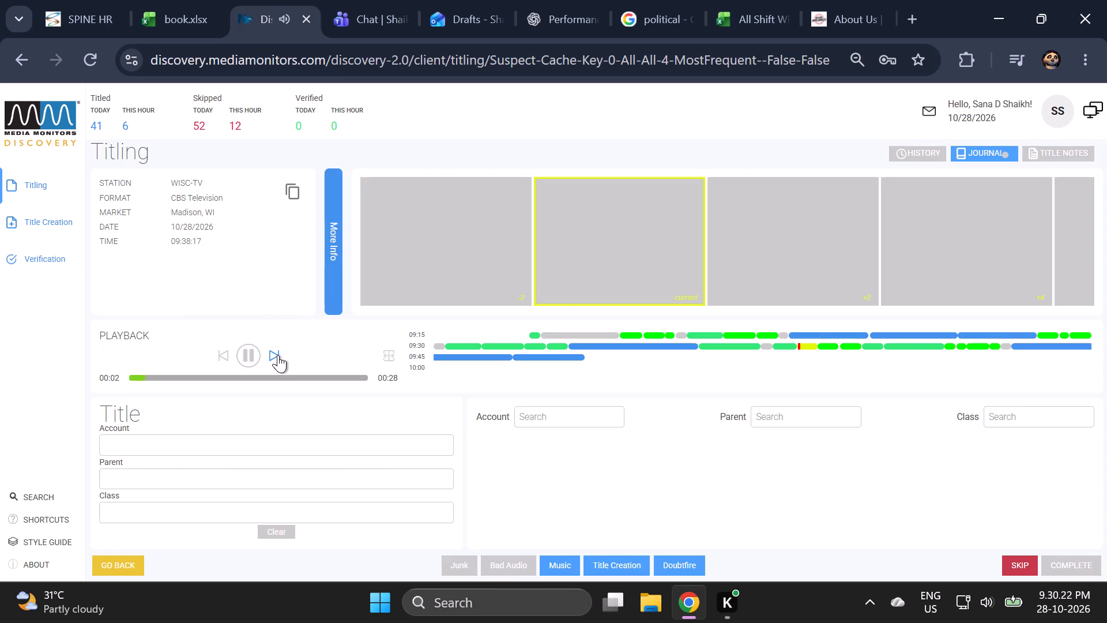
Skip forward in the WISC-TV segment's playback, then reload the Rutland Appliances About Us page and return to Discovery.
left_click(278, 355)
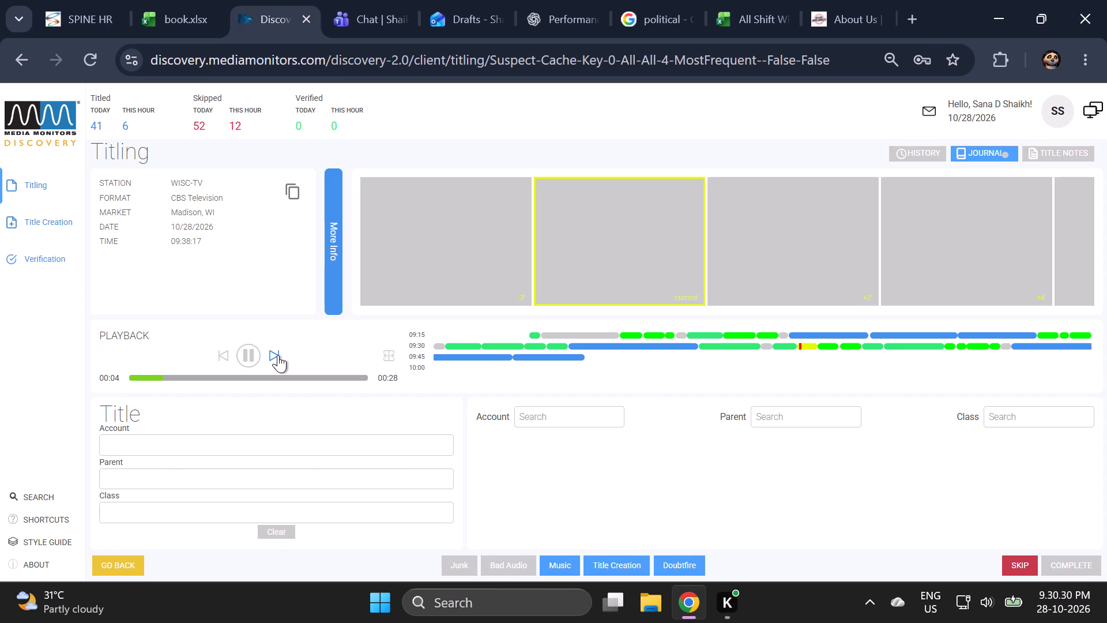
left_click(849, 0)
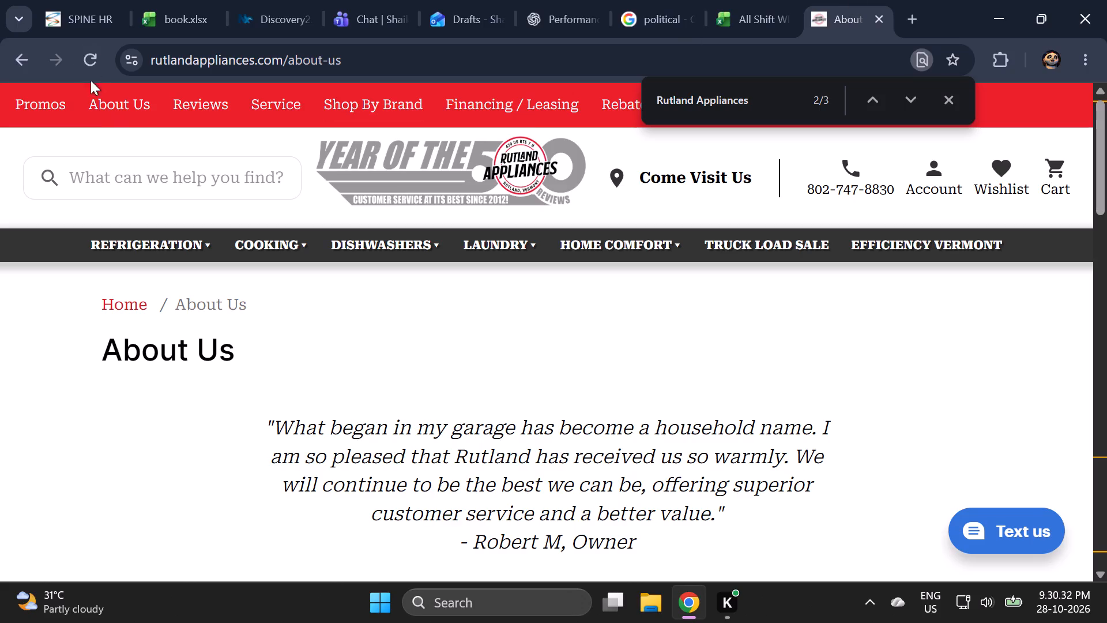
left_click(92, 55)
left_click(367, 0)
left_click(290, 0)
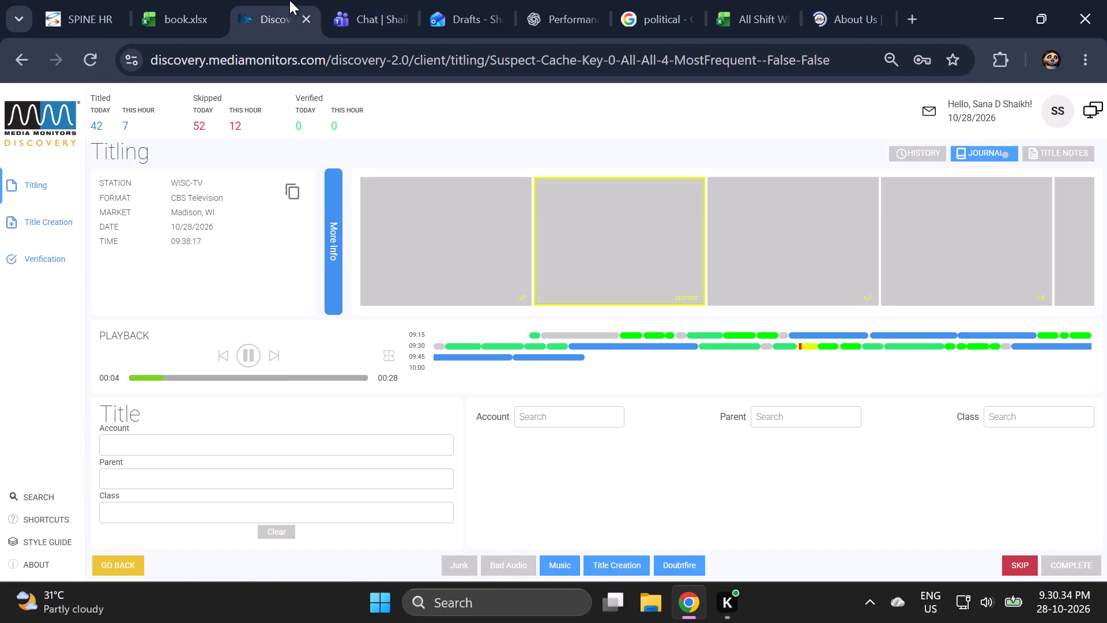
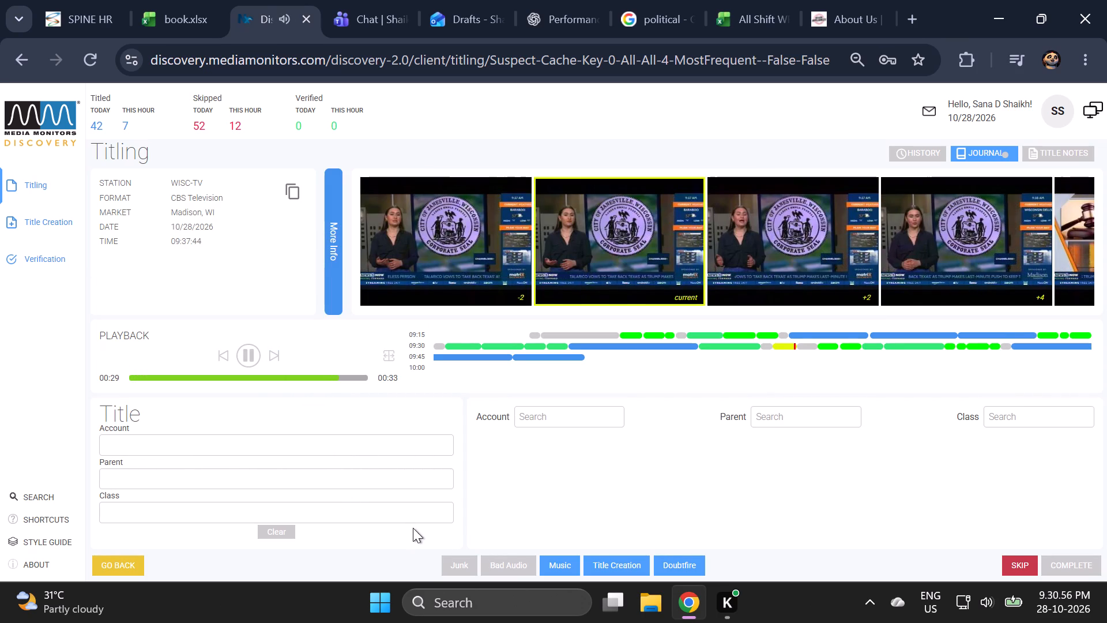
Mark the WISC-TV Madison segment as junk and move on to the following segment in the queue.
left_click(460, 560)
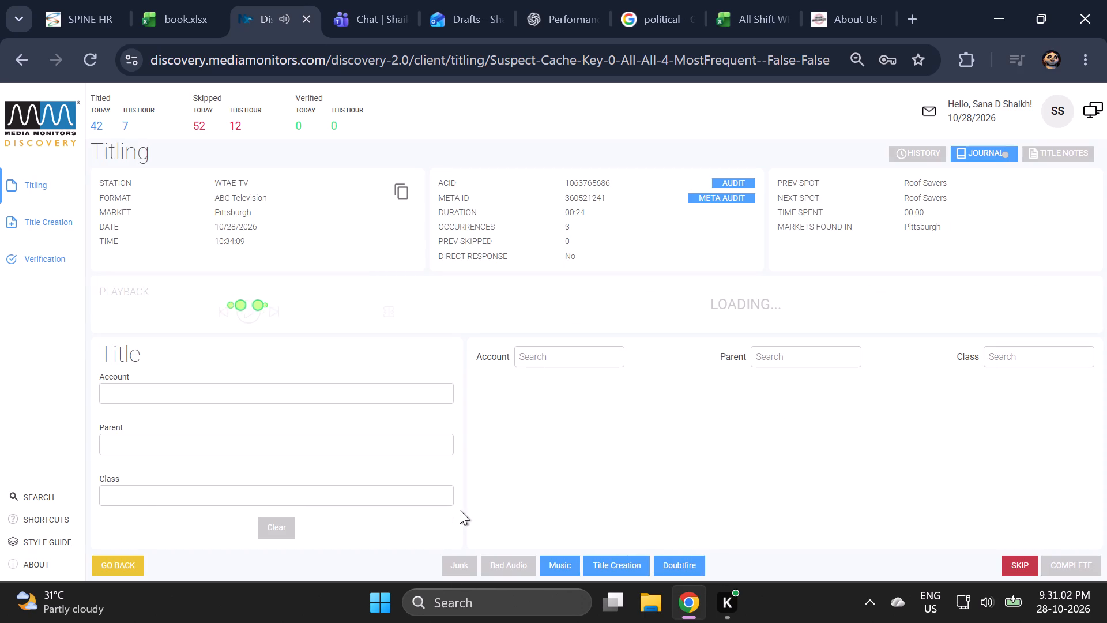
left_click(452, 503)
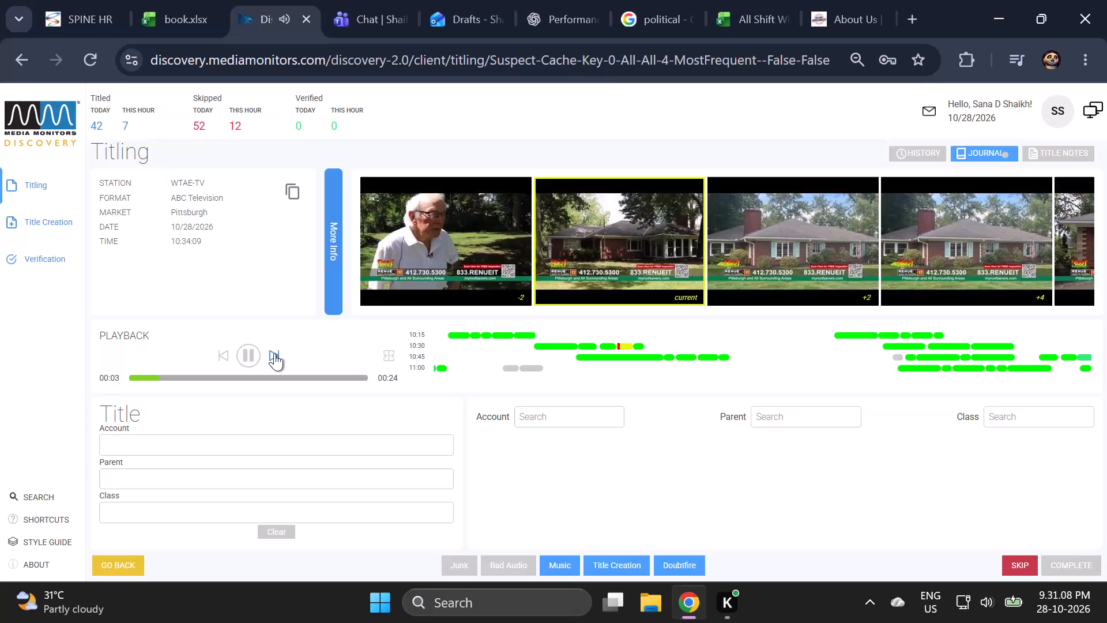
Play through the WTAE-TV Pittsburgh segment and enlarge its frames to examine the advertiser's name and website.
left_click(274, 353)
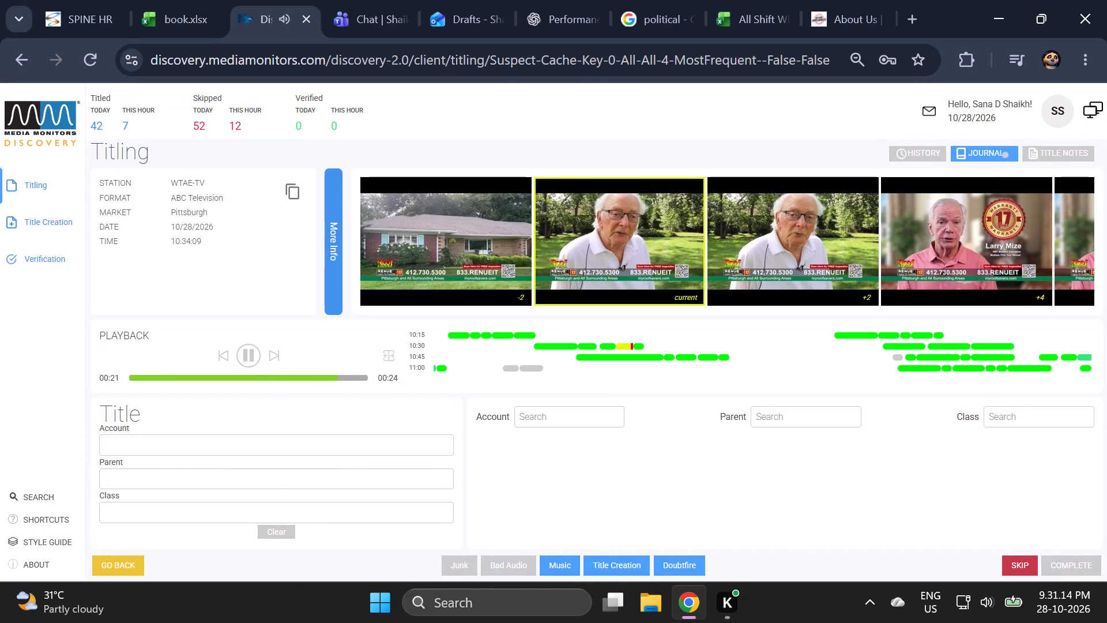
scroll(284, 474, "up", 1, "ctrl")
scroll(287, 476, "down", 1, "ctrl")
scroll(287, 476, "up", 5, "ctrl")
scroll(436, 453, "up", 2, "ctrl")
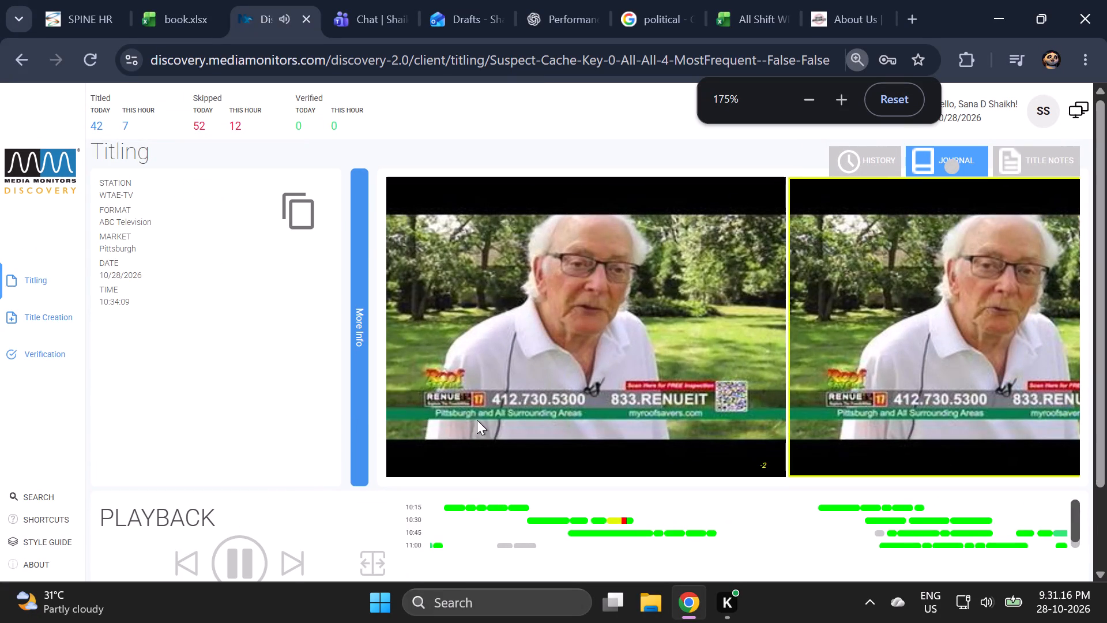
scroll(404, 445, "down", 4, "ctrl")
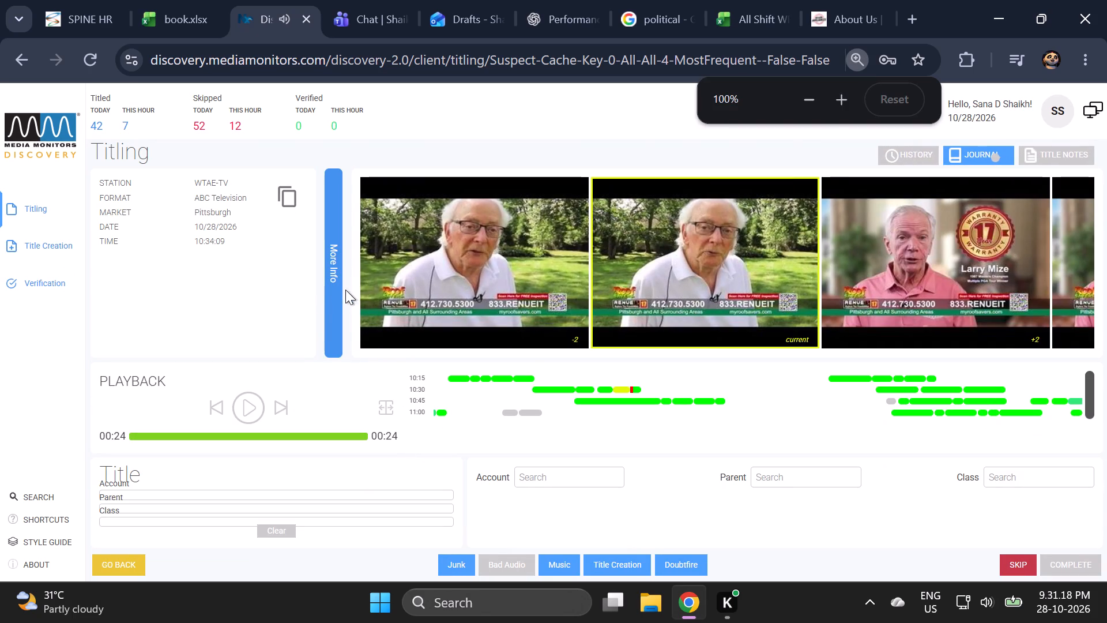
Search accounts using the previous spot's name, Roof Savers, and select Roof Savers with parent Roof Savers LLC as the segment's title.
left_click(341, 288)
left_click_drag(687, 183, 604, 182)
key("ctrl+c")
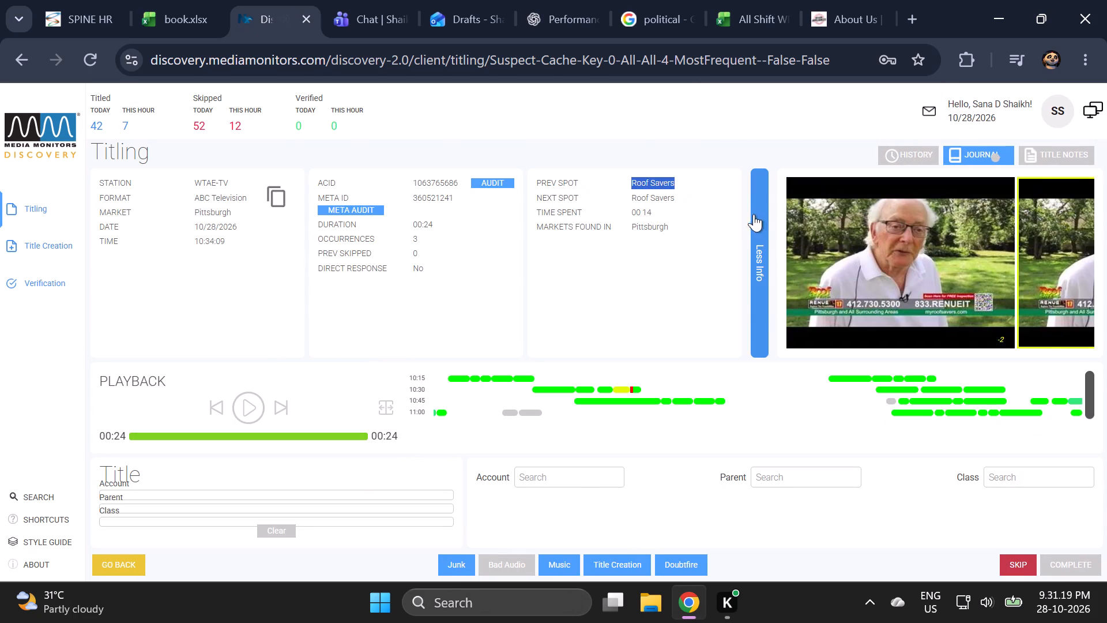
left_click(759, 216)
scroll(567, 421, "up", 4, "ctrl")
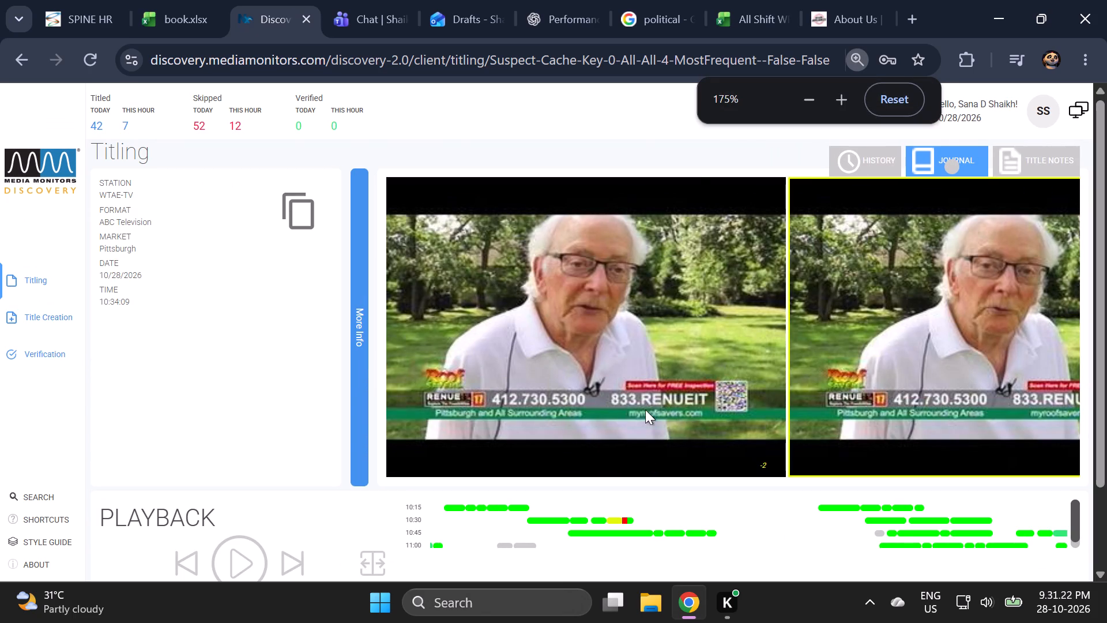
scroll(671, 444, "down", 6, "ctrl")
left_click(600, 426, "ctrl")
key("ctrl+v")
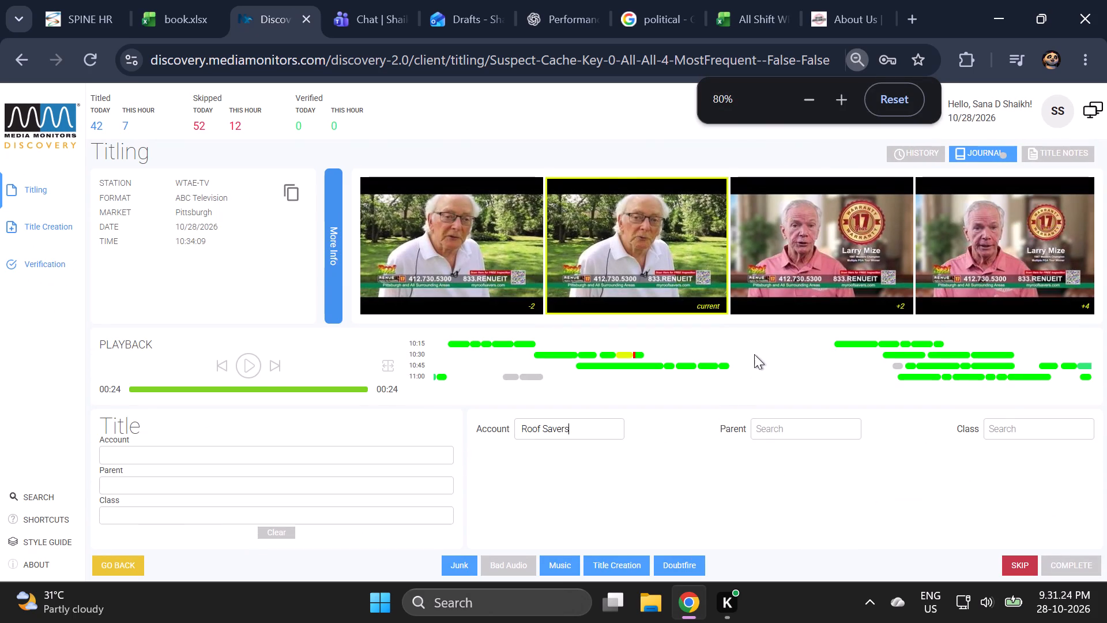
scroll(759, 344, "down", 2, "ctrl")
left_click(700, 453)
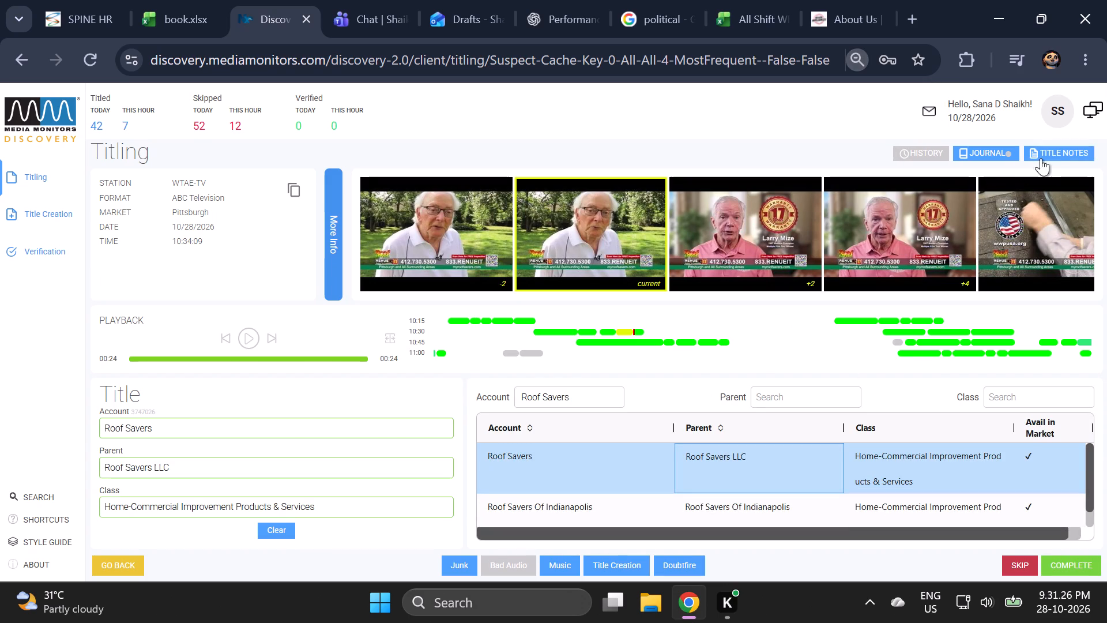
Copy the domain myroofsavers.com from the Roof Savers title notes, close the About Us page and open the domain in a new browser tab.
left_click(1055, 155)
scroll(360, 308, "down", 1)
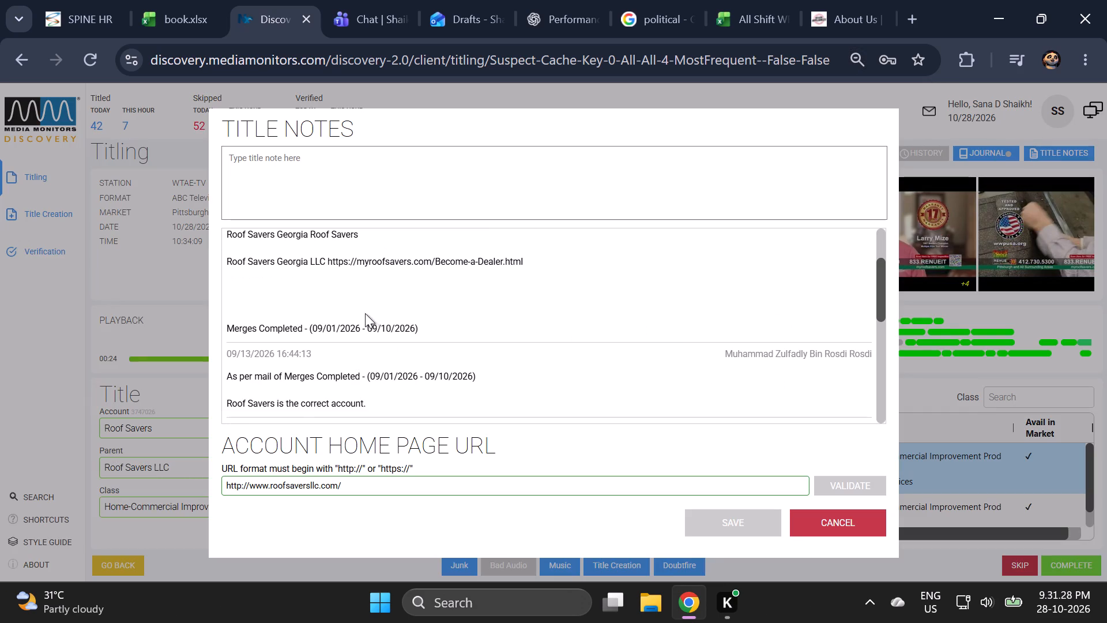
left_click_drag(430, 262, 359, 266)
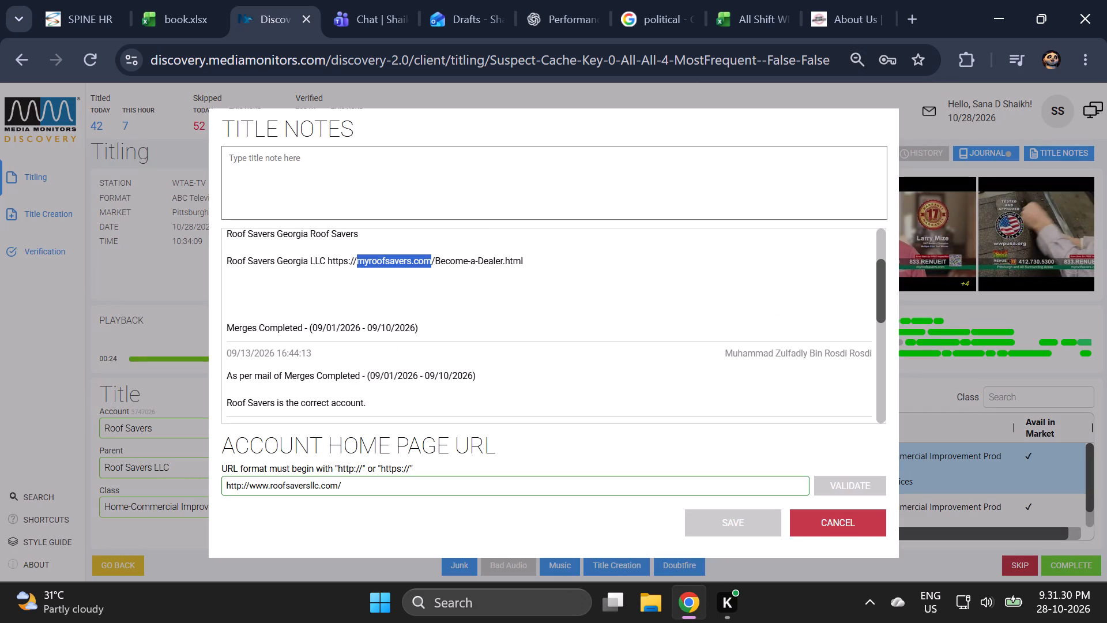
left_click_drag(359, 266, 359, 264)
key("ctrl+c")
left_click(885, 15)
left_click(917, 15)
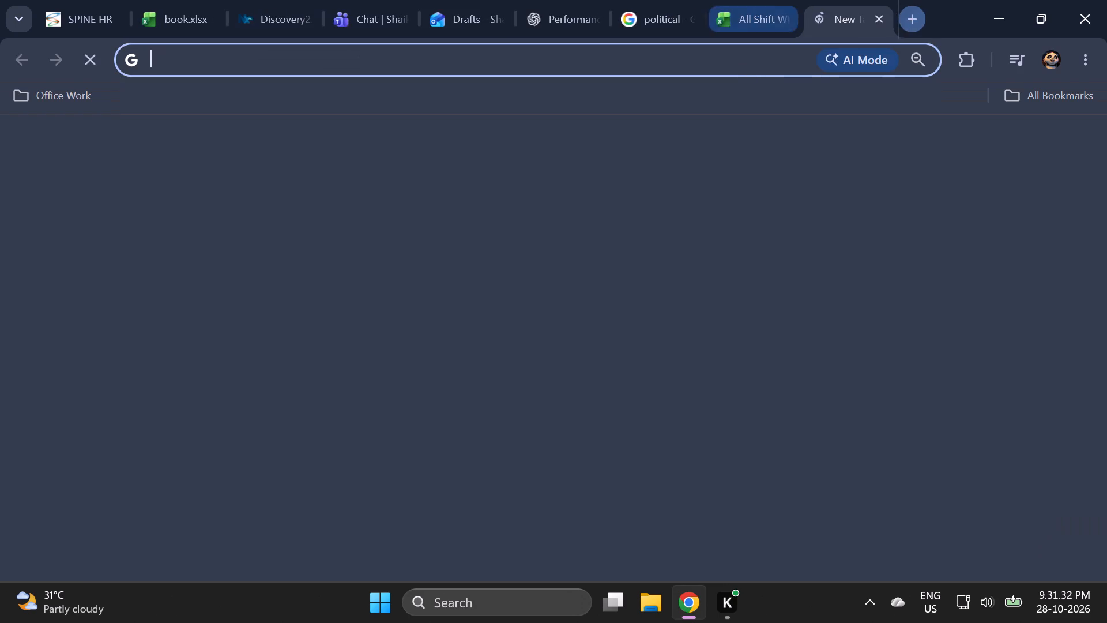
left_click(740, 66)
key("ctrl+v")
key("Return")
left_click(745, 0)
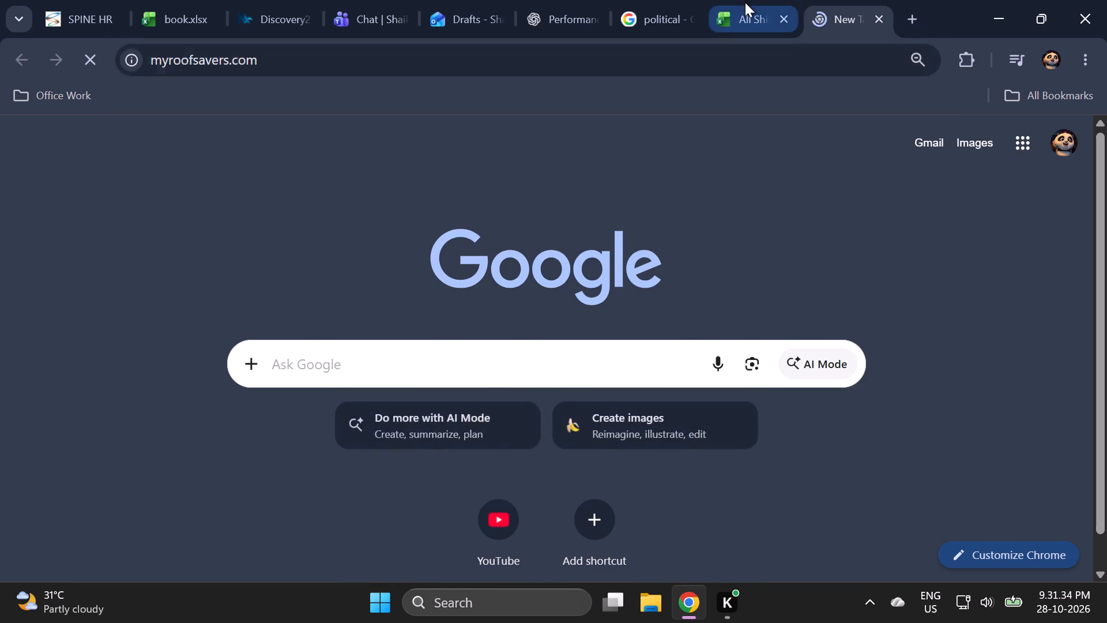
left_click(833, 0)
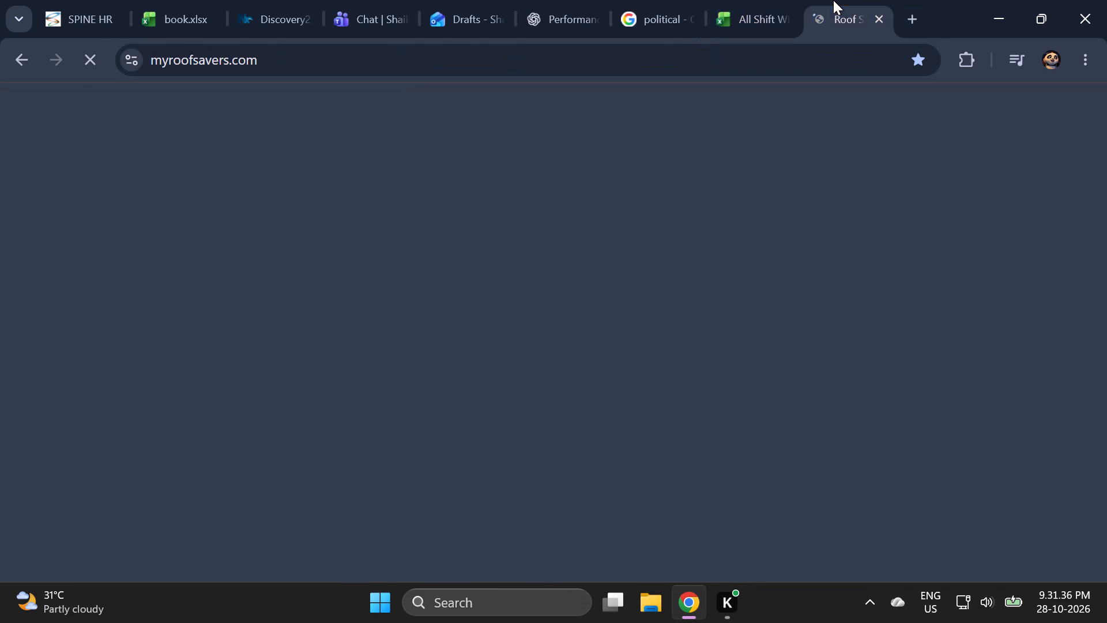
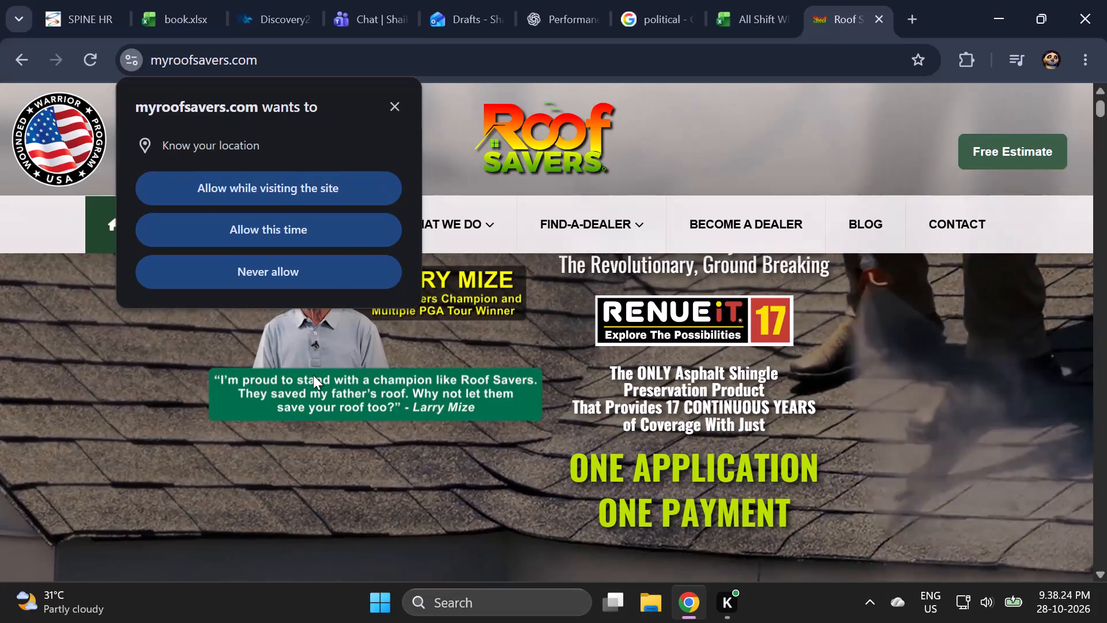
Deny myroofsavers.com access to the device's location permanently.
left_click(329, 257)
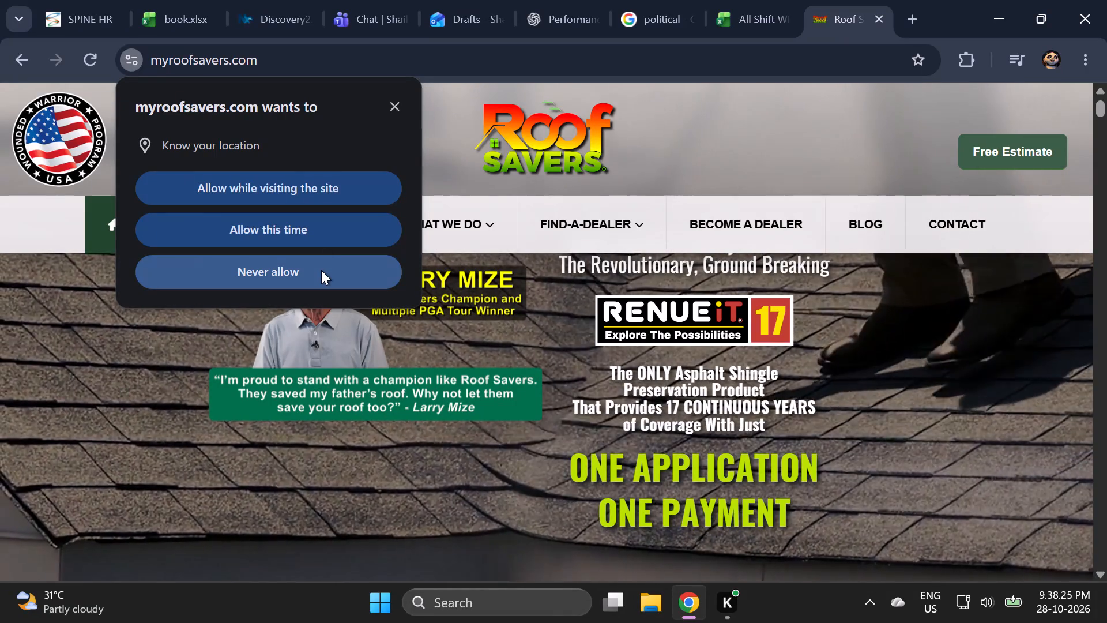
left_click(321, 270)
left_click(318, 272)
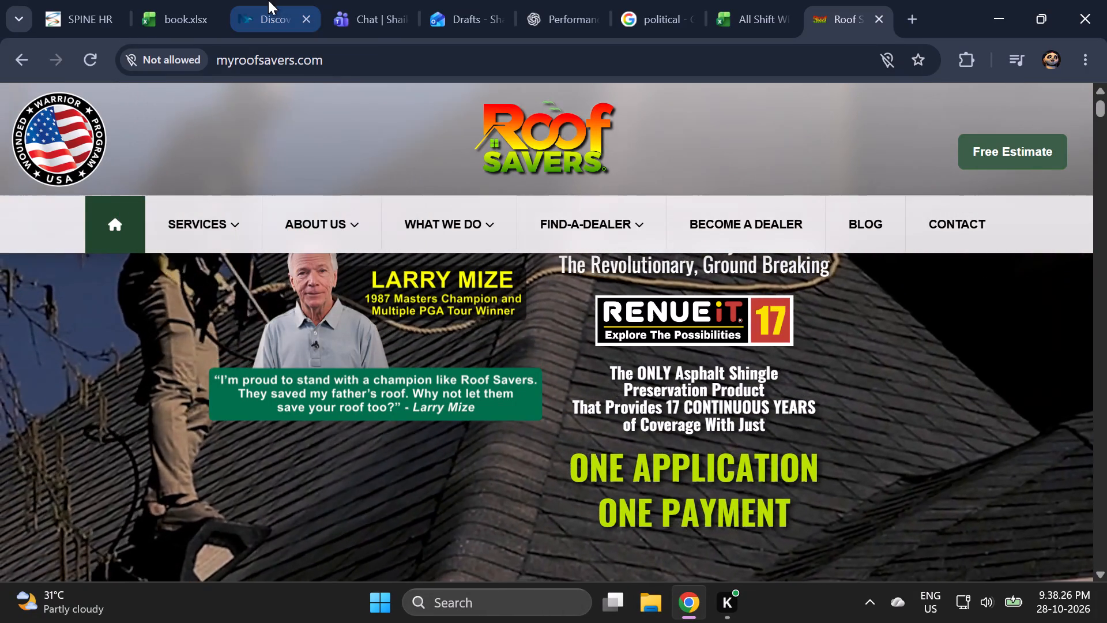
Return to the WTAE-TV Pittsburgh segment in Discovery and replay it from its start.
left_click(268, 0)
left_click(549, 183)
left_click(820, 520)
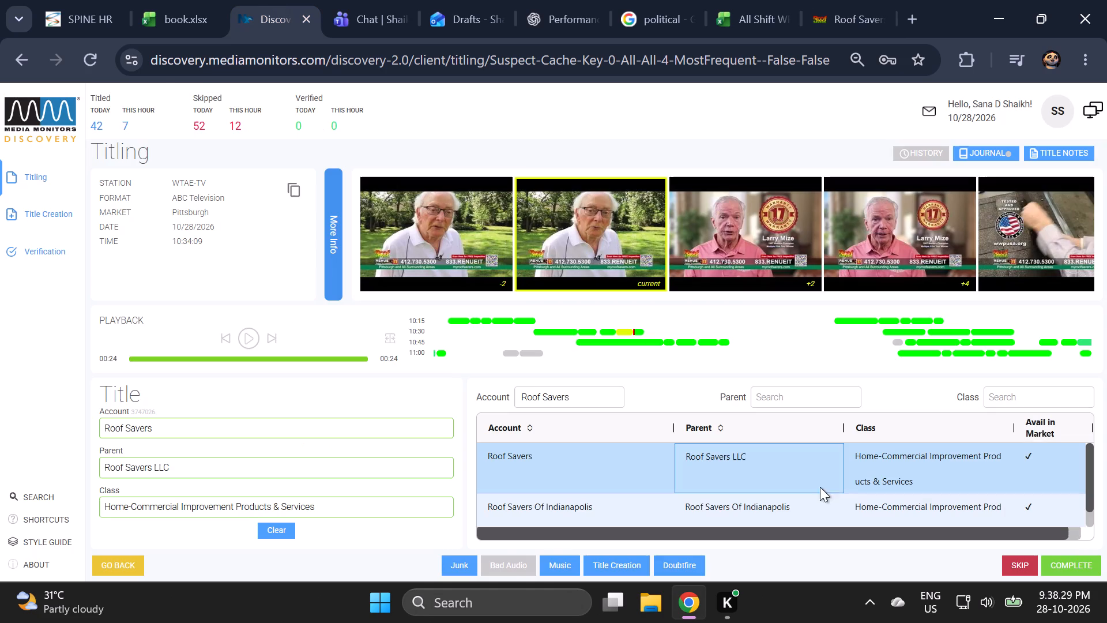
scroll(821, 370, "up", 2, "ctrl")
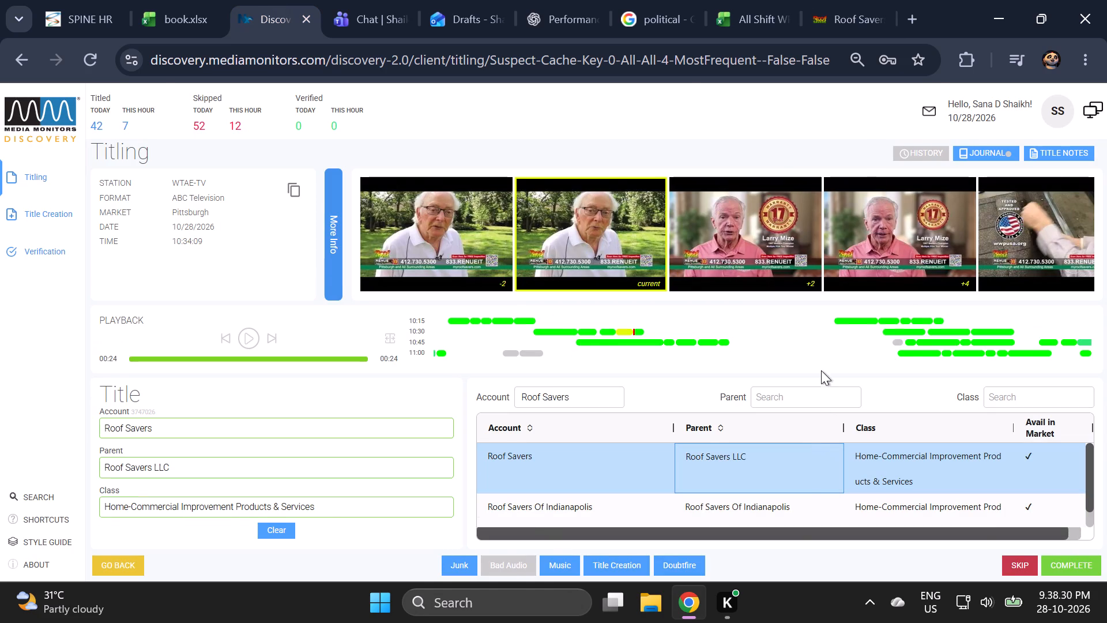
scroll(821, 370, "up", 6, "ctrl")
scroll(821, 370, "down", 6, "ctrl")
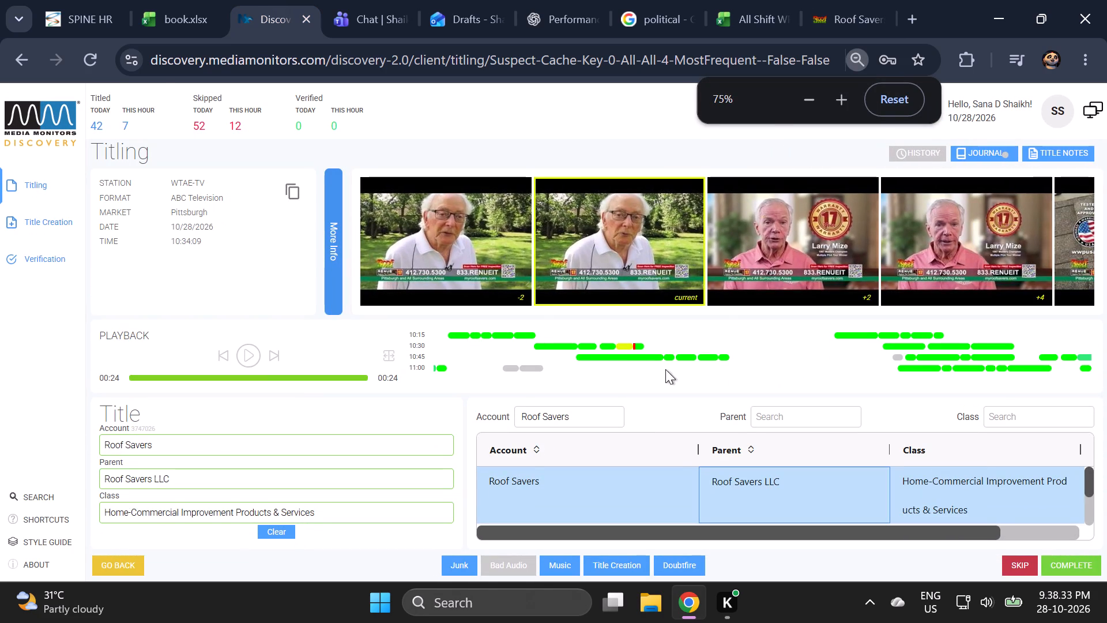
scroll(466, 431, "up", 1, "ctrl")
left_click(223, 361)
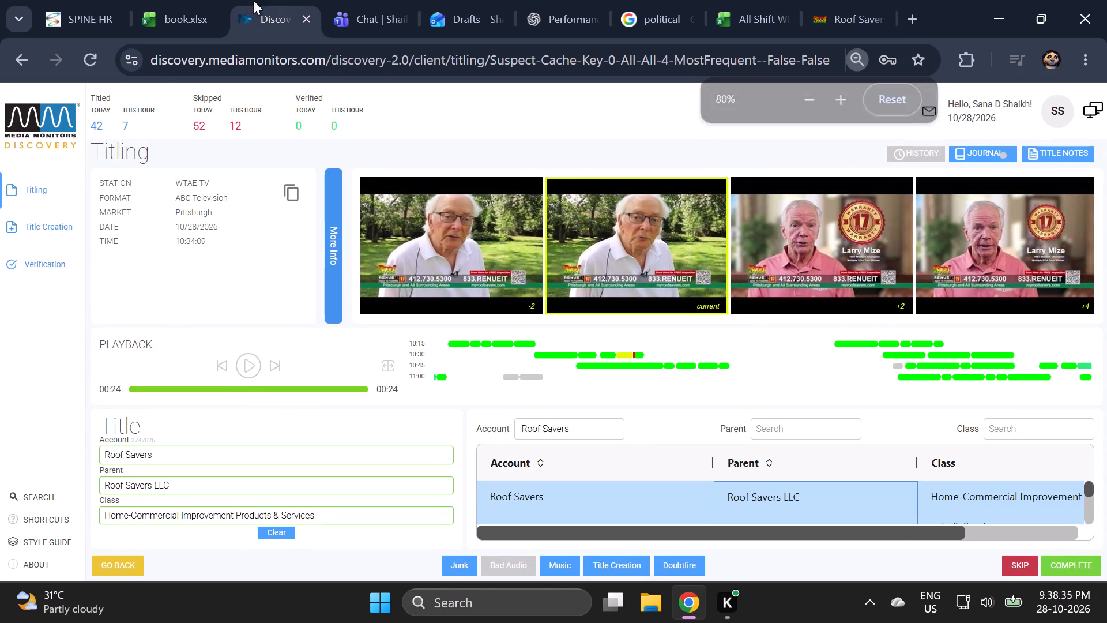
Copy the account name Roof Savers from the title and log it in cell B2260 of the book workbook's Discovery sheet.
left_click(190, 451)
key("ctrl+c")
left_click(183, 0)
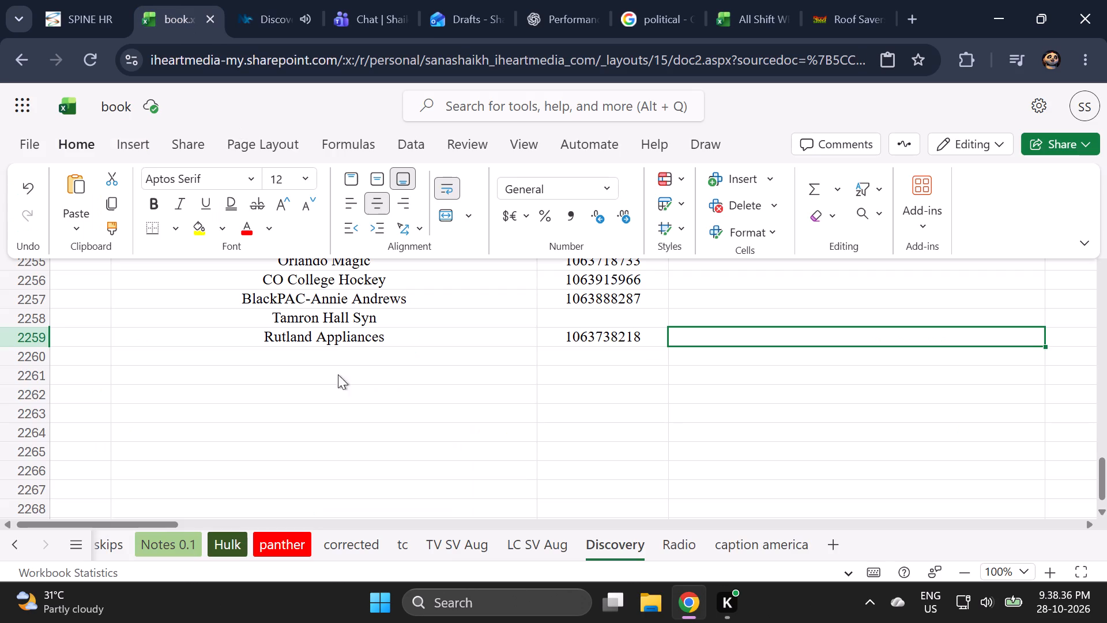
left_click(349, 360)
double_click(347, 354)
key("ctrl+v")
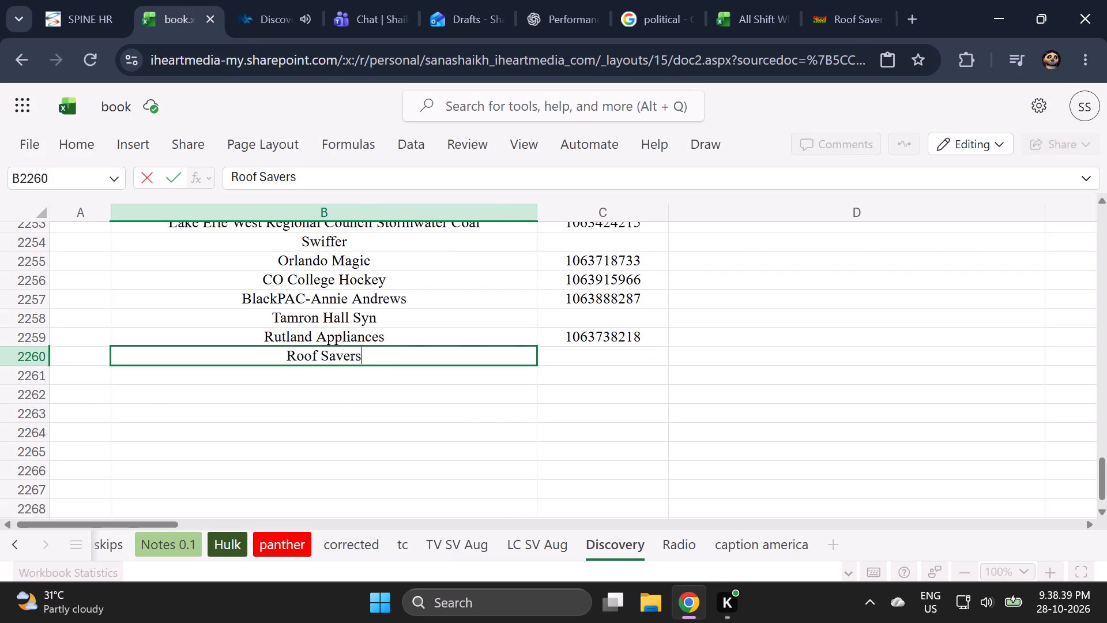
Return to Discovery, play through the WTAE-TV segment and complete its Roof Savers title, saving Direct Response as No.
left_click(308, 0)
left_click(264, 369)
left_click(278, 359)
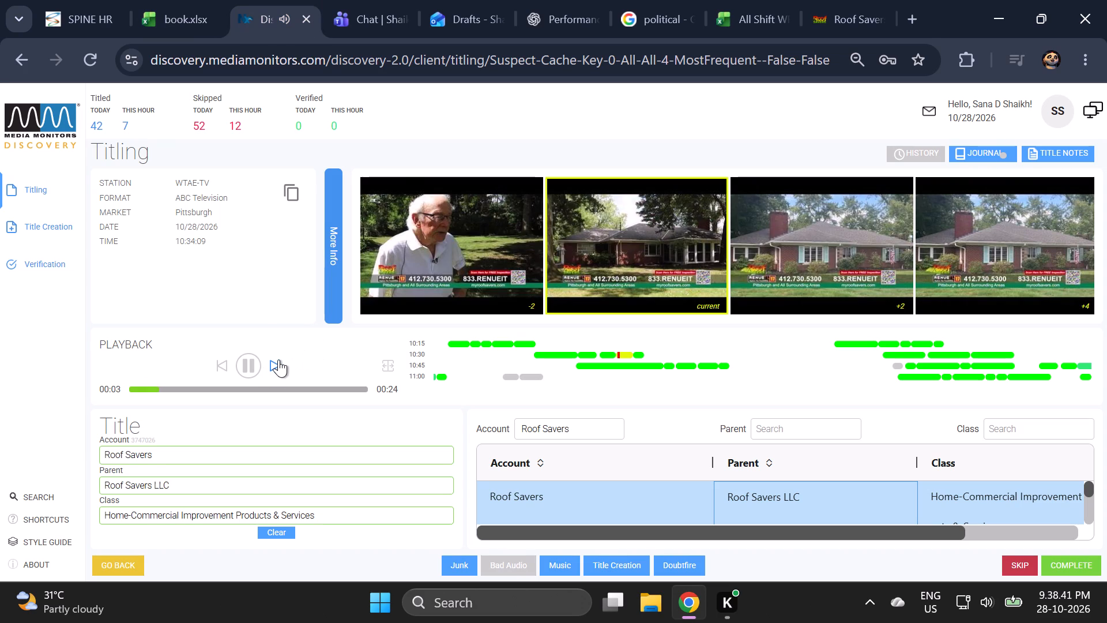
left_click(1057, 495)
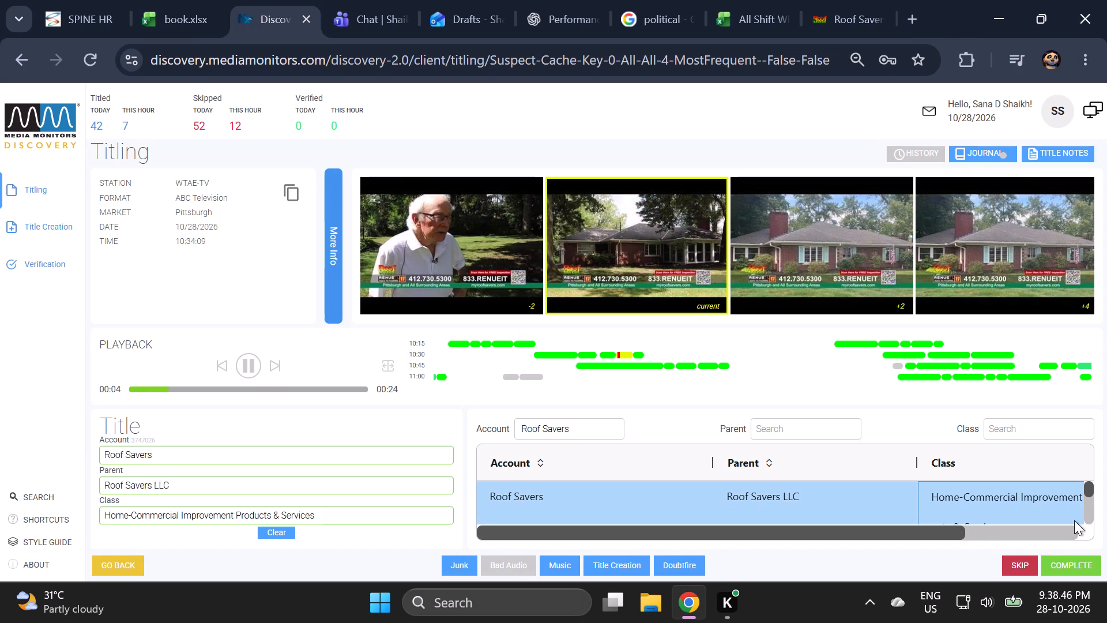
left_click(1091, 564)
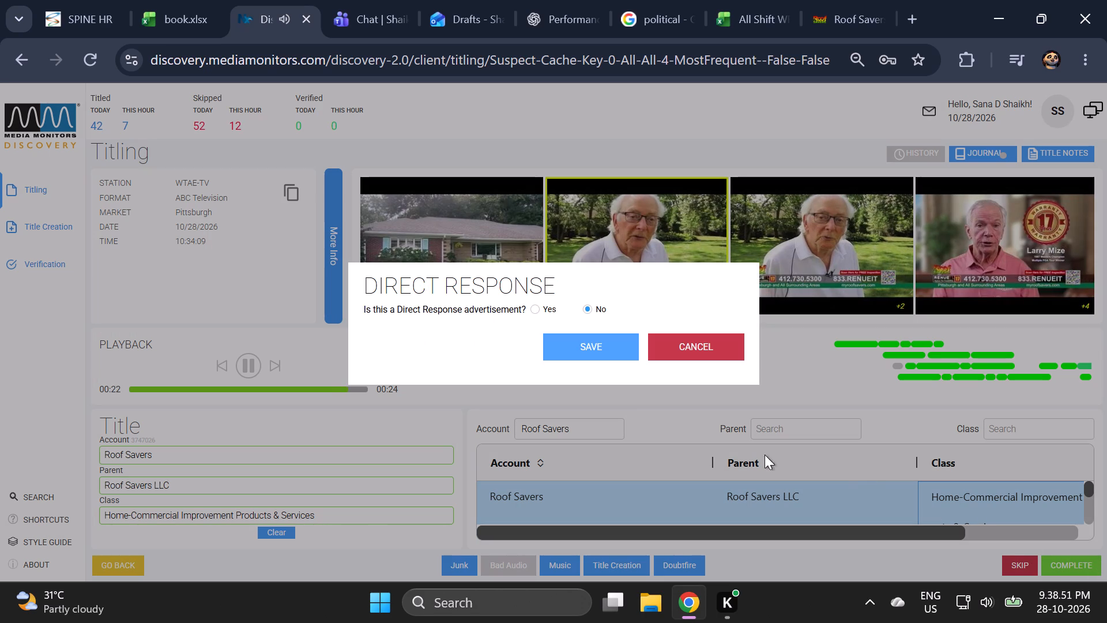
left_click(562, 344)
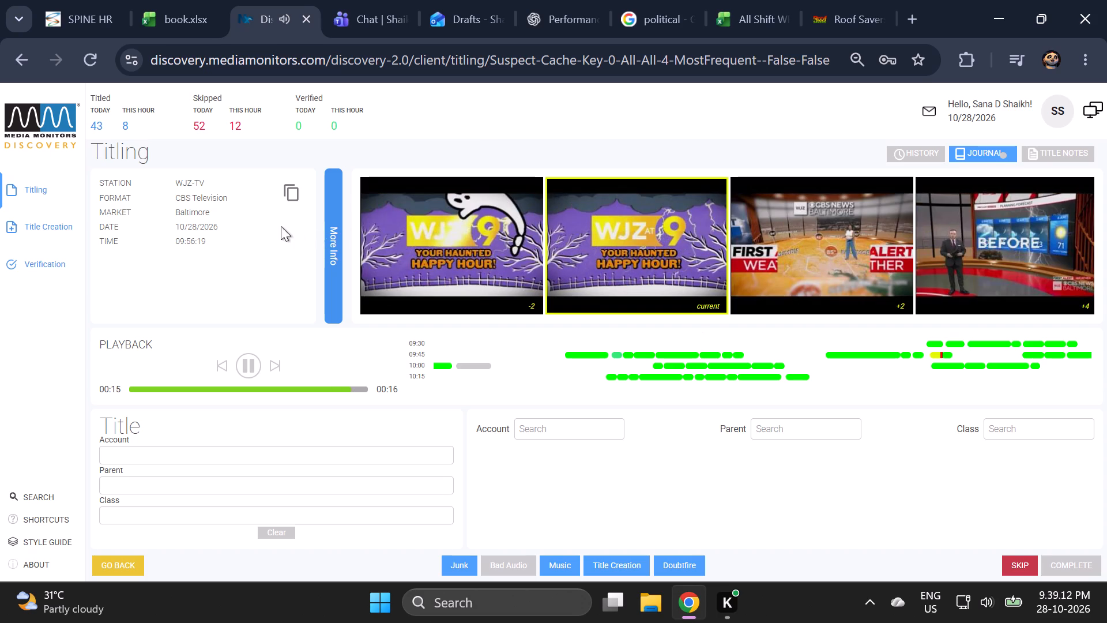
Search accounts using the copied station name WJZ-TV and select WJZ-TV with parent Paramount Skydance Corporation as the segment's title.
left_click_drag(210, 179, 144, 182)
key("ctrl+c")
left_click(553, 440, "ctrl")
left_click(555, 426, "ctrl")
key("ctrl+v")
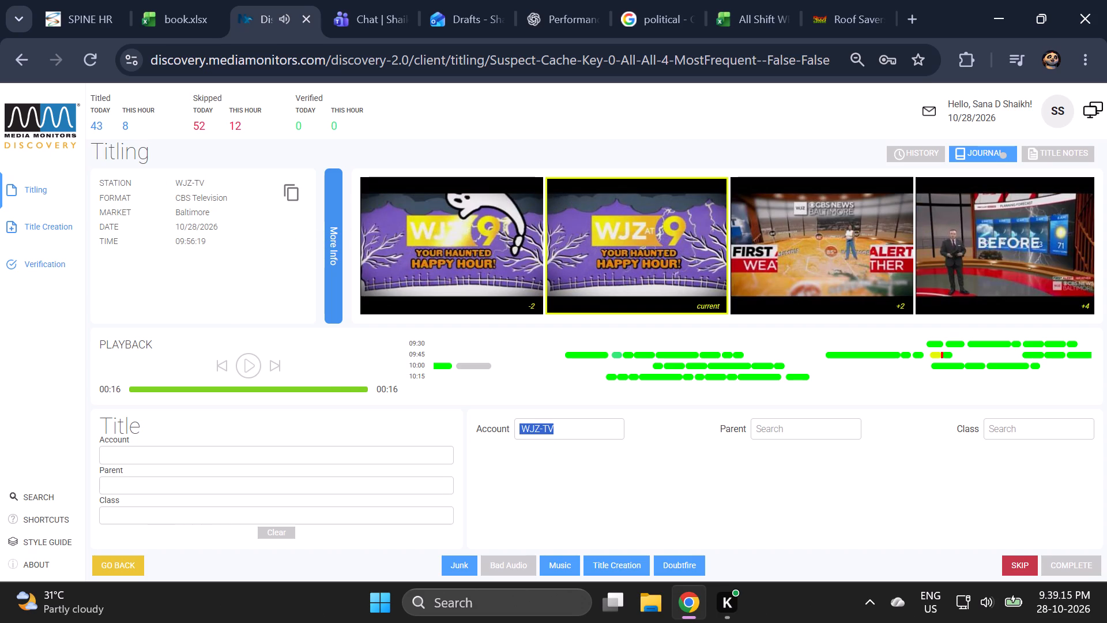
left_click(721, 500)
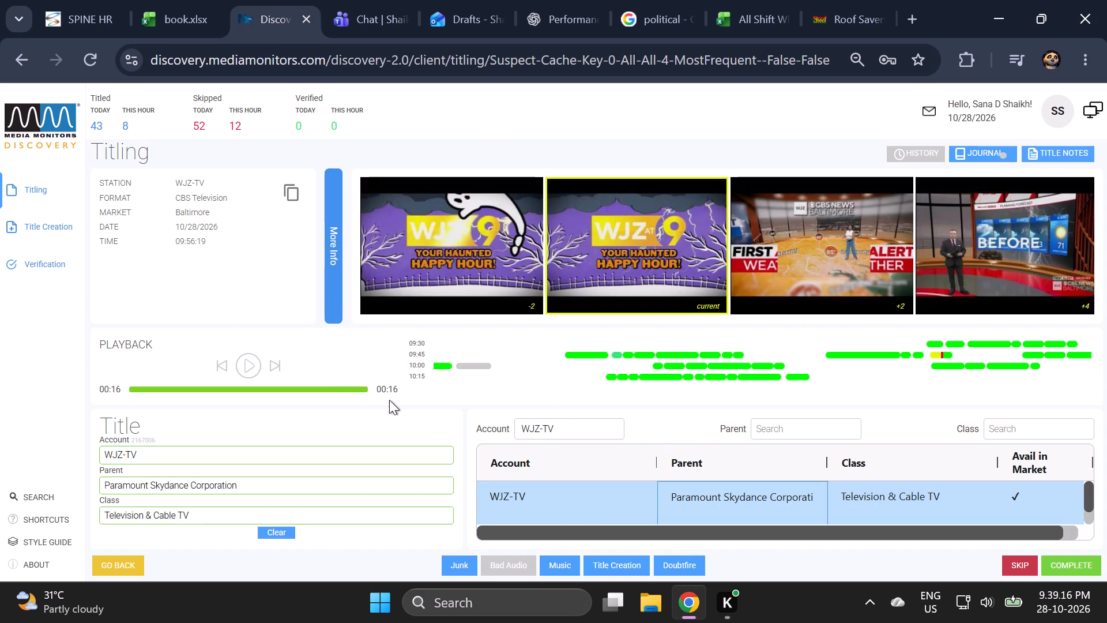
Replay the WJZ-TV Baltimore segment from its start and complete its WJZ-TV title.
left_click(219, 369)
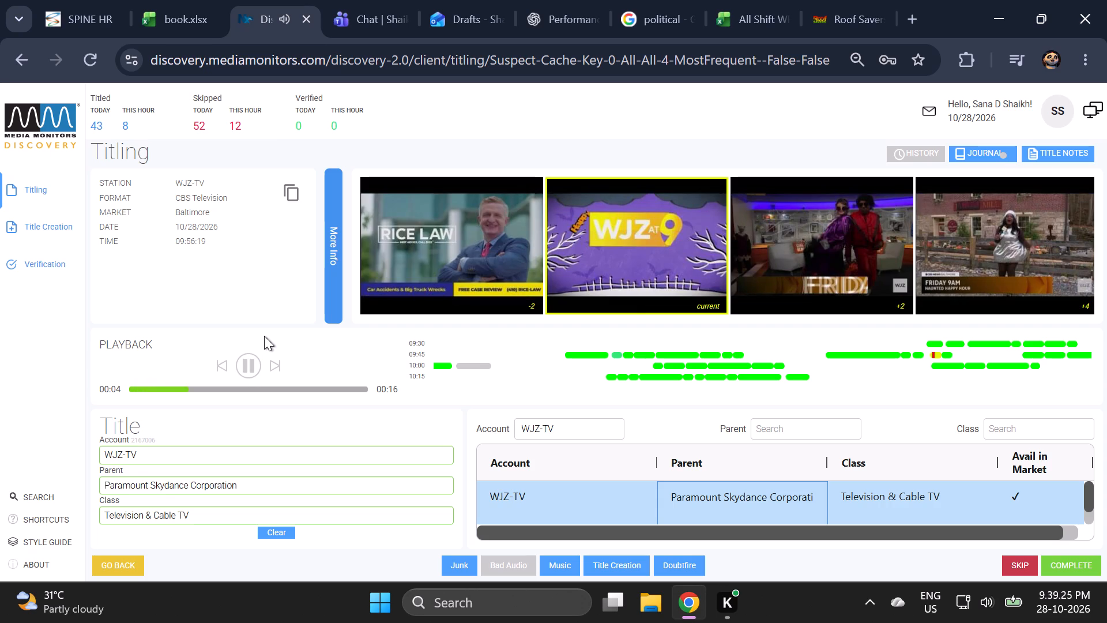
scroll(888, 342, "down", 1, "ctrl")
left_click(997, 483)
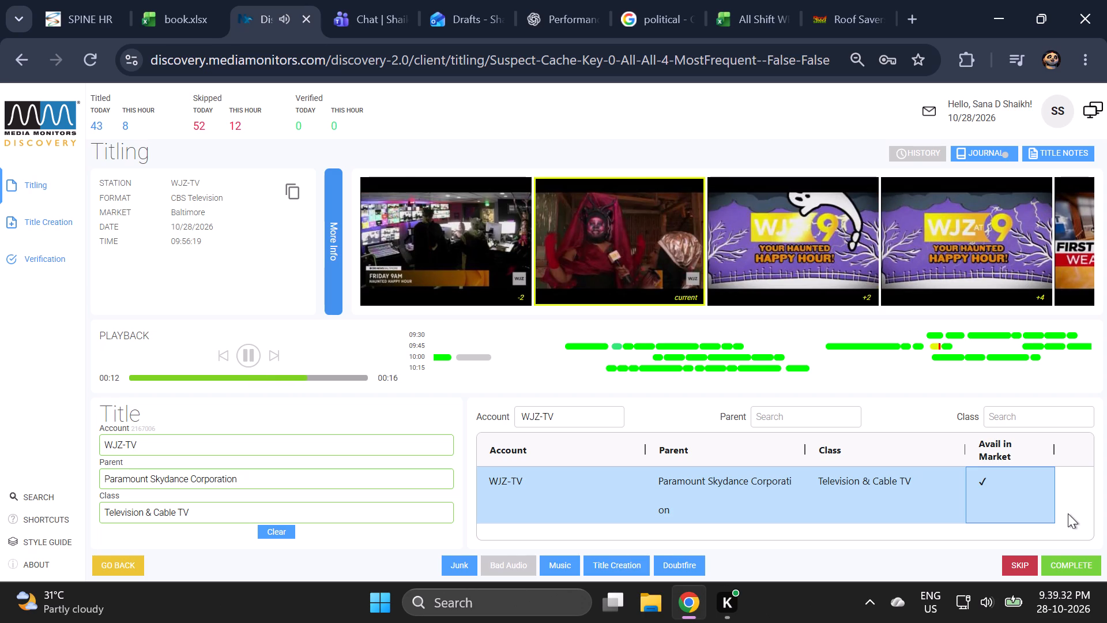
left_click(1087, 560)
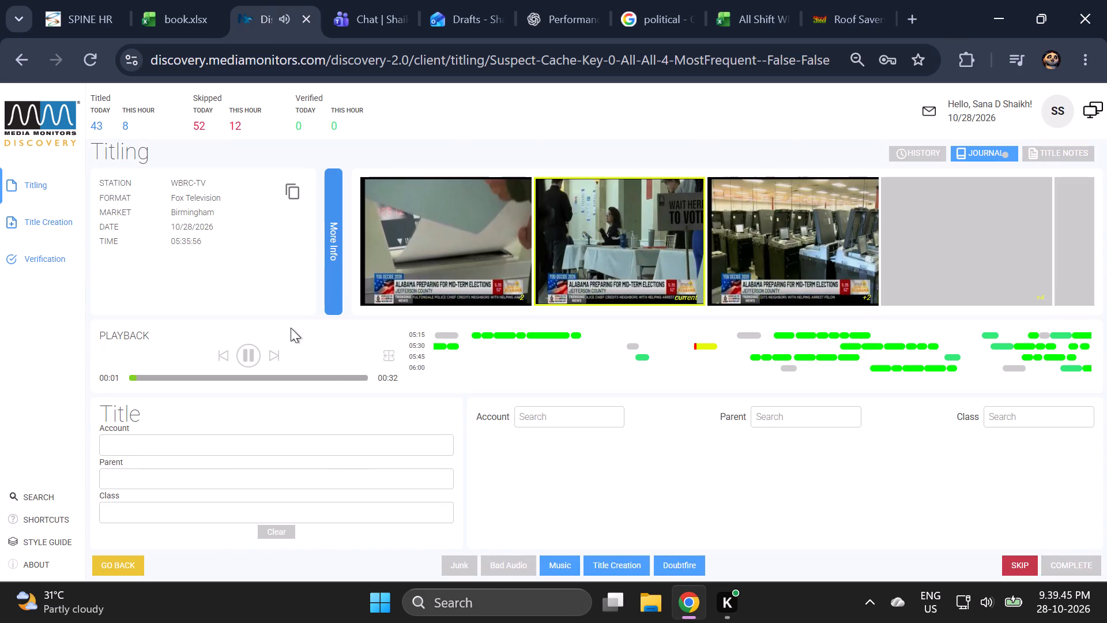
Play through the WBRC-TV Birmingham news segment and mark it as junk.
left_click(277, 350)
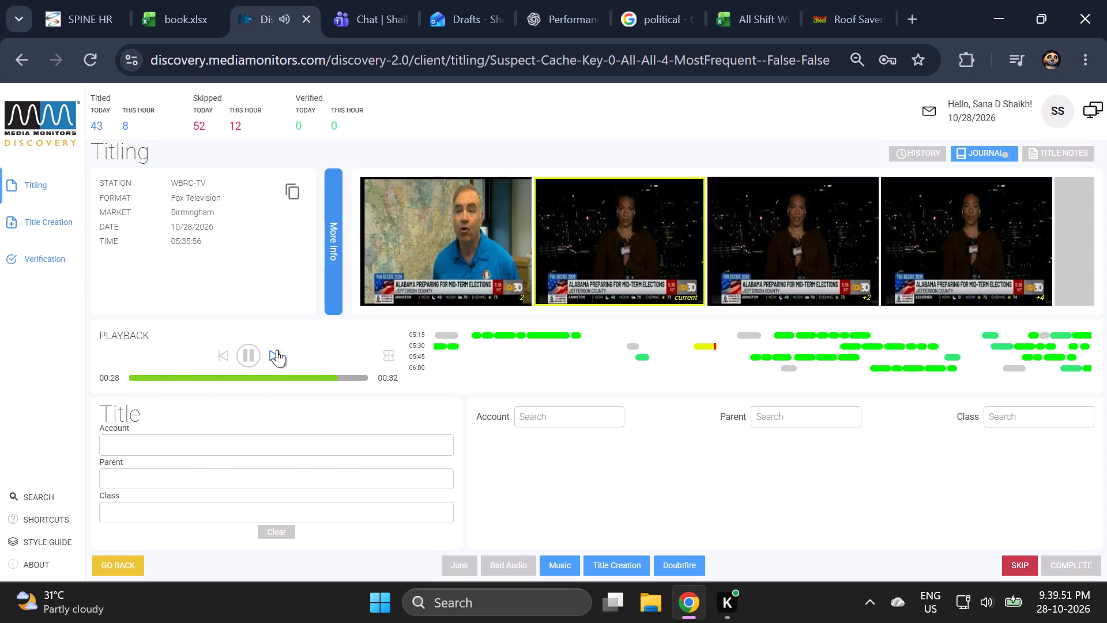
left_click(460, 560)
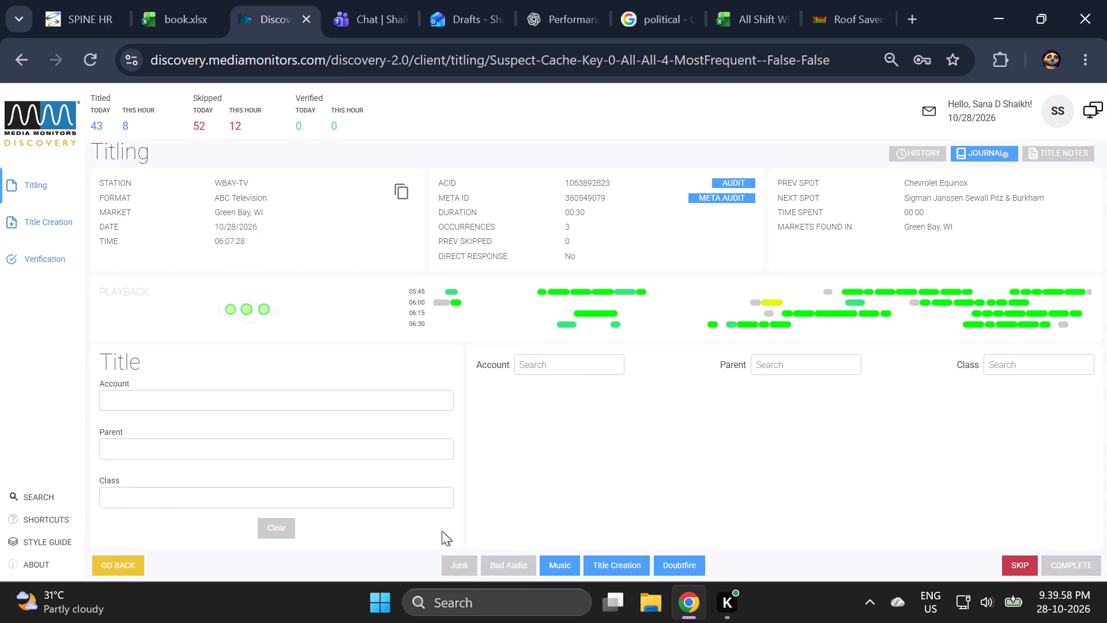
Play through the WBAY-TV Green Bay news segment and mark it as junk.
left_click(441, 503)
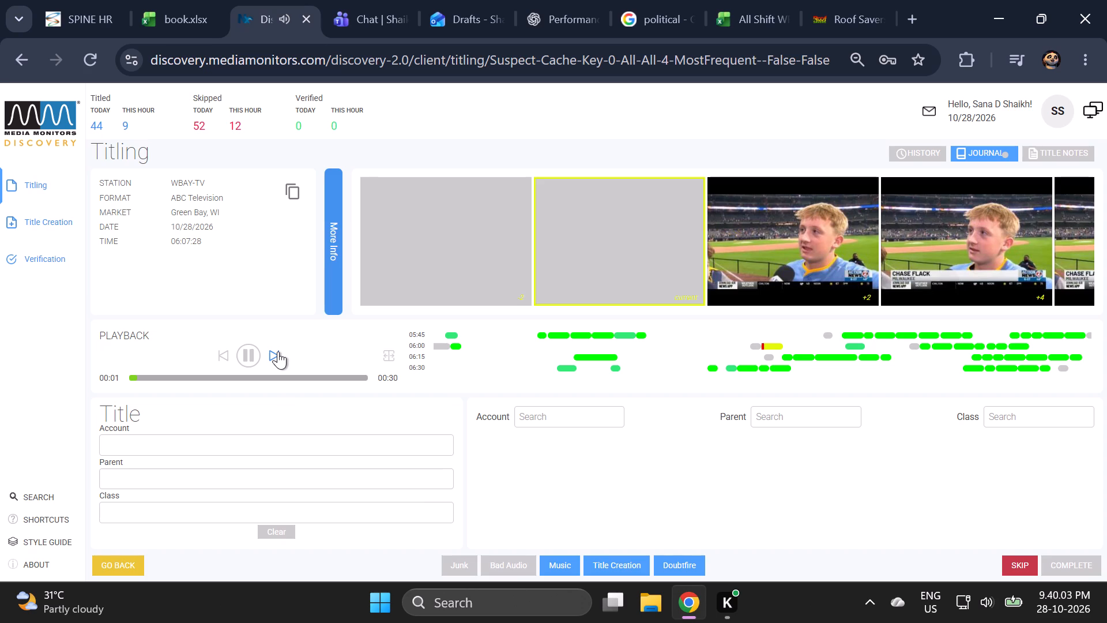
left_click(278, 351)
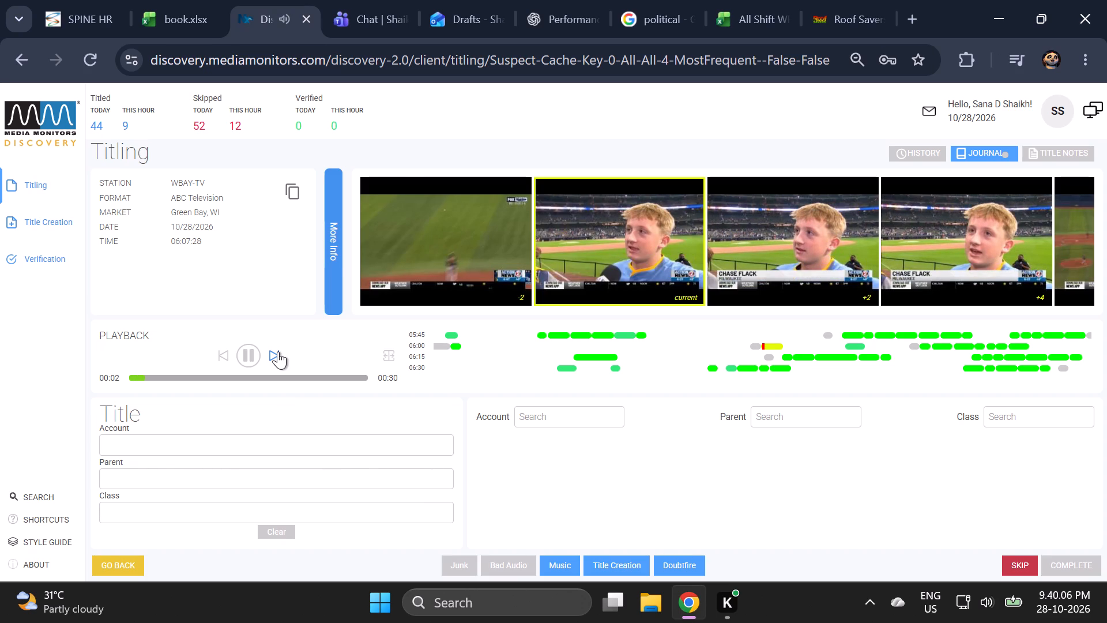
left_click(456, 565)
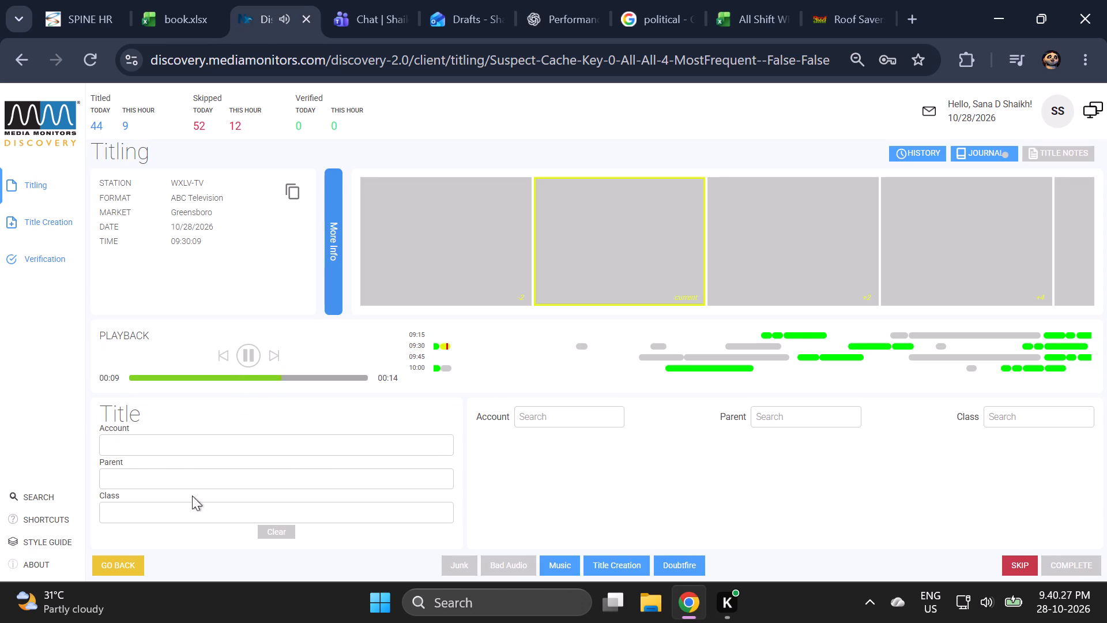
Go back to the junked WBAY-TV Green Bay segment, reopen its title for changes and play the segment forward.
left_click(139, 565)
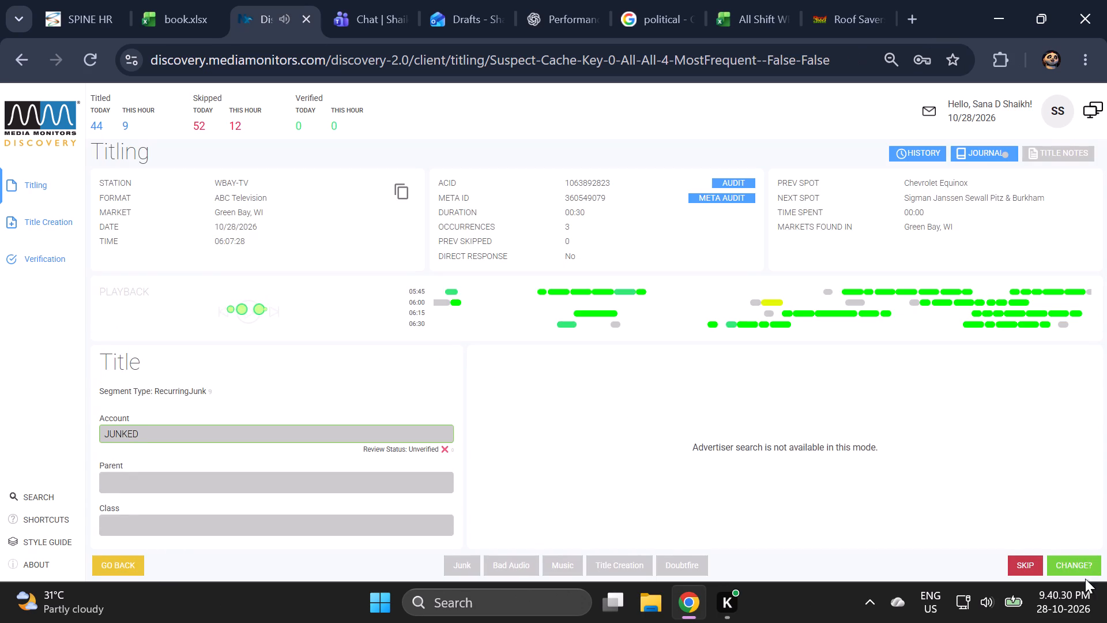
left_click(1086, 568)
left_click(587, 316)
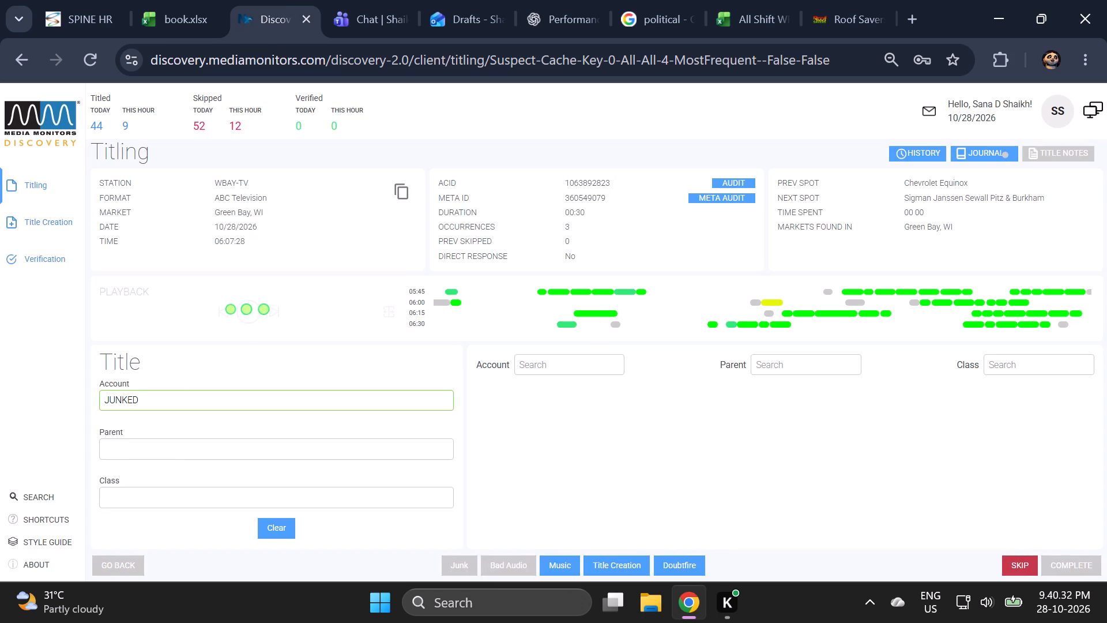
left_click(556, 370)
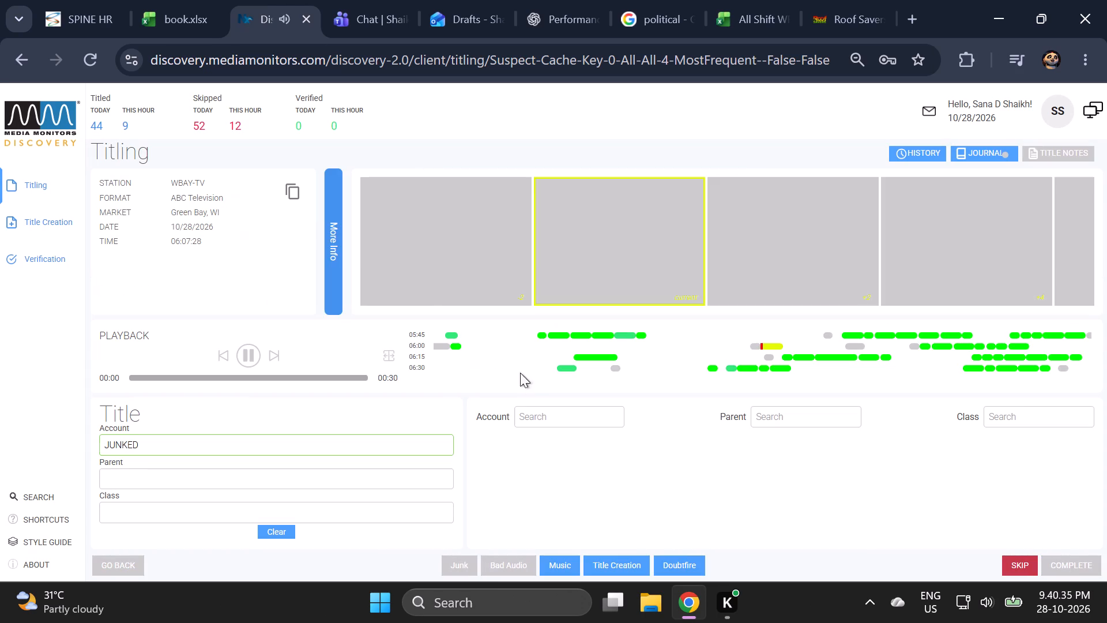
left_click(273, 354)
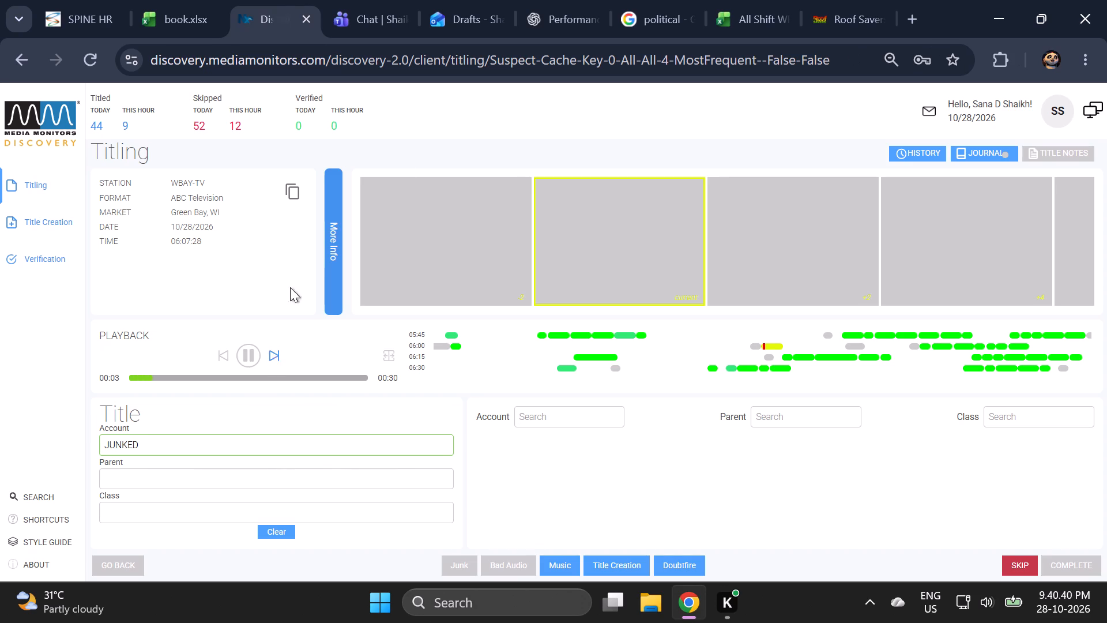
Reload the Roof Savers website and the SPINE HR page to check whether they load.
left_click(894, 0)
left_click(88, 57)
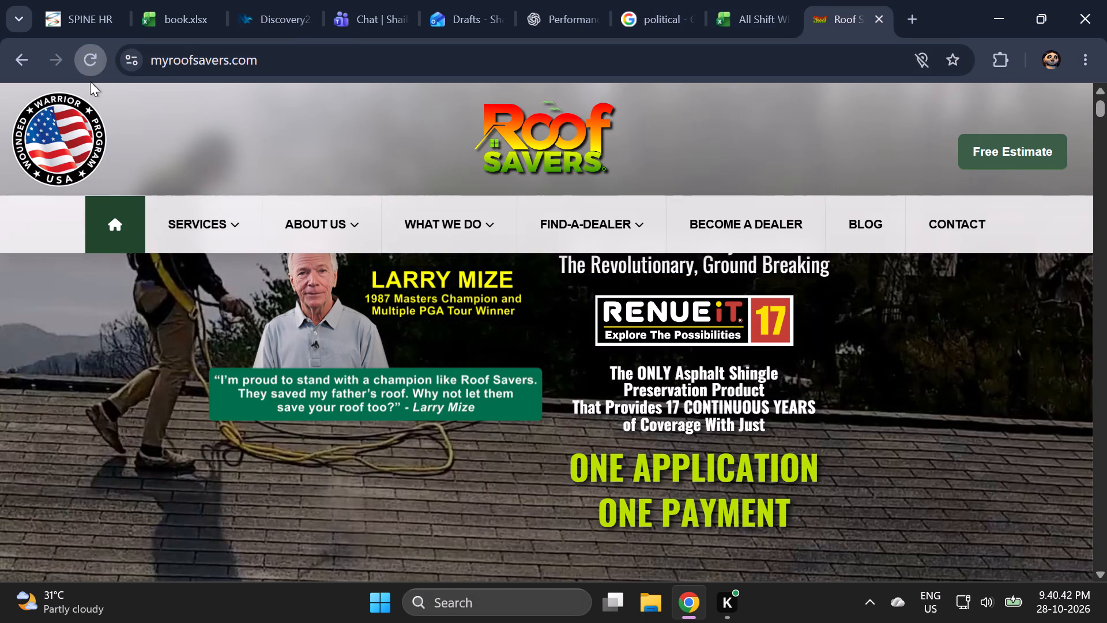
left_click(92, 0)
left_click(110, 60)
left_click(103, 60)
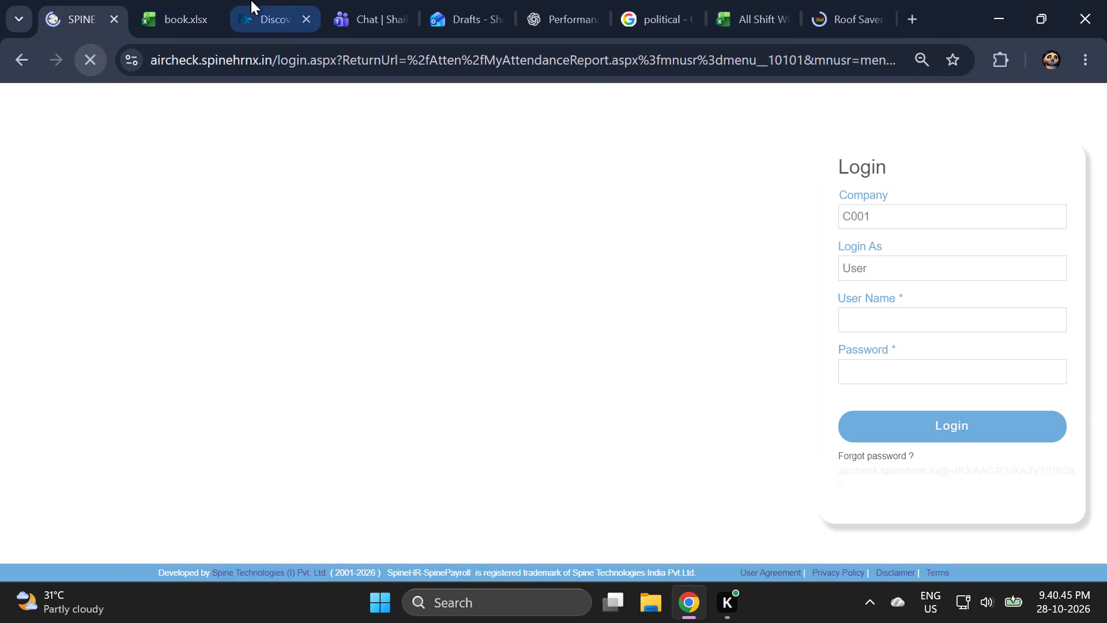
Return to the WBAY-TV segment in Discovery and move its playback forward.
left_click(254, 0)
left_click(279, 363)
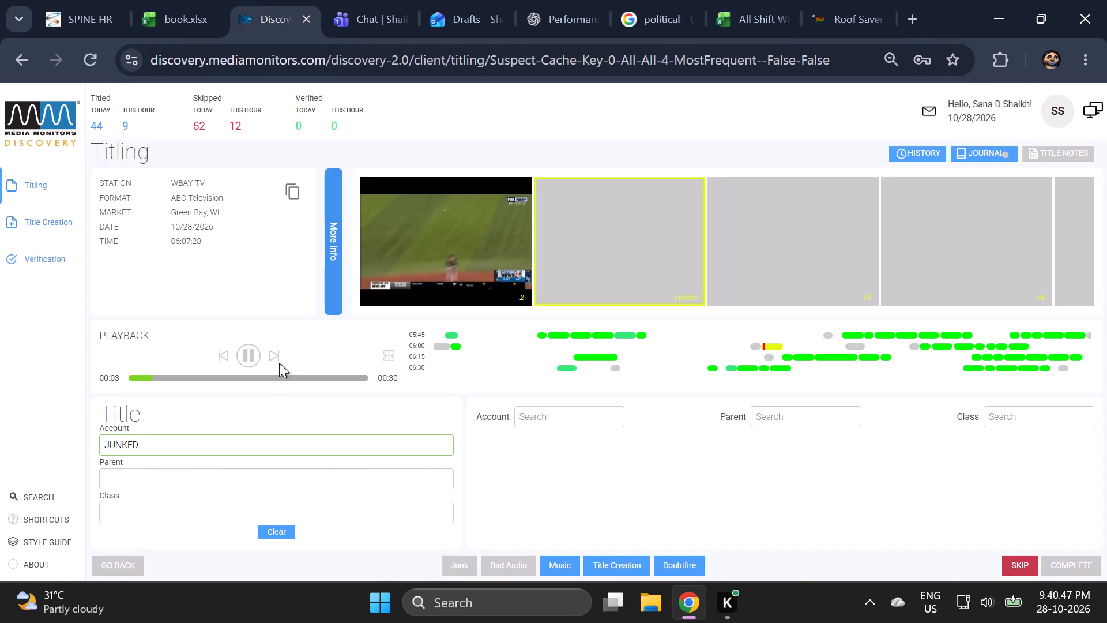
Skip the WBAY-TV Green Bay segment's playback forward to review more of its footage.
left_click(274, 360)
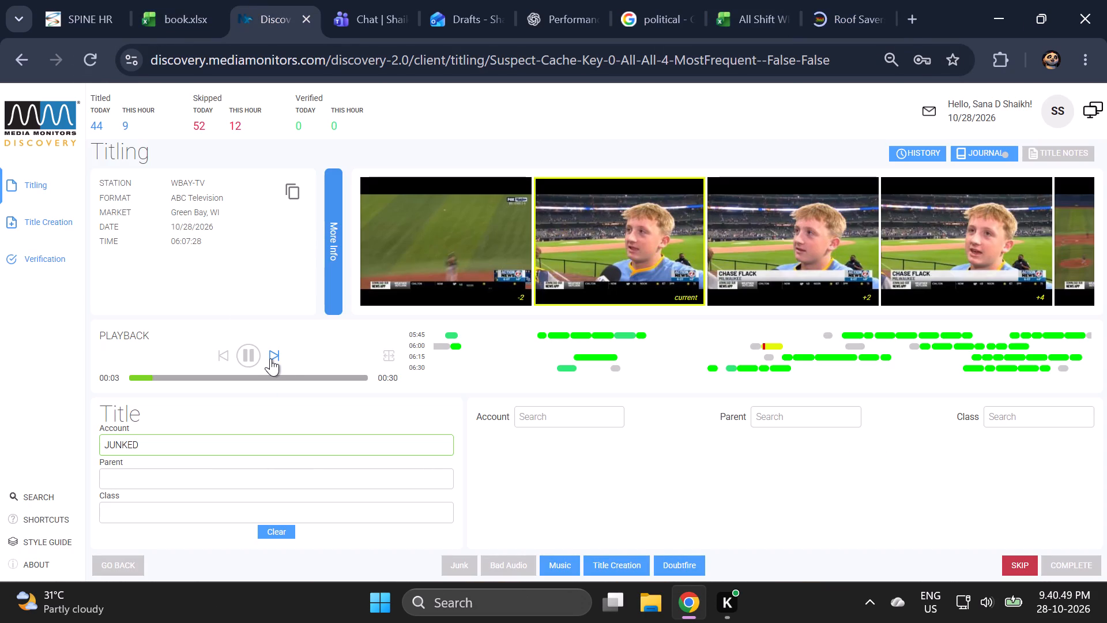
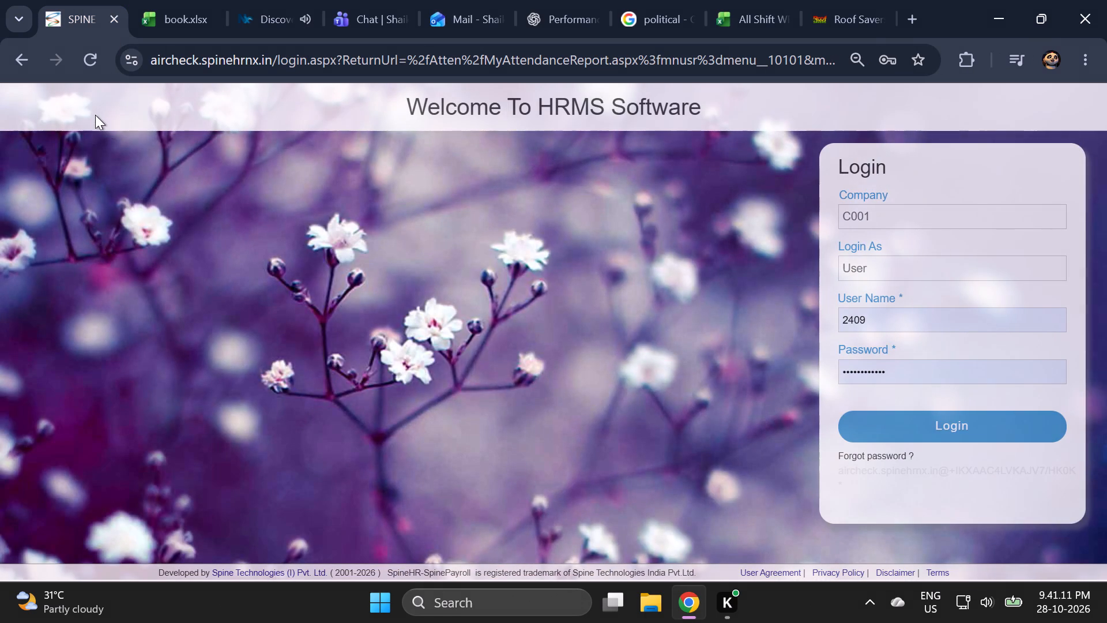
Switch back to Discovery and mark the reopened WBAY-TV Green Bay news segment as junk.
left_click(281, 0)
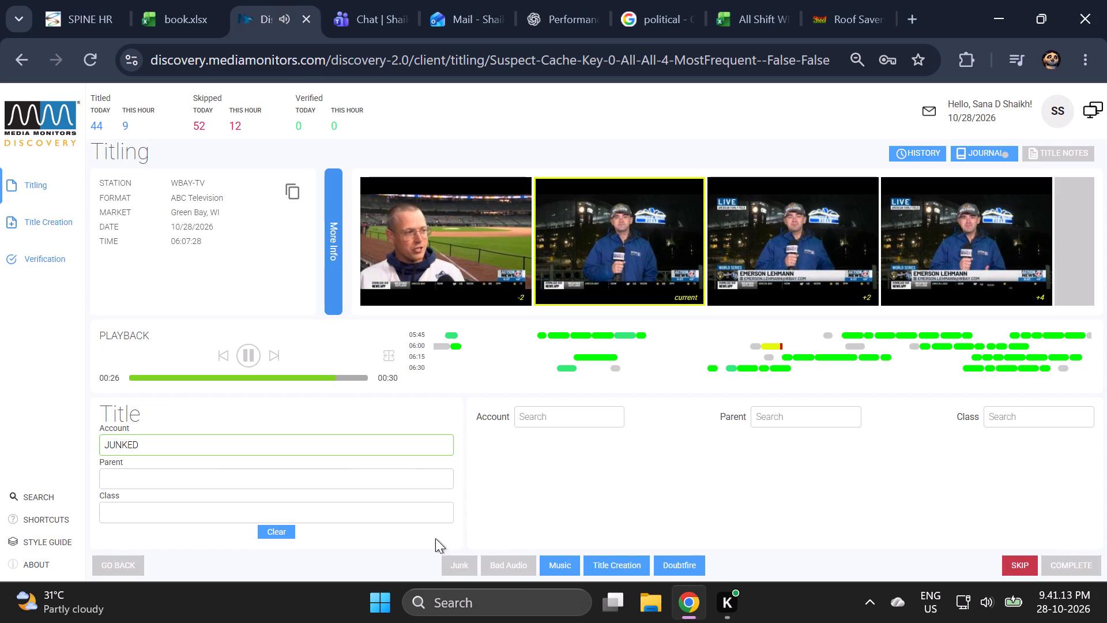
left_click(455, 567)
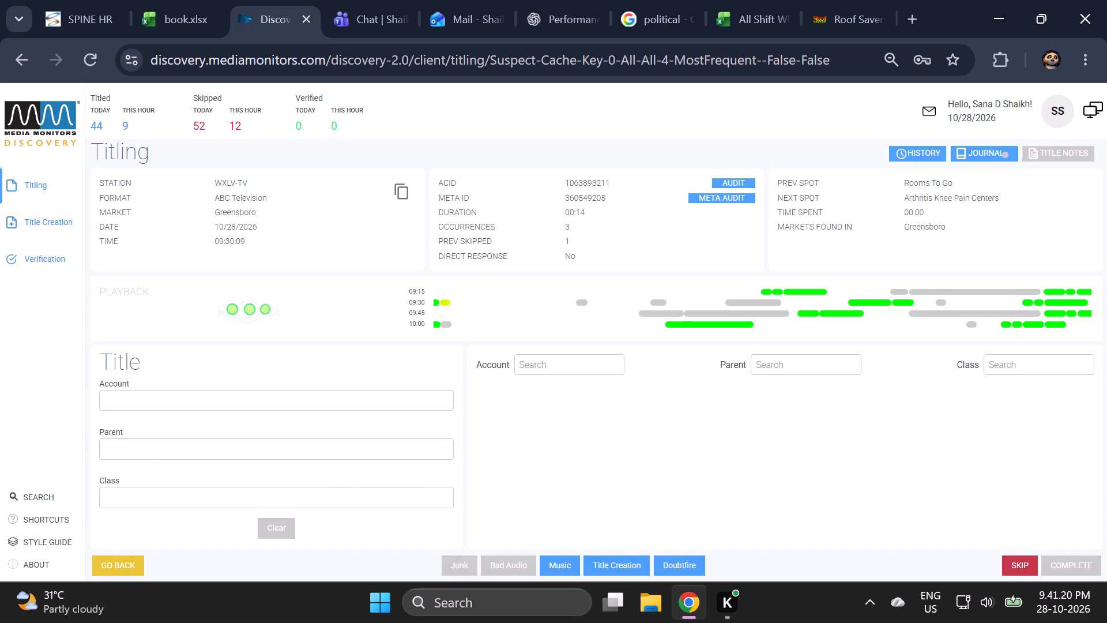
Play through the WXLV-TV Greensboro segment and mark it as junk.
left_click(323, 443)
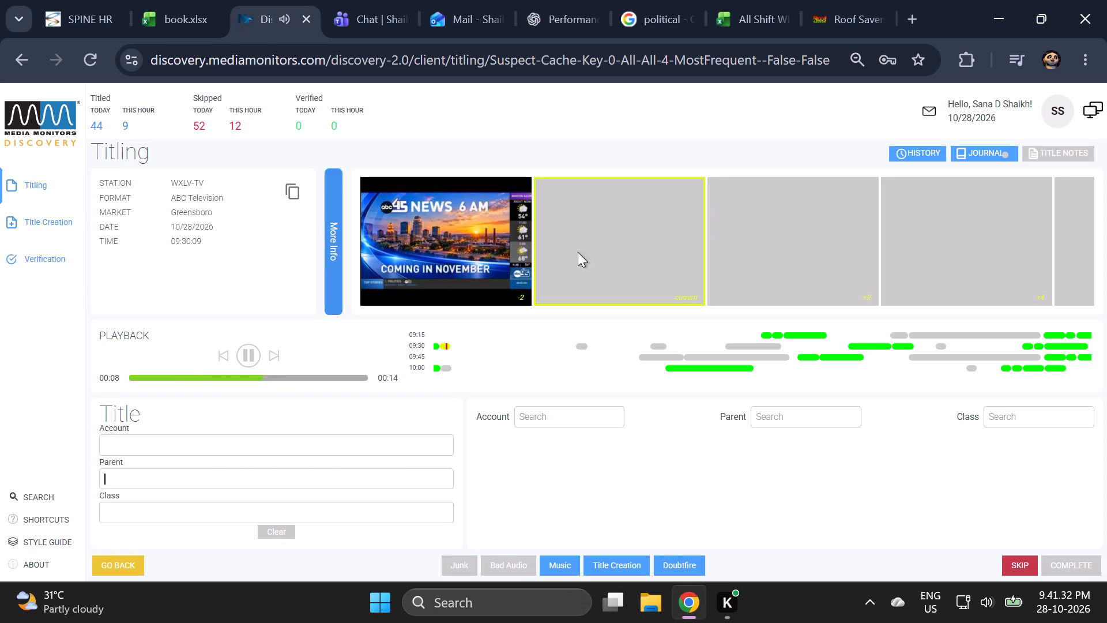
left_click(916, 161)
left_click_drag(814, 343, 814, 363)
left_click(814, 363)
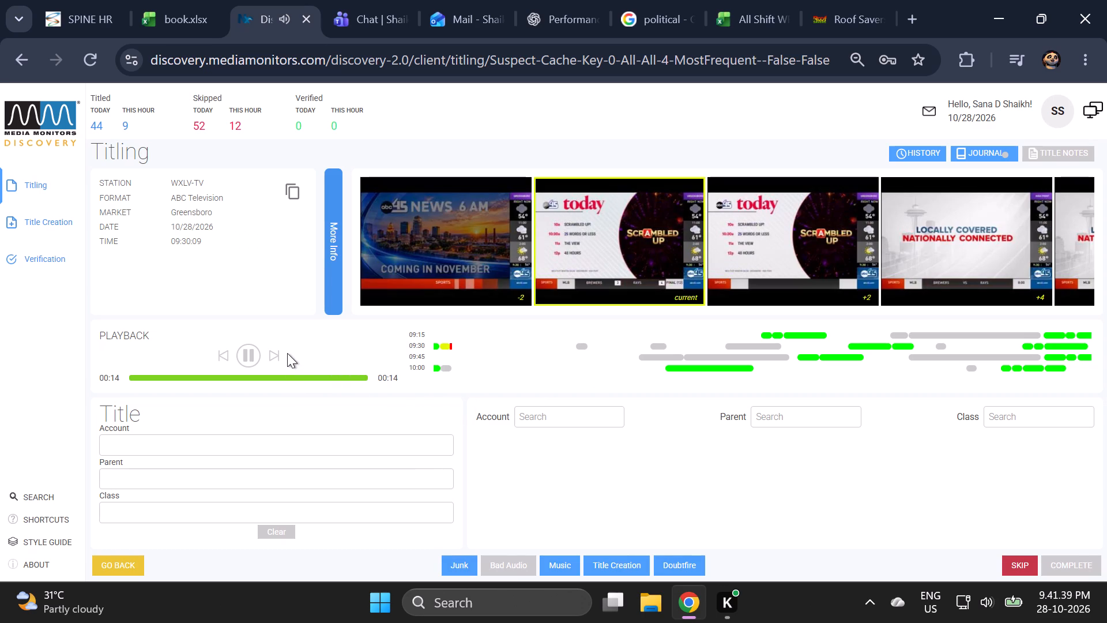
left_click(274, 360)
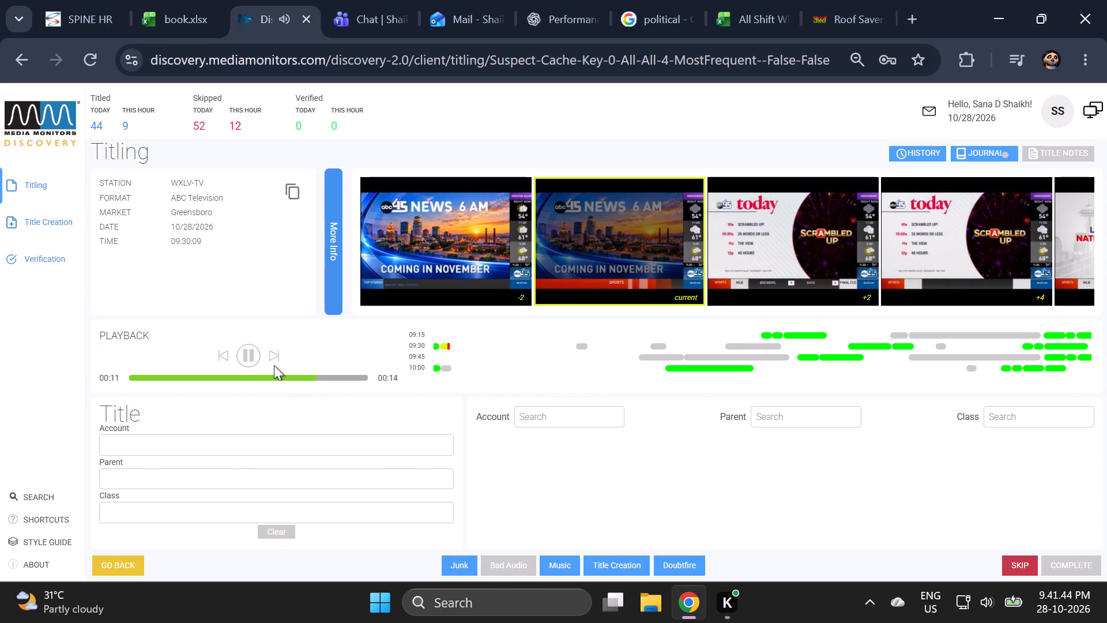
left_click(446, 565)
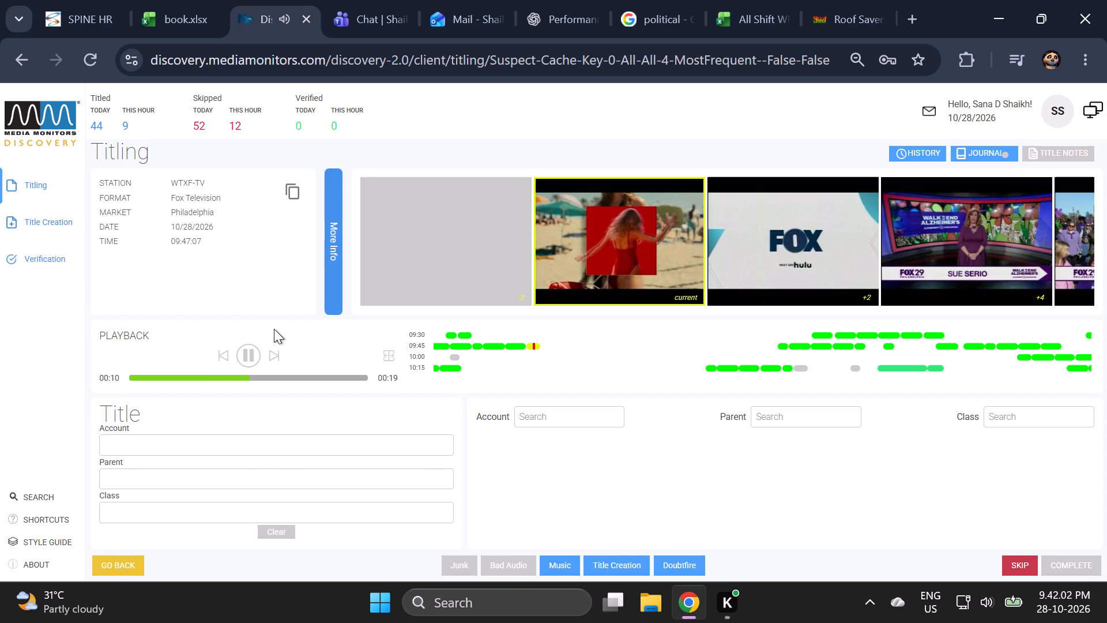
Split the WTXF-TV Philadelphia segment's fingerprint at 00:10 into two Trash parts and complete the split.
left_click(384, 355)
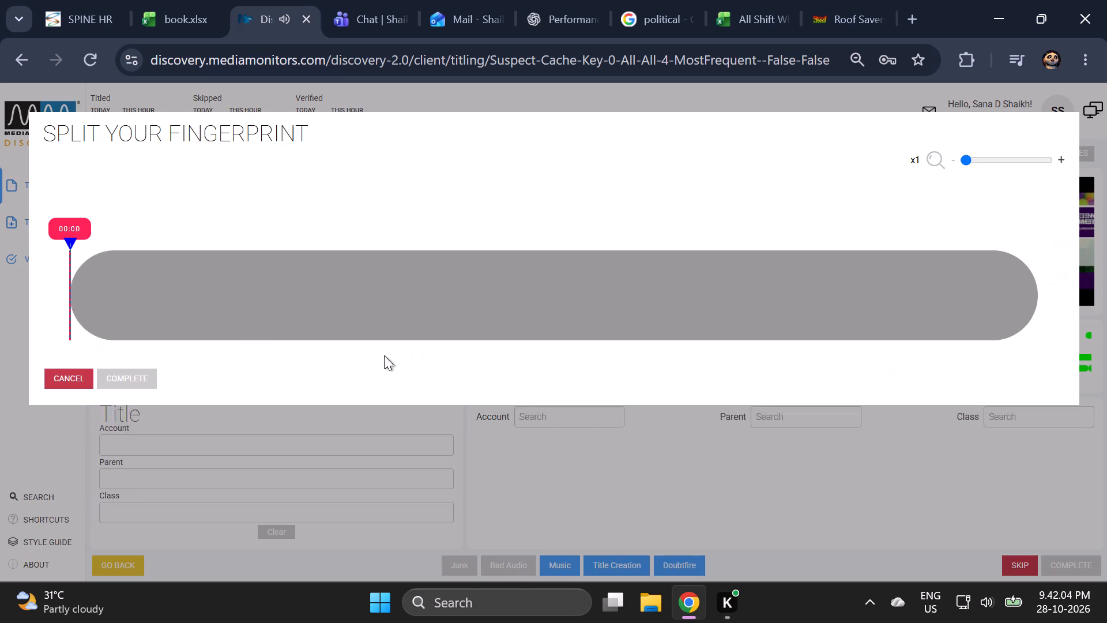
left_click_drag(76, 243, 567, 237)
left_click_drag(568, 237, 579, 237)
double_click(579, 237)
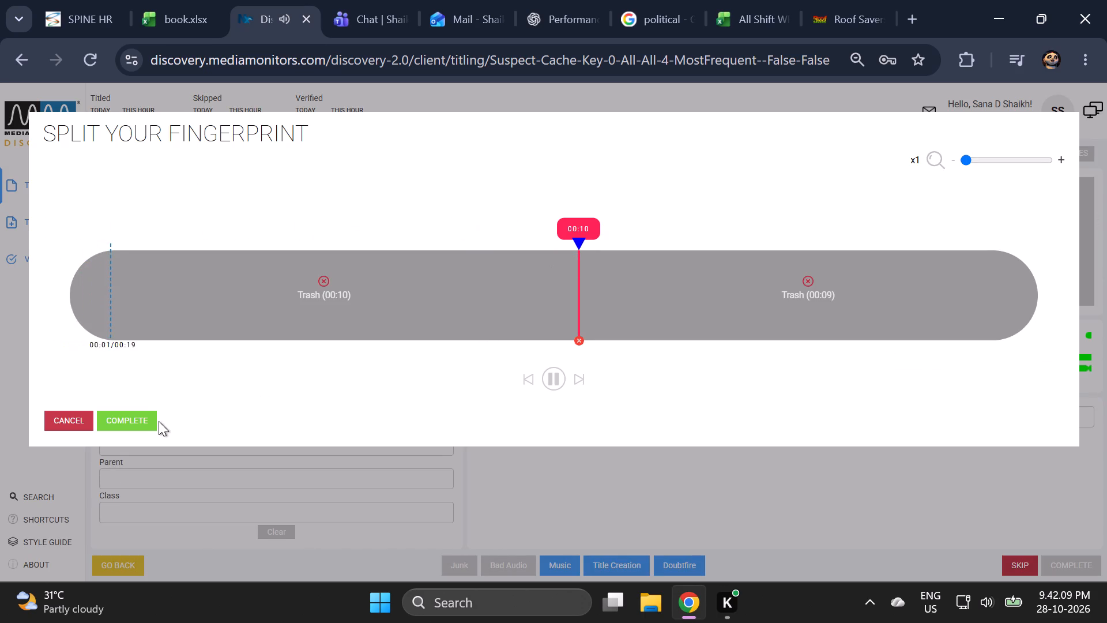
left_click(153, 422)
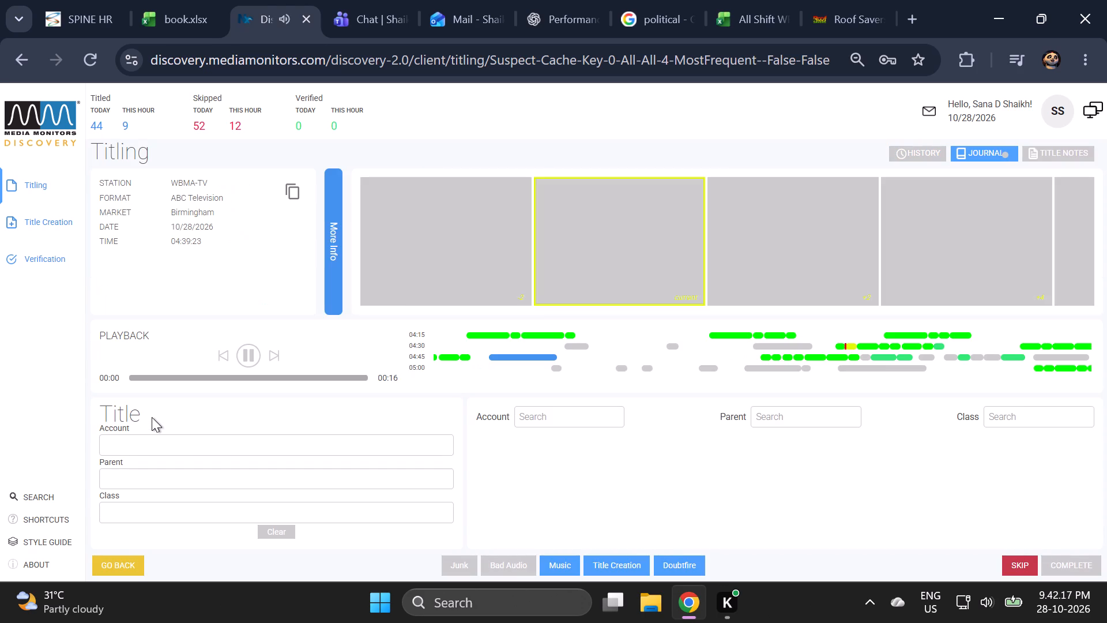
Play the WBMA-TV Birmingham segment forward, search Google for the station and read its ABC 33/40 Wikipedia article.
left_click(161, 441)
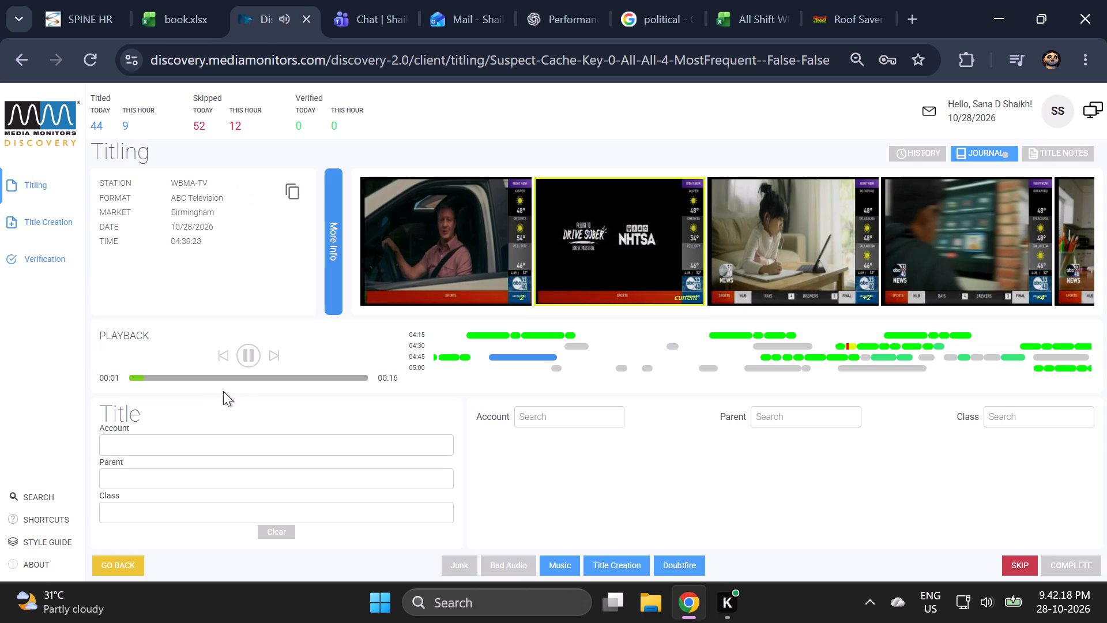
left_click_drag(274, 354, 299, 332)
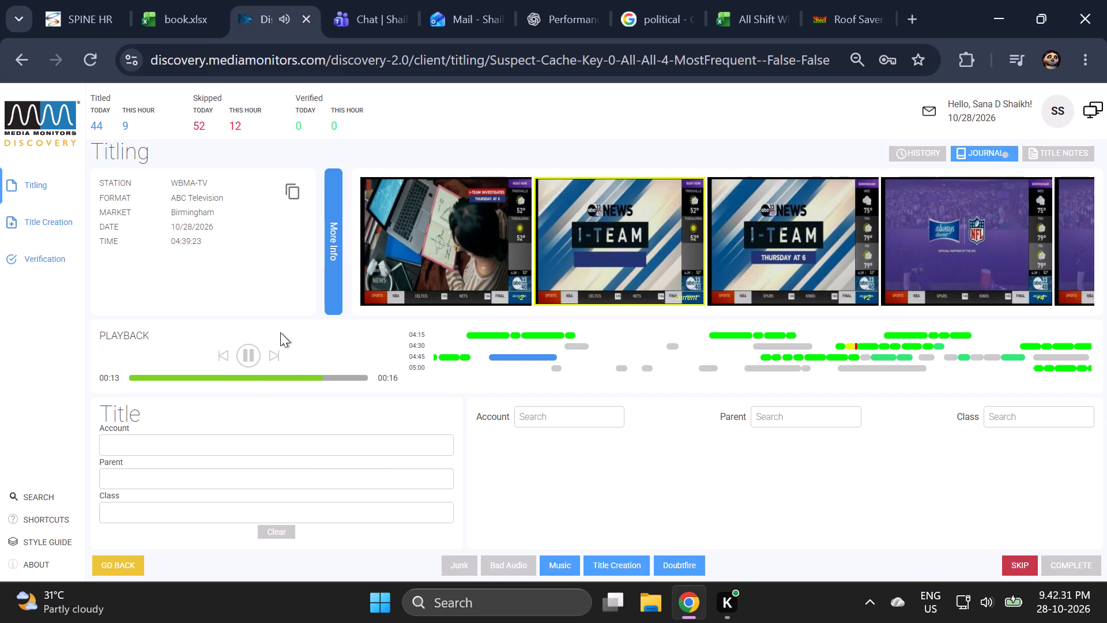
left_click_drag(227, 178, 162, 180)
key("ctrl+c")
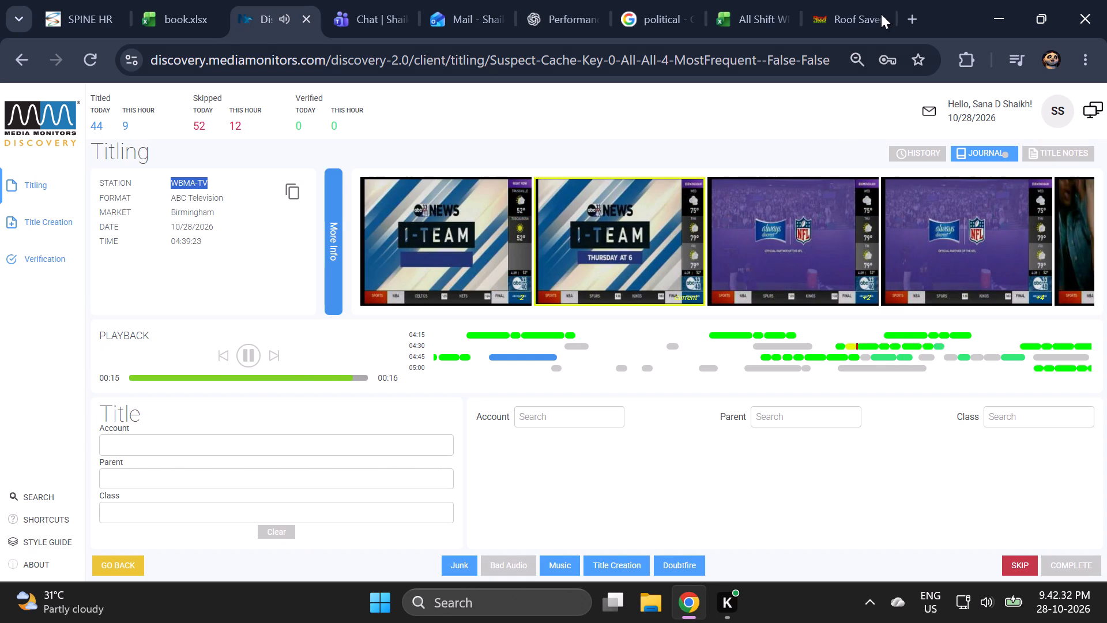
left_click(882, 8)
left_click(785, 54)
key("ctrl+v")
key("Return")
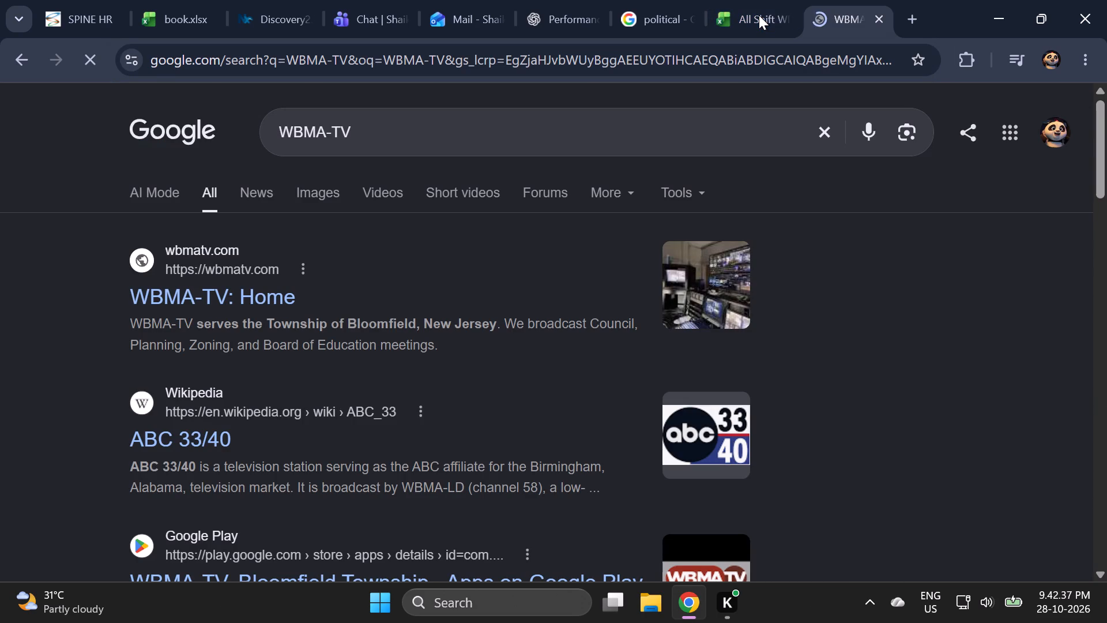
left_click(192, 434)
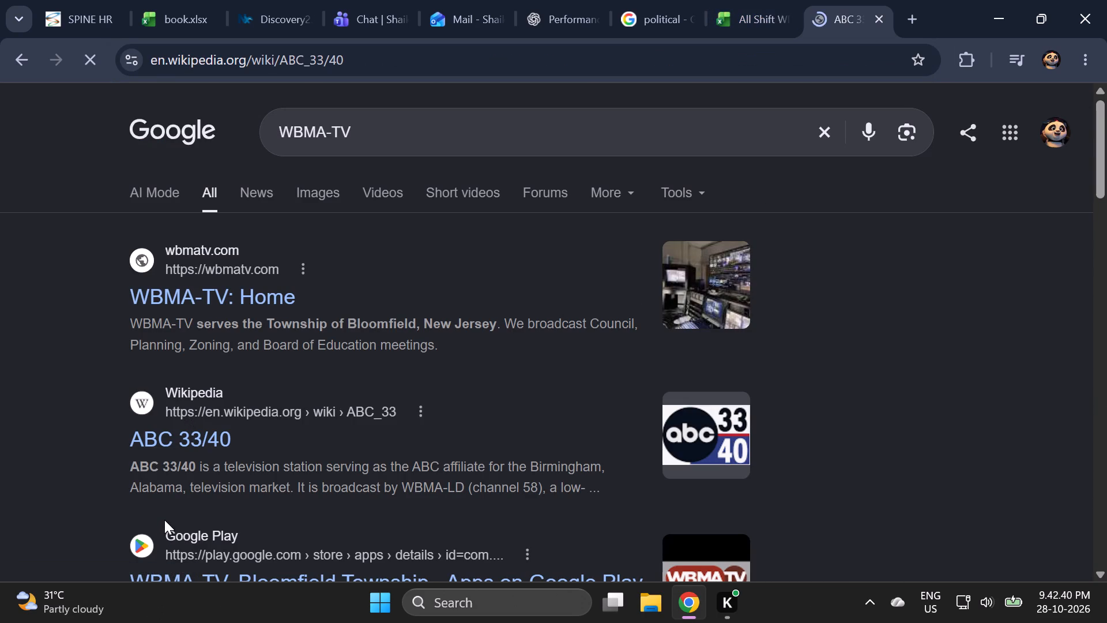
scroll(721, 440, "down", 2)
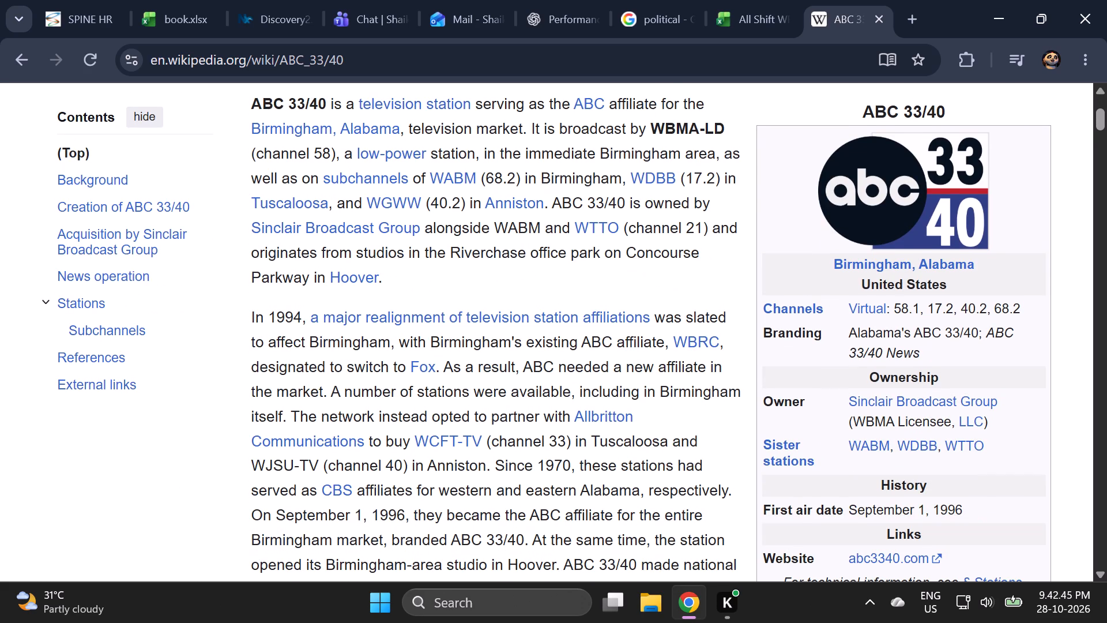
Title the segment with account WBMA-TV under Sinclair Broadcast Group, check its title notes, replay it and complete the title.
left_click(259, 0)
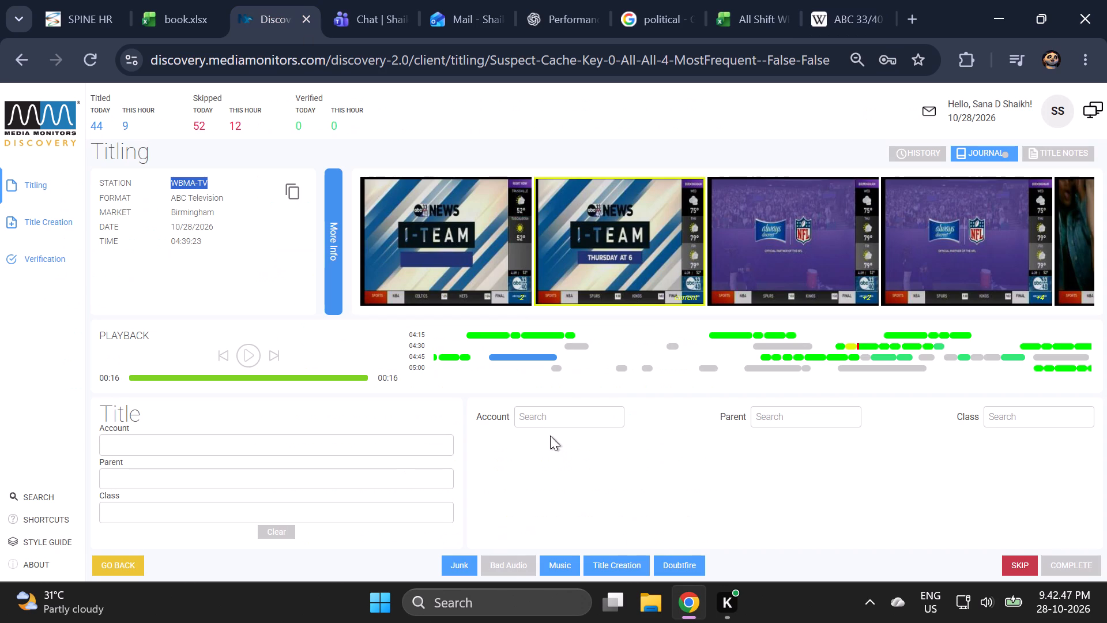
left_click(552, 406, "ctrl")
key("ctrl+v")
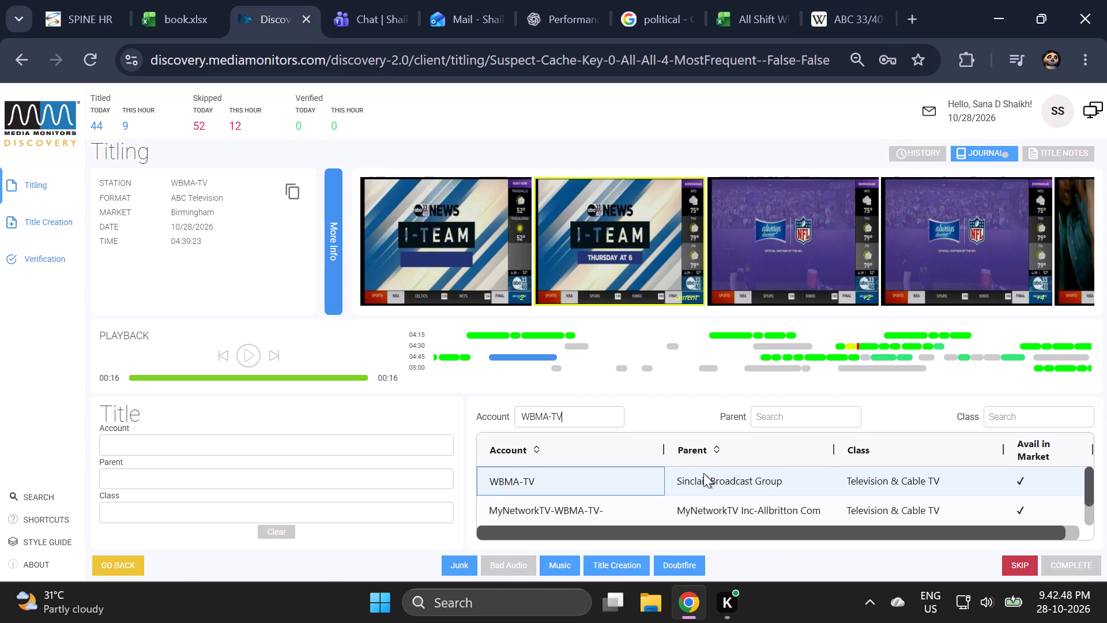
left_click(703, 473)
left_click(1064, 147)
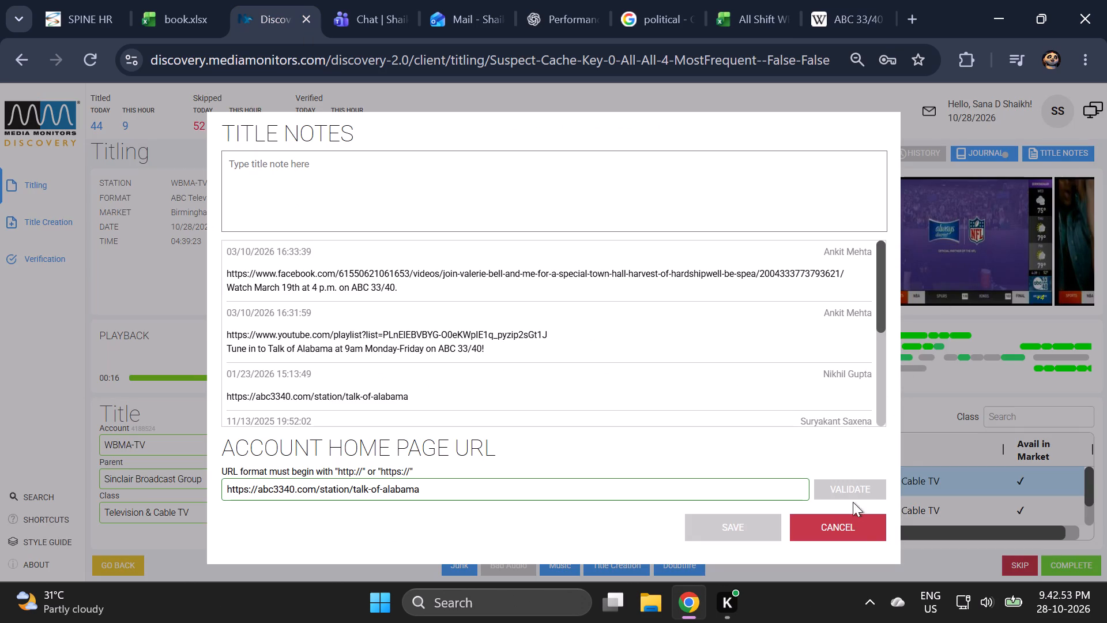
left_click(863, 527)
left_click(910, 476)
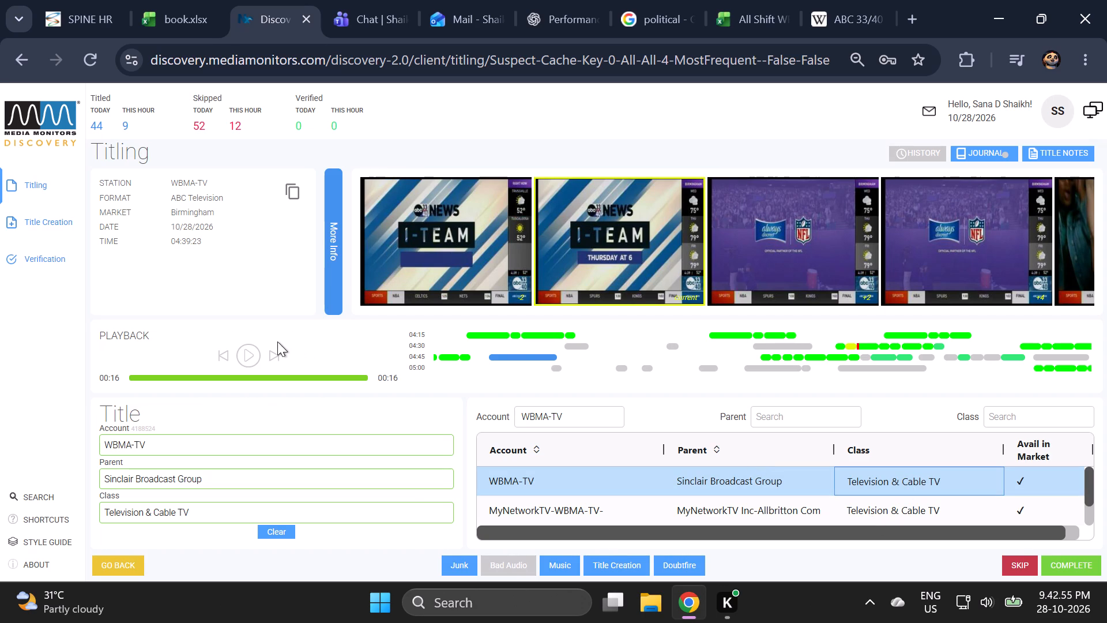
left_click(217, 351)
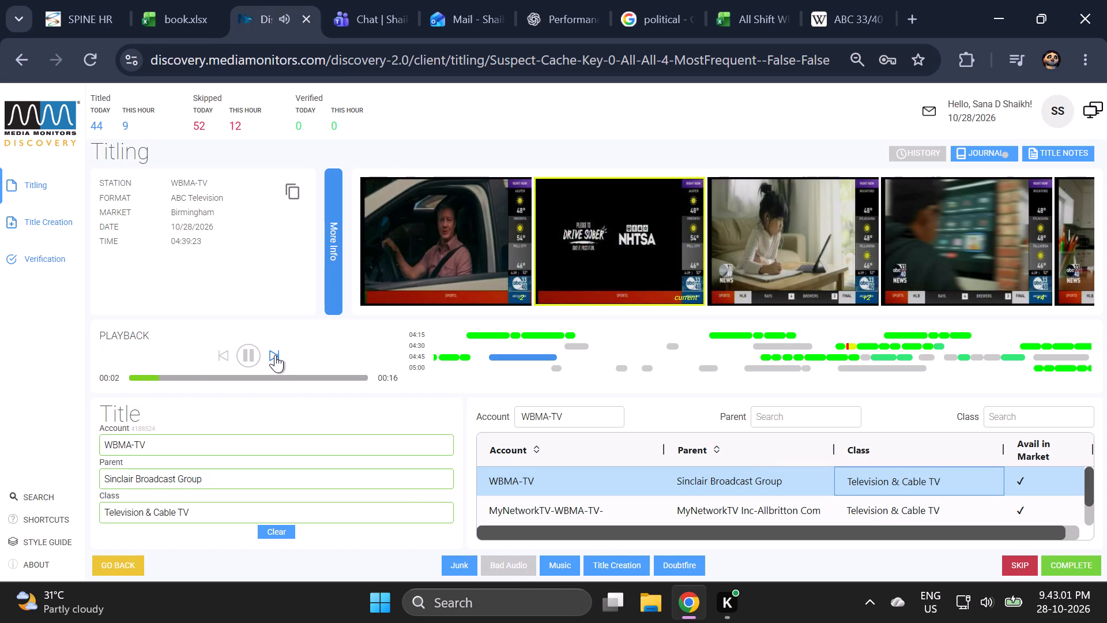
left_click(275, 355)
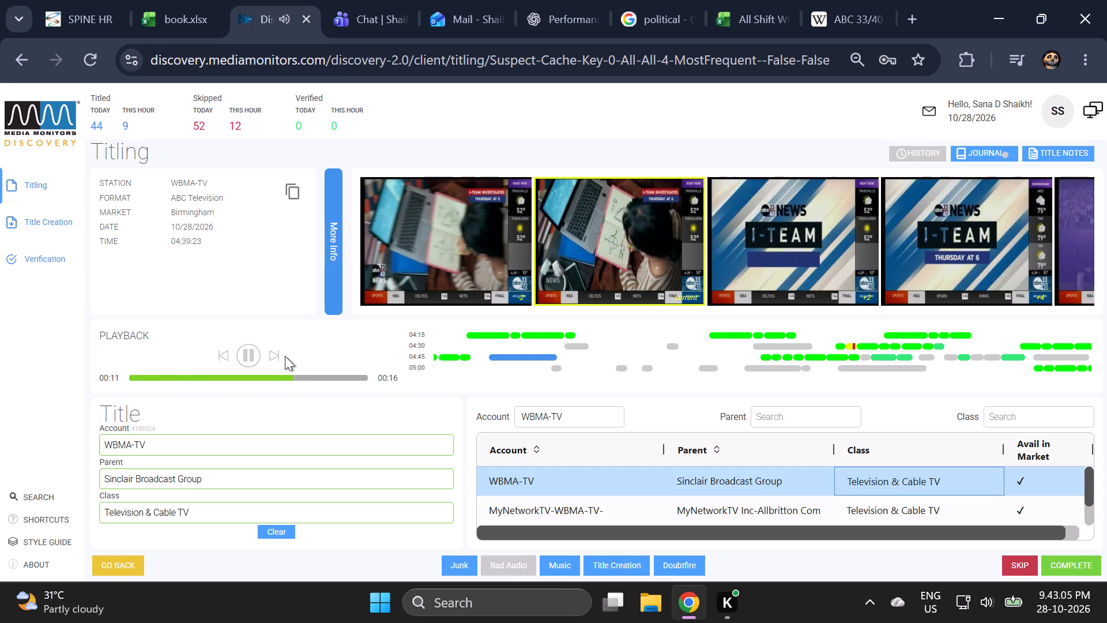
left_click(1027, 486)
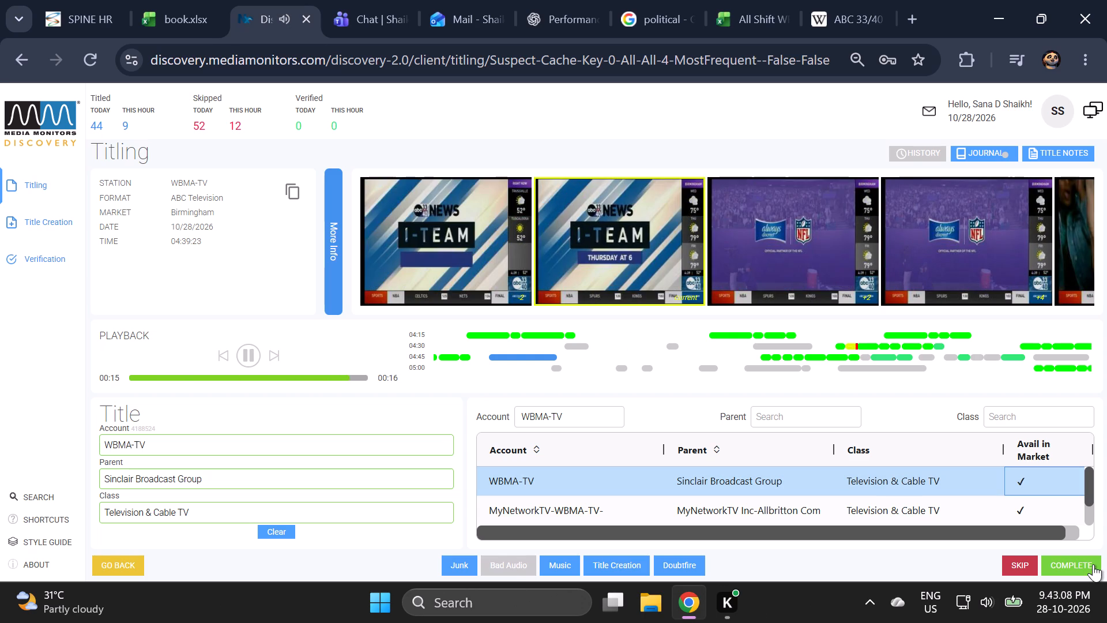
left_click(1093, 564)
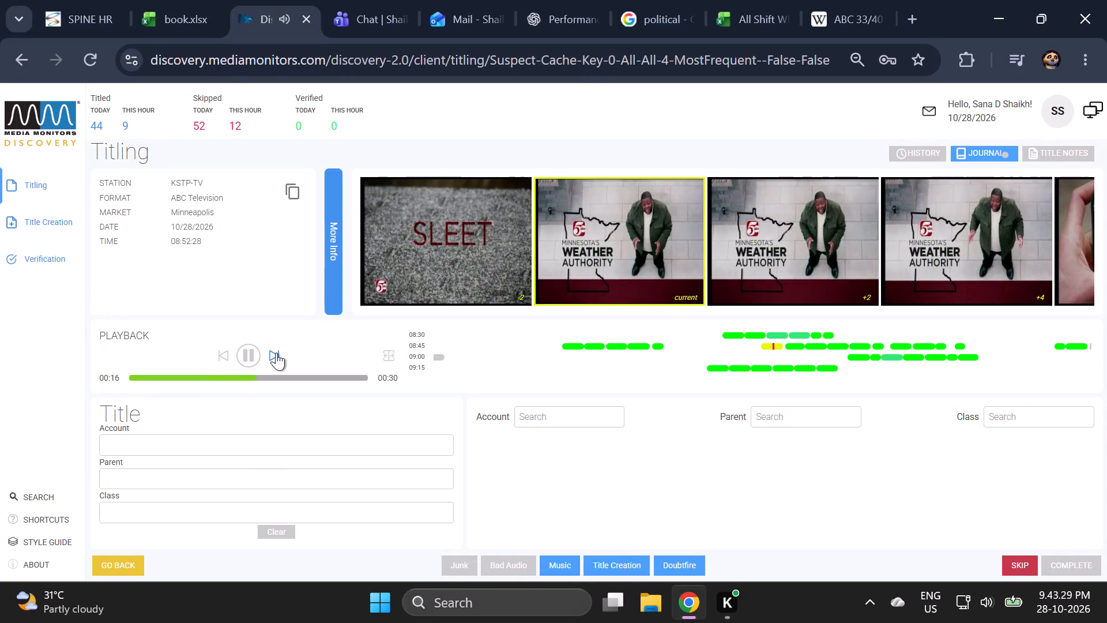
Search Google for the KSTP-TV Minneapolis station and read its Wikipedia article, checking it against the segment's playback.
left_click(311, 334)
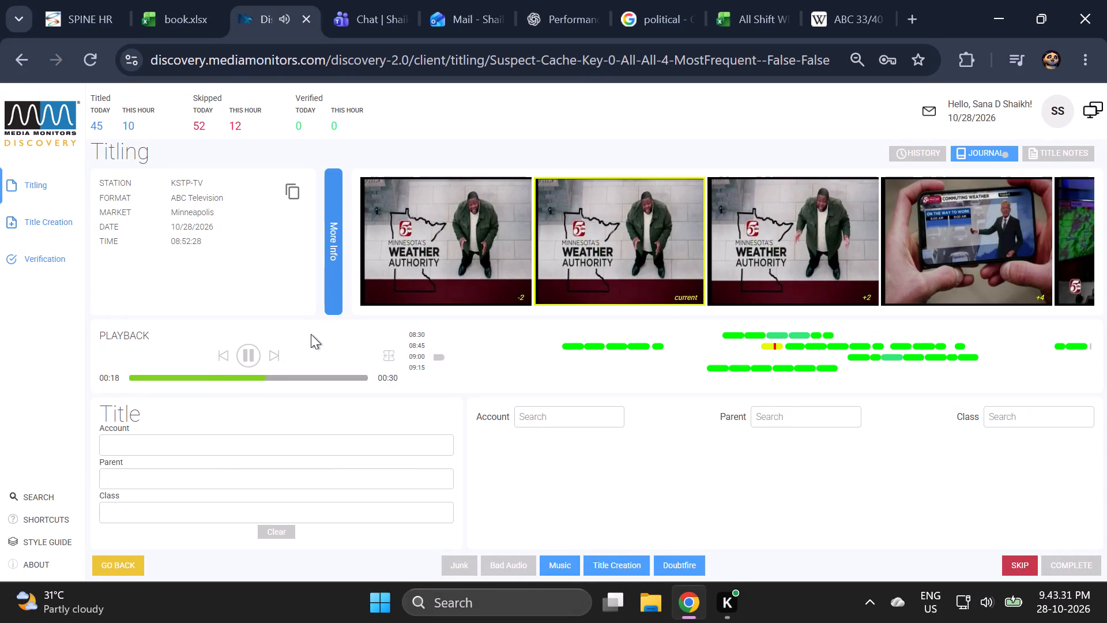
left_click_drag(221, 173, 157, 181)
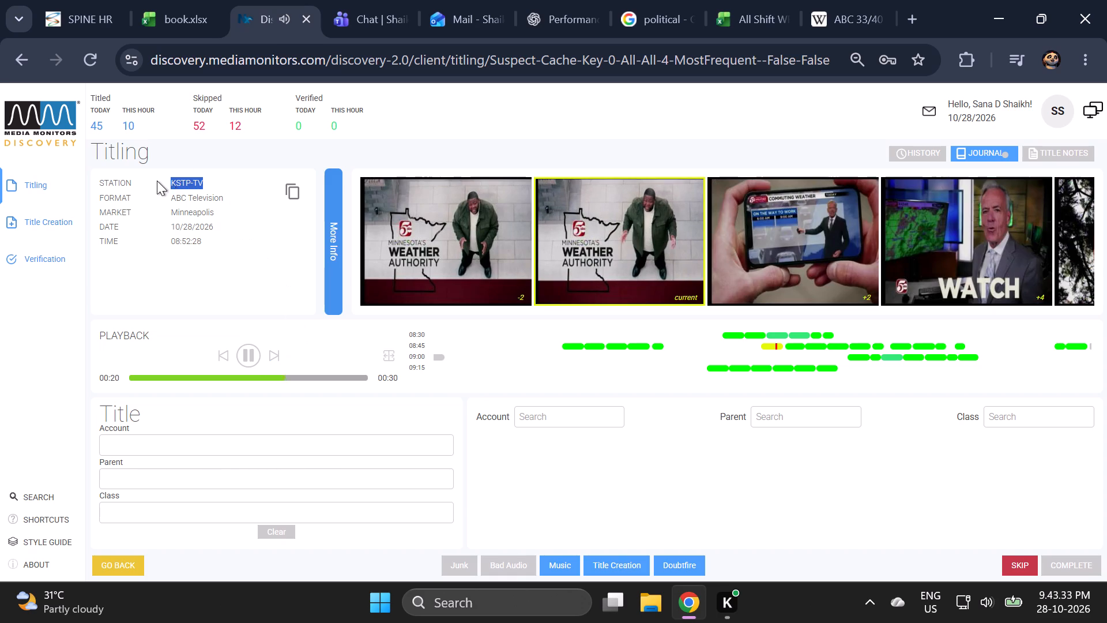
left_click_drag(157, 181, 157, 182)
key("ctrl+c")
left_click(854, 0)
left_click(684, 47)
key("ctrl+v")
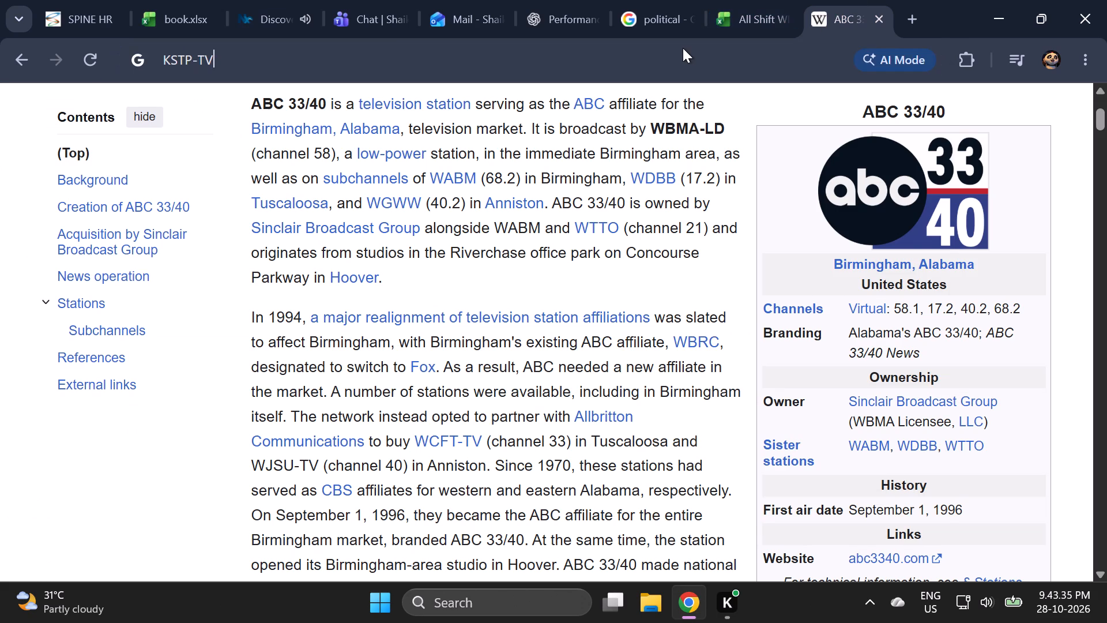
key("Return")
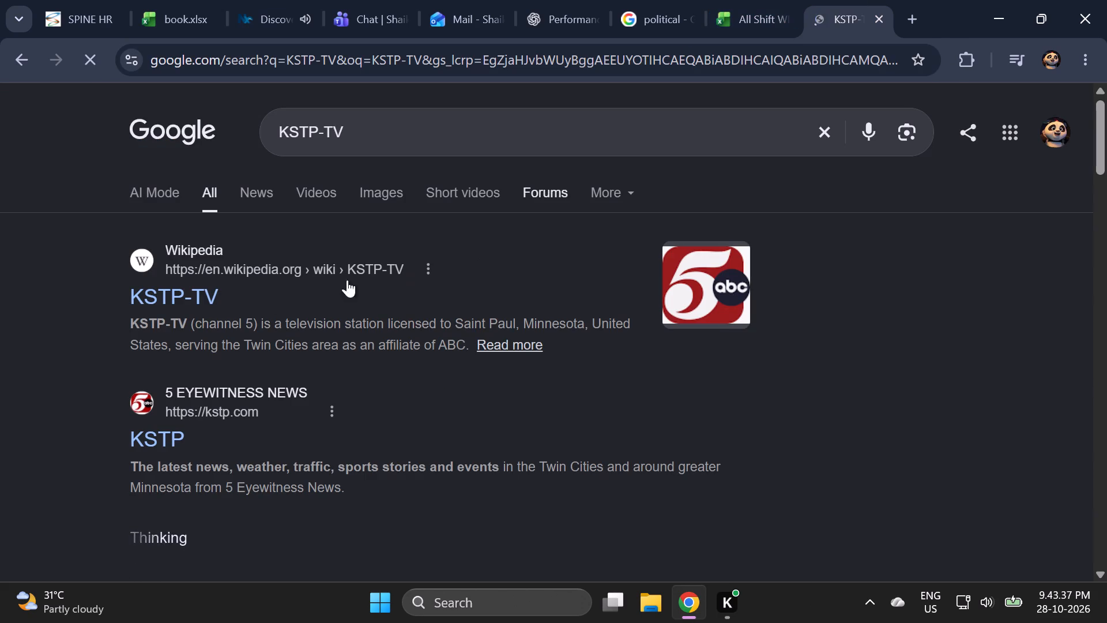
left_click(164, 298)
left_click(254, 0)
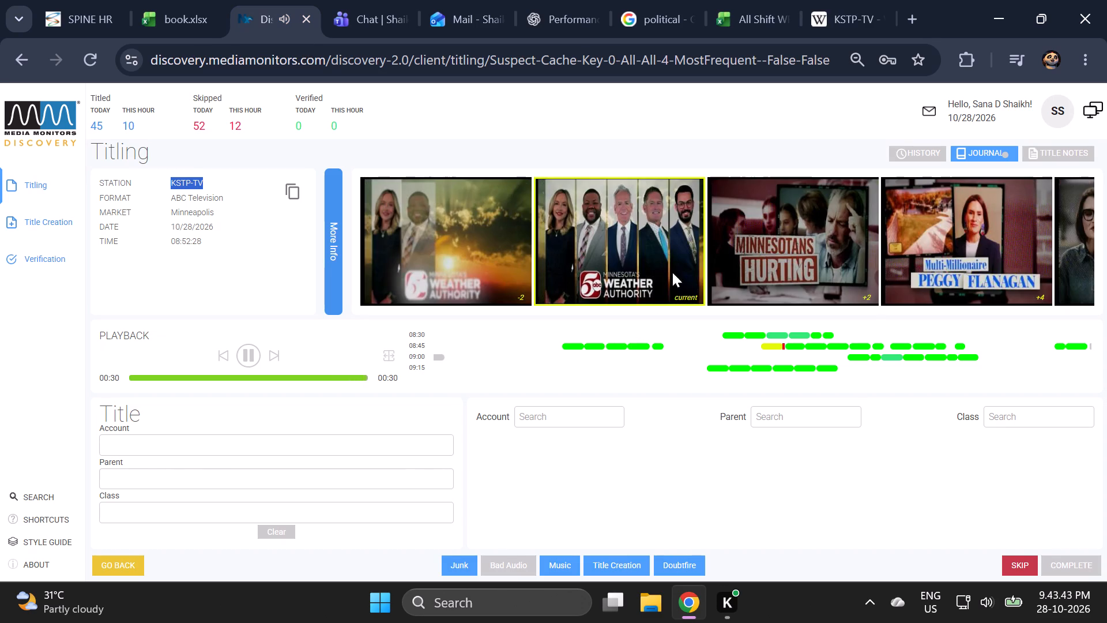
left_click(854, 0)
scroll(748, 386, "down", 3)
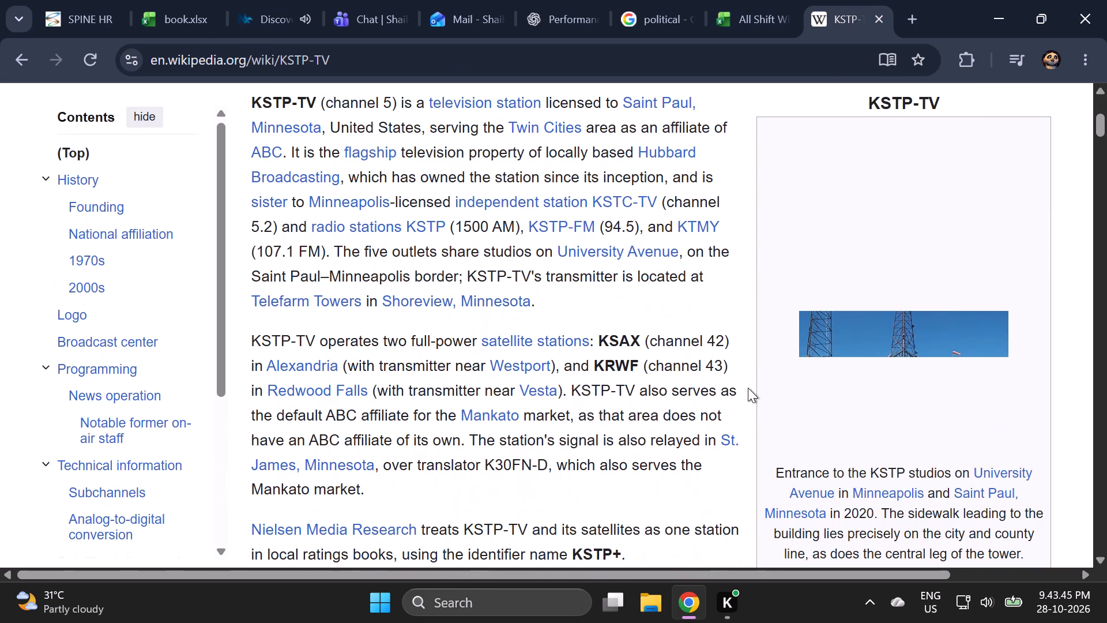
scroll(748, 384, "up", 1)
Assign the KSTP-TV account under Hubbard Broadcasting Inc, class Television & Cable TV, to the Minneapolis segment.
left_click_drag(947, 195, 862, 193)
key("ctrl+c")
left_click(305, 0)
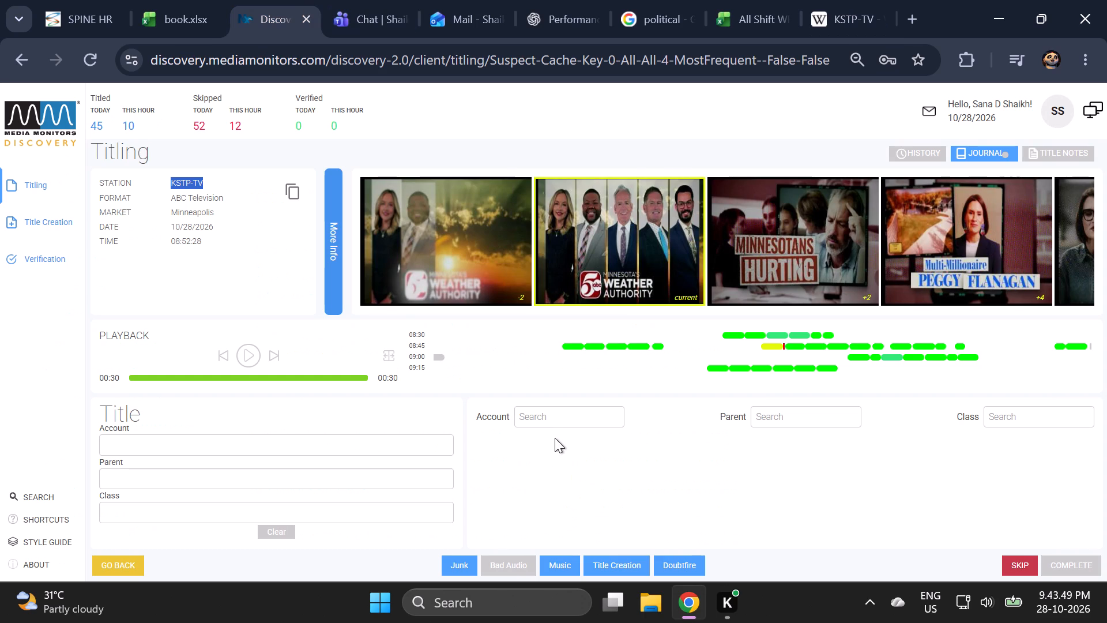
left_click(560, 427)
key("ctrl+v")
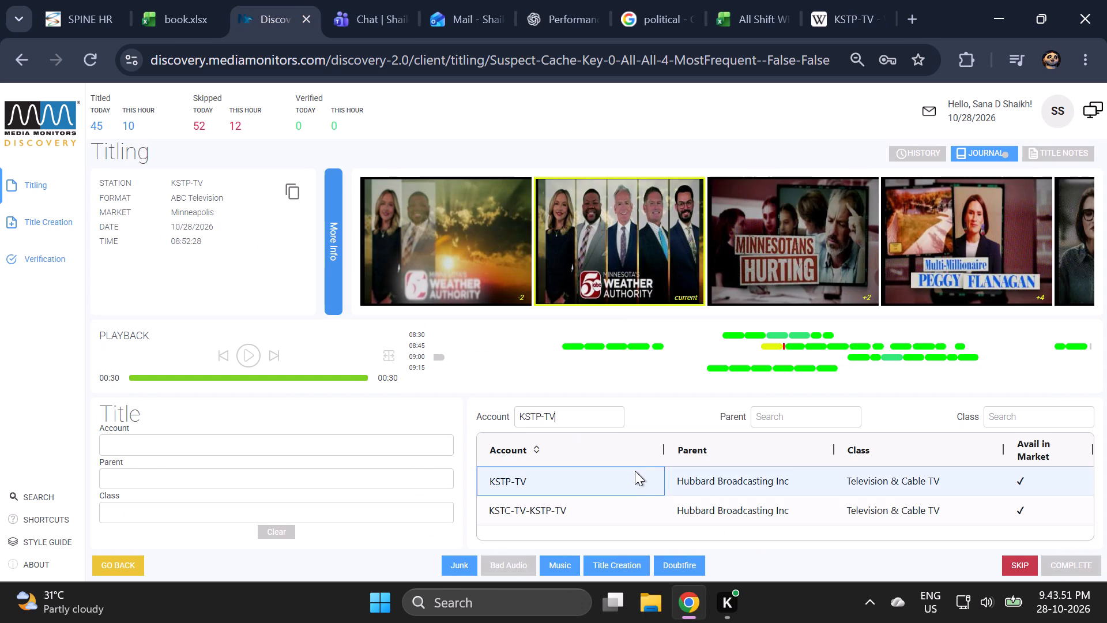
left_click(635, 471)
left_click(991, 471)
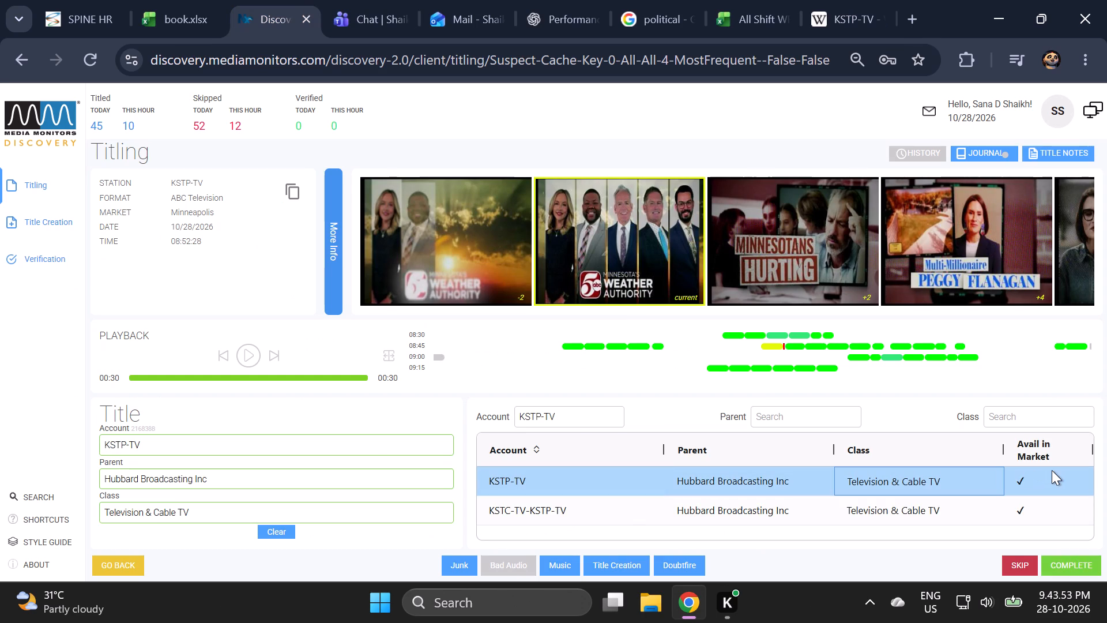
left_click(1055, 468)
Check the station's branding and ownership details in the KSTP-TV Wikipedia article, then return to Discovery.
left_click(840, 11)
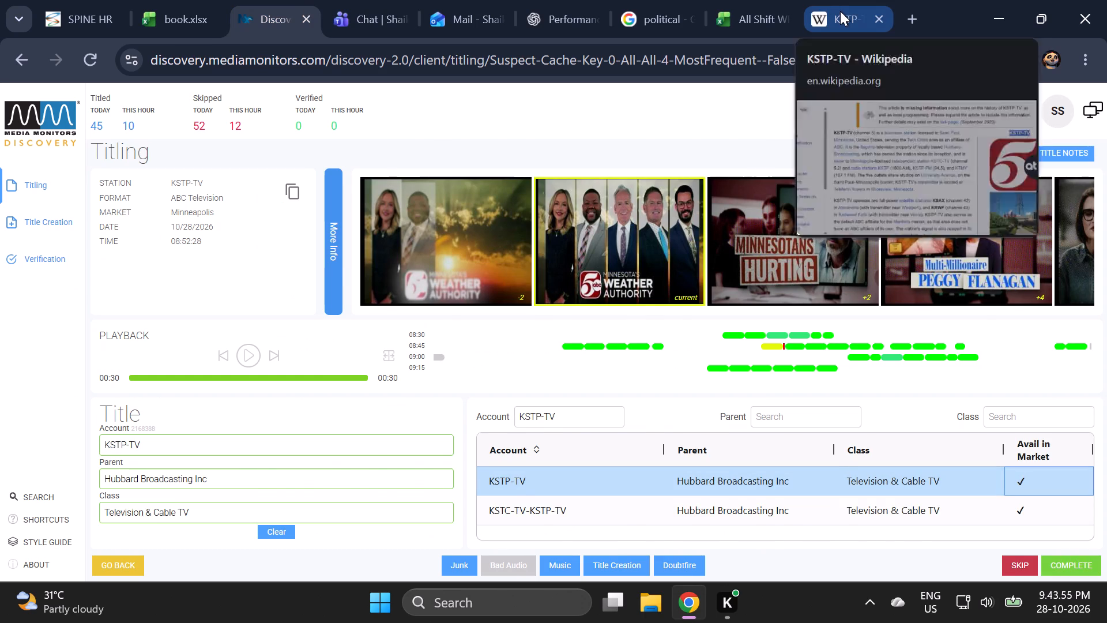
scroll(811, 427, "down", 5)
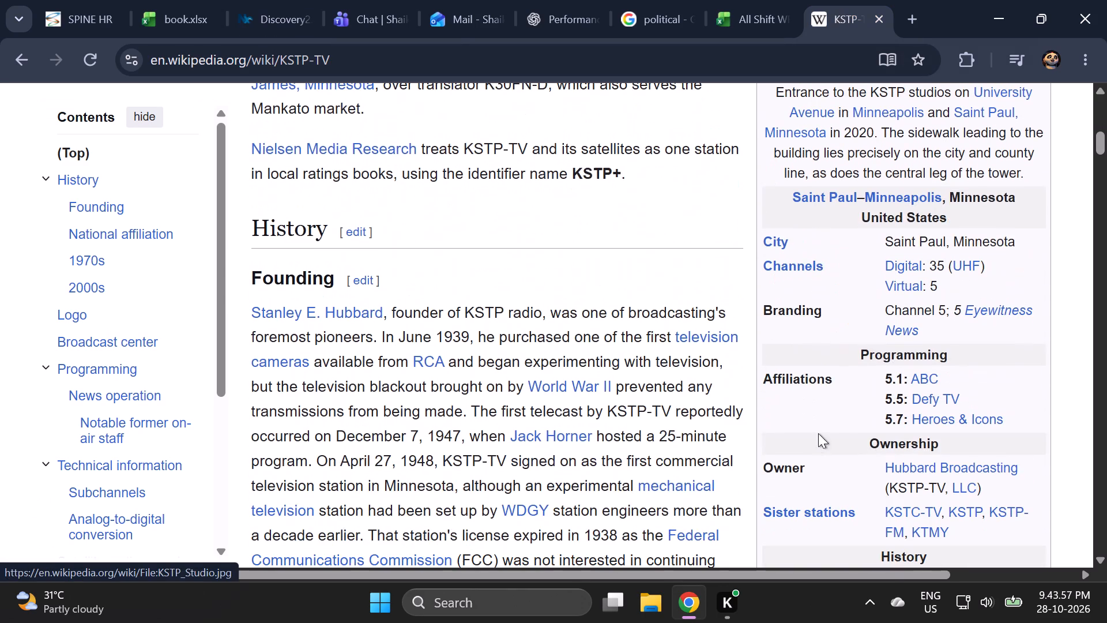
left_click(263, 0)
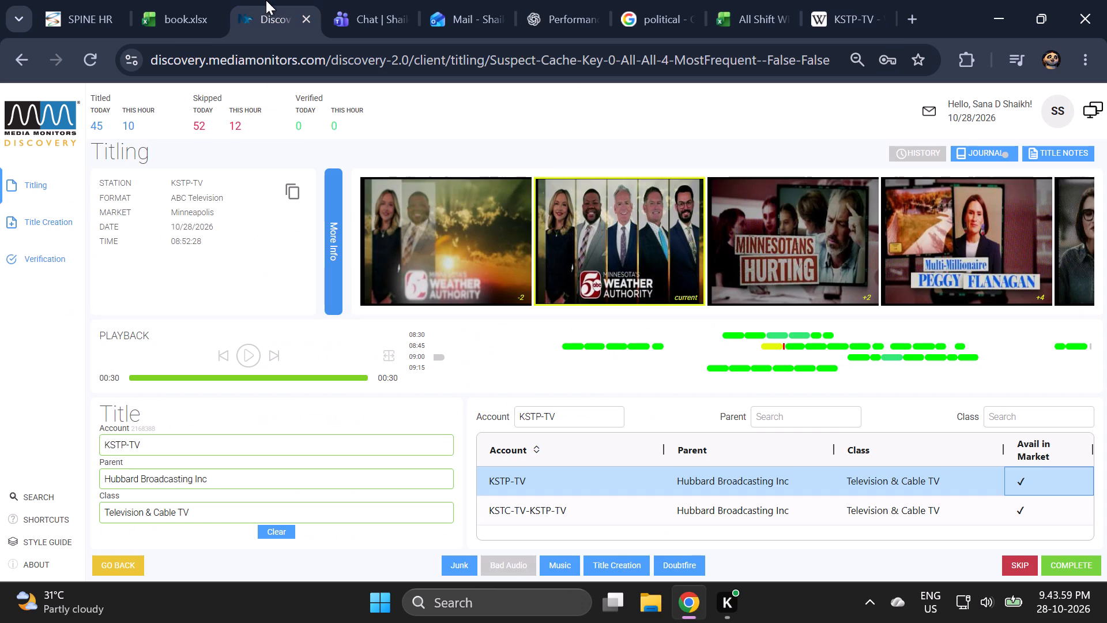
Replay the KSTP-TV Minneapolis segment through to its end and complete its title.
left_click(227, 354)
left_click(277, 356)
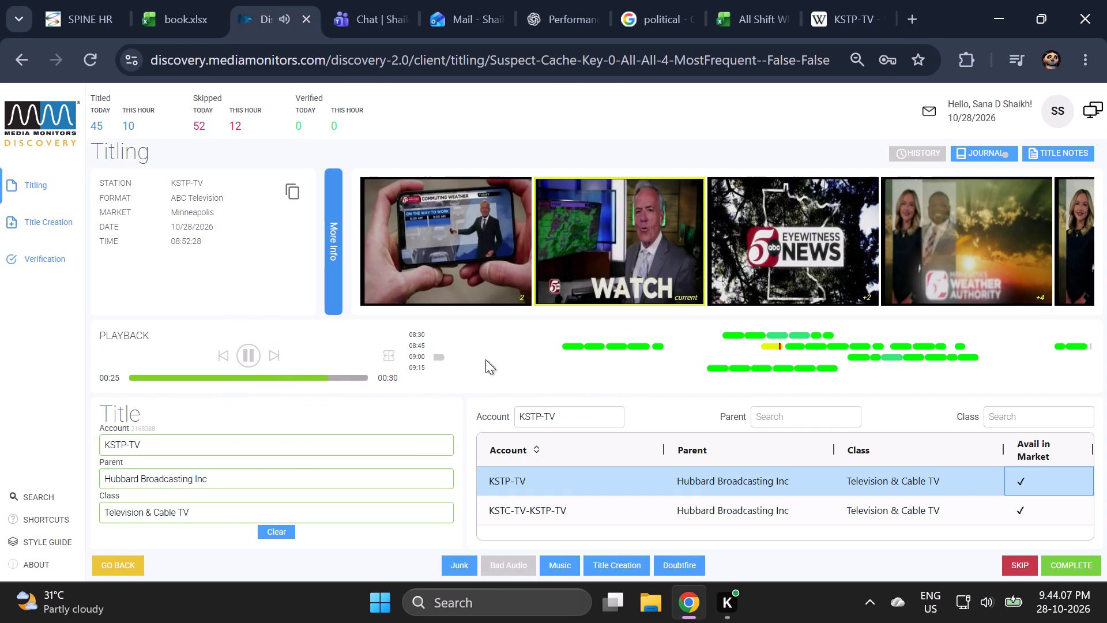
left_click(1042, 478)
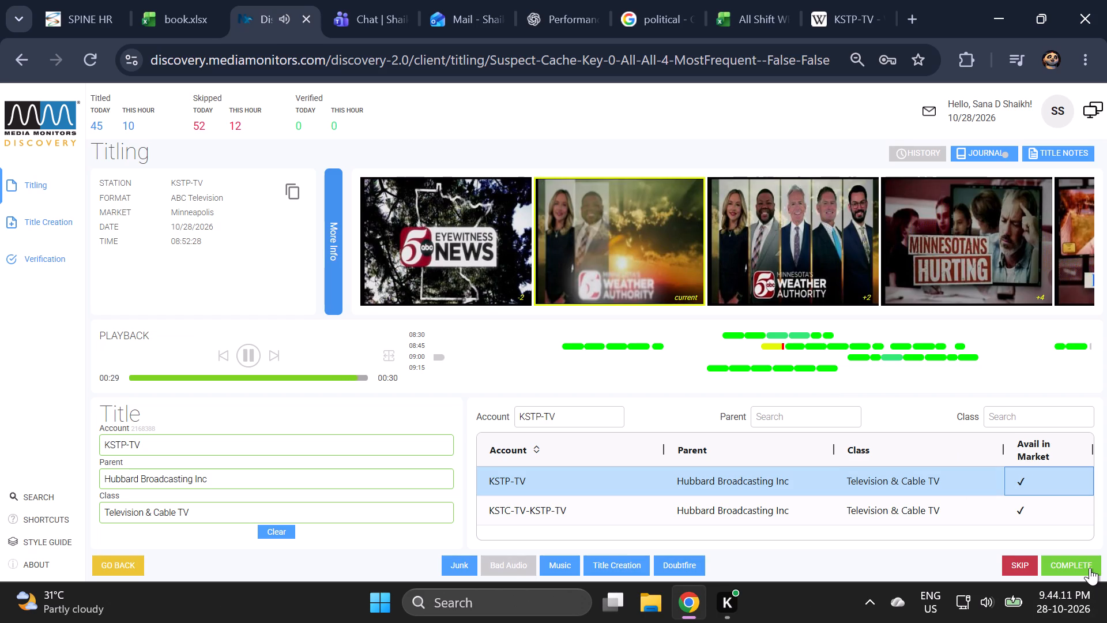
left_click(1090, 568)
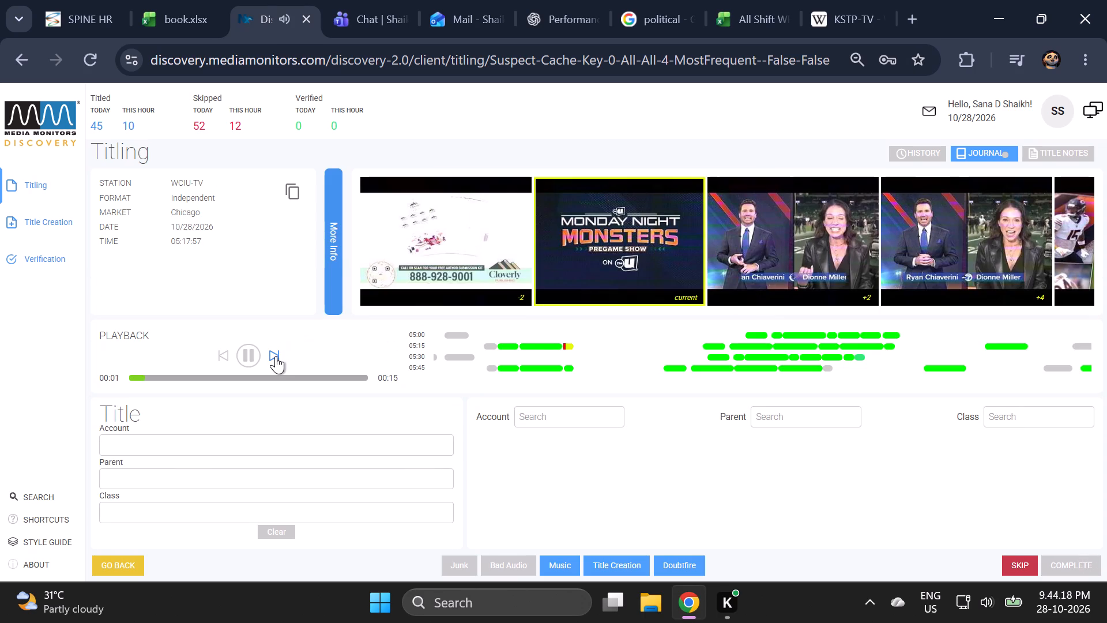
Title the WCIU-TV Chicago segment with account WCIU-TV under Weigel Broadcasting Co, class Television & Cable TV, replay it and complete it.
left_click(276, 356)
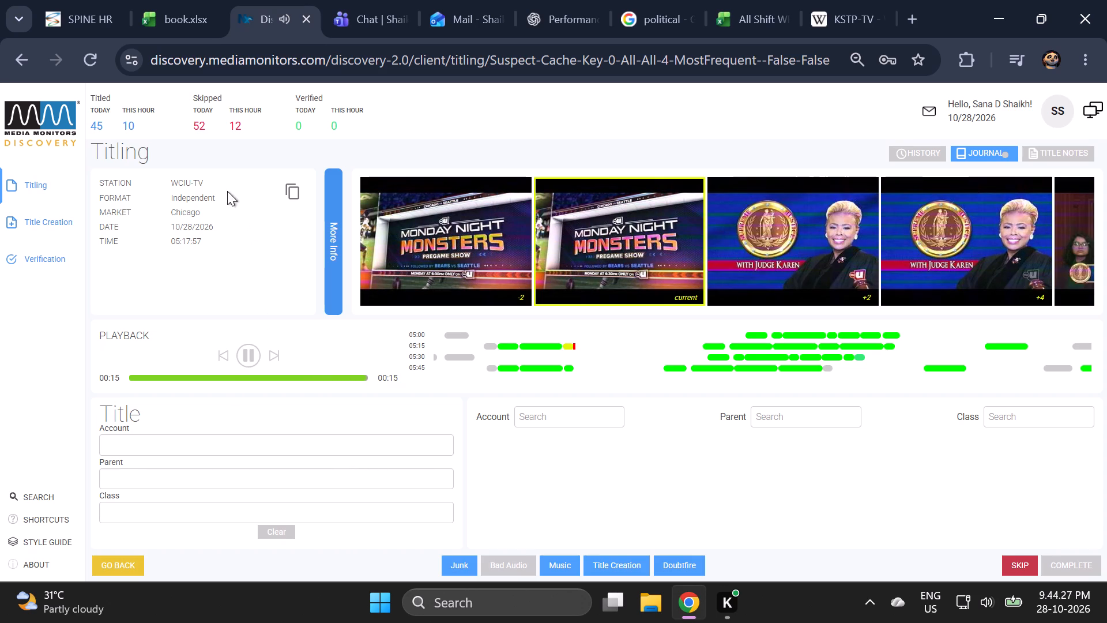
left_click_drag(217, 178, 167, 175)
key("ctrl+c")
left_click(541, 422, "ctrl")
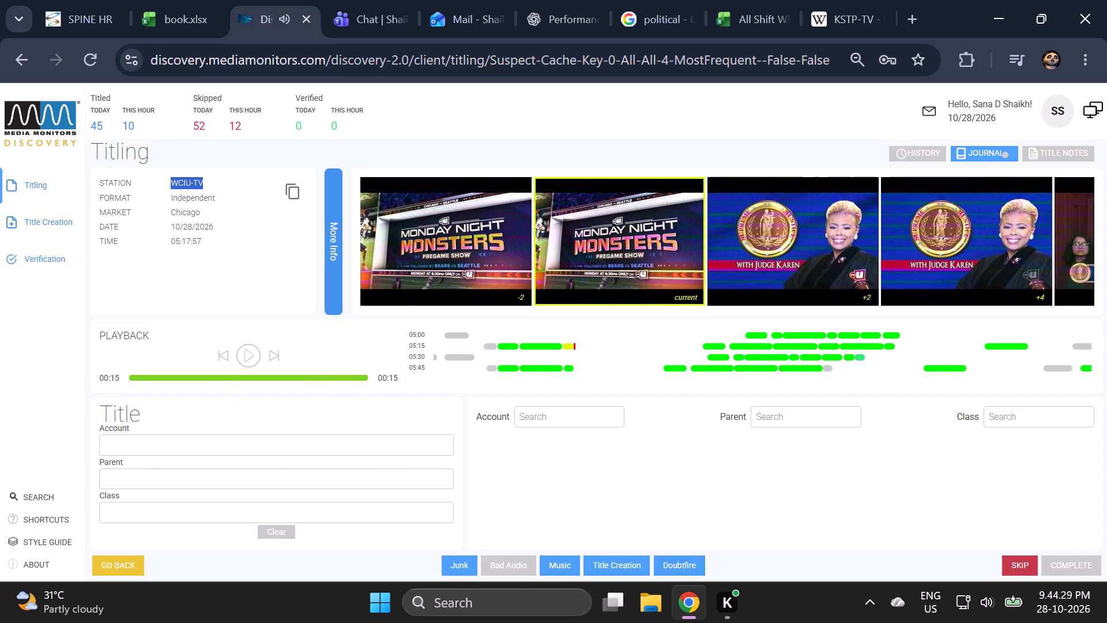
key("ctrl+v")
left_click(573, 475)
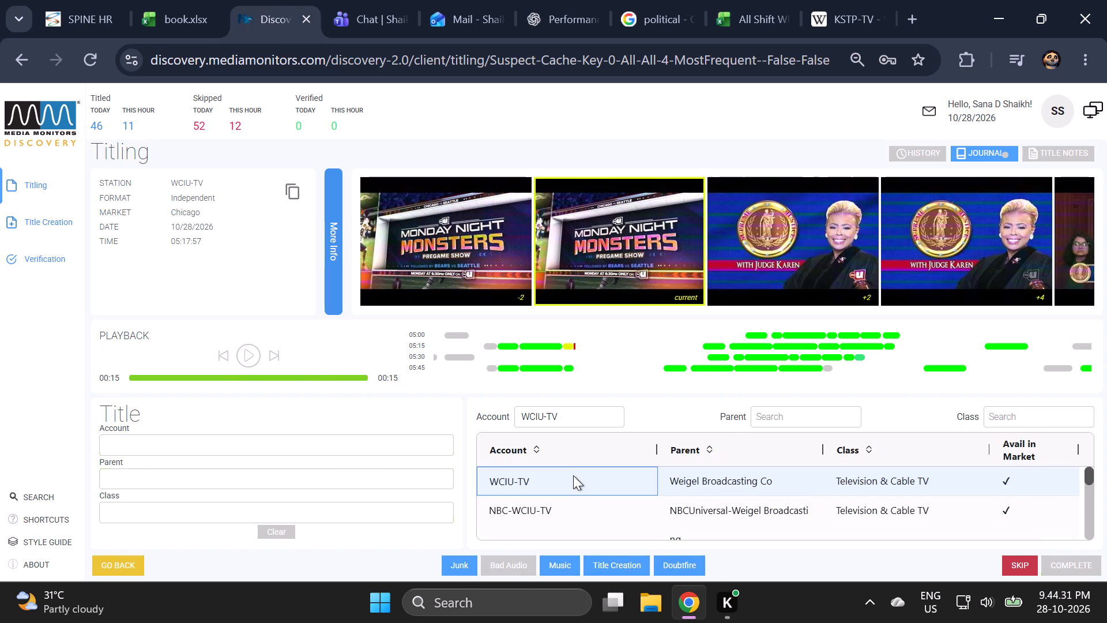
left_click(224, 356)
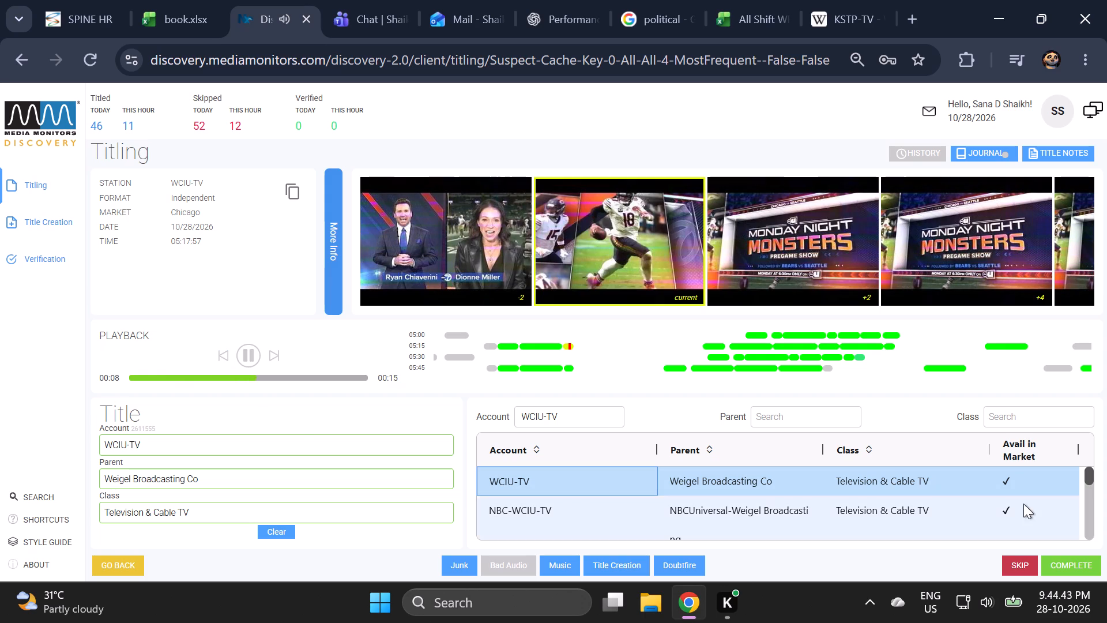
left_click(1028, 476)
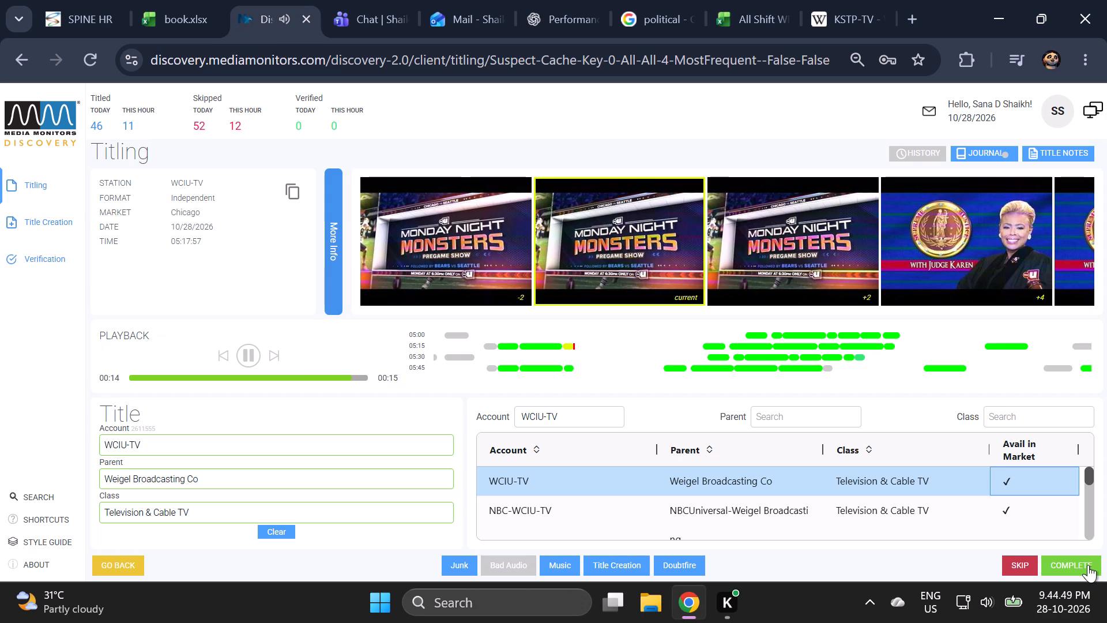
left_click(1088, 565)
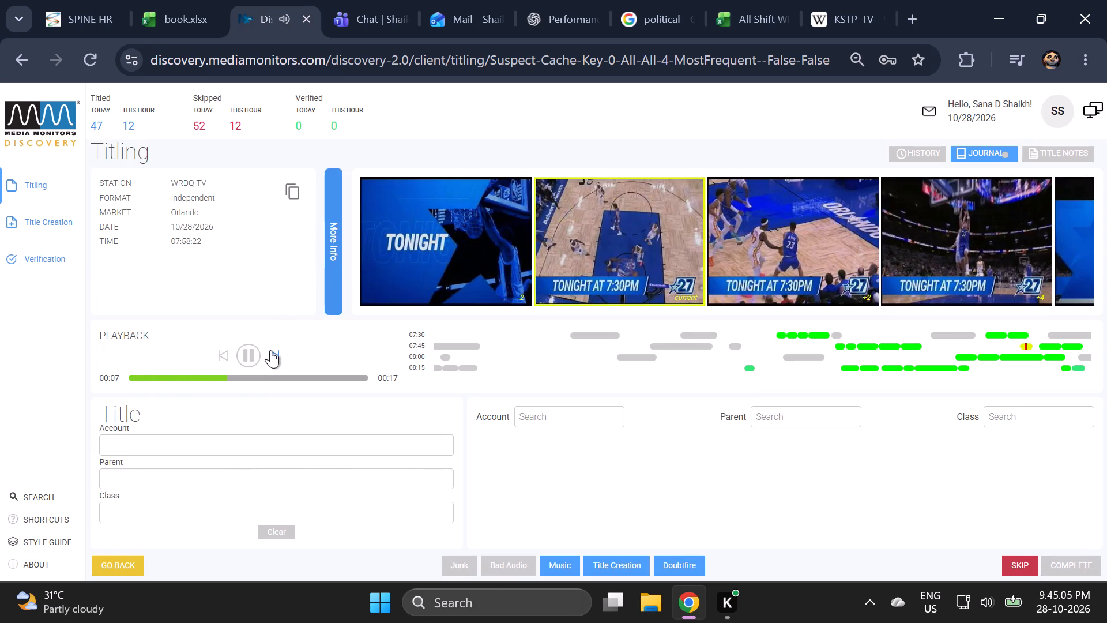
Copy the Orlando Magic name from the book workbook and assign that account, parent NBA Media Ventures llc, to the WRDQ-TV Orlando segment.
left_click(199, 0)
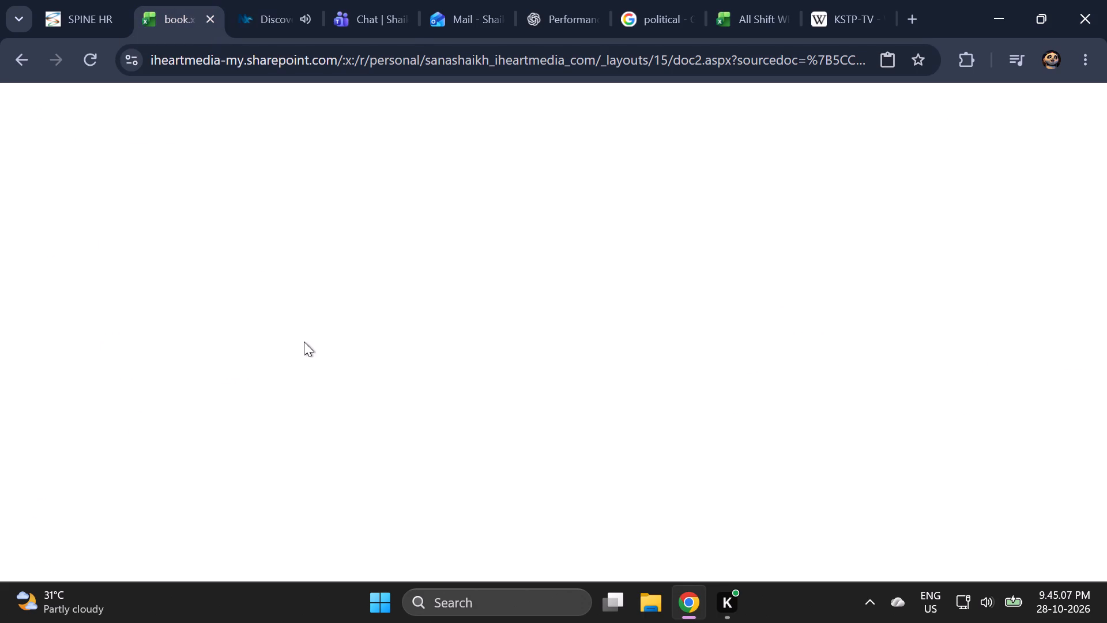
scroll(344, 459, "up", 1)
double_click(385, 355)
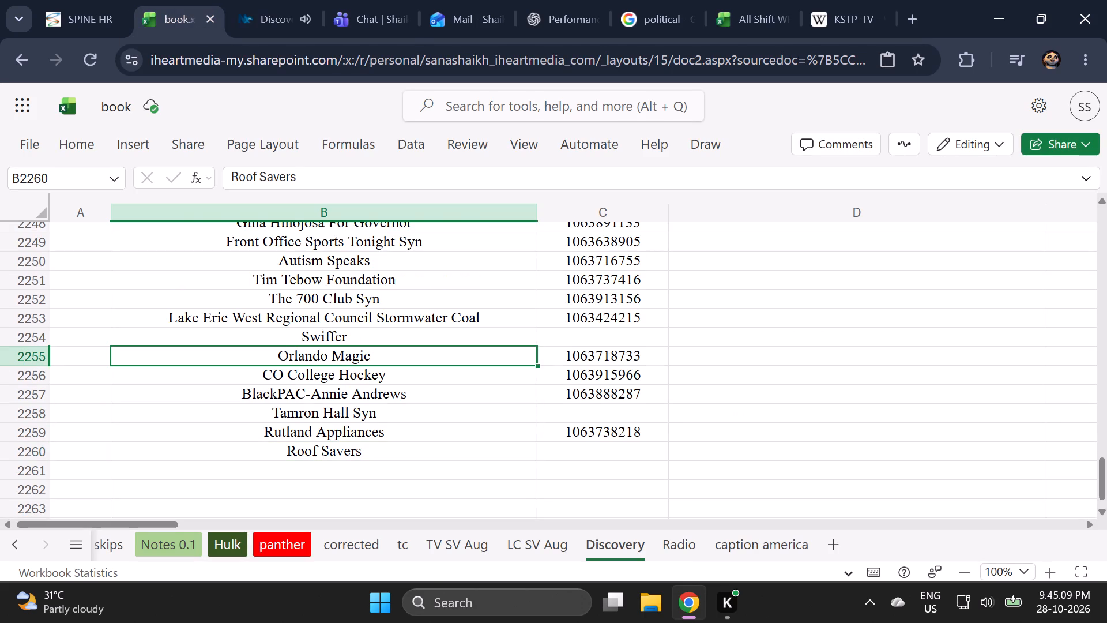
left_click_drag(392, 354, 234, 348)
key("ctrl+c")
left_click(265, 0)
left_click(573, 416, "ctrl")
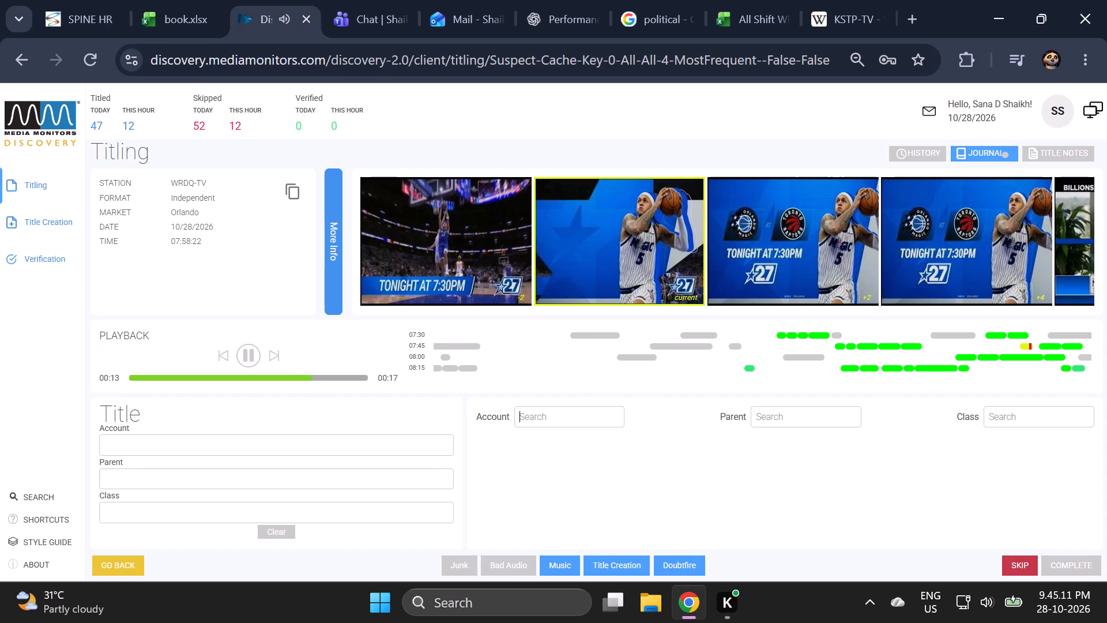
key("ctrl+v")
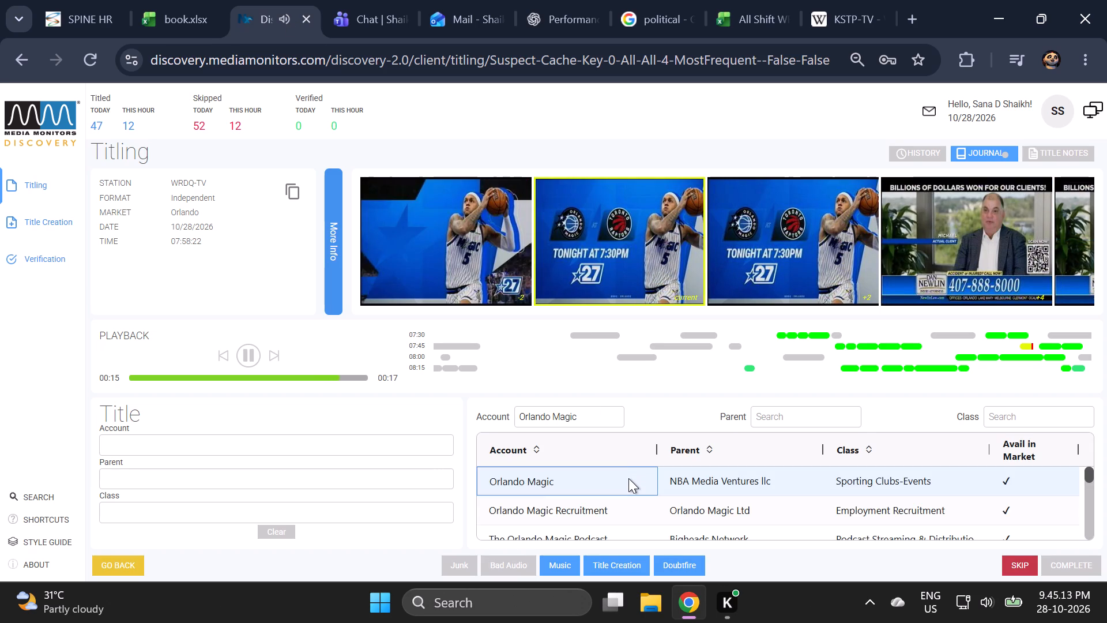
left_click(628, 478)
Narrow the Orlando Magic matches to class Sporting Clubs-Events, select the account, replay the segment and complete the title.
left_click(327, 509)
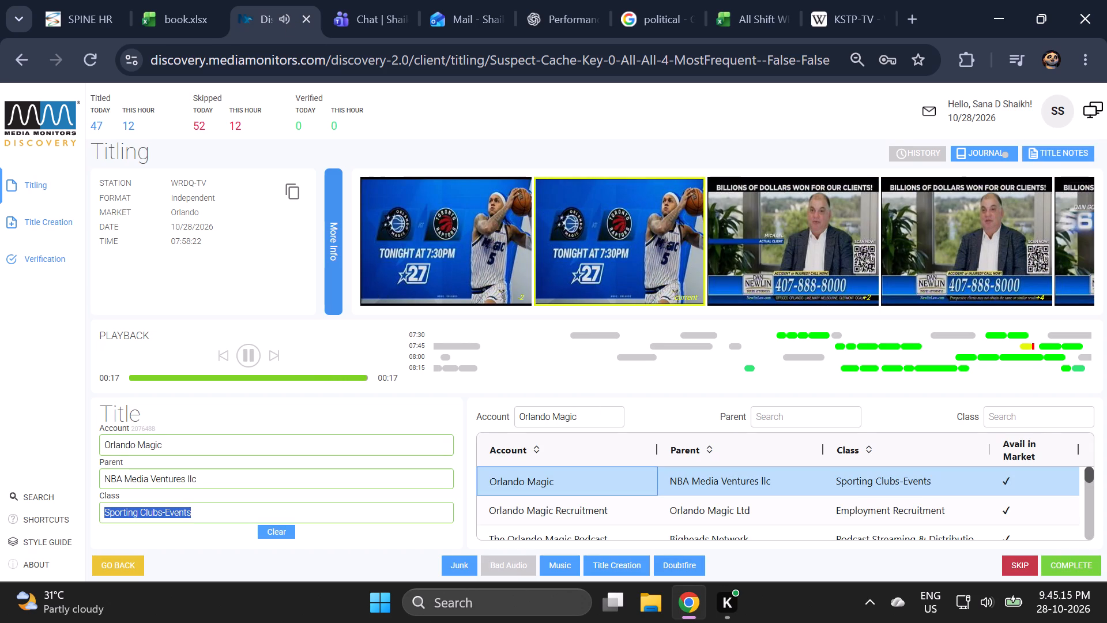
key("ctrl+c")
left_click(1050, 411, "ctrl")
key("ctrl+v")
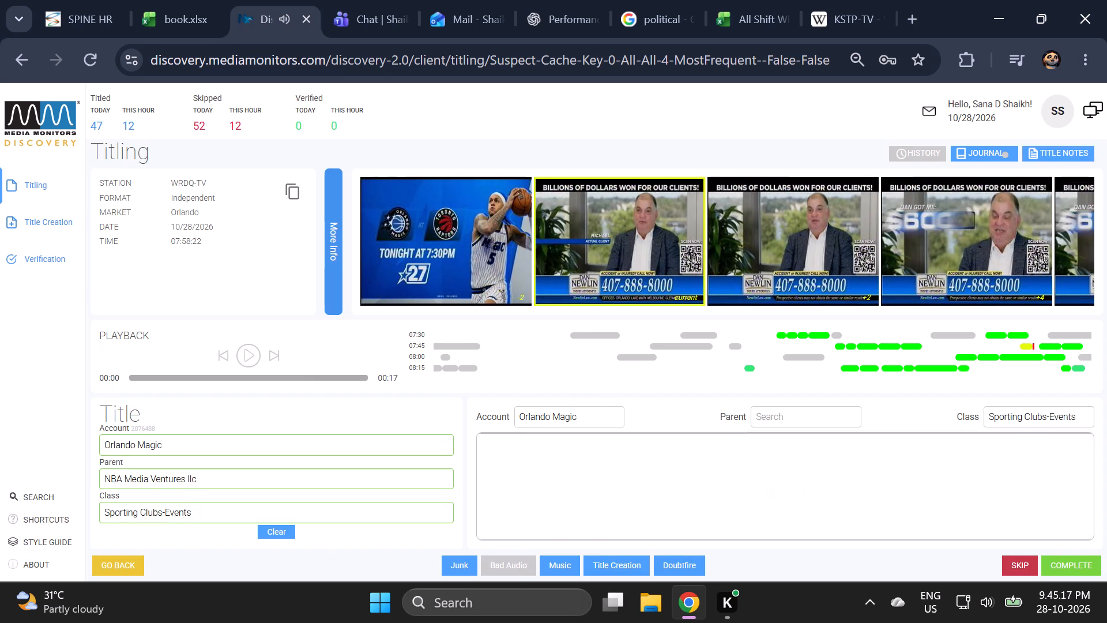
left_click(931, 482)
left_click(226, 362)
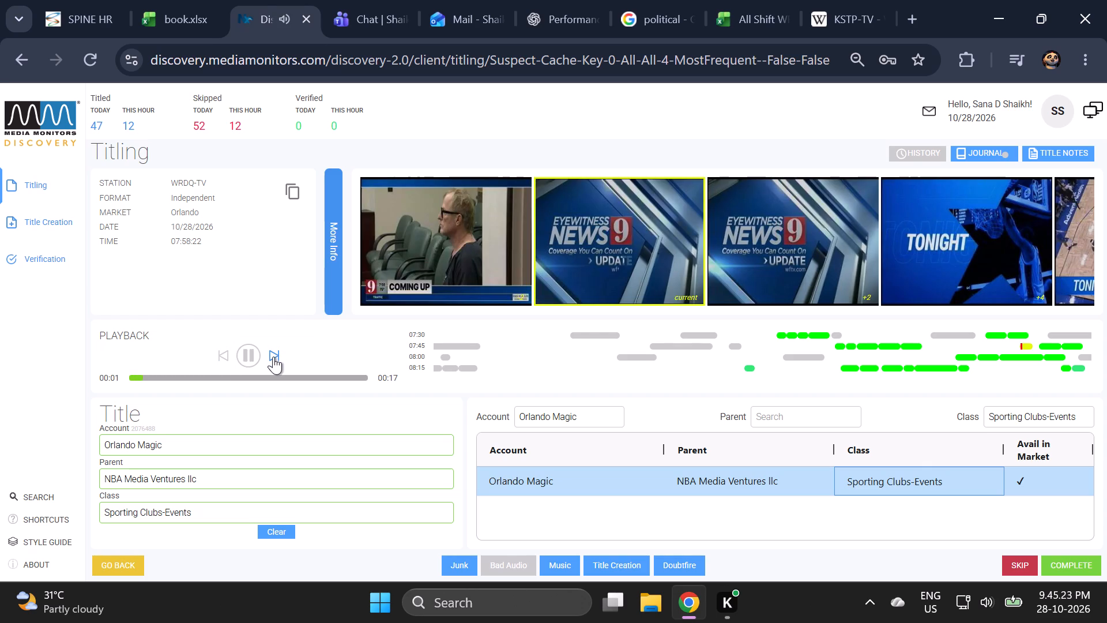
left_click(273, 356)
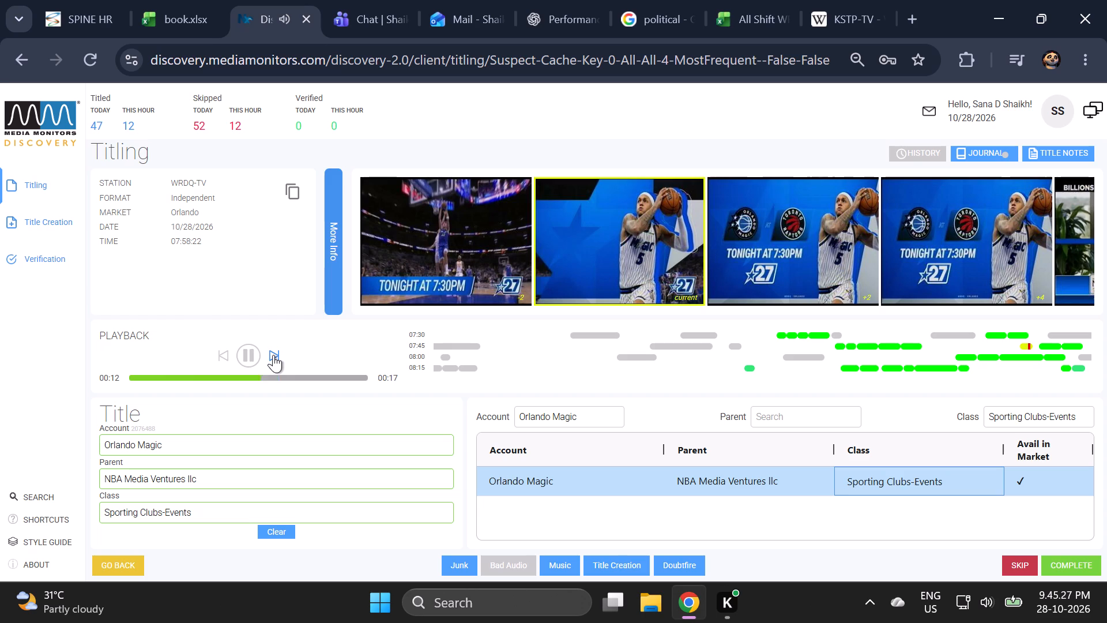
left_click(1044, 486)
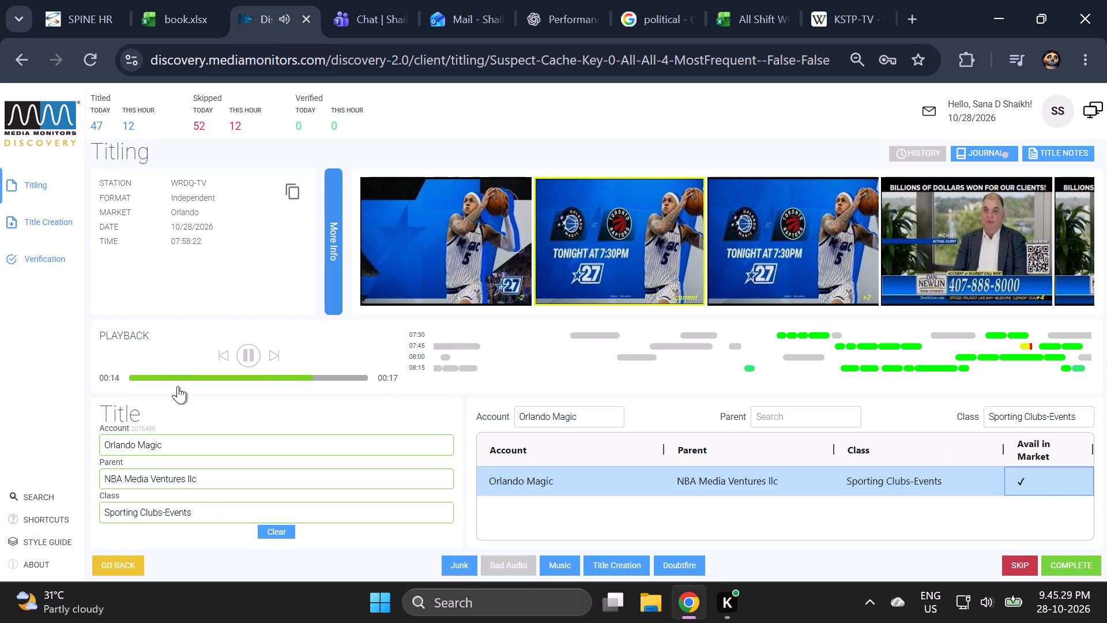
left_click(1096, 562)
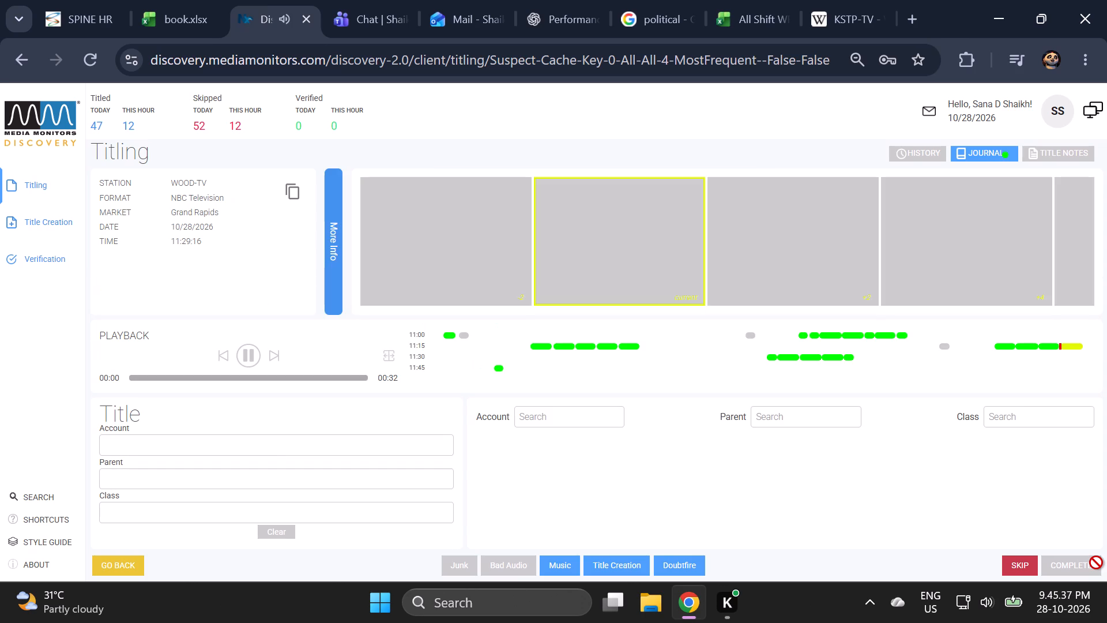
Copy the titled account from the WOOD-TV segment's journal and search accounts for Jim Haadsma For State House Of Rep.
left_click(272, 356)
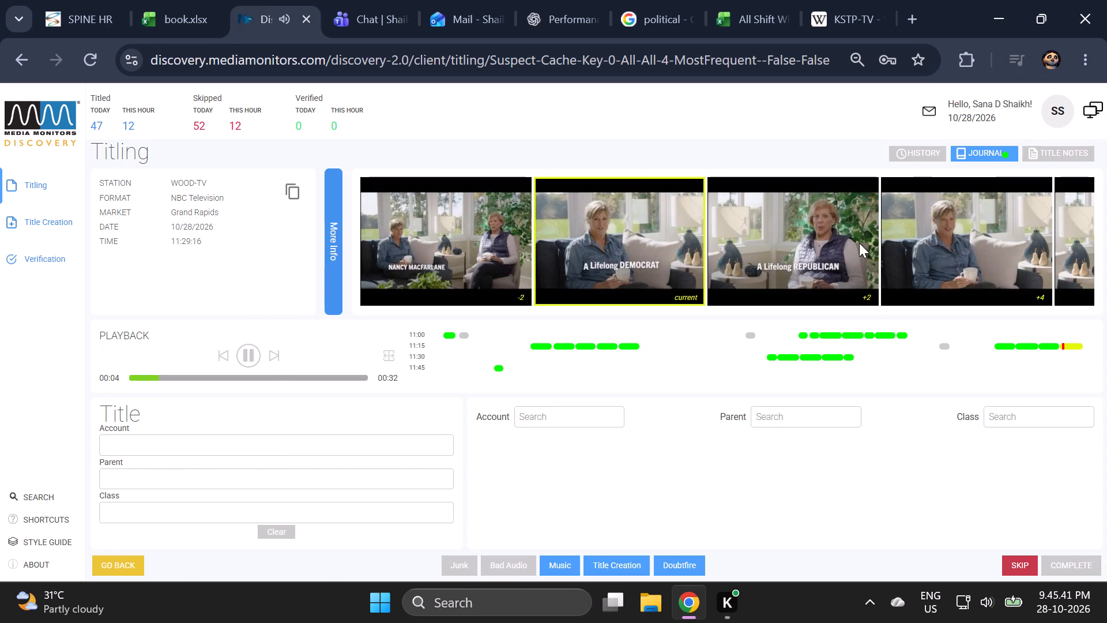
left_click(992, 156)
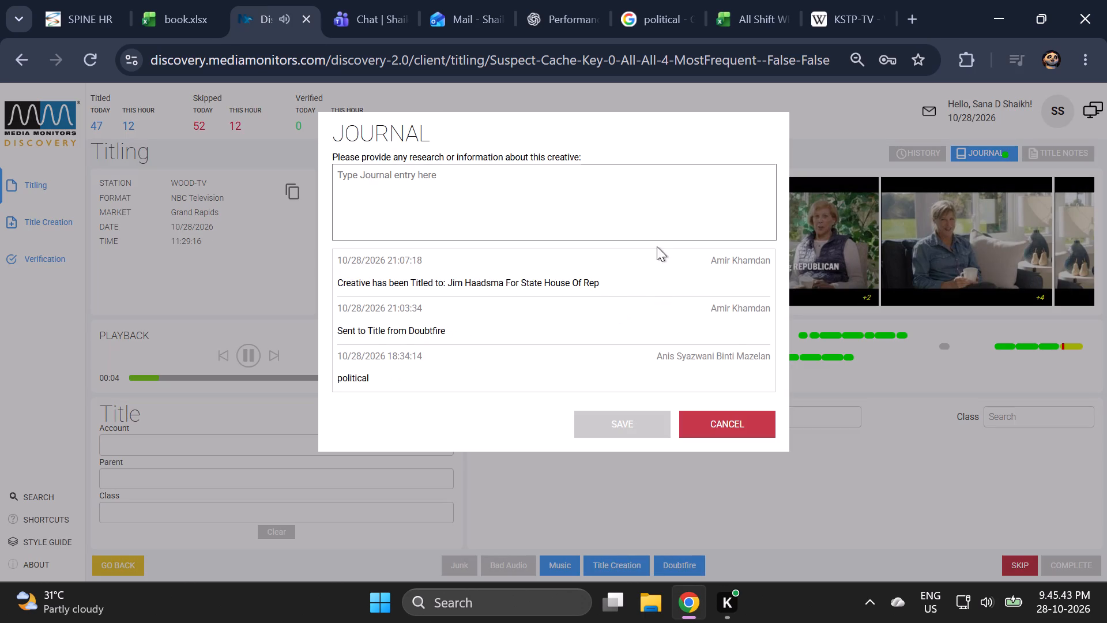
left_click_drag(652, 271, 472, 295)
left_click_drag(636, 284, 454, 290)
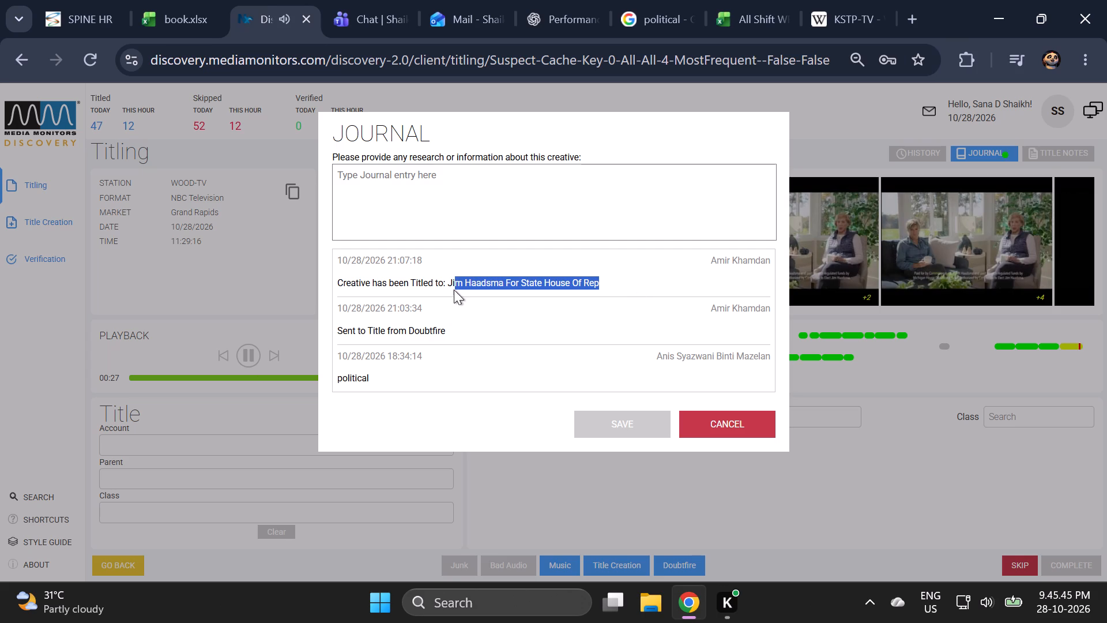
left_click_drag(454, 290, 448, 290)
key("ctrl+c")
left_click(716, 431)
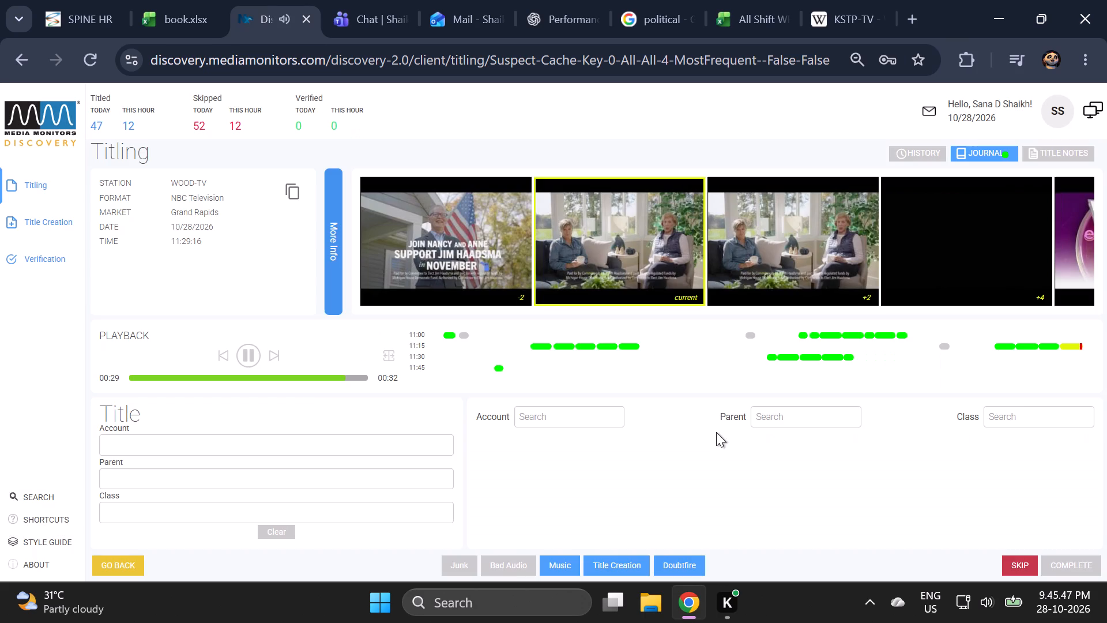
left_click(600, 418, "ctrl")
key("ctrl+v")
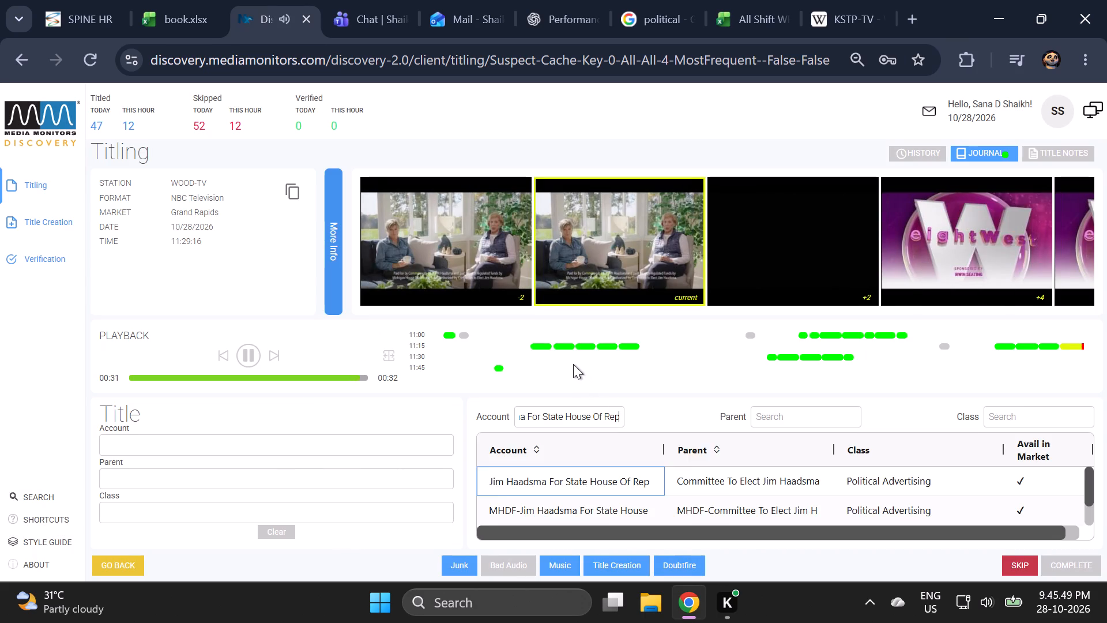
Enlarge the ad's paid-for disclaimer to check it, then assign Jim Haadsma For State House Of Rep under Committee To Elect Jim Haadsma.
scroll(573, 364, "up", 4, "ctrl")
scroll(602, 397, "down", 1, "ctrl")
scroll(602, 397, "up", 4, "ctrl")
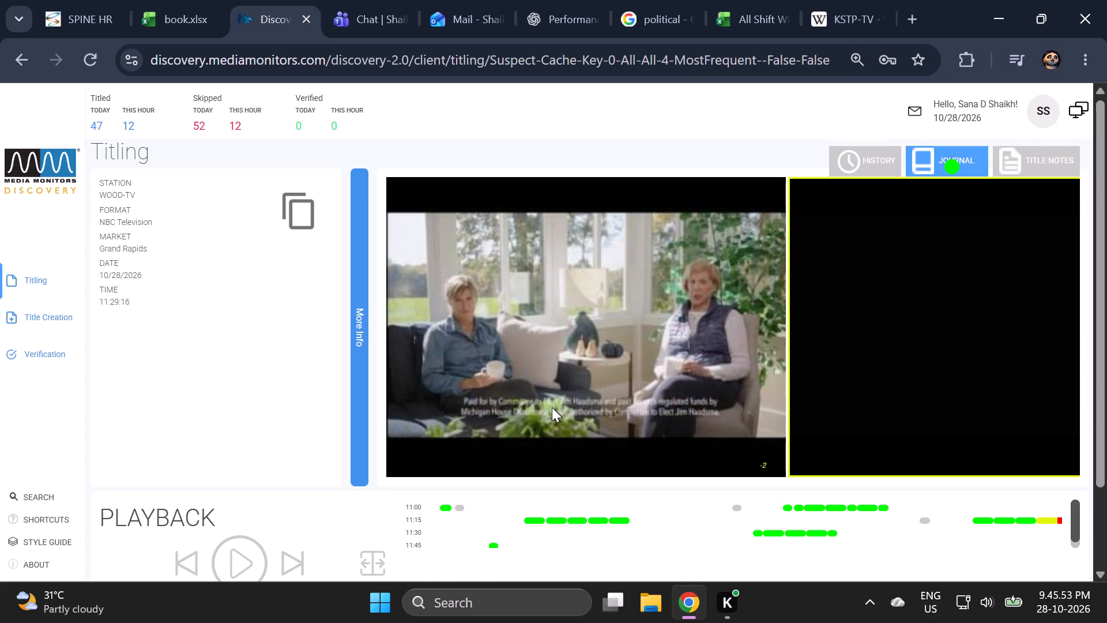
scroll(560, 429, "down", 5, "ctrl")
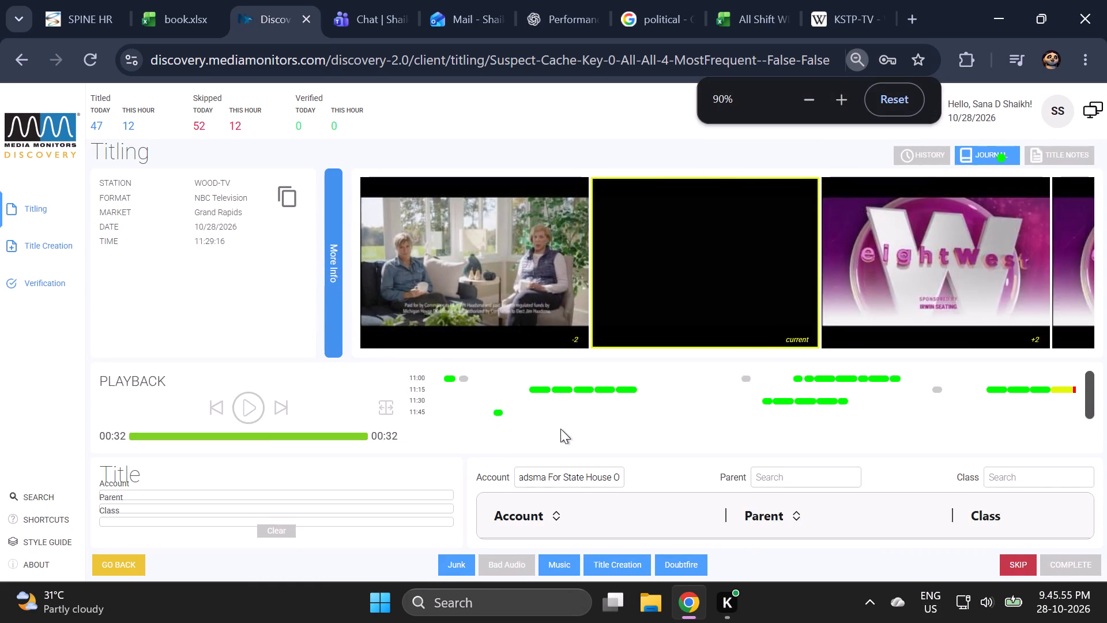
left_click(225, 384)
scroll(799, 311, "down", 3, "ctrl")
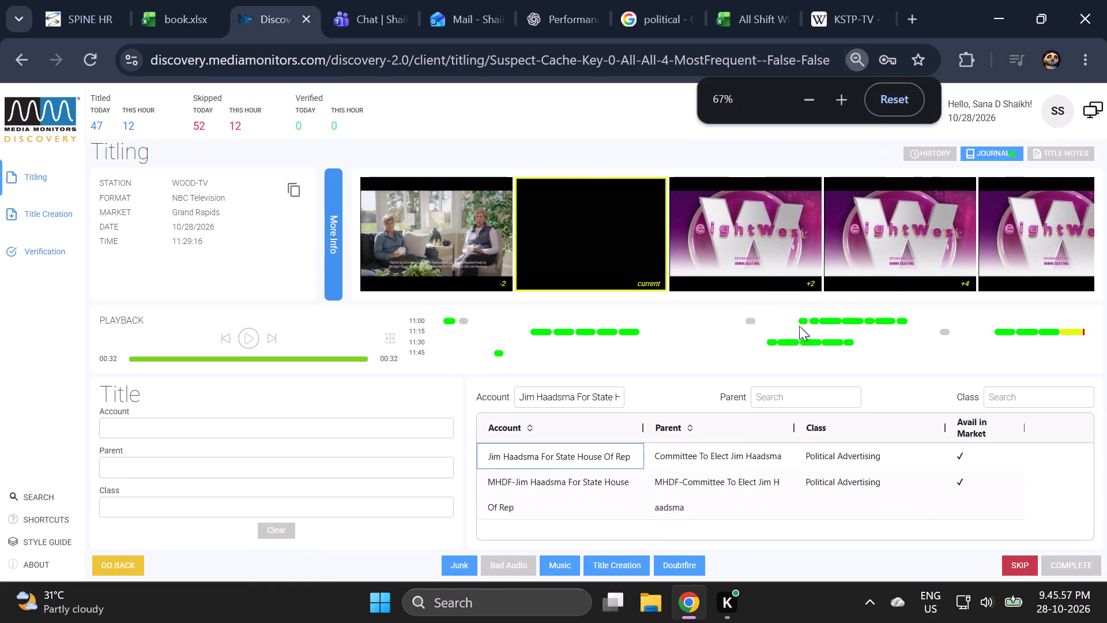
left_click(754, 453)
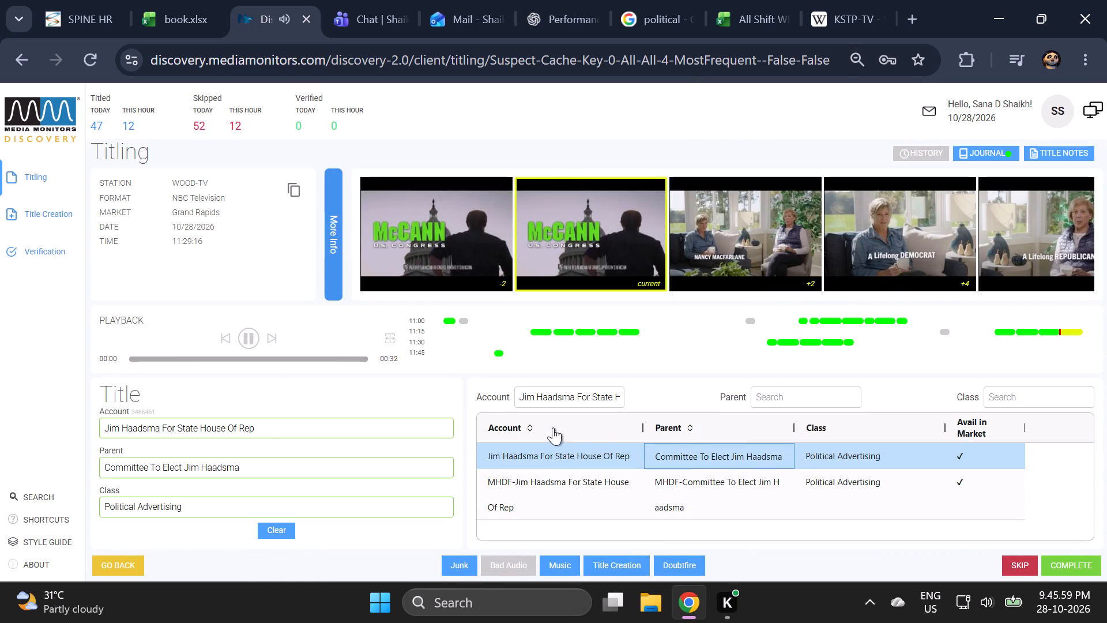
left_click(1044, 150)
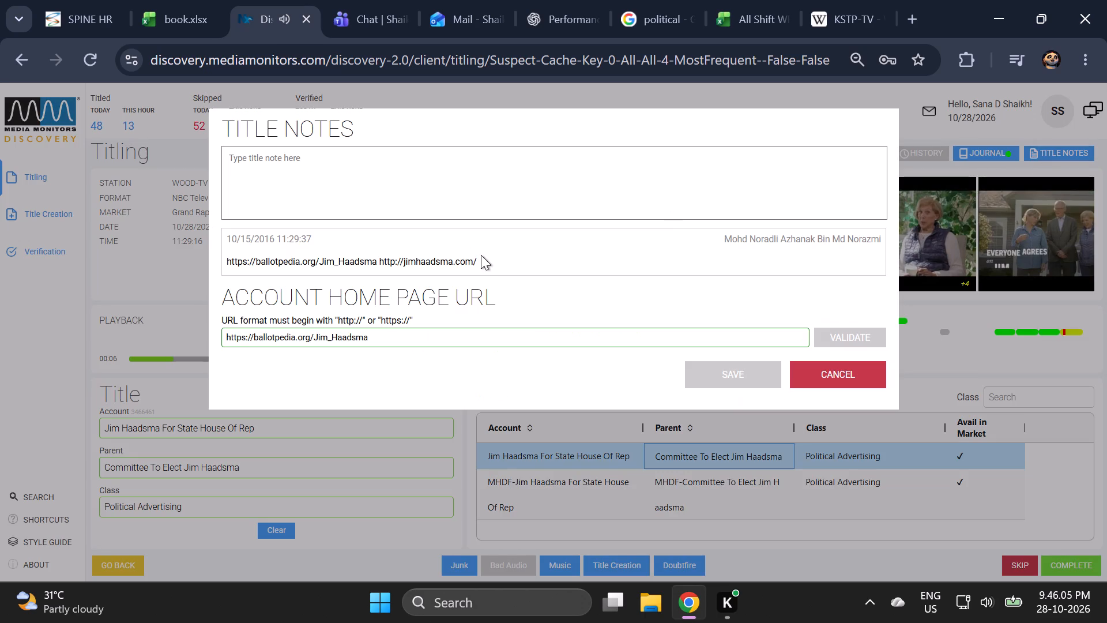
left_click_drag(496, 265, 464, 265)
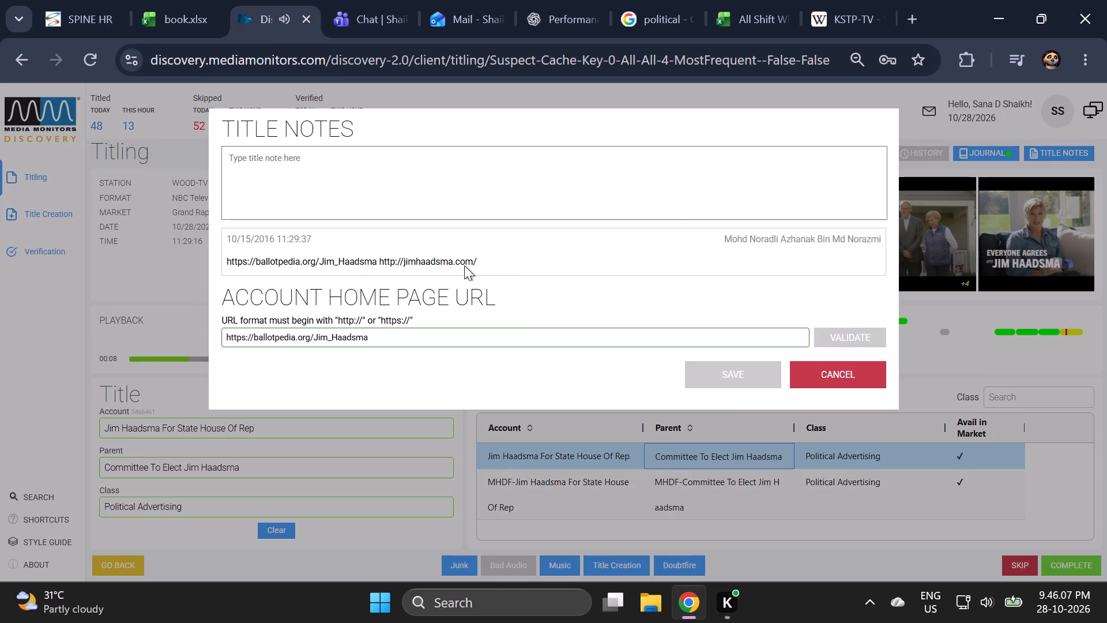
left_click_drag(464, 265, 232, 262)
left_click(368, 266)
left_click_drag(376, 265, 207, 257)
key("ctrl+c")
left_click(837, 23)
left_click(739, 44, "ctrl")
key("ctrl+v")
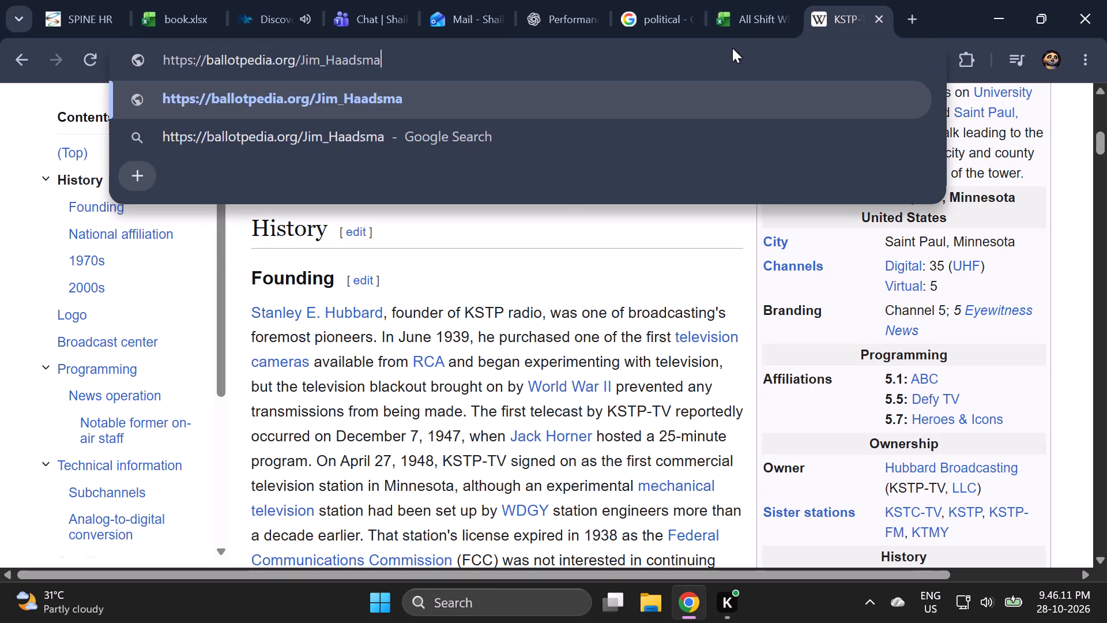
key("Return")
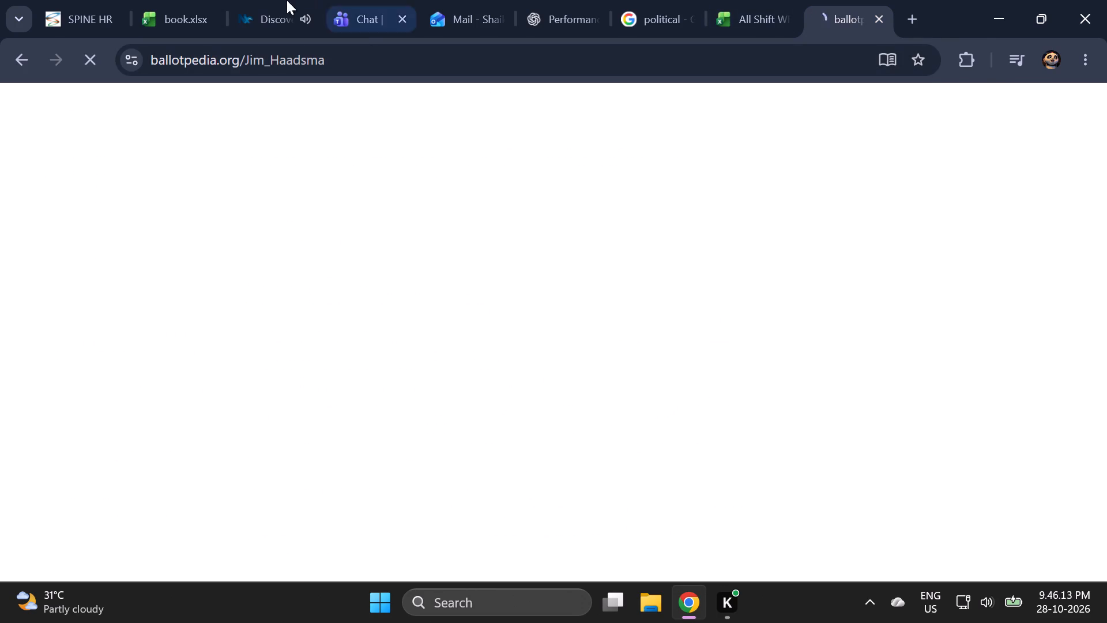
left_click(276, 1)
left_click_drag(534, 263, 380, 262)
key("ctrl+c")
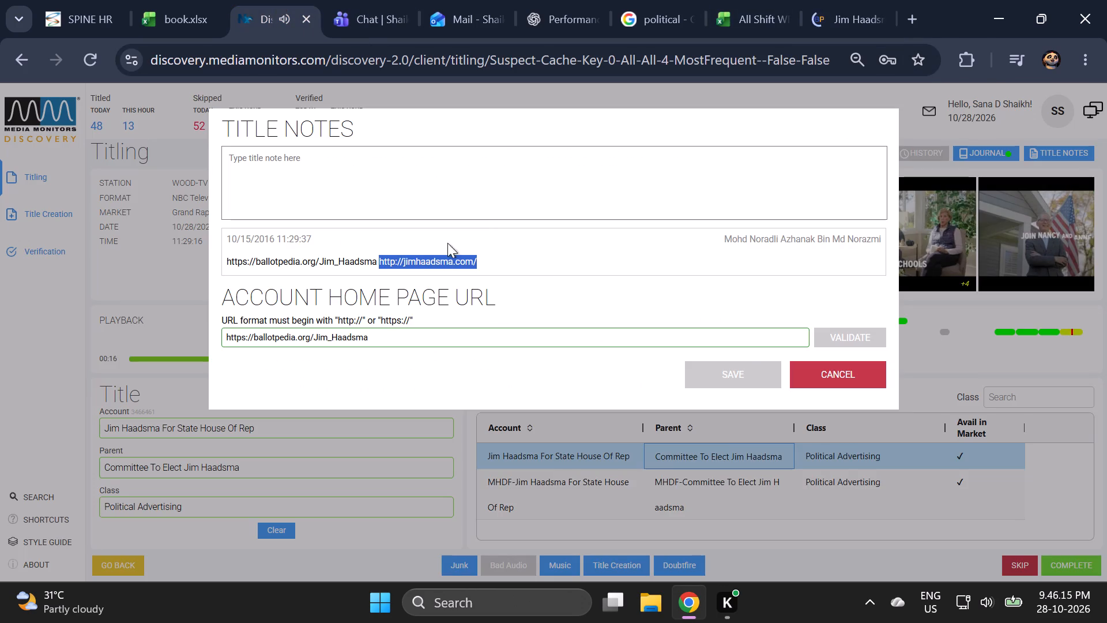
left_click(916, 16)
left_click(753, 72, "ctrl")
key("ctrl+v")
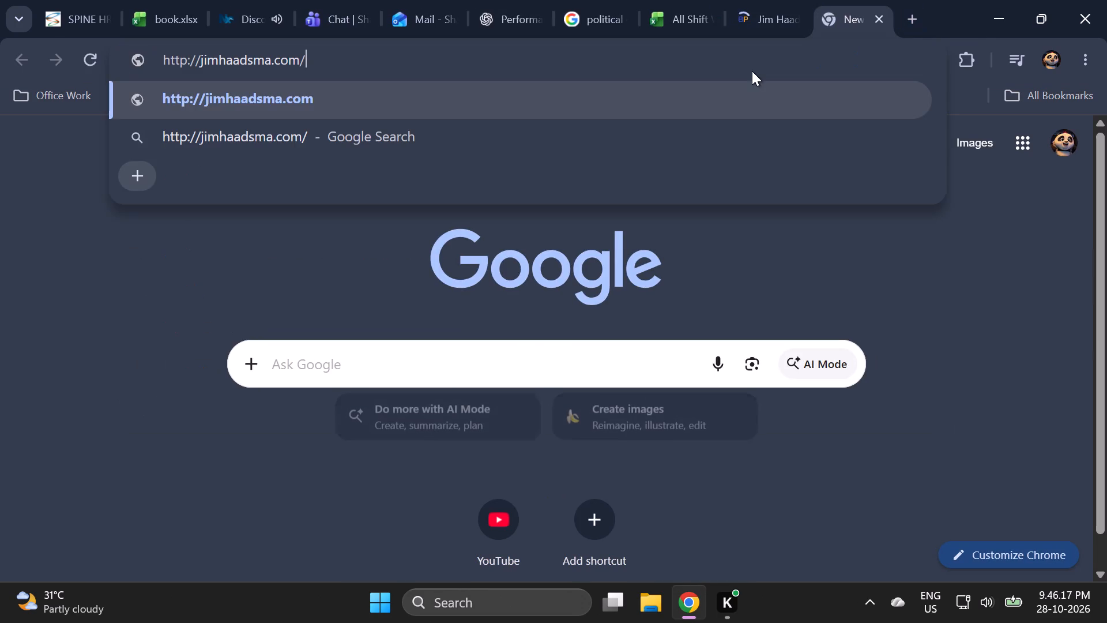
key("Return")
left_click(247, 0)
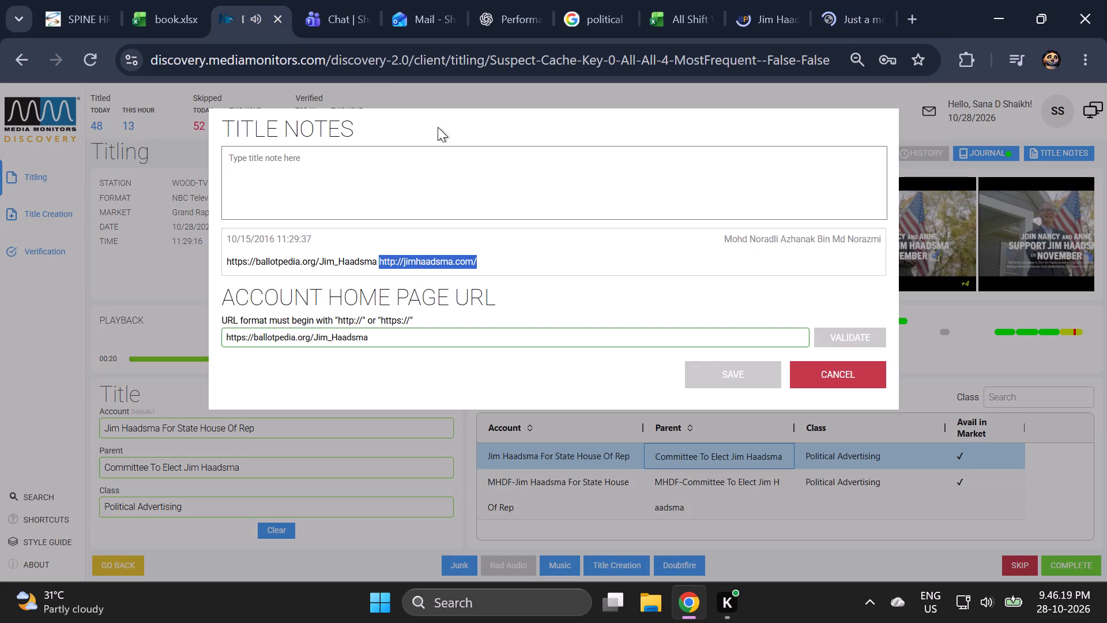
left_click(830, 373)
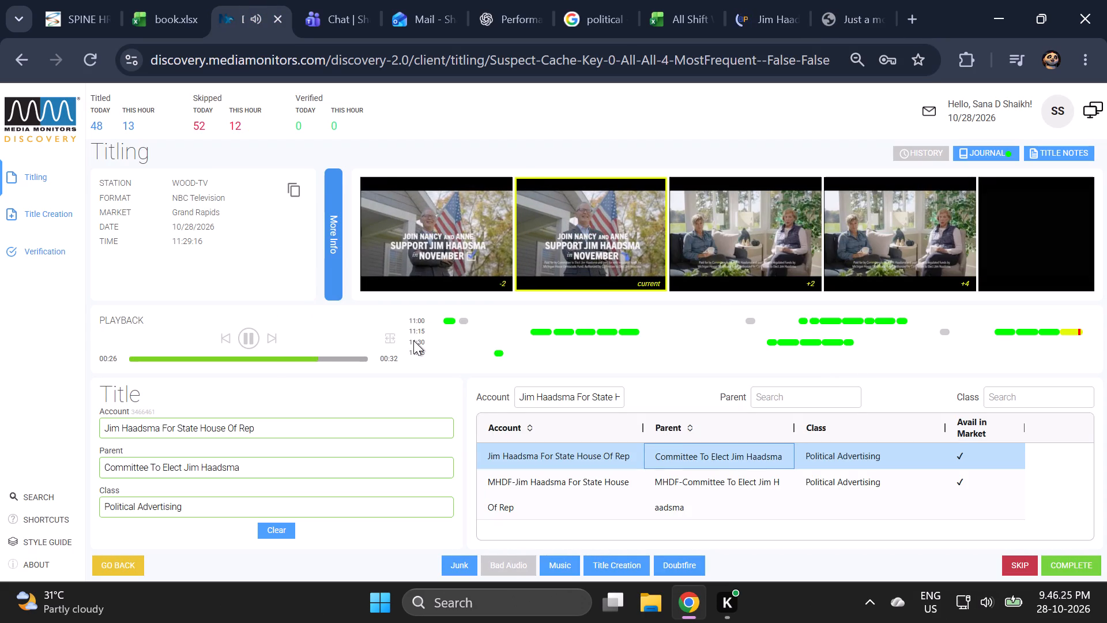
Enlarge and pause the WOOD-TV ad at its paid-for disclaimer, then check the noted jimhaadsma.com and Ballotpedia pages.
scroll(357, 377, "up", 2, "ctrl")
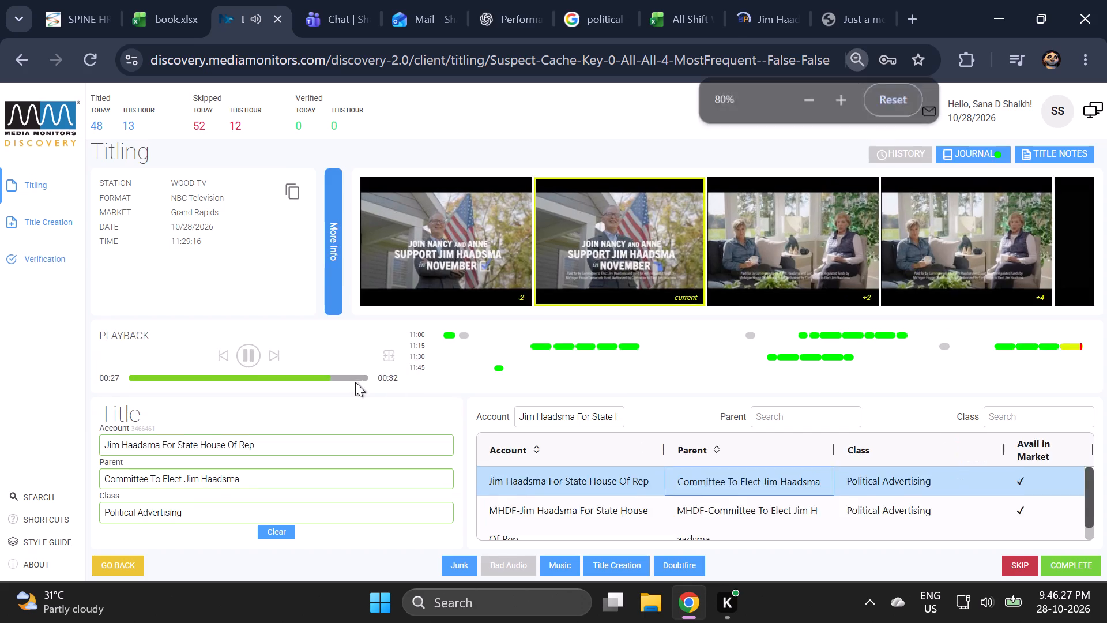
scroll(355, 382, "up", 2, "ctrl")
left_click(244, 406)
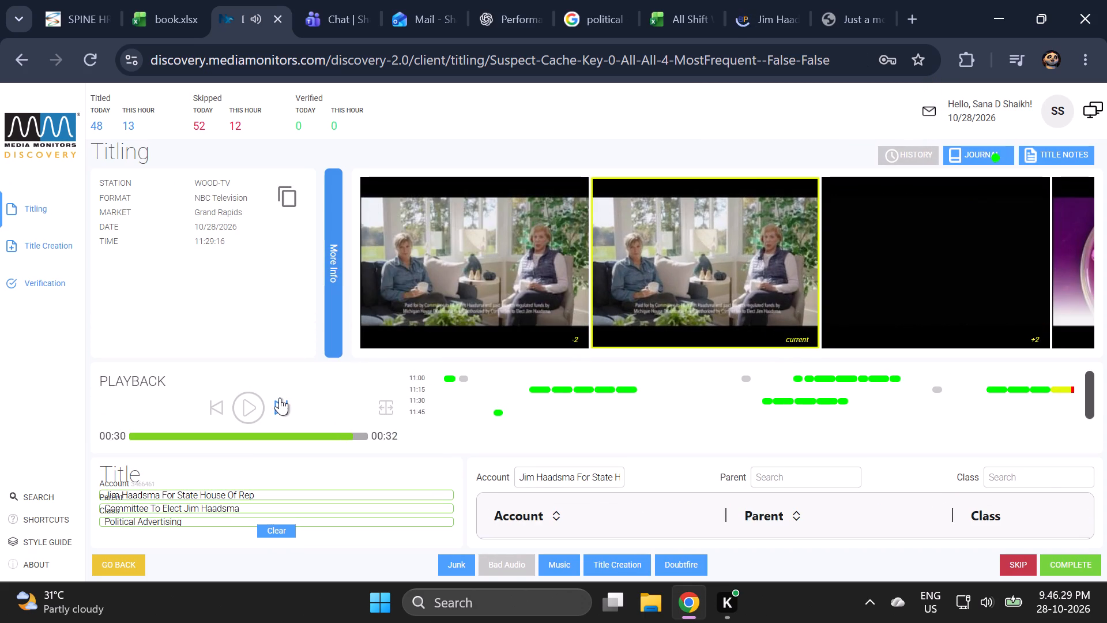
left_click(901, 0)
left_click(783, 0)
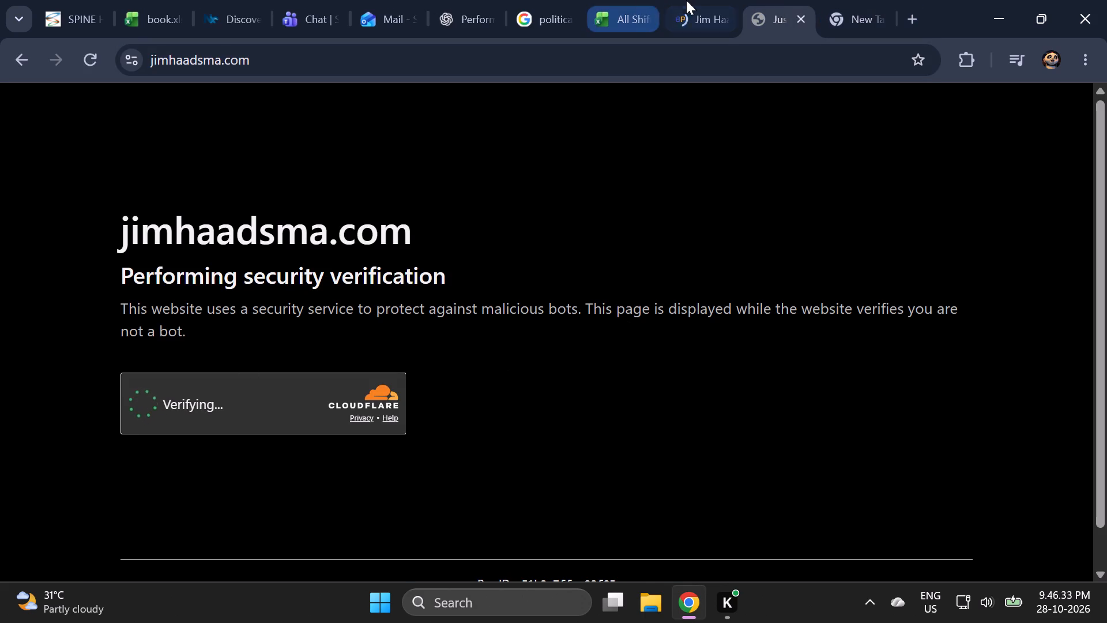
left_click(686, 0)
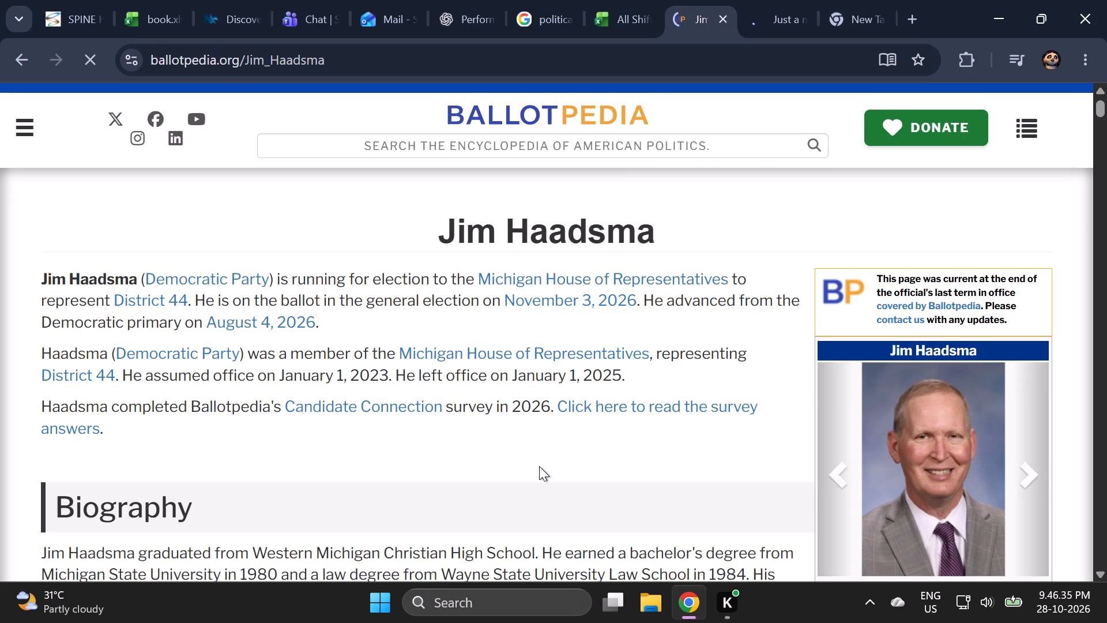
left_click(242, 0)
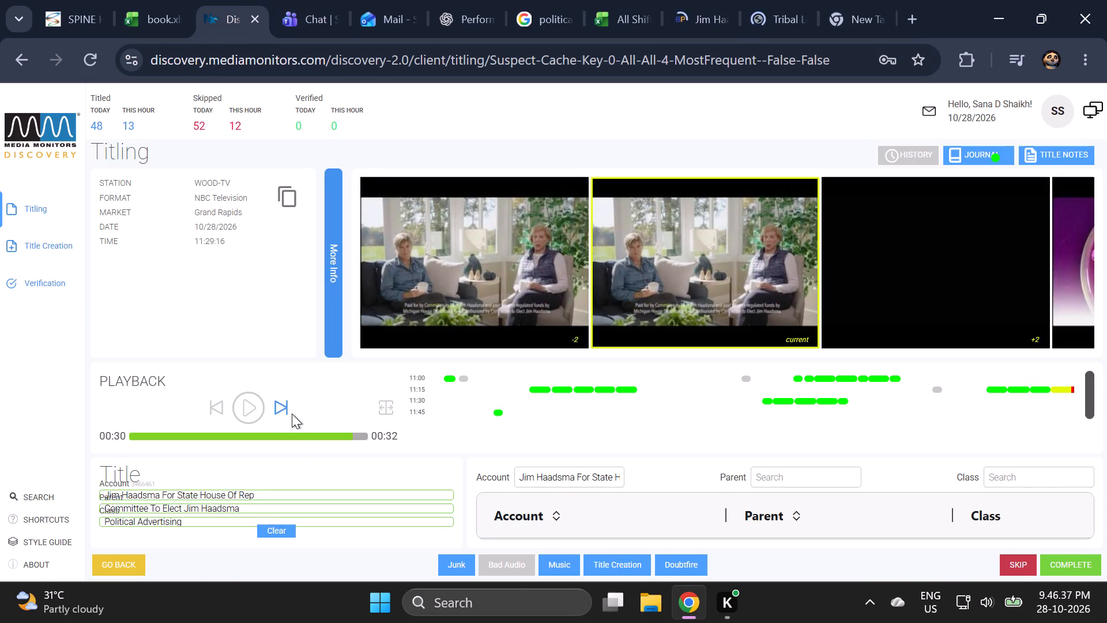
Filter the account matches by parent Committee To Elect Jim Haadsma and select Jim Haadsma For State House Of Rep, with the segment replaying.
scroll(292, 415, "down", 3, "ctrl")
left_click(223, 356)
left_click(233, 473)
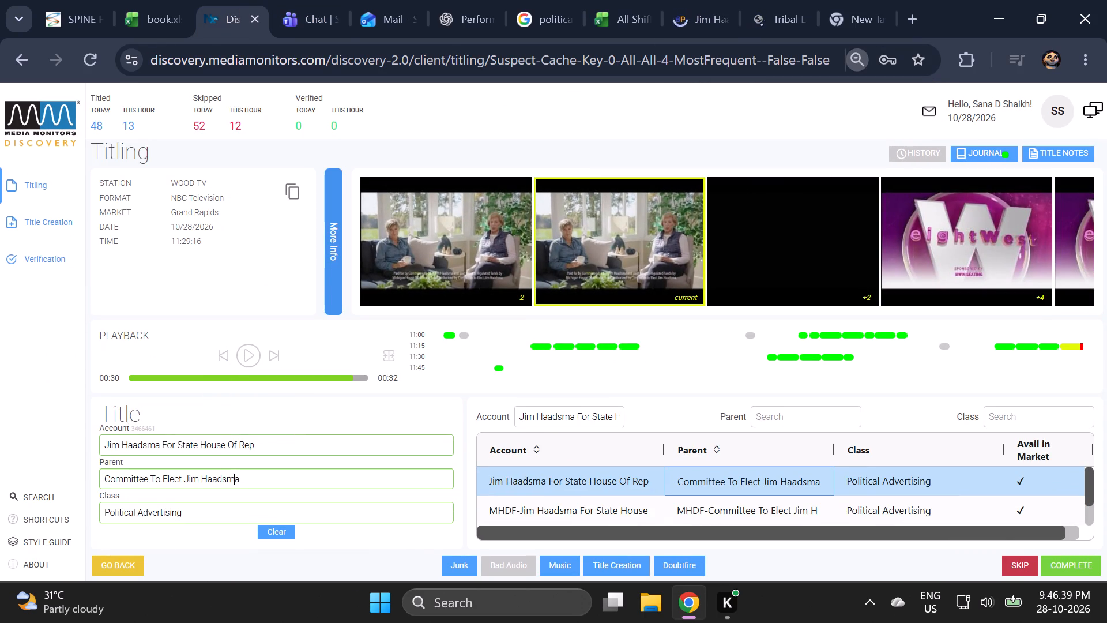
key("ctrl+c")
left_click(801, 416, "ctrl")
key("ctrl+v")
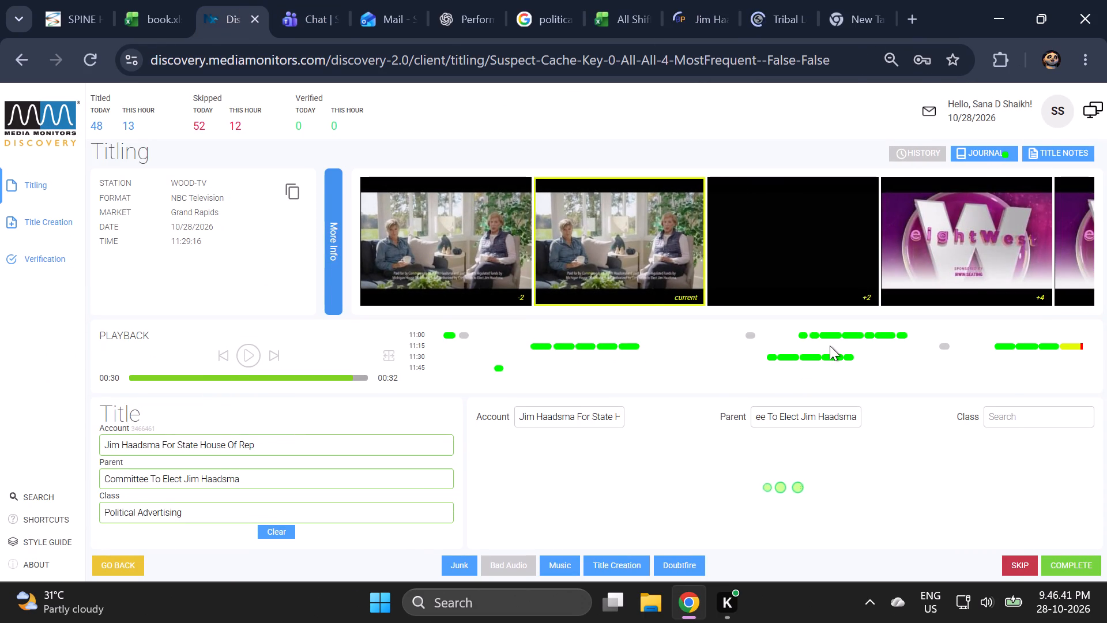
scroll(830, 346, "down", 1, "ctrl")
left_click(788, 454)
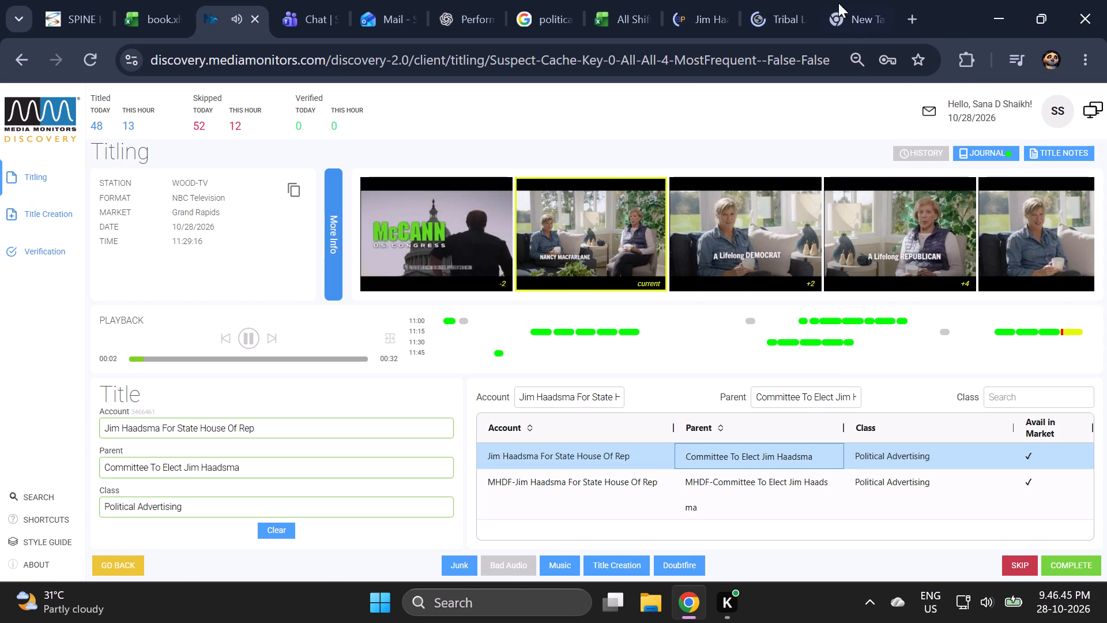
Examine the jimhaadsma.com page and the candidate's Ballotpedia article, then return to the WOOD-TV segment.
left_click(778, 0)
left_click(702, 2)
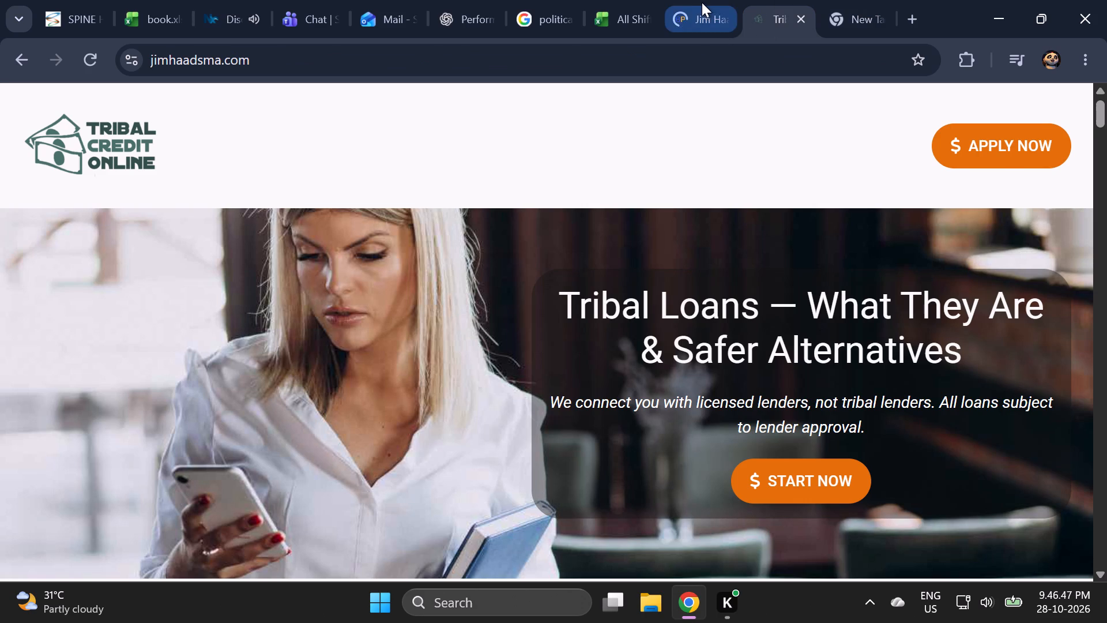
left_click_drag(1100, 107, 1073, 523)
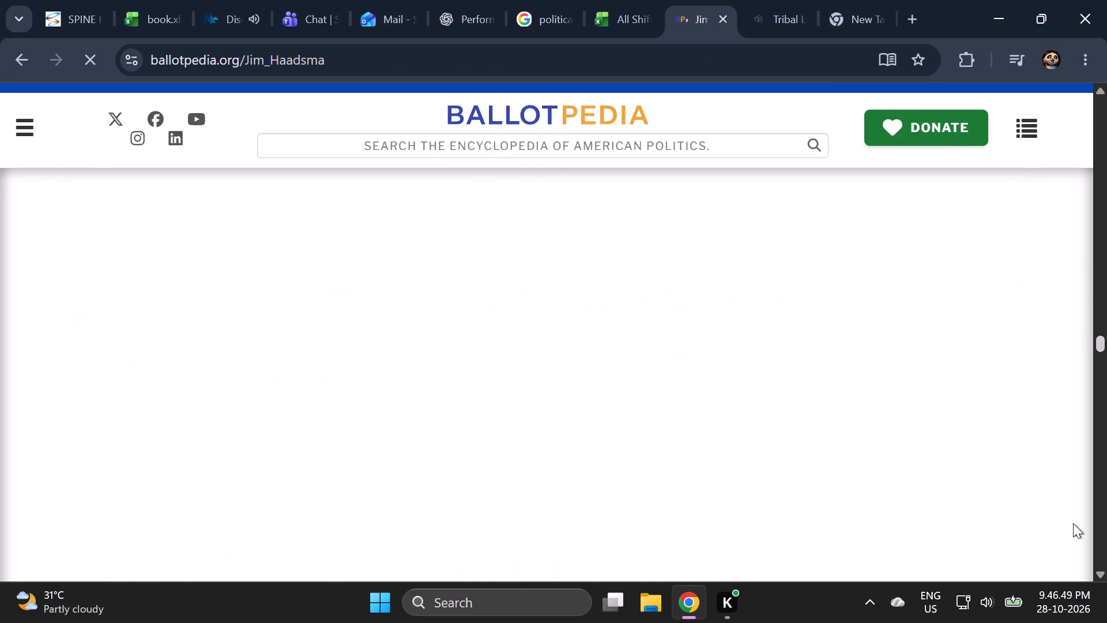
left_click_drag(1073, 523, 1070, 107)
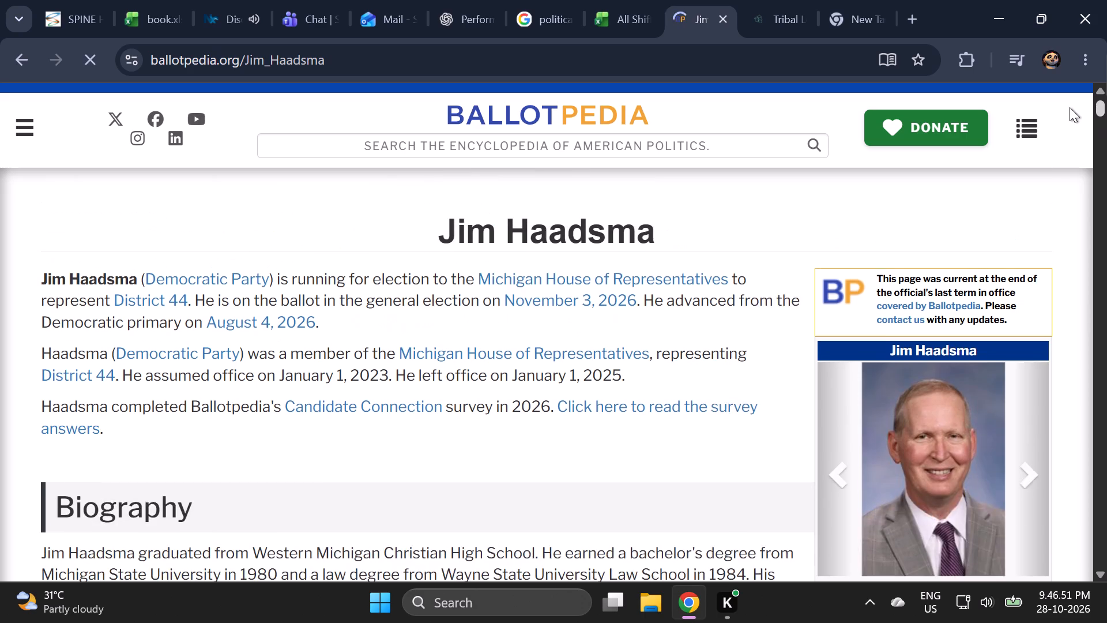
left_click_drag(1070, 107, 1076, 107)
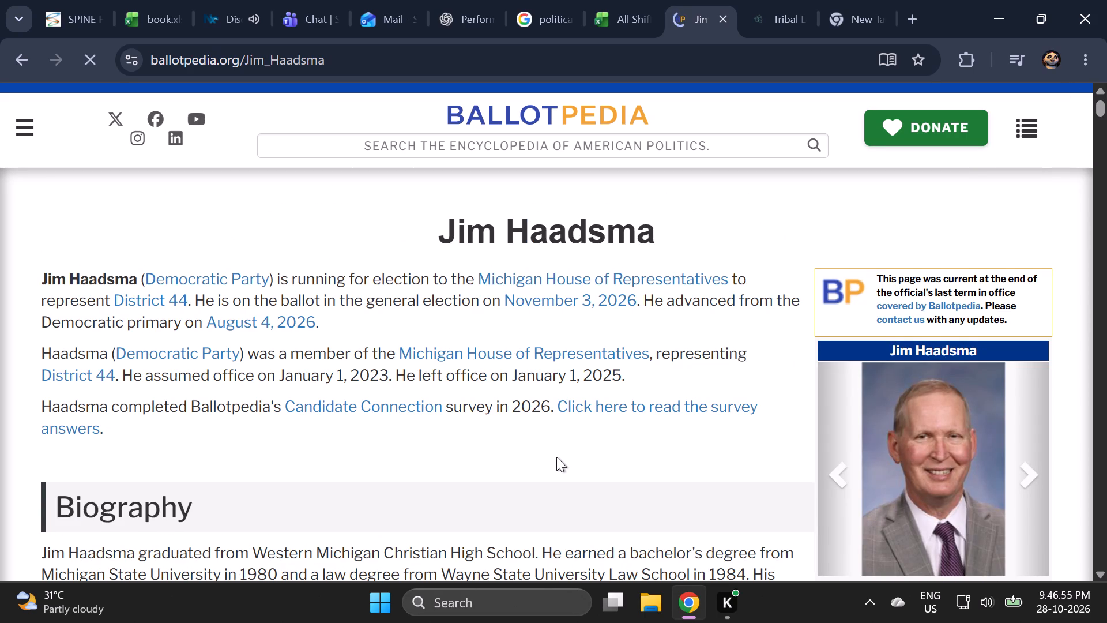
scroll(556, 457, "down", 3)
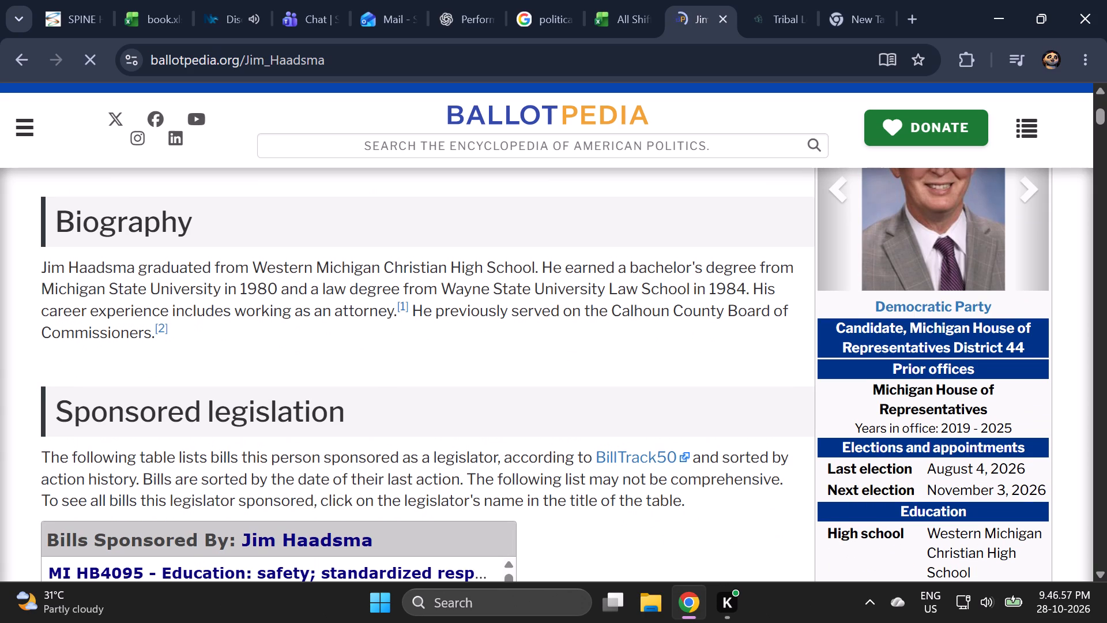
left_click(247, 0)
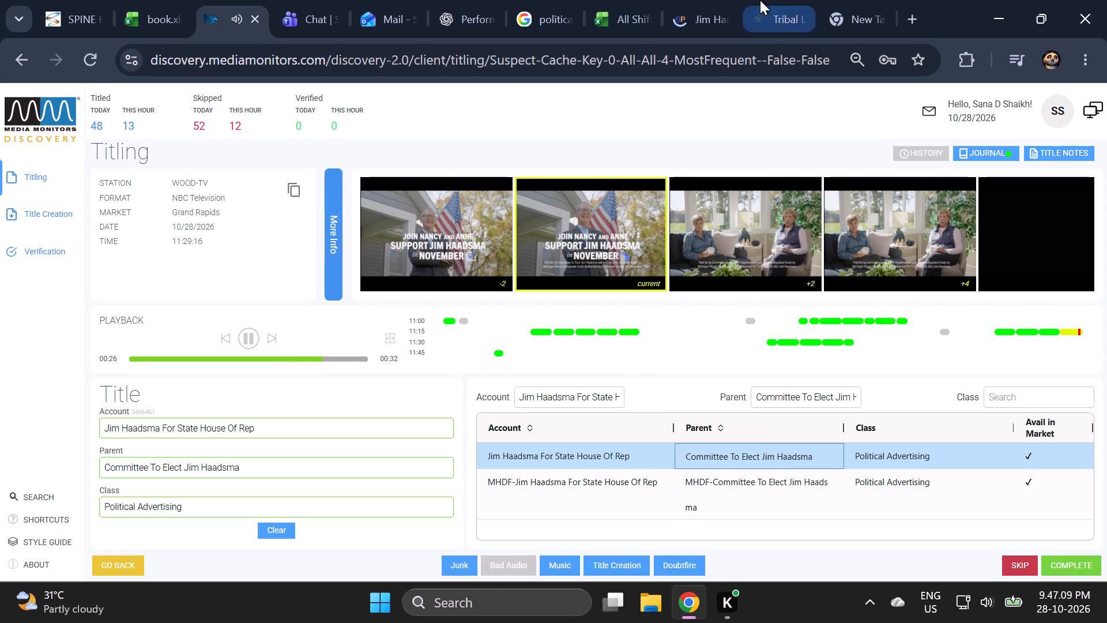
Recheck the Ballotpedia introduction and biography and the jimhaadsma.com page for details of the advertised candidate.
left_click(698, 0)
scroll(671, 405, "up", 5)
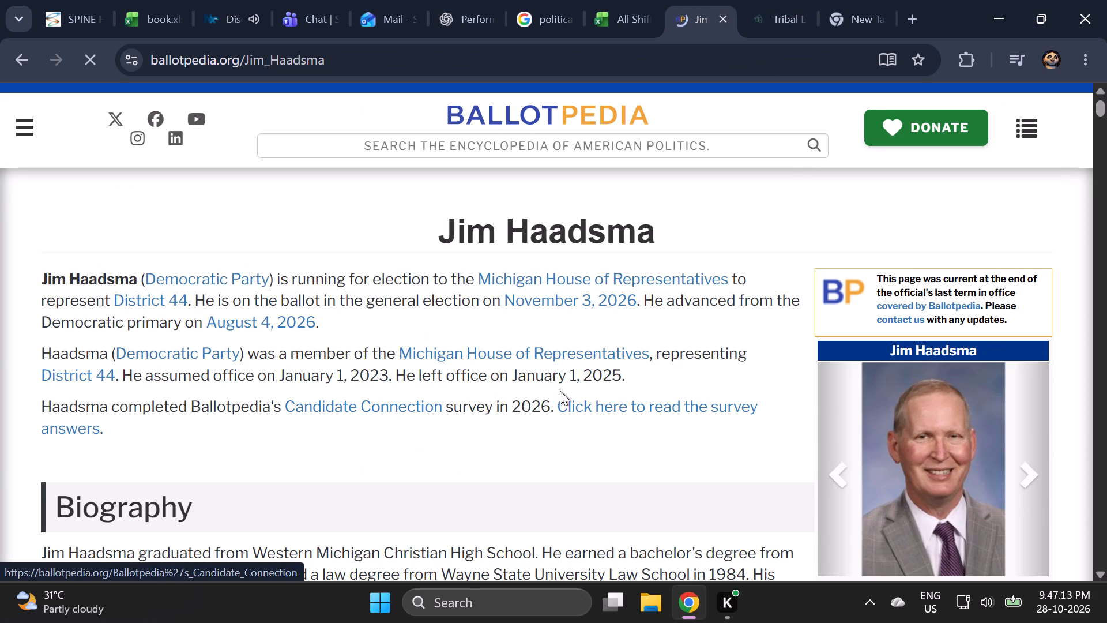
left_click(797, 0)
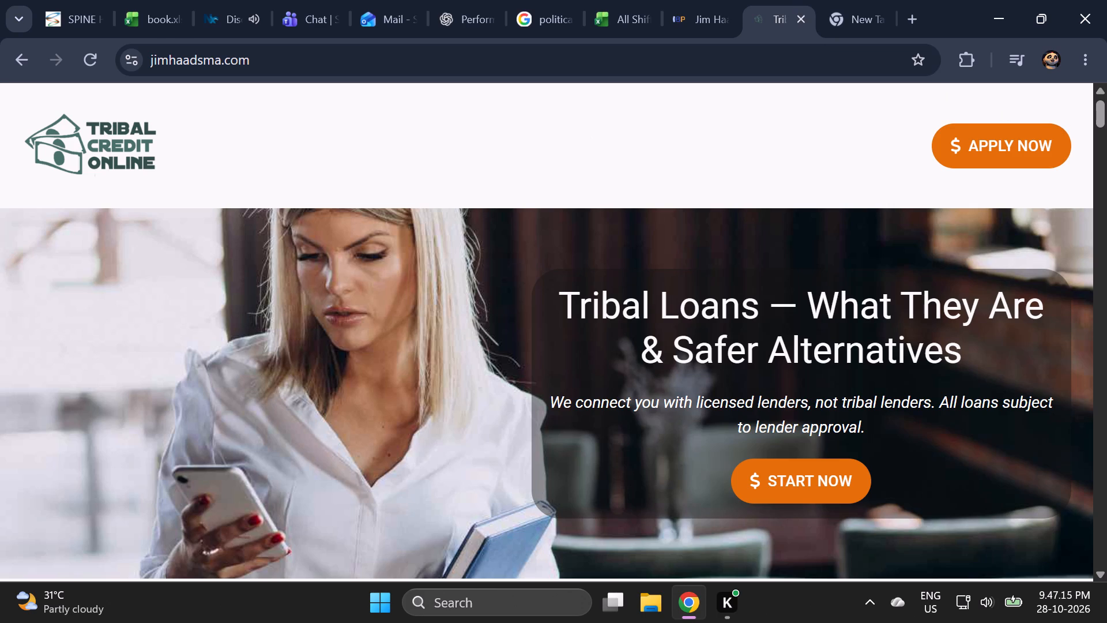
left_click_drag(1106, 111, 1099, 166)
left_click(722, 0)
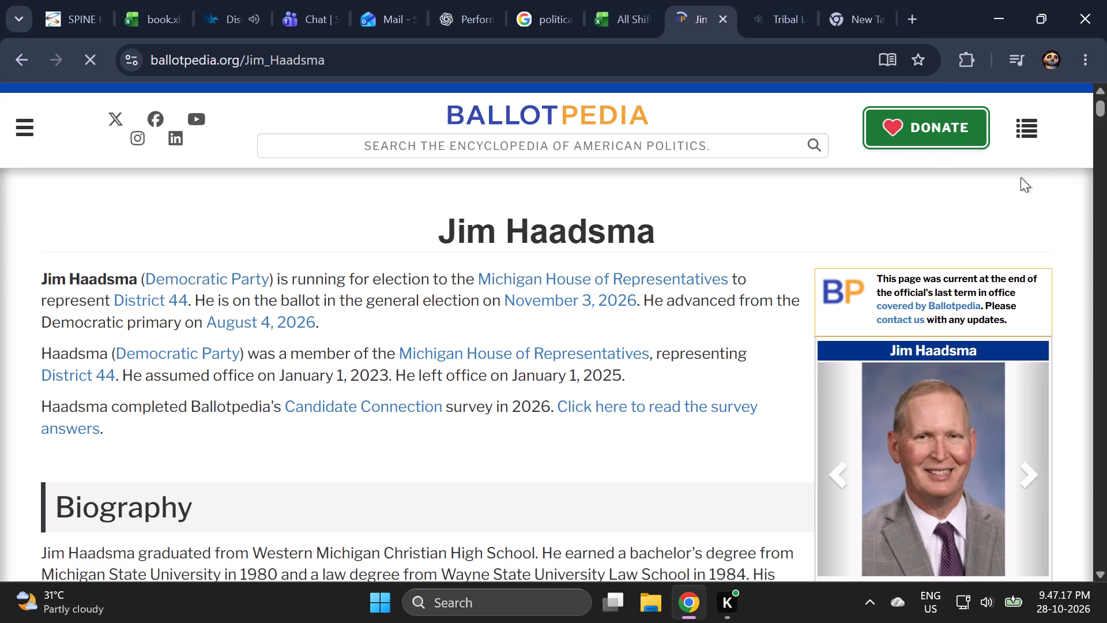
scroll(541, 480, "down", 2)
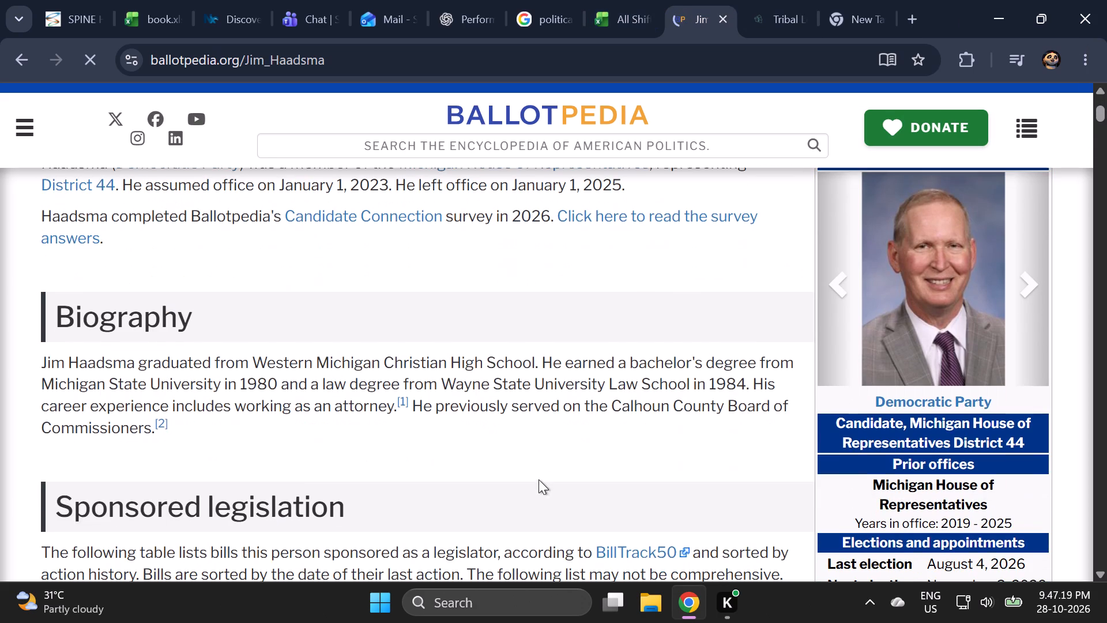
scroll(526, 480, "down", 2)
scroll(446, 463, "up", 2)
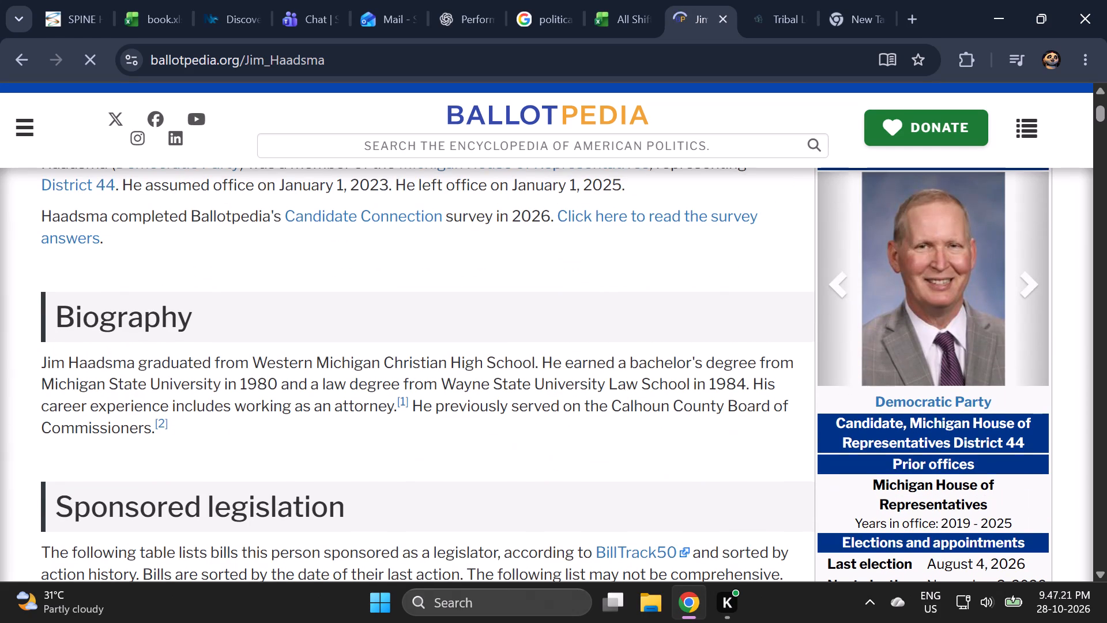
Search Google for Jim Haadsma using the name copied from Ballotpedia, and open the haadsmaformichigan.com result.
left_click_drag(133, 365, 44, 358)
key("ctrl+c")
key("ctrl+c")
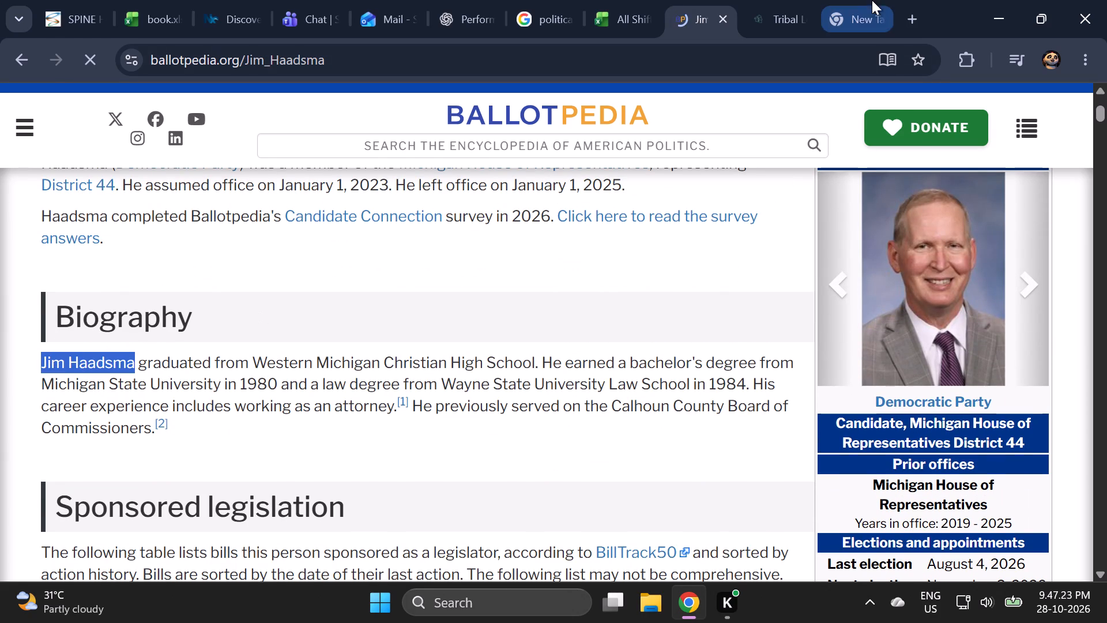
left_click(872, 0)
left_click(714, 57, "ctrl")
key("ctrl+v")
key("Return")
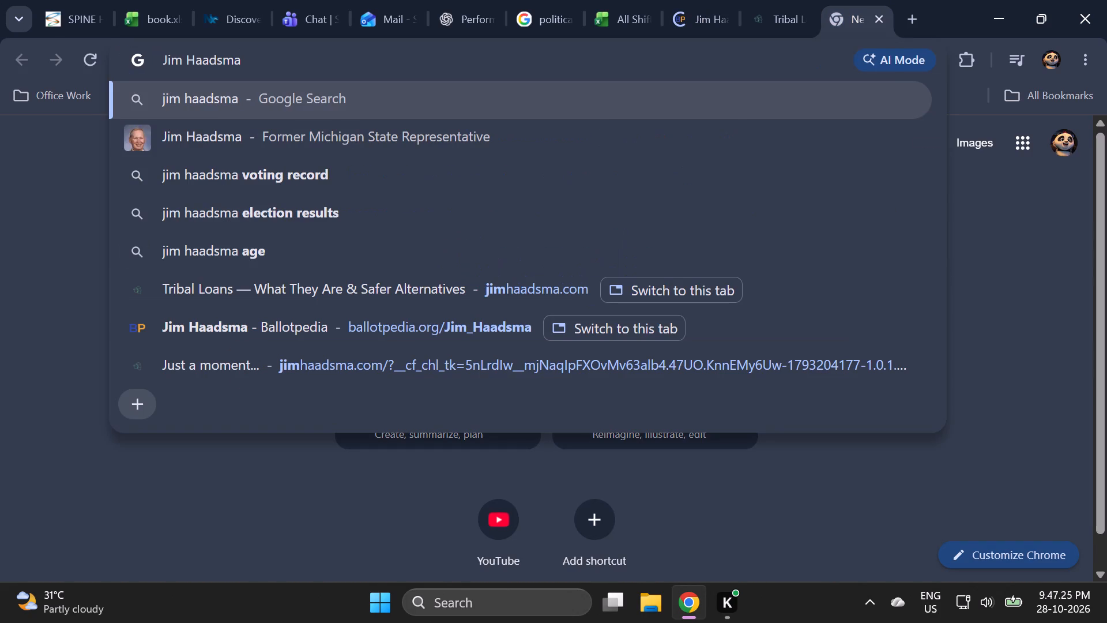
key("Return")
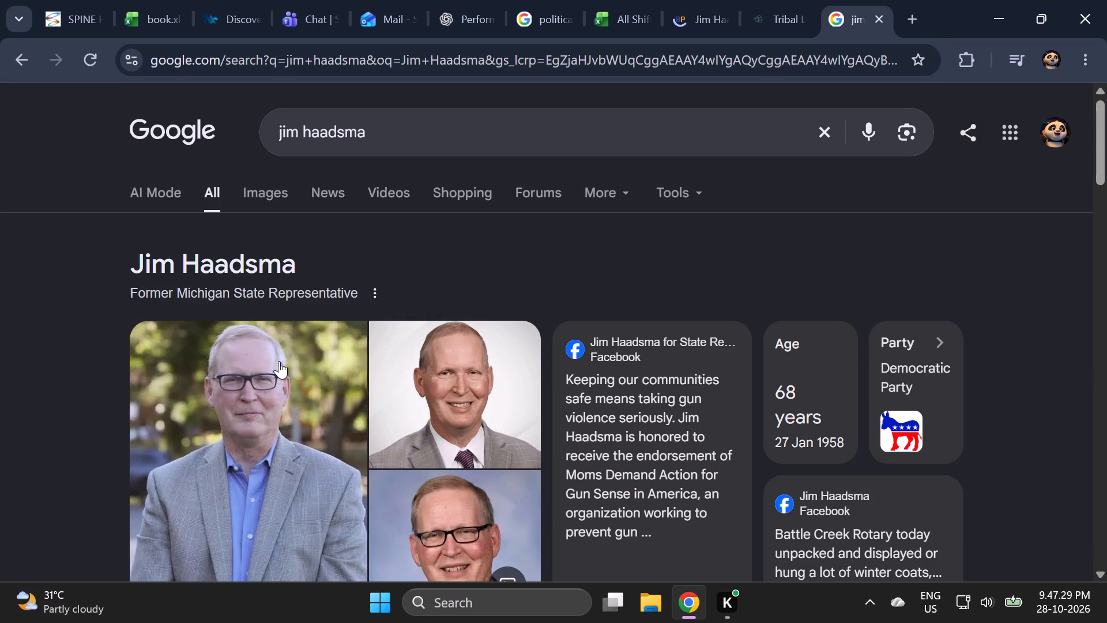
scroll(286, 437, "down", 5)
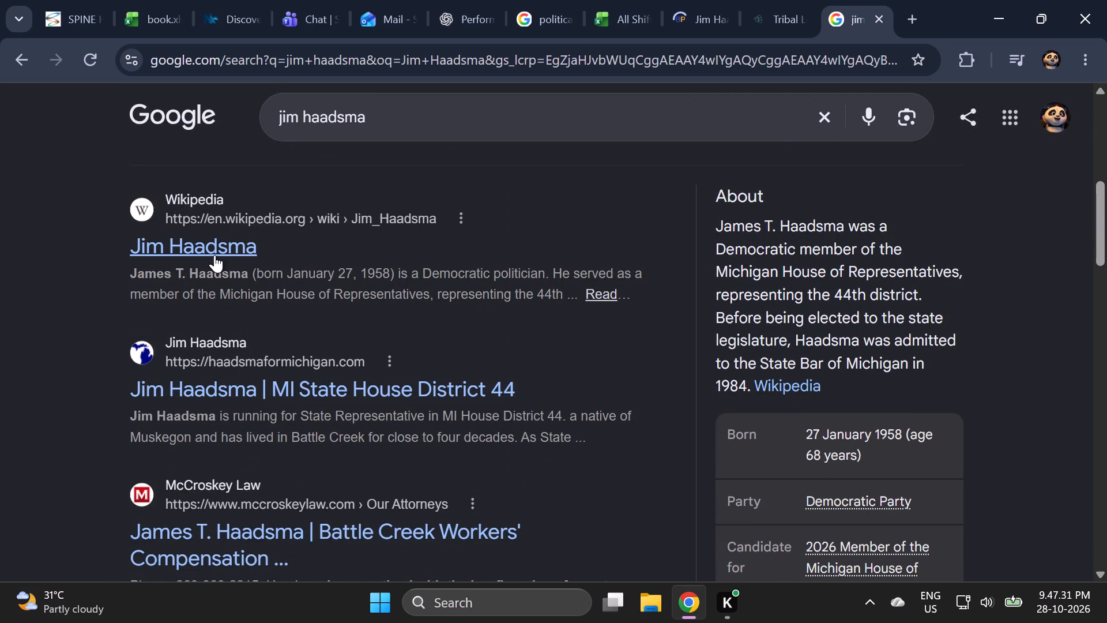
left_click(284, 393)
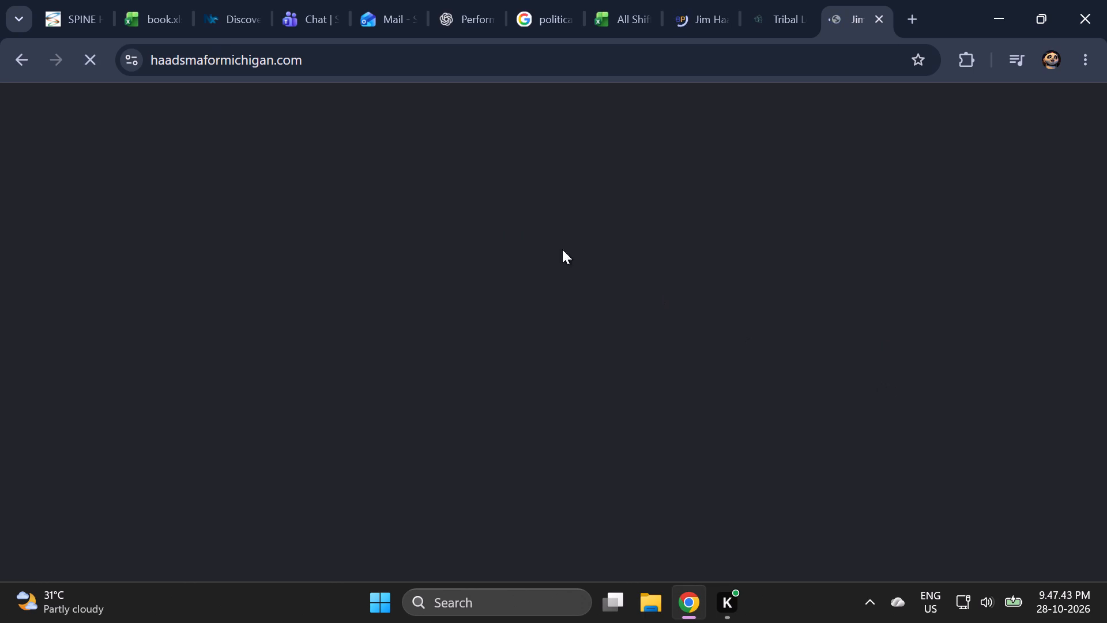
Search Google again for jim haadsma in a new tab and look through the video results.
left_click(904, 9)
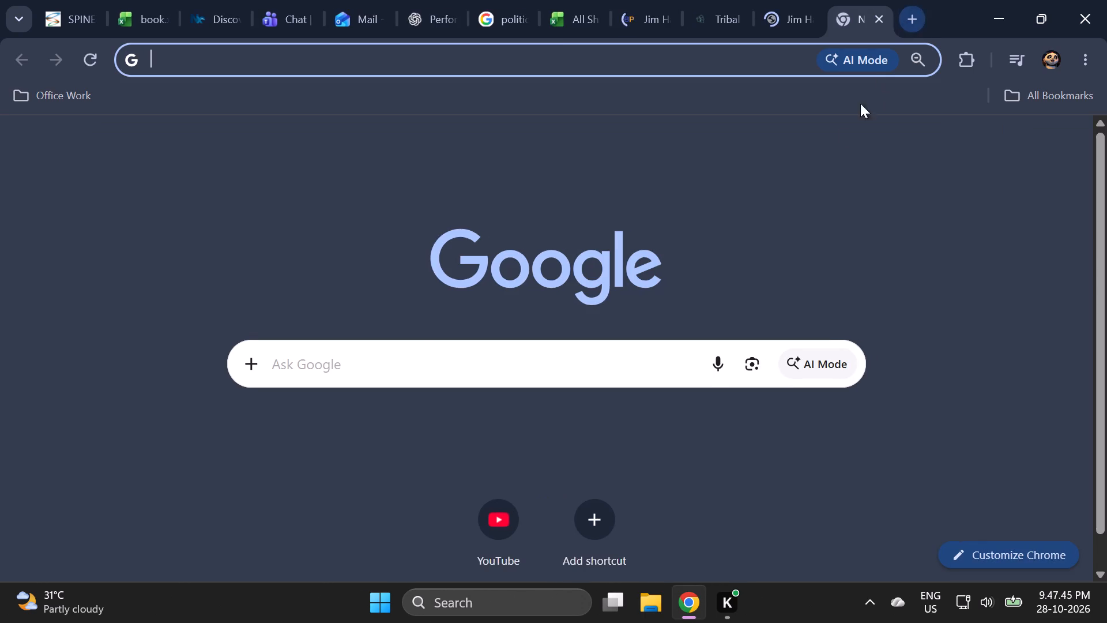
left_click(766, 0)
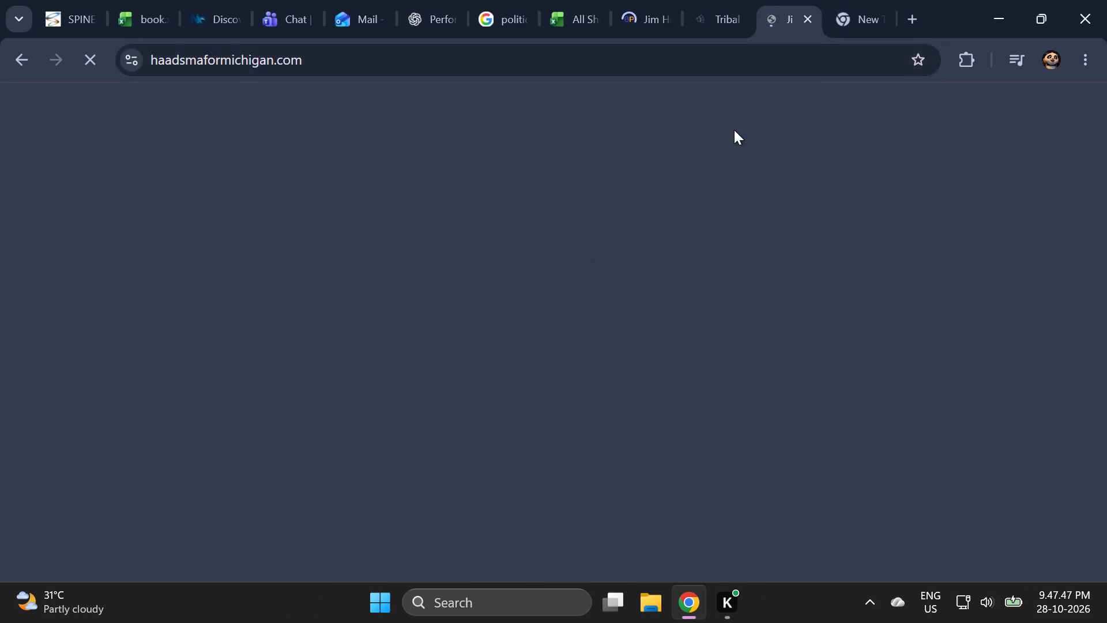
left_click(852, 19)
left_click(559, 362)
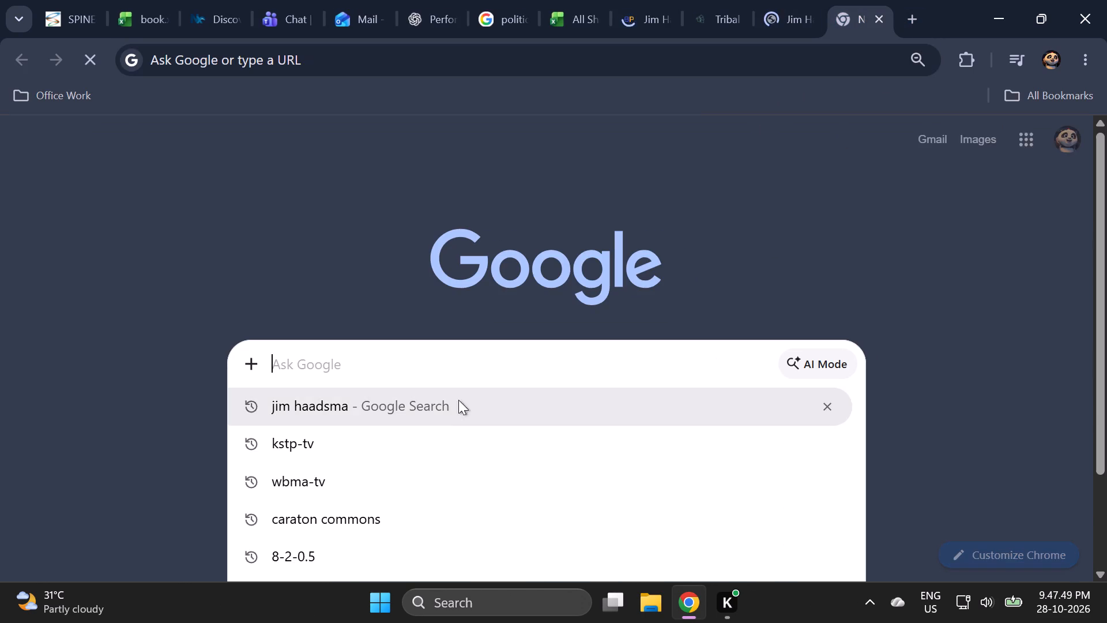
left_click(450, 405)
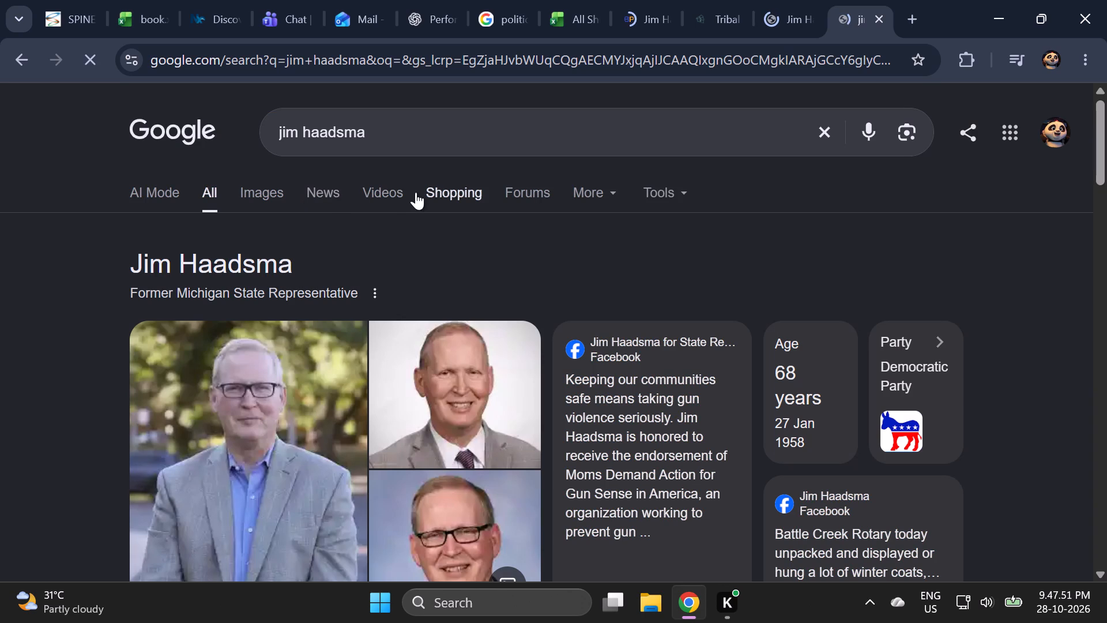
left_click(385, 196)
scroll(448, 365, "down", 1)
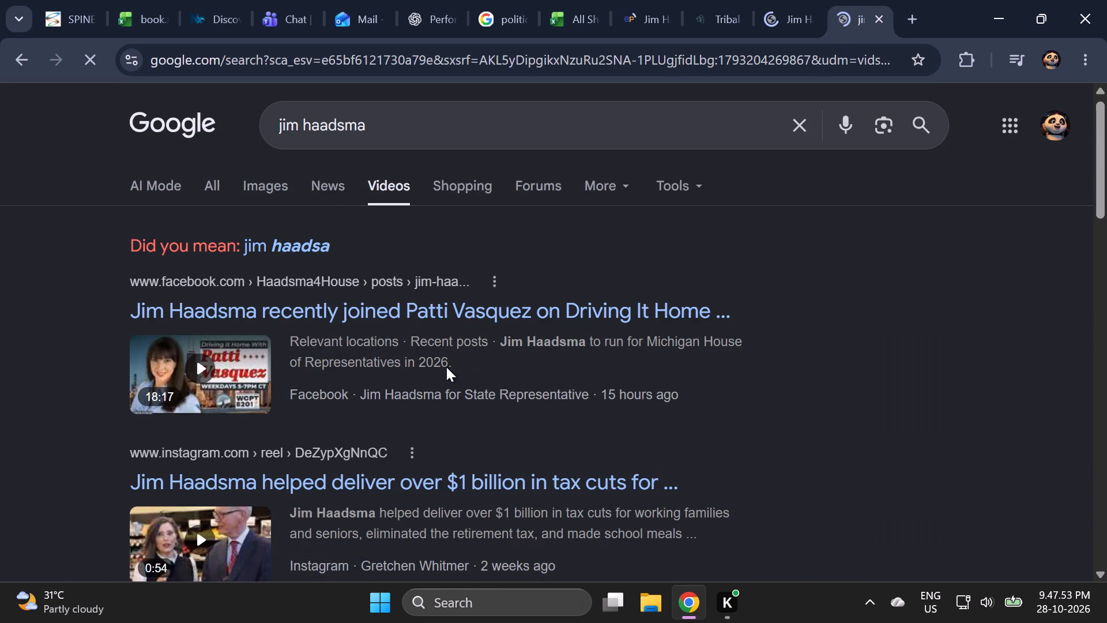
scroll(451, 384, "down", 1)
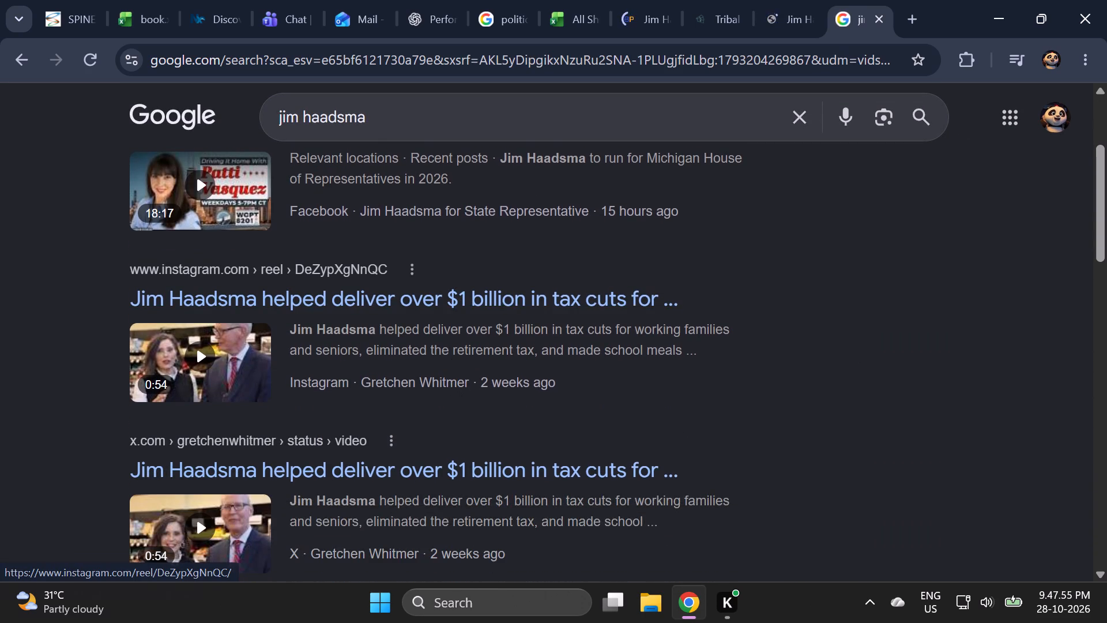
Look further through the Jim Haadsma video results and open the Facebook reel "How Jim Haadsma Helped a Battle Creek Resident Find Hope".
scroll(461, 381, "down", 1)
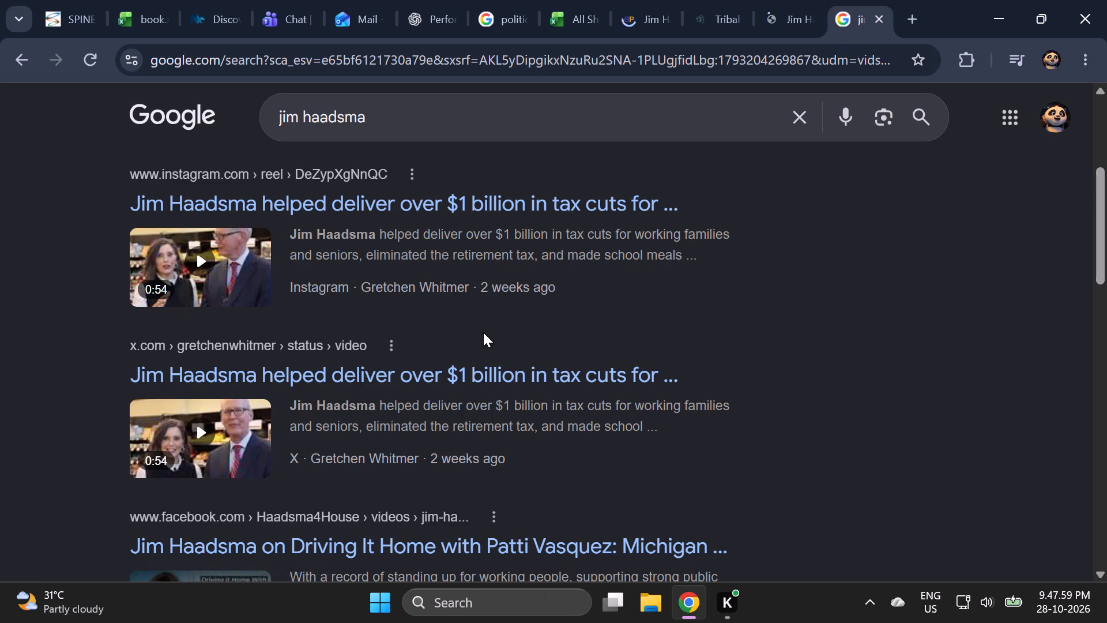
scroll(469, 348, "down", 3)
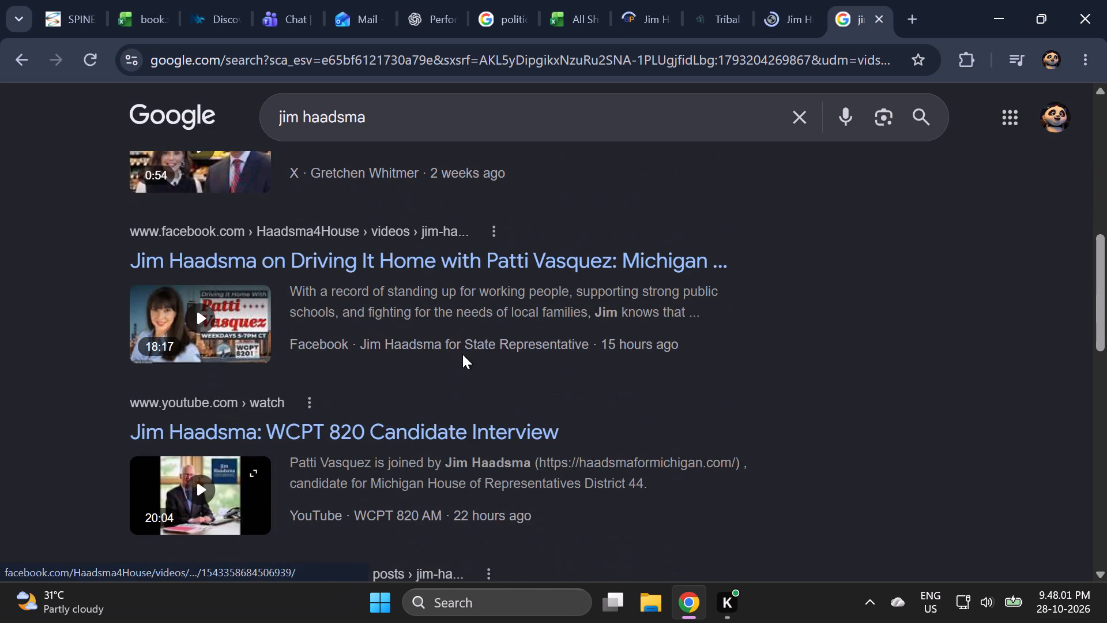
scroll(468, 346, "down", 4)
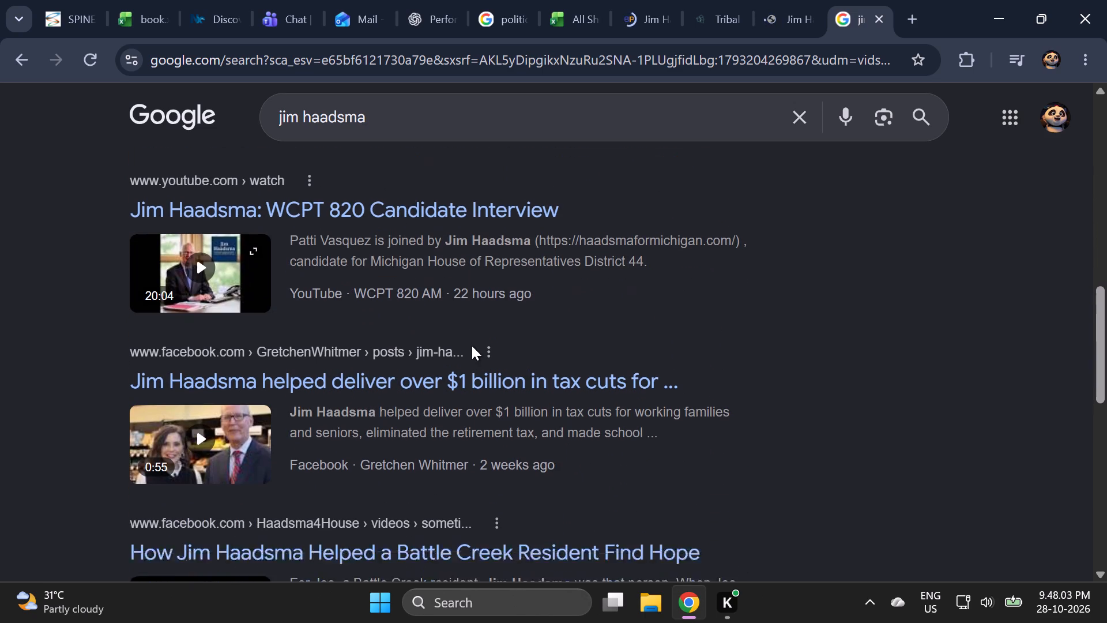
left_click(1106, 407)
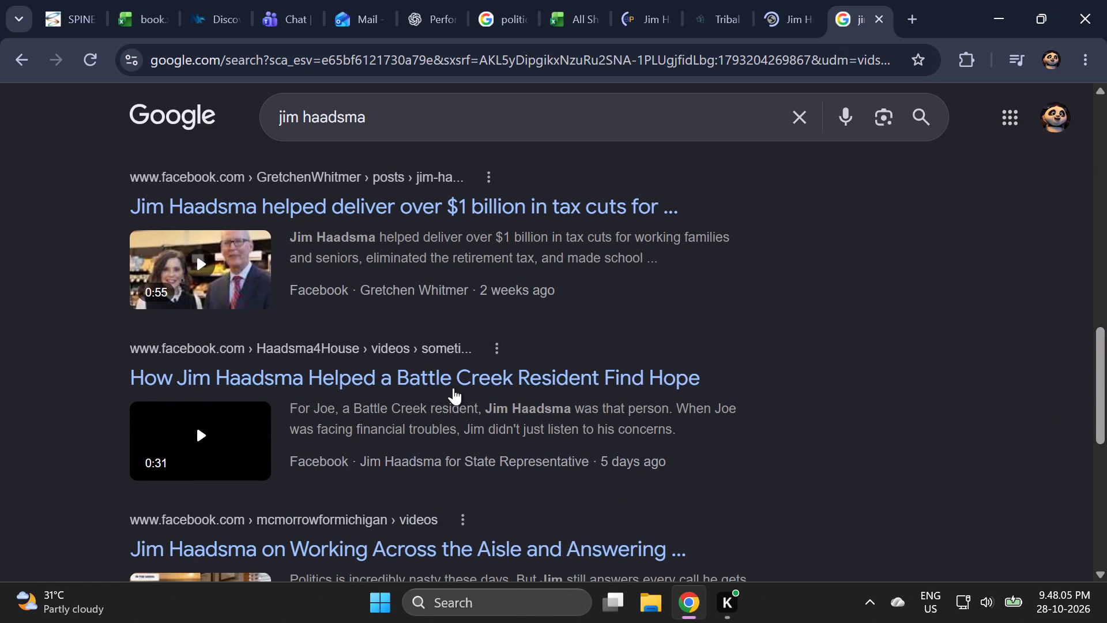
left_click(445, 376)
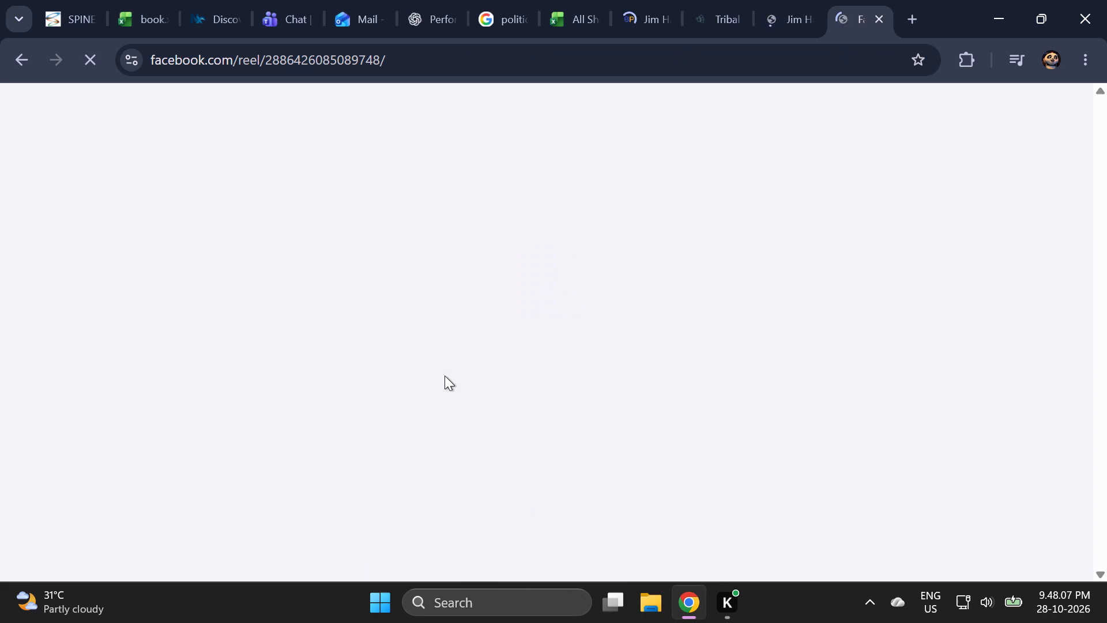
scroll(445, 373, "down", 2)
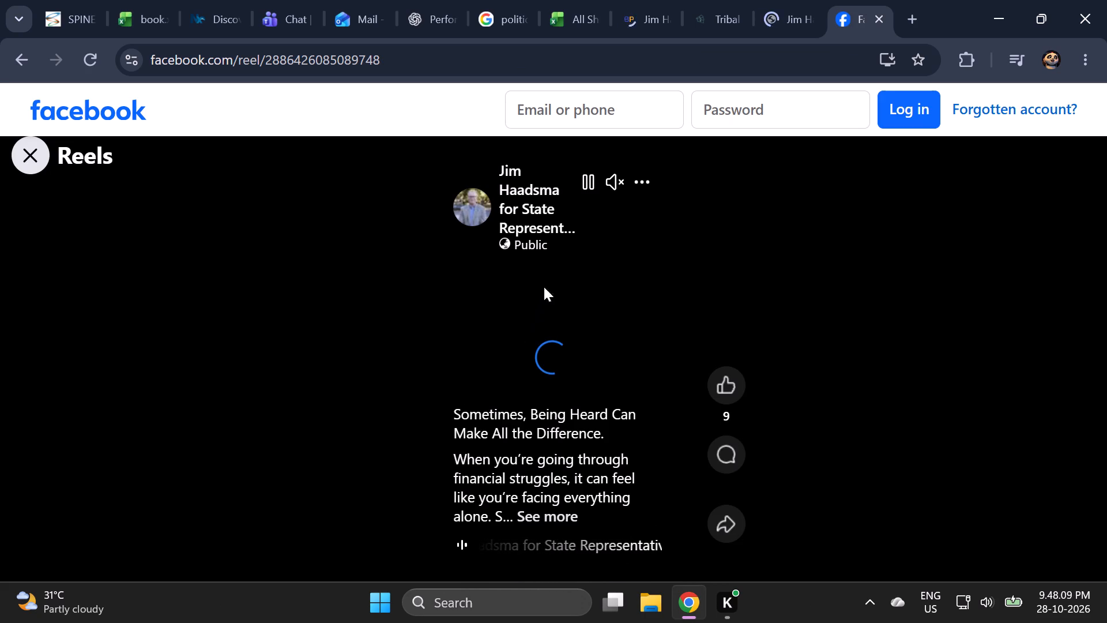
Try to open the Jim Haadsma for State Representative profile page from the Facebook reel.
left_click(537, 189)
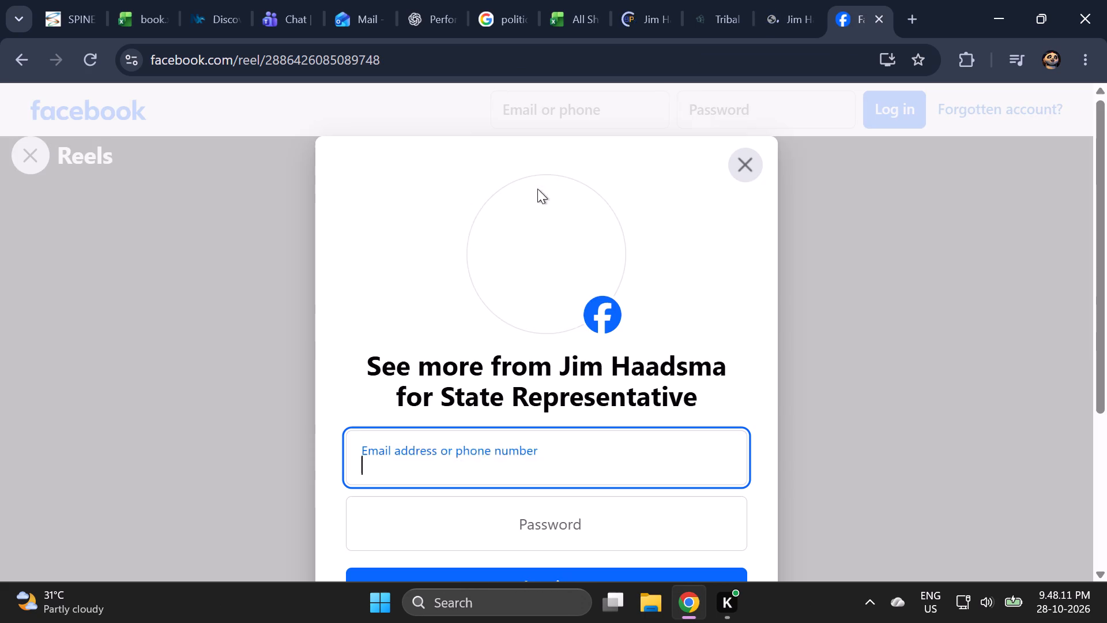
left_click(756, 167)
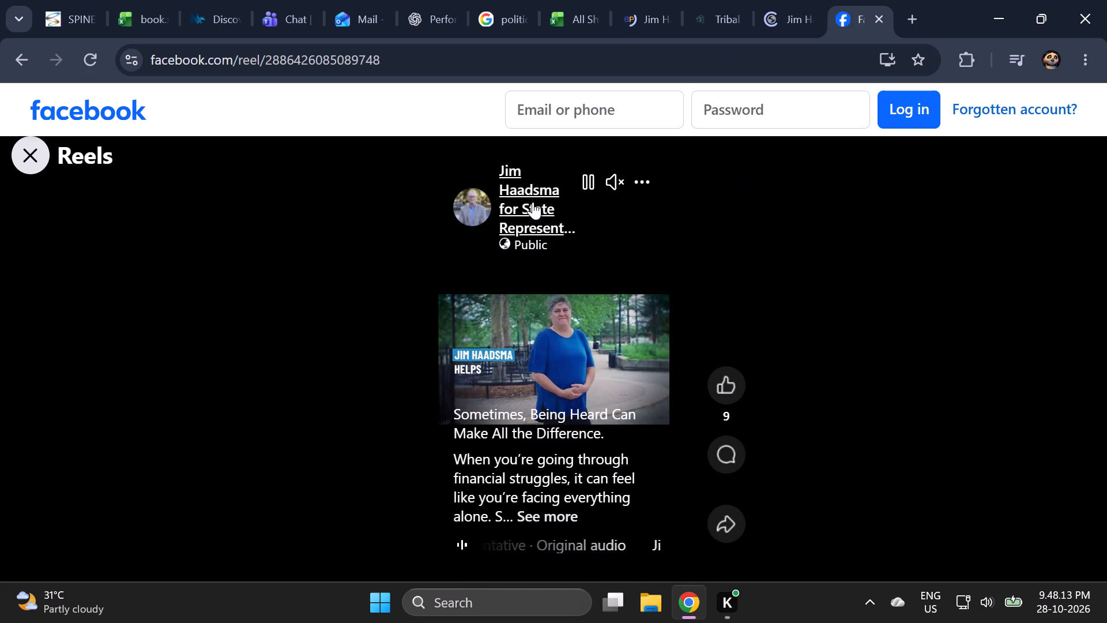
left_click(532, 201)
left_click(745, 172)
right_click(525, 187)
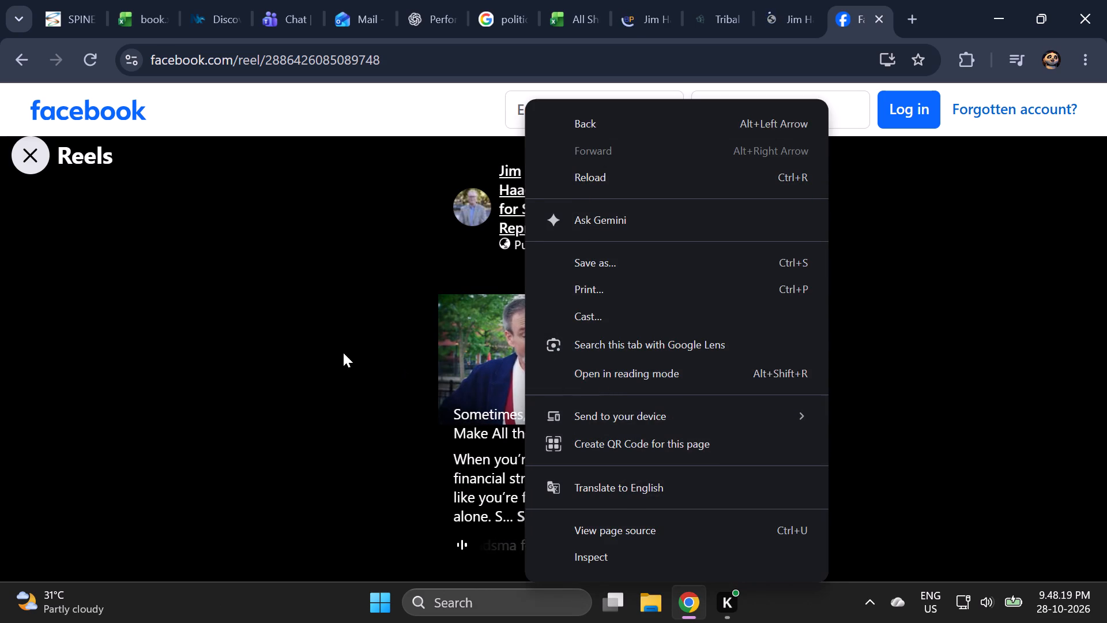
left_click_drag(343, 352, 342, 347)
right_click(525, 204)
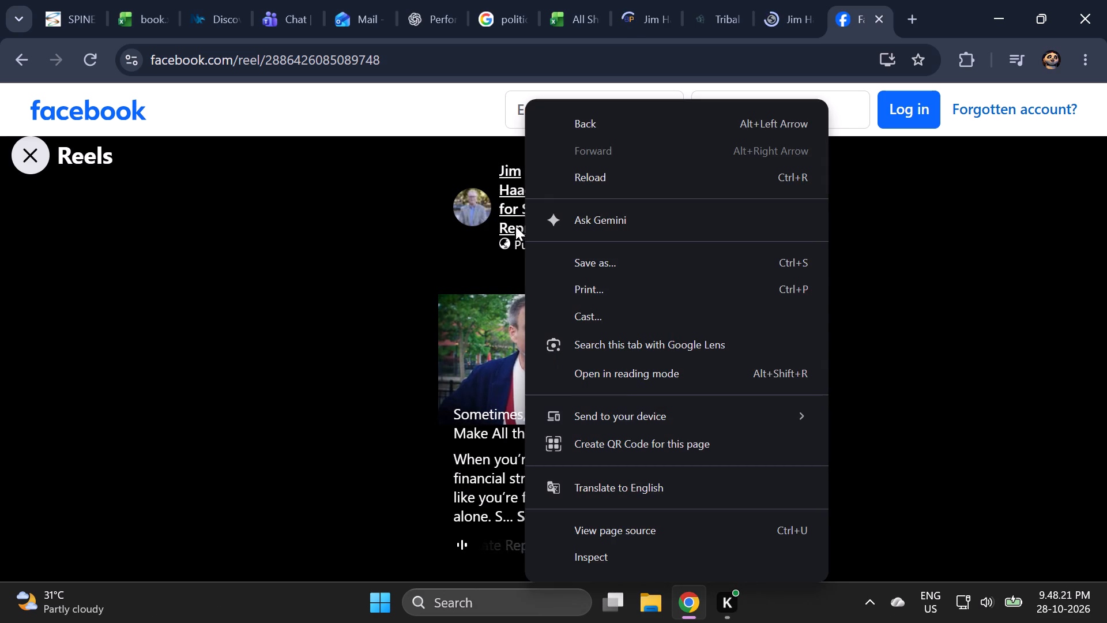
left_click(515, 226)
scroll(592, 433, "down", 2)
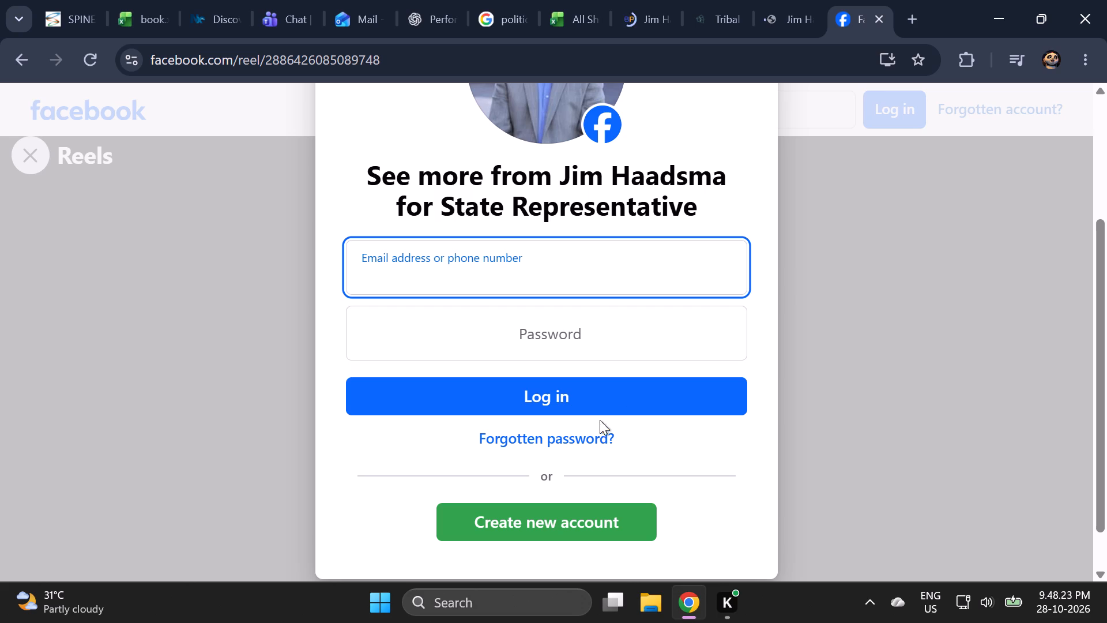